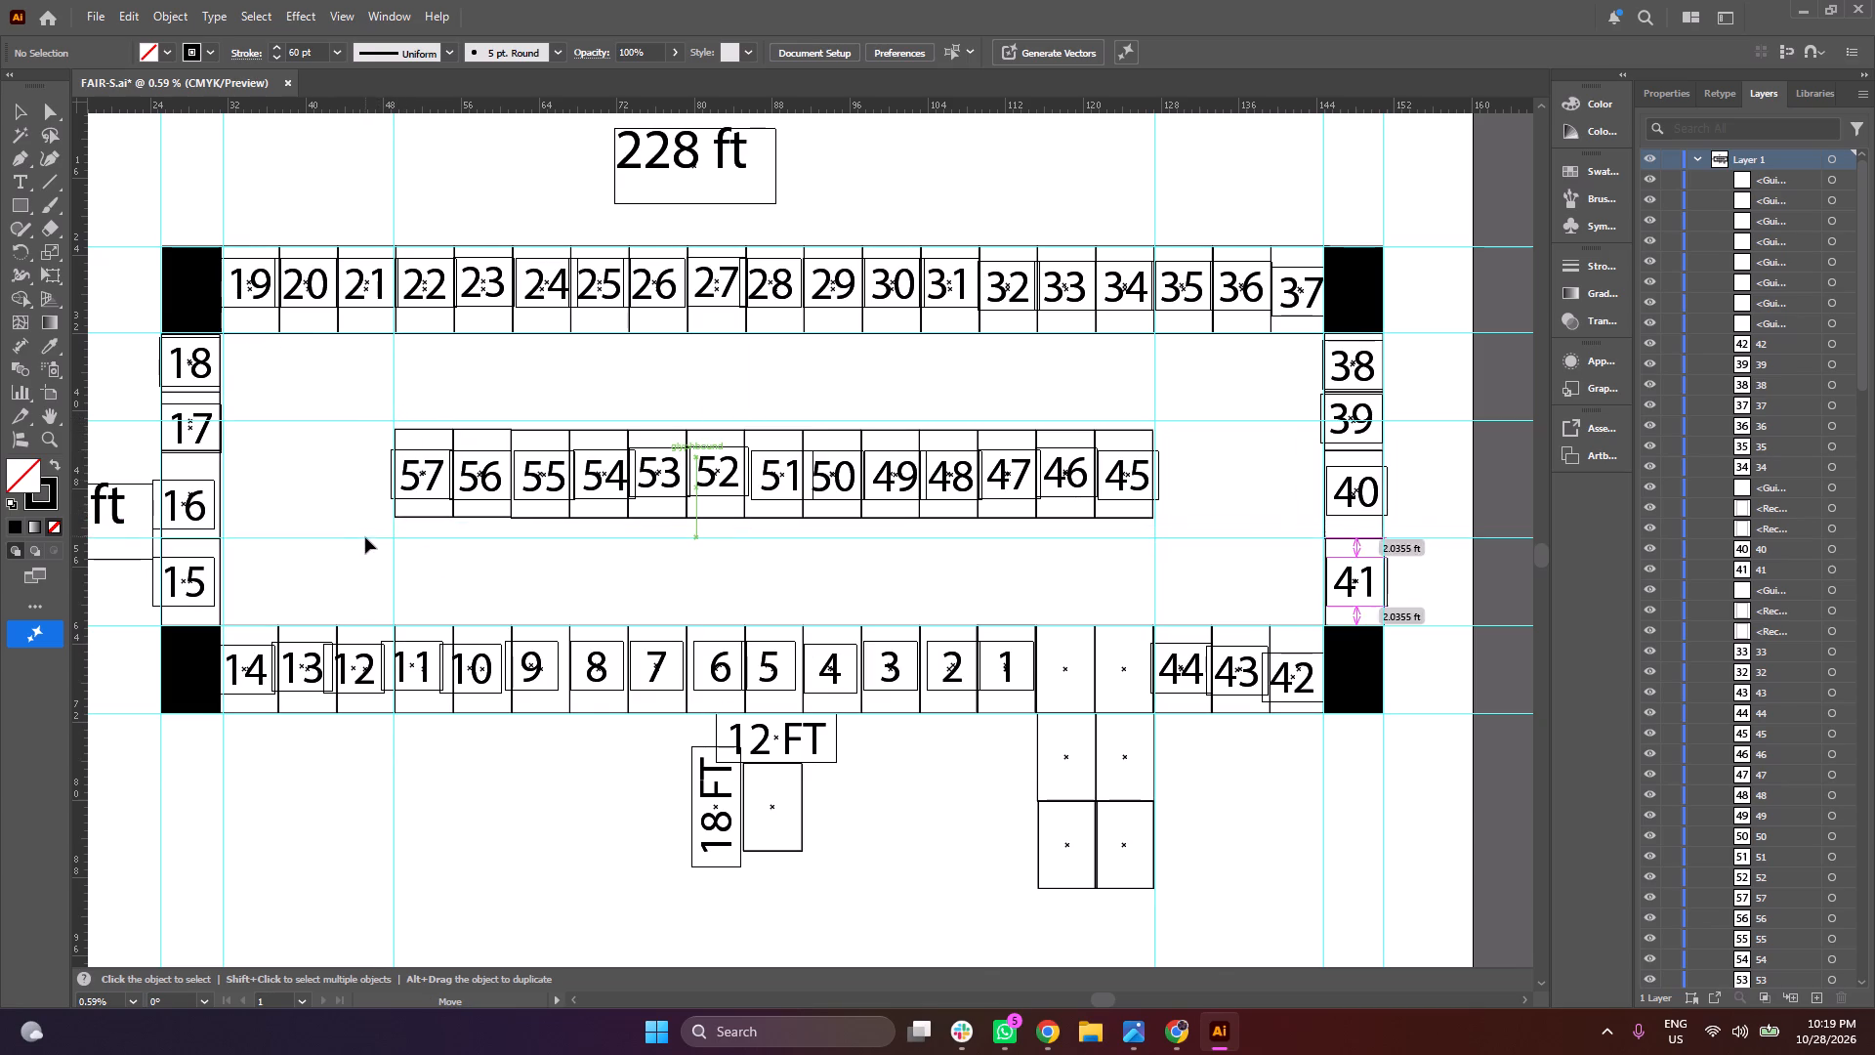
Adjust the two horizontal guides above and below the middle booth row to Y positions of about 40.9 ft and 53.2 ft.
drag(365, 537, 393, 535)
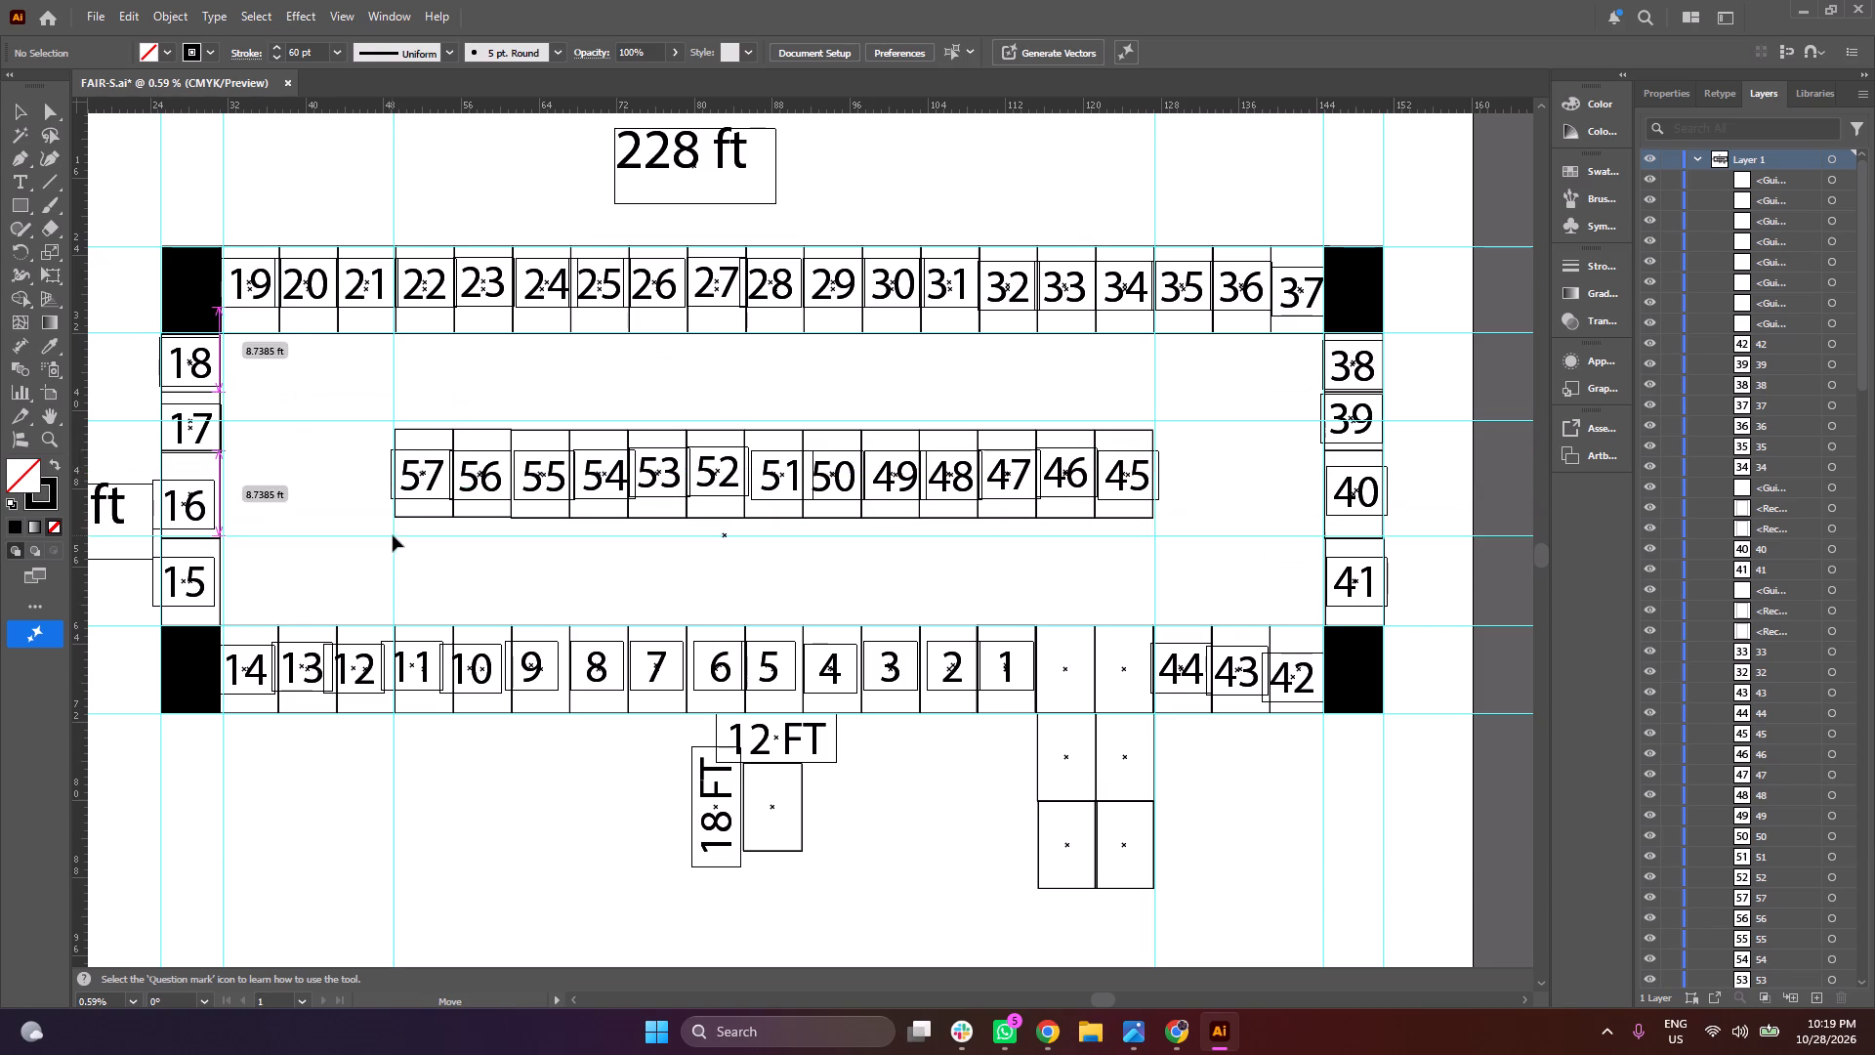
drag(393, 535, 396, 539)
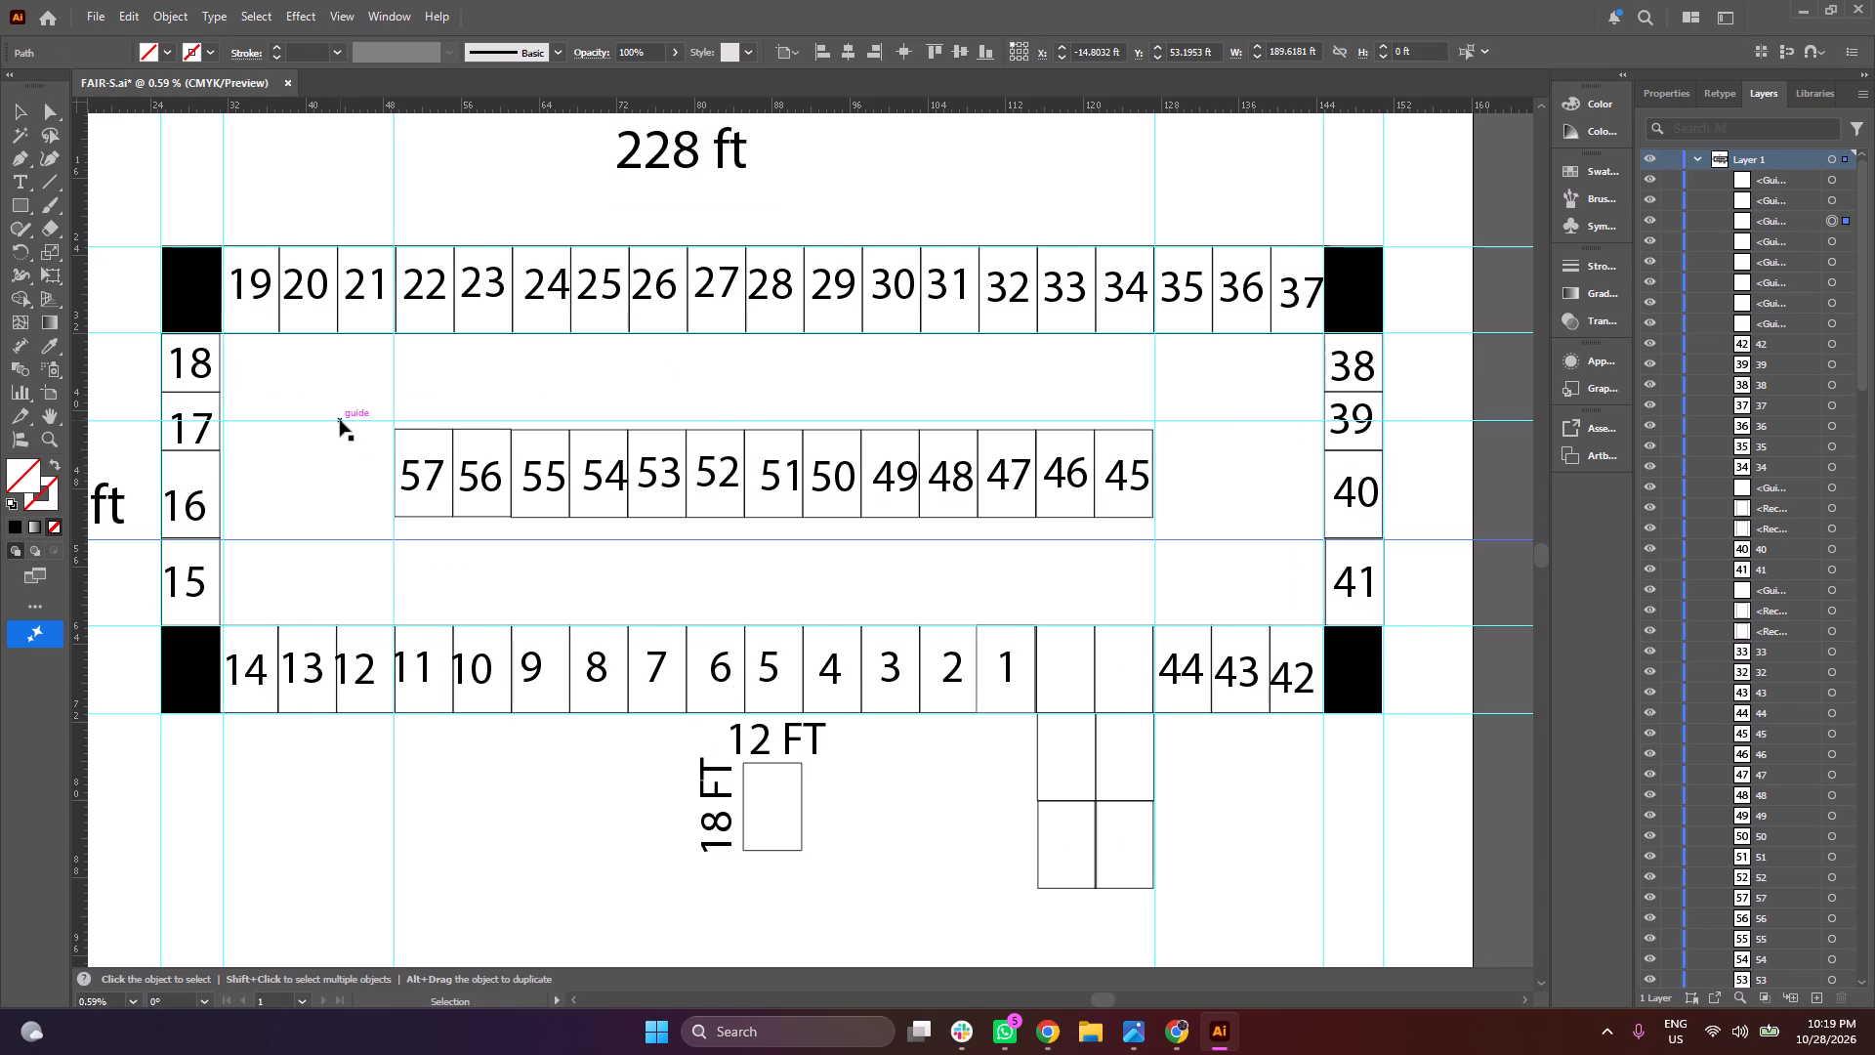
drag(340, 420, 349, 451)
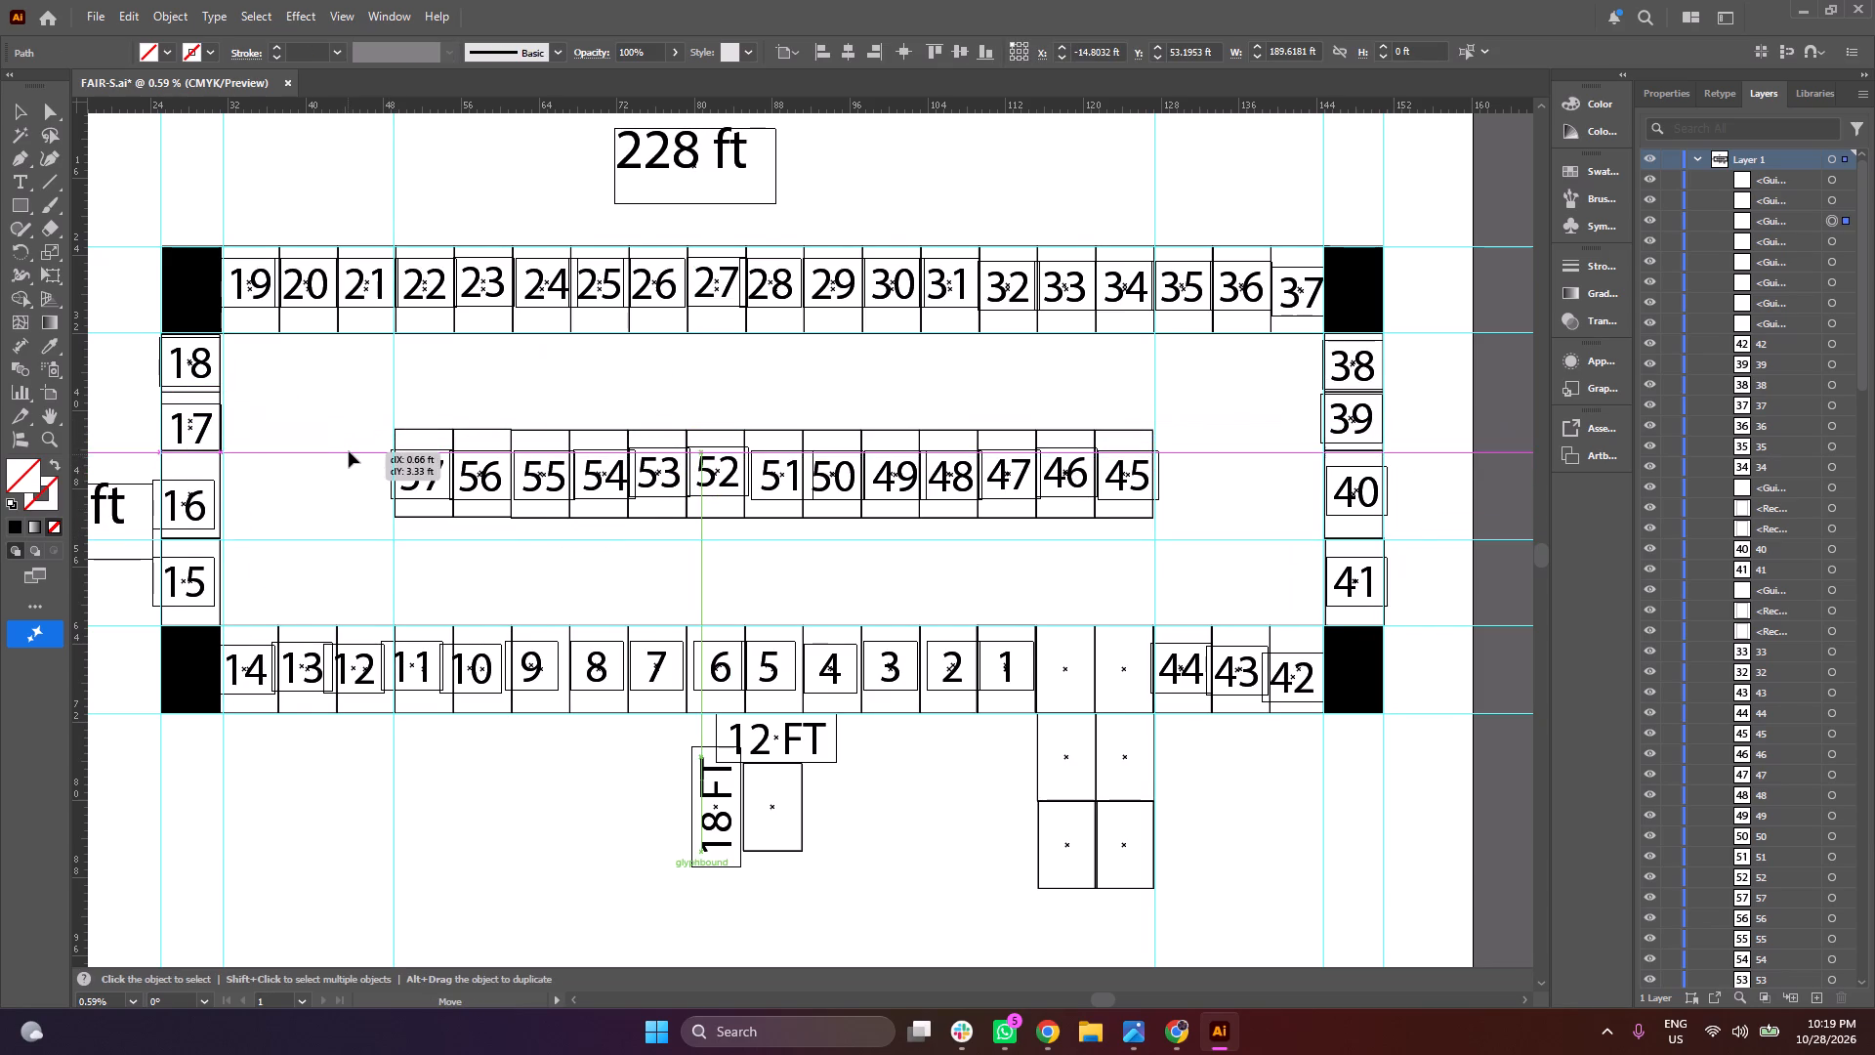
drag(349, 451, 350, 420)
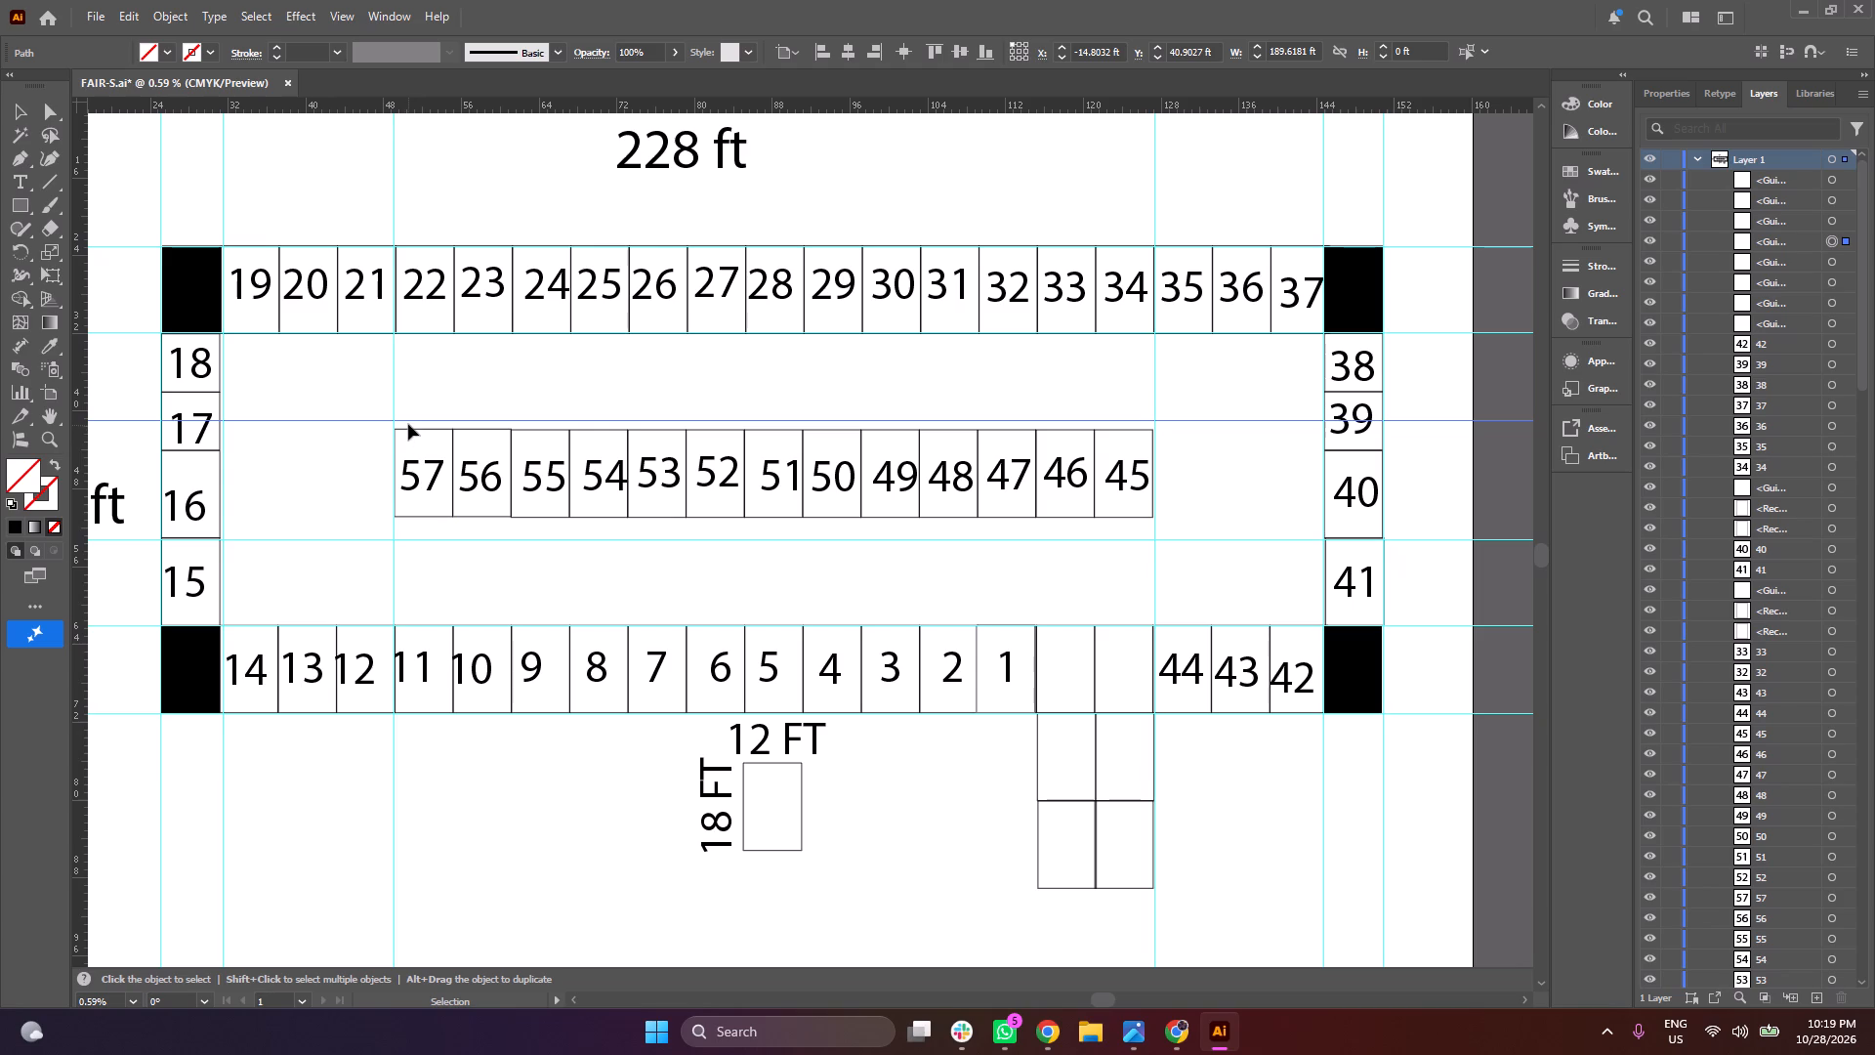
Move the whole middle row of booths, 45 to 57, down to leave equal gaps of about 10.54 ft to the rows above and below.
drag(409, 424, 999, 512)
drag(999, 512, 1127, 518)
click(1116, 483)
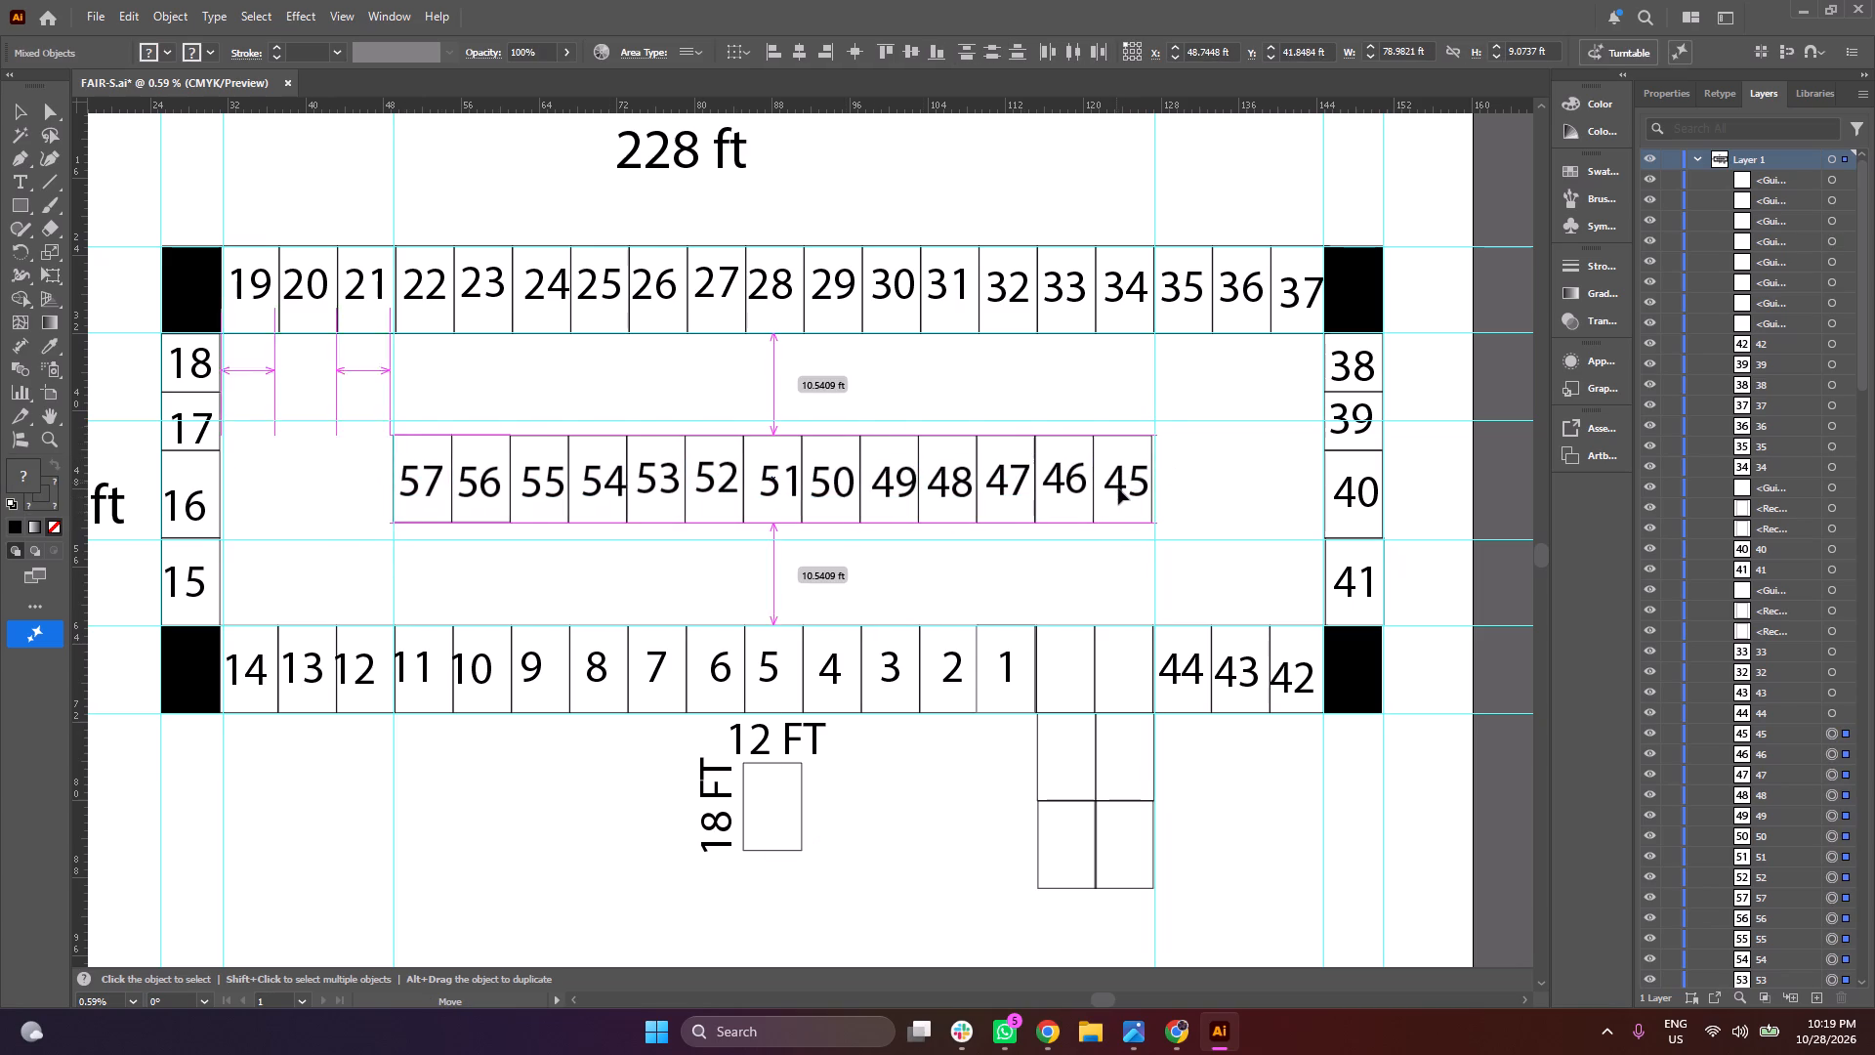
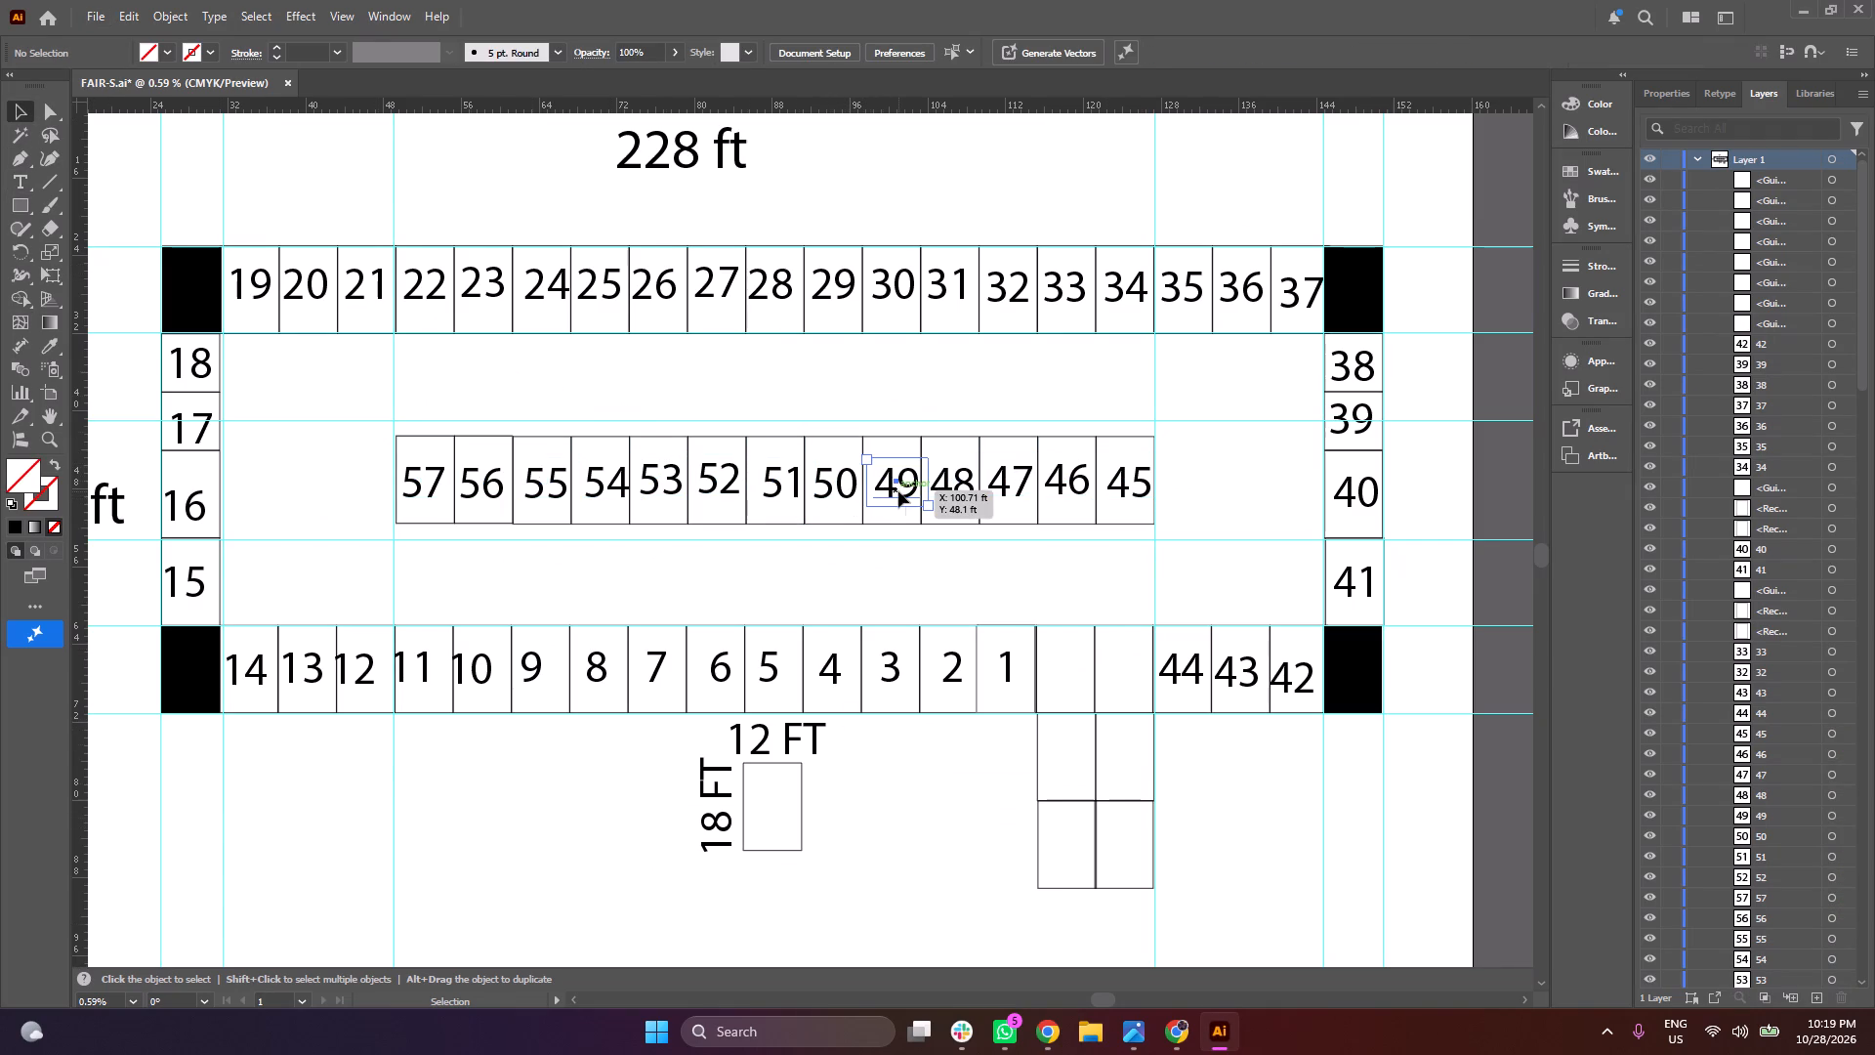
Duplicate the number labels 49, 50, 51, 56 and 57 just above their originals in the middle booth row.
alt+drag(898, 491, 896, 455)
alt+drag(834, 485, 830, 451)
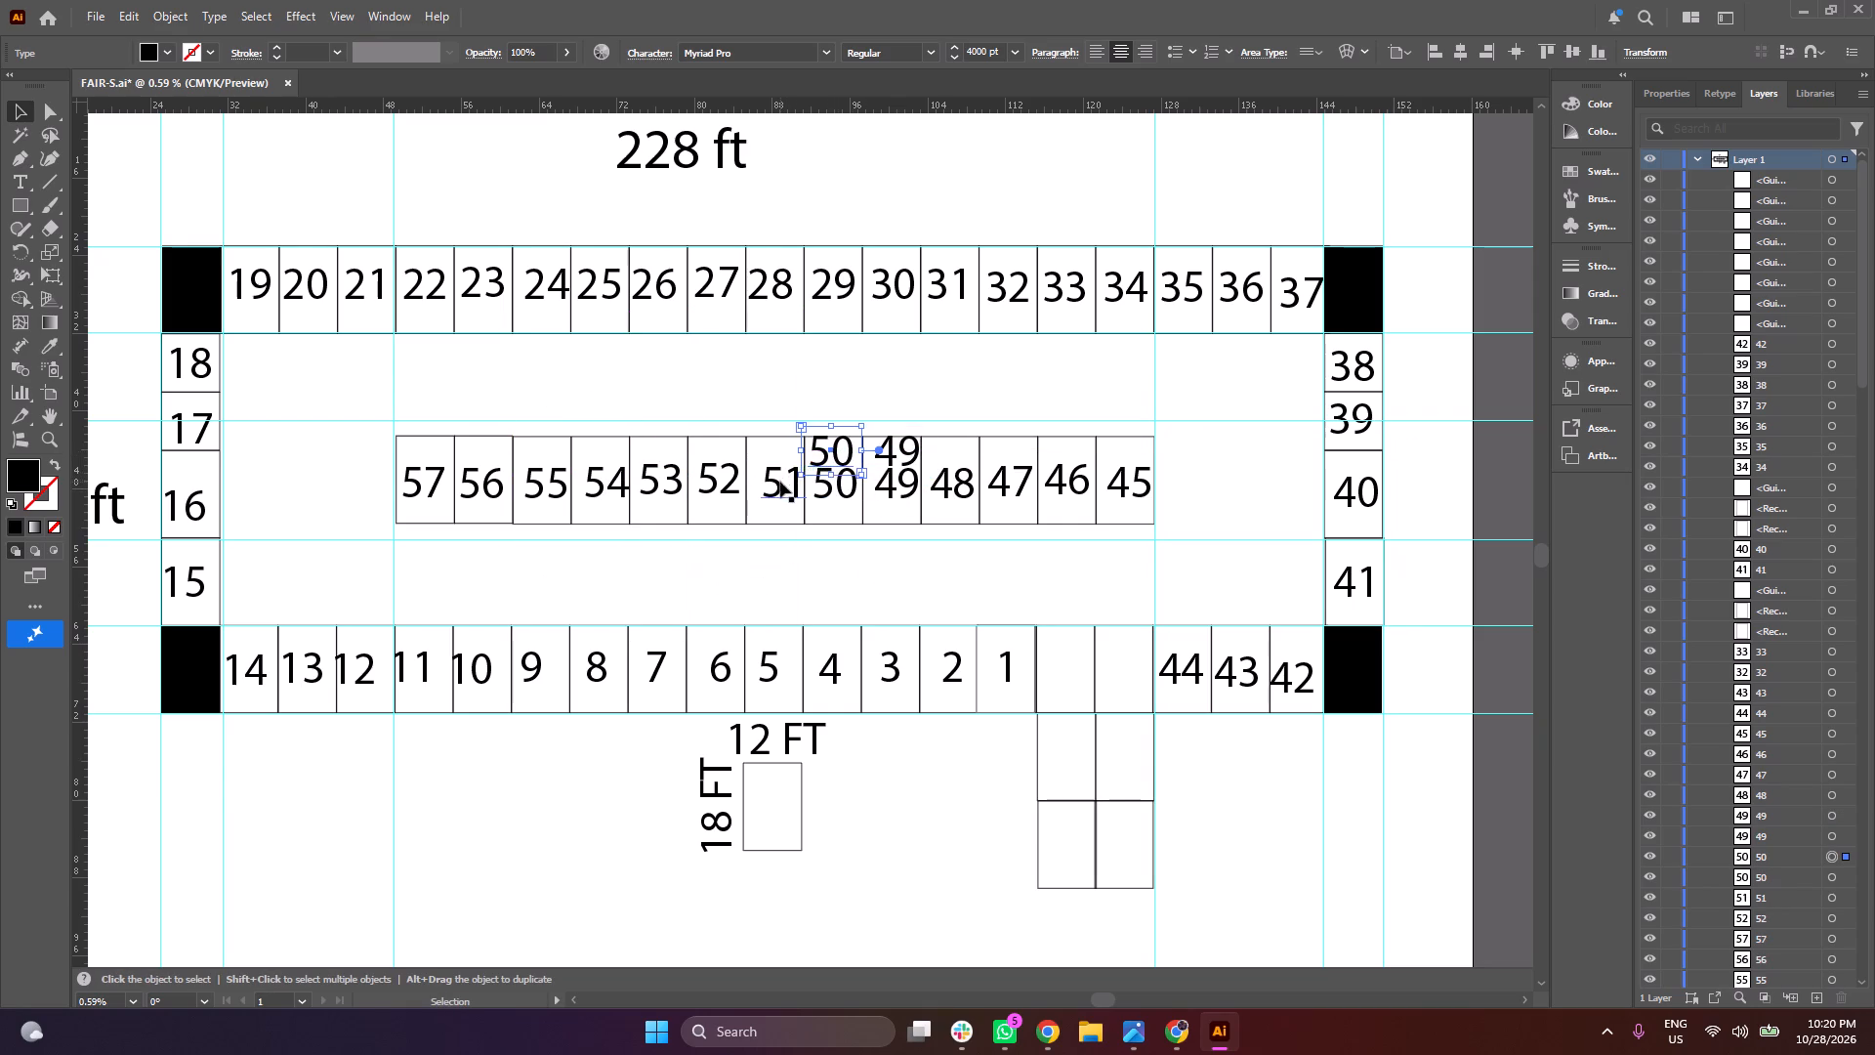
alt+drag(780, 482, 775, 448)
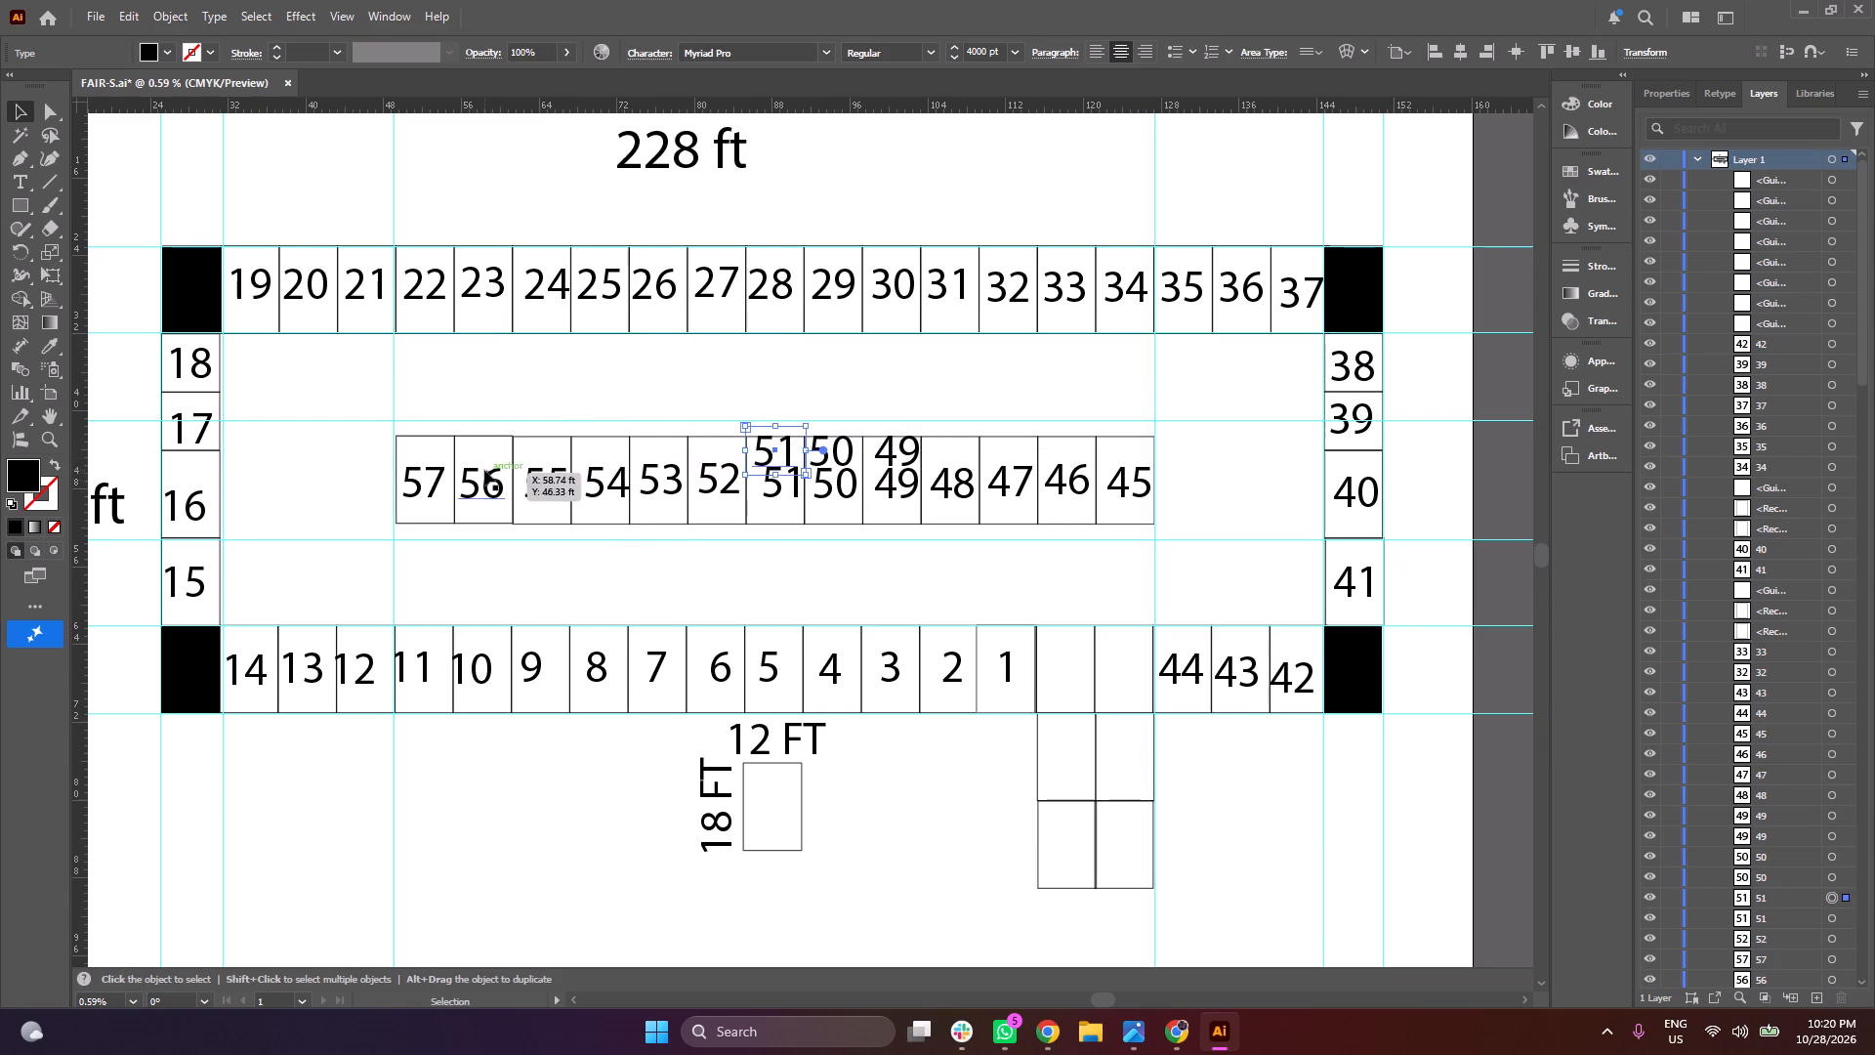
alt+drag(471, 479, 472, 445)
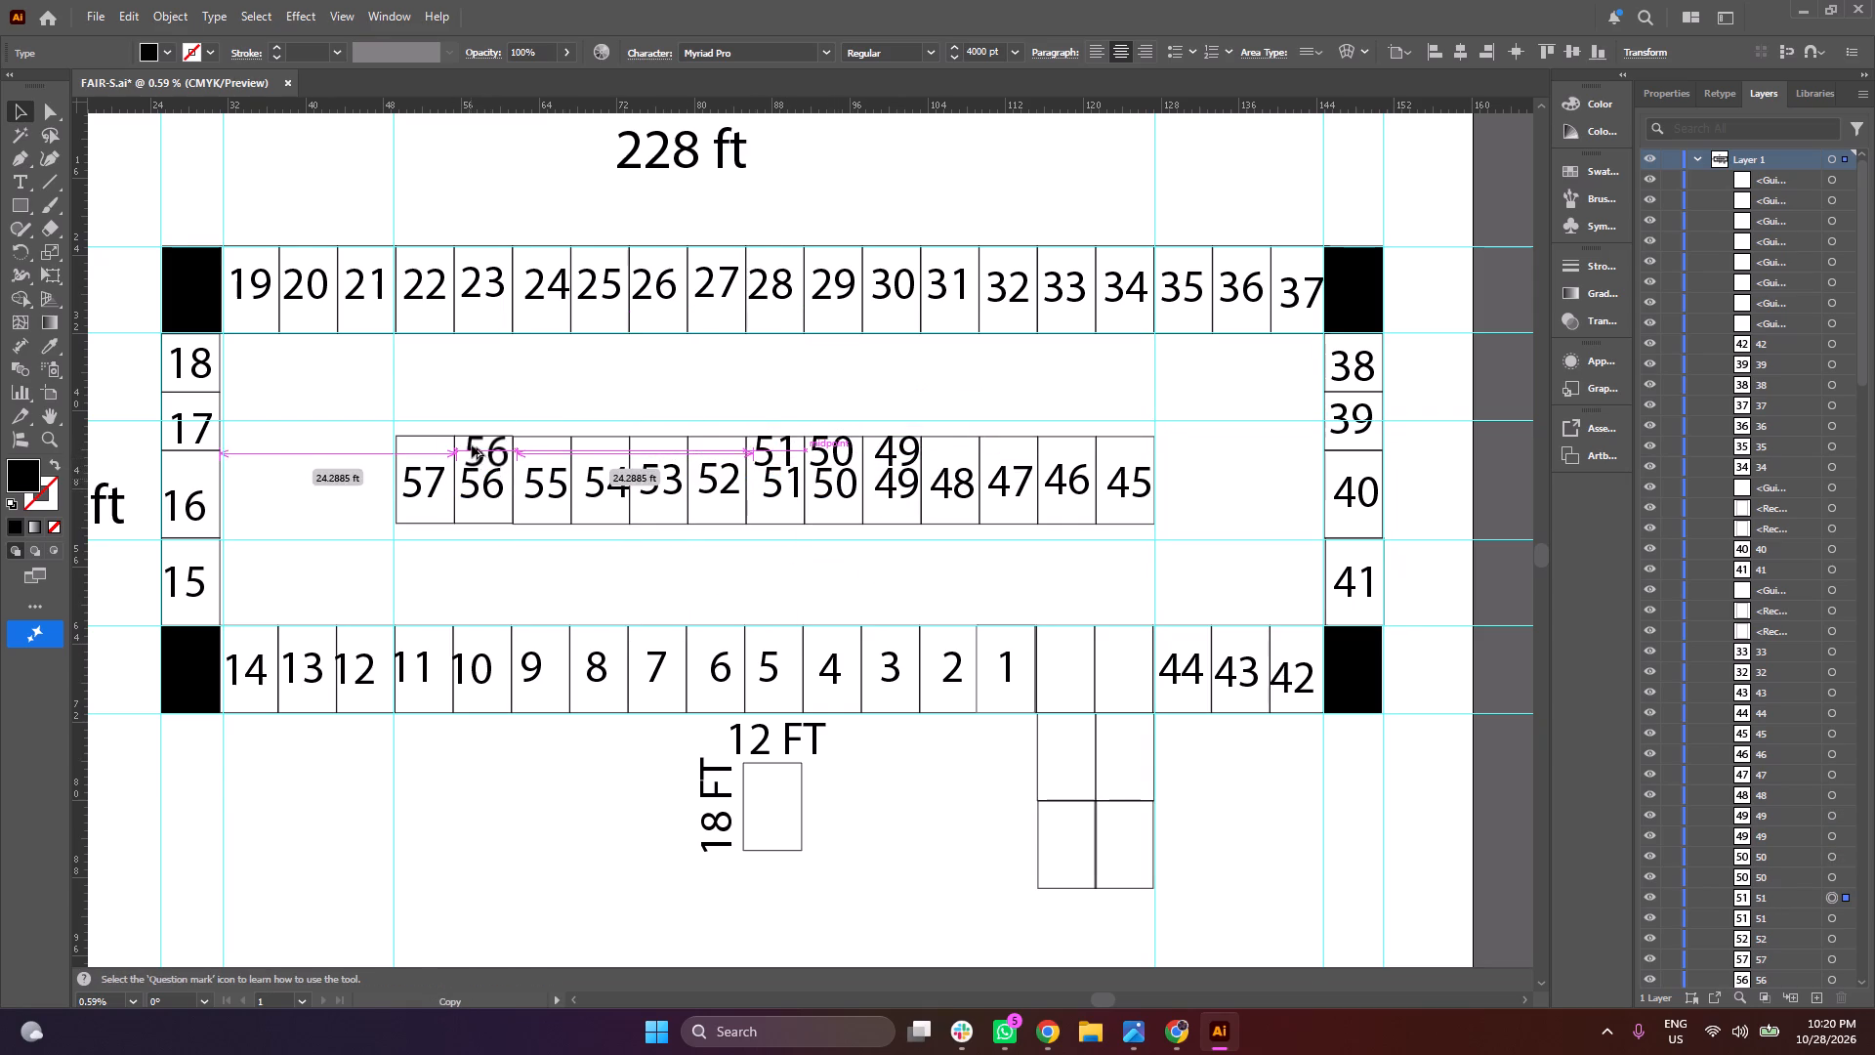
alt+drag(472, 445, 471, 445)
alt+drag(426, 484, 425, 443)
Move both copies of label 57, and both of label 56, down so each pair sits stacked inside its booth.
click(435, 486)
shift+click(427, 435)
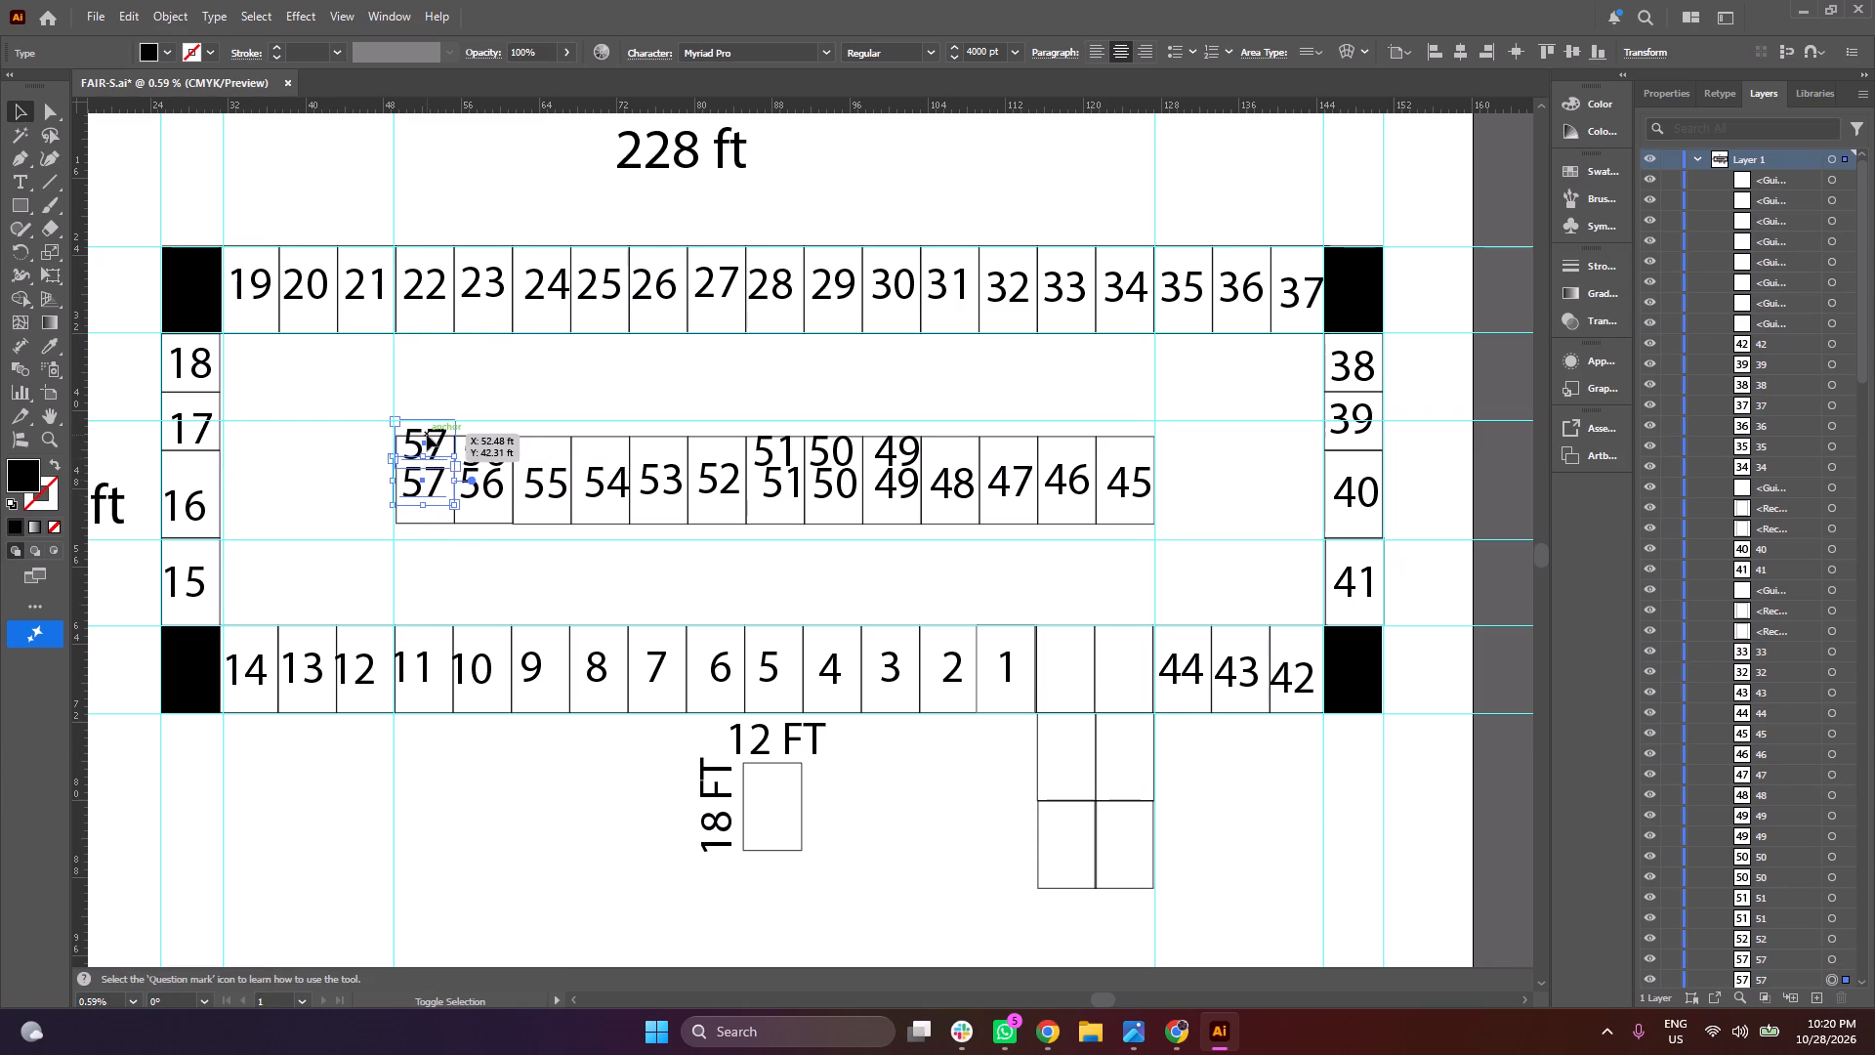
alt+click(431, 446)
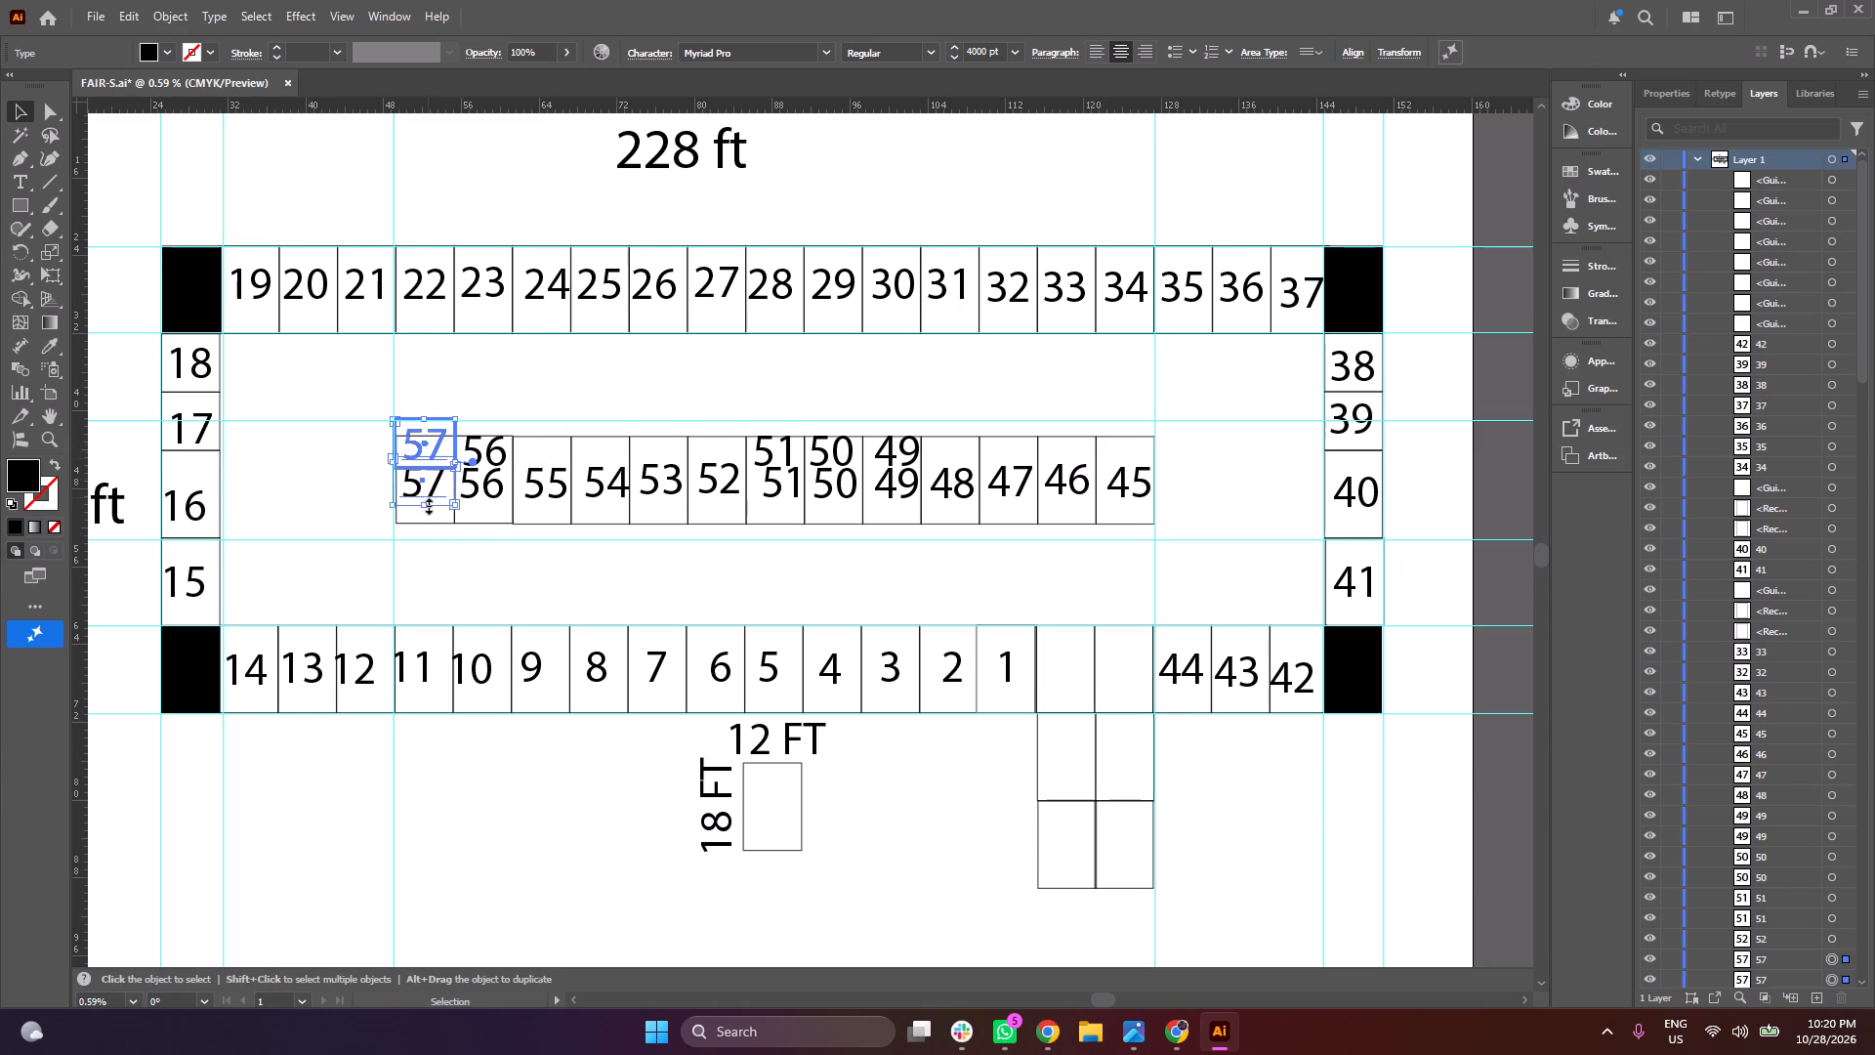
click(423, 551)
click(430, 491)
shift+click(435, 444)
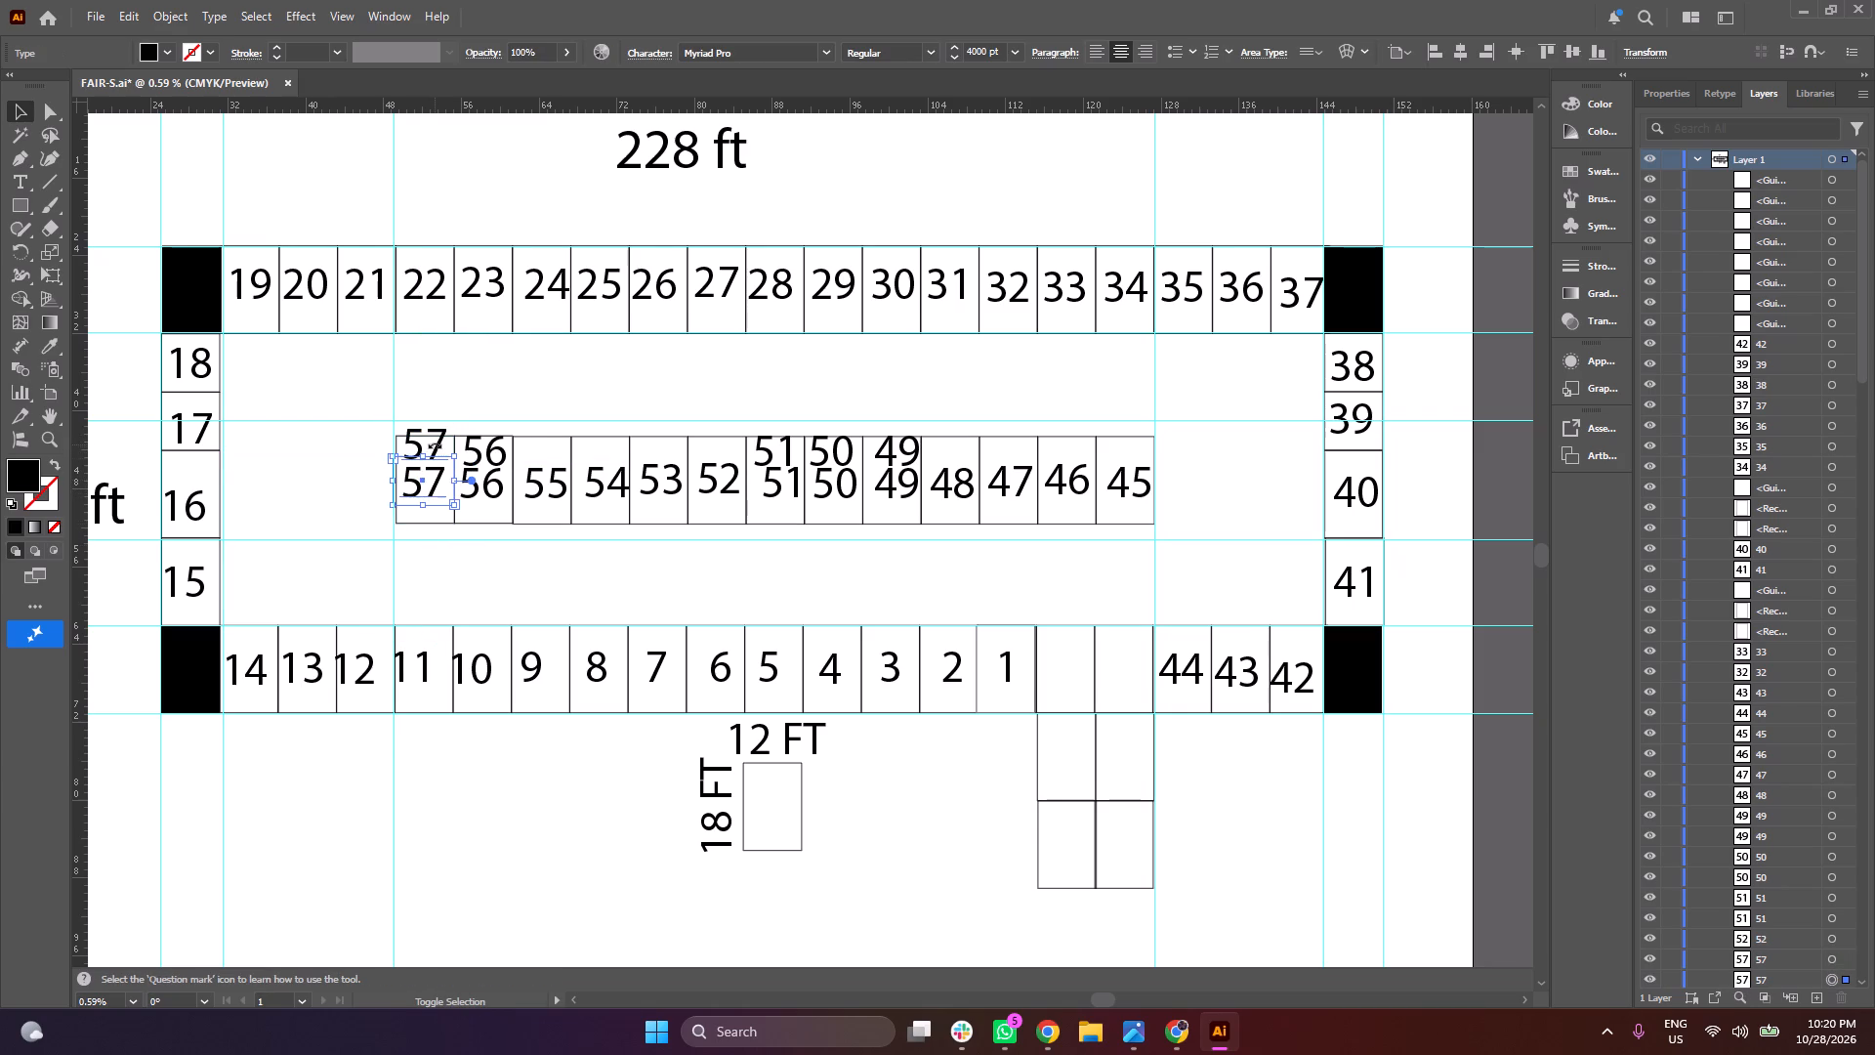
shift+click(437, 433)
drag(437, 443, 435, 457)
click(478, 487)
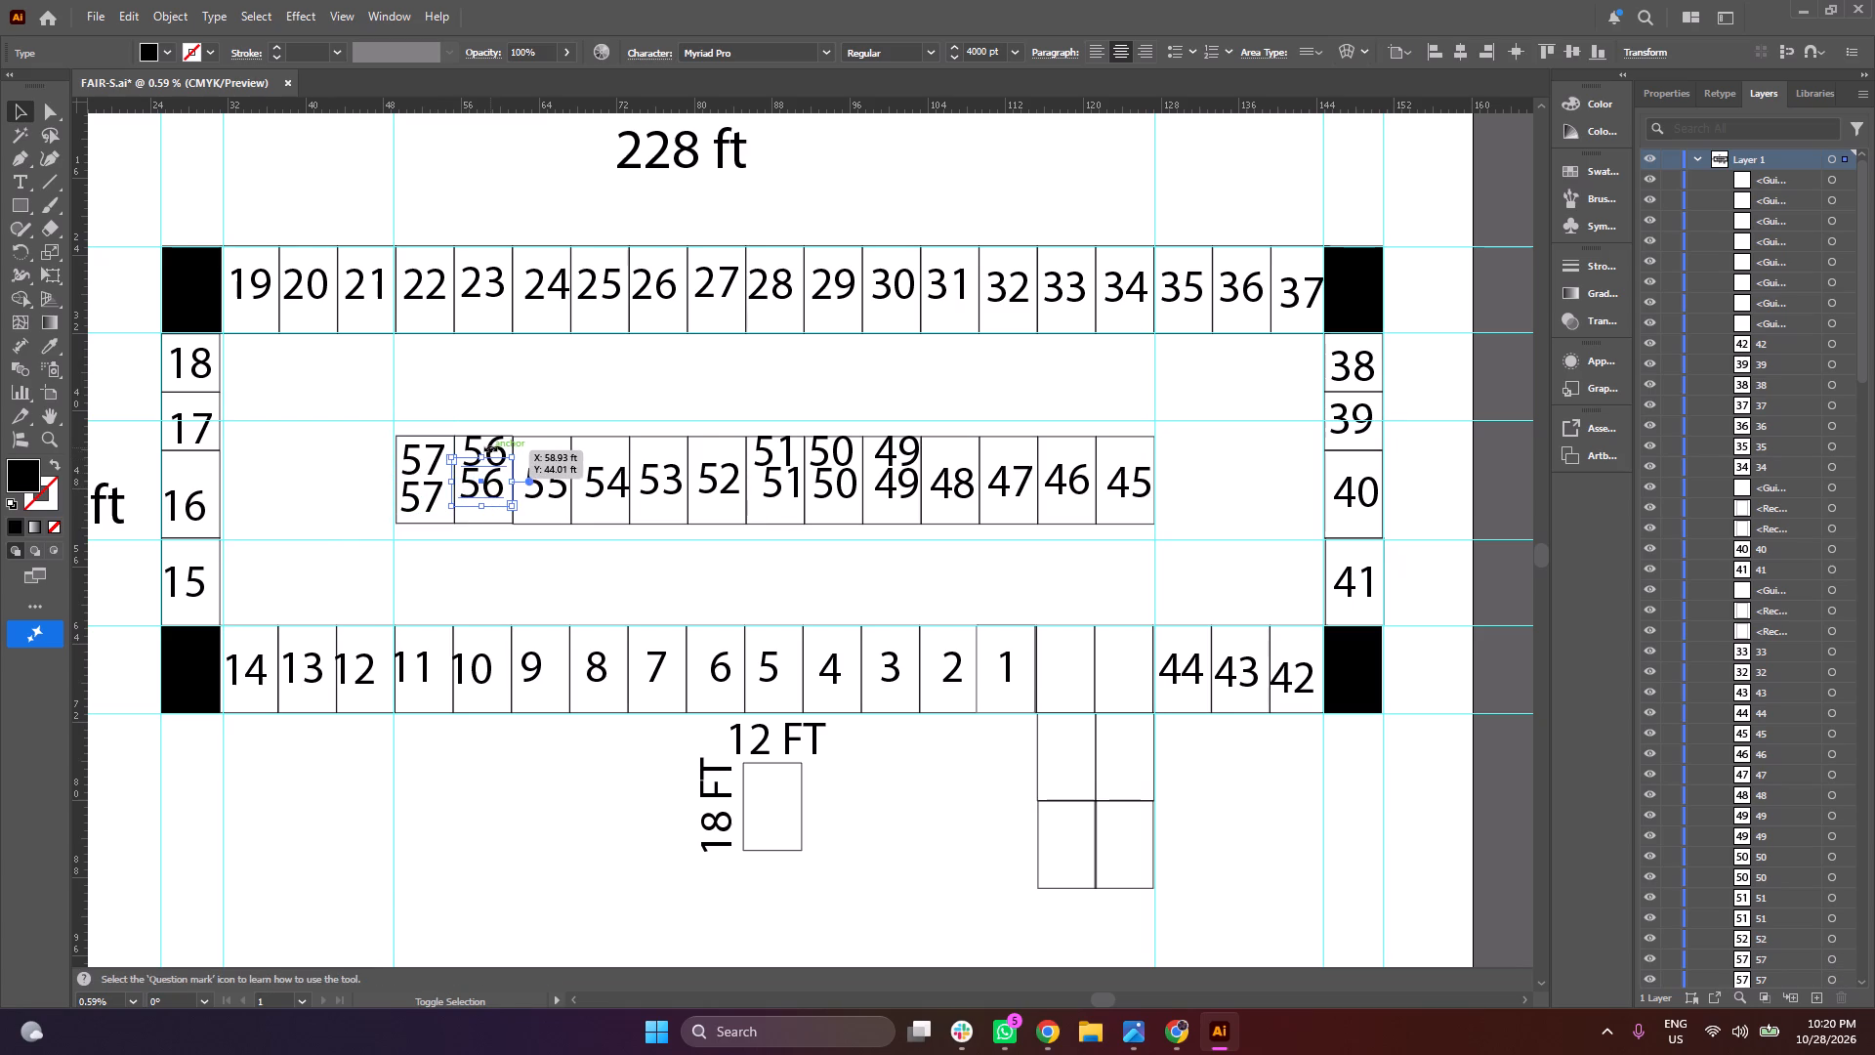
shift+click(490, 443)
drag(493, 453, 493, 465)
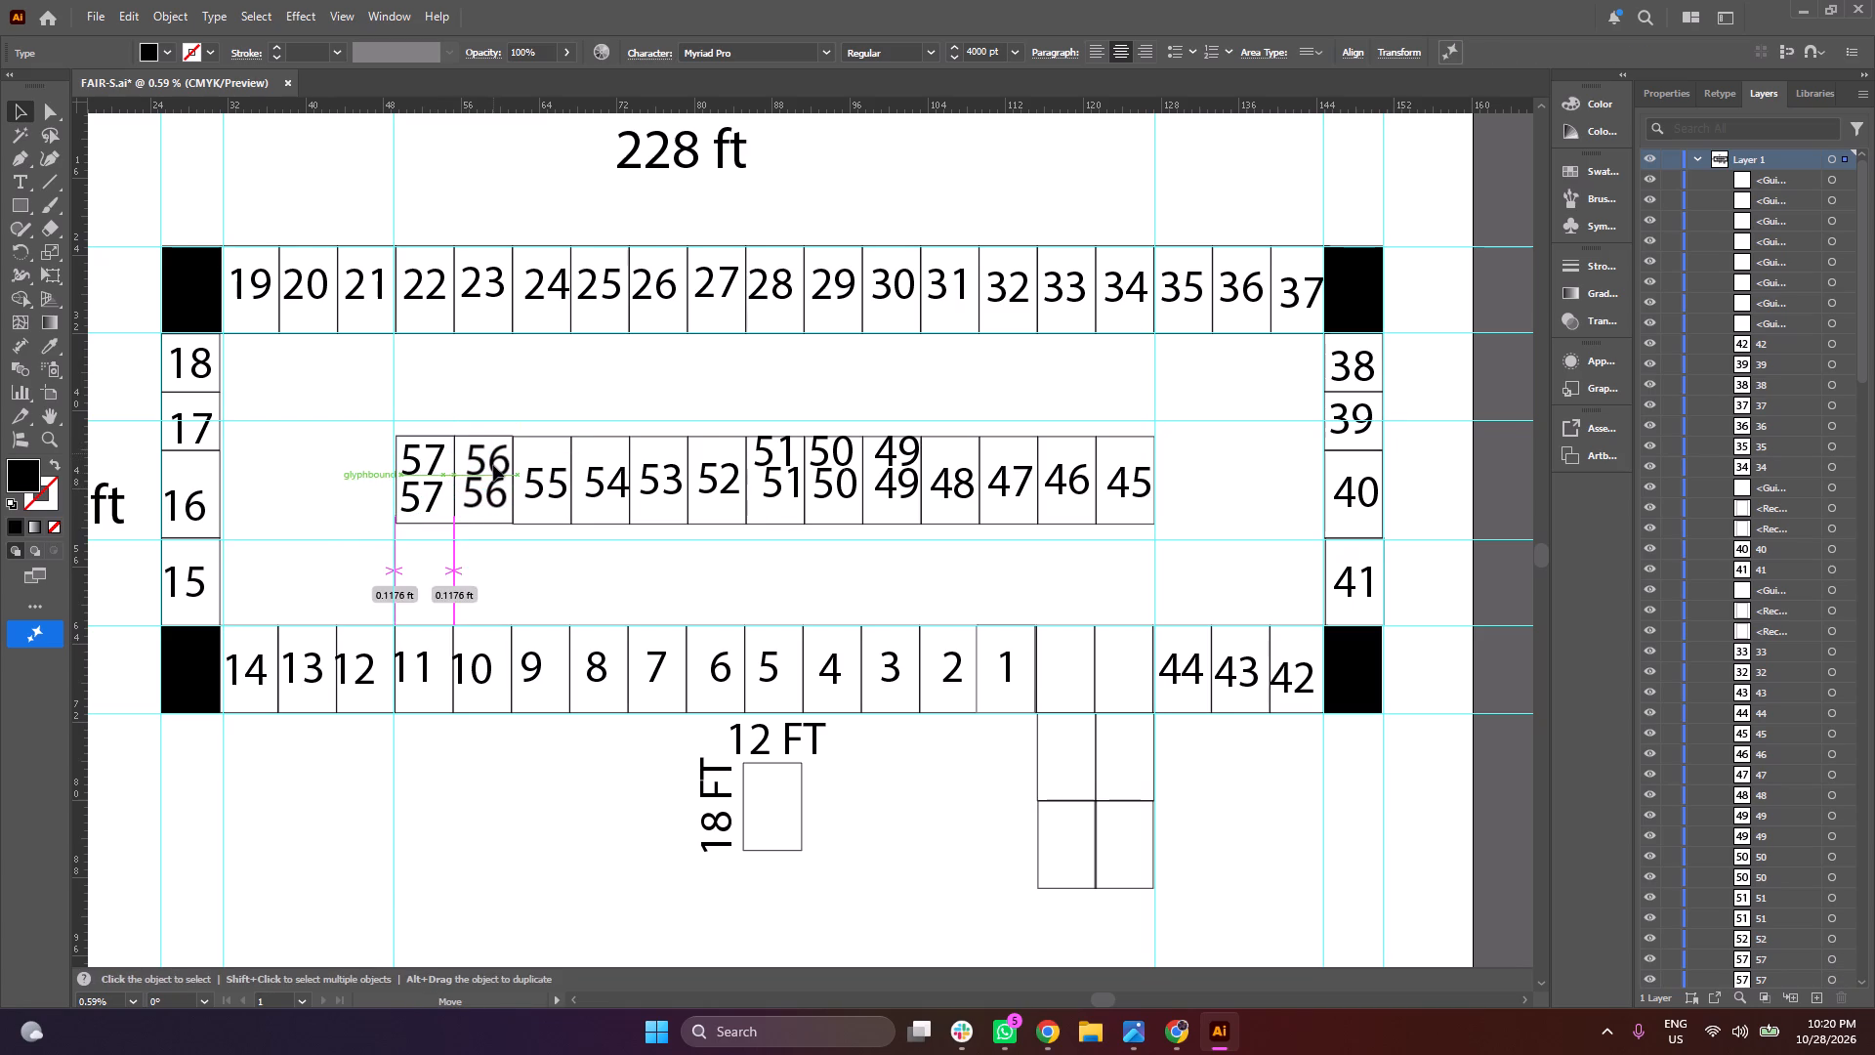
drag(493, 465, 490, 466)
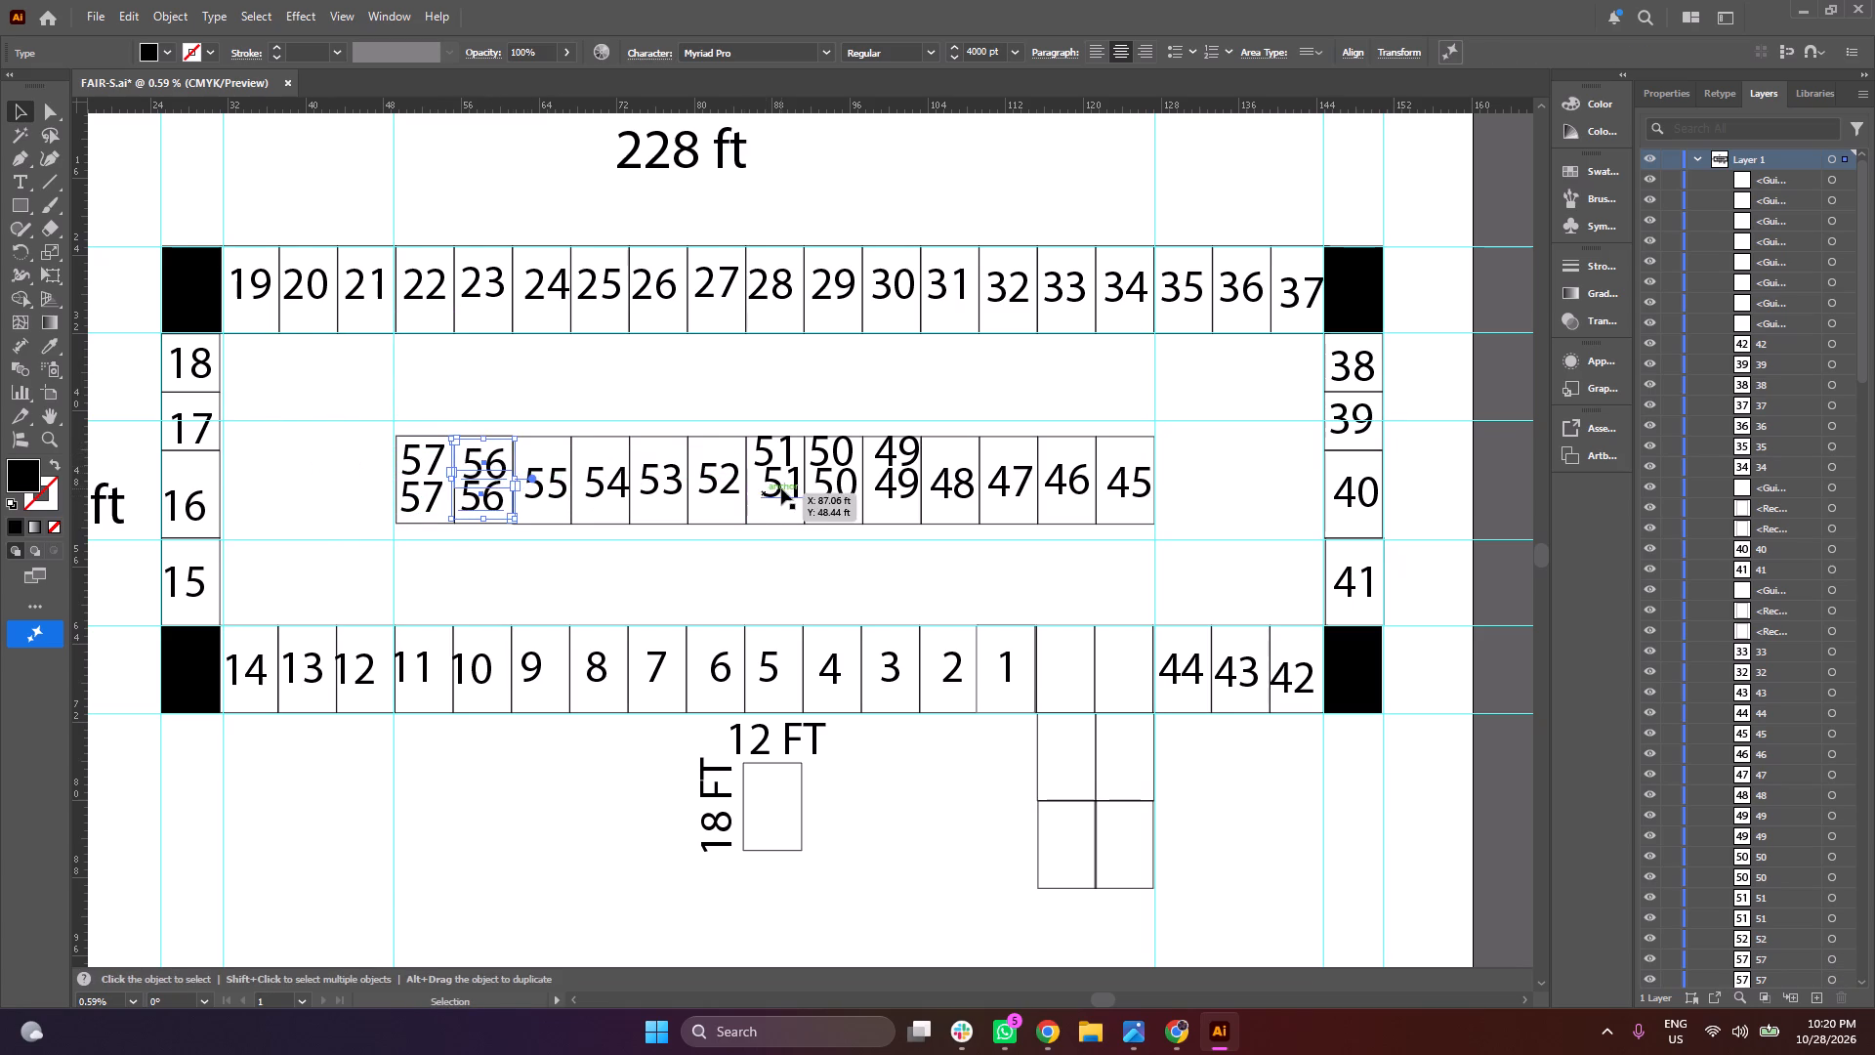
Move both copies of label 51 down so the pair sits stacked inside its booth.
click(781, 488)
shift+click(772, 445)
shift+click(773, 442)
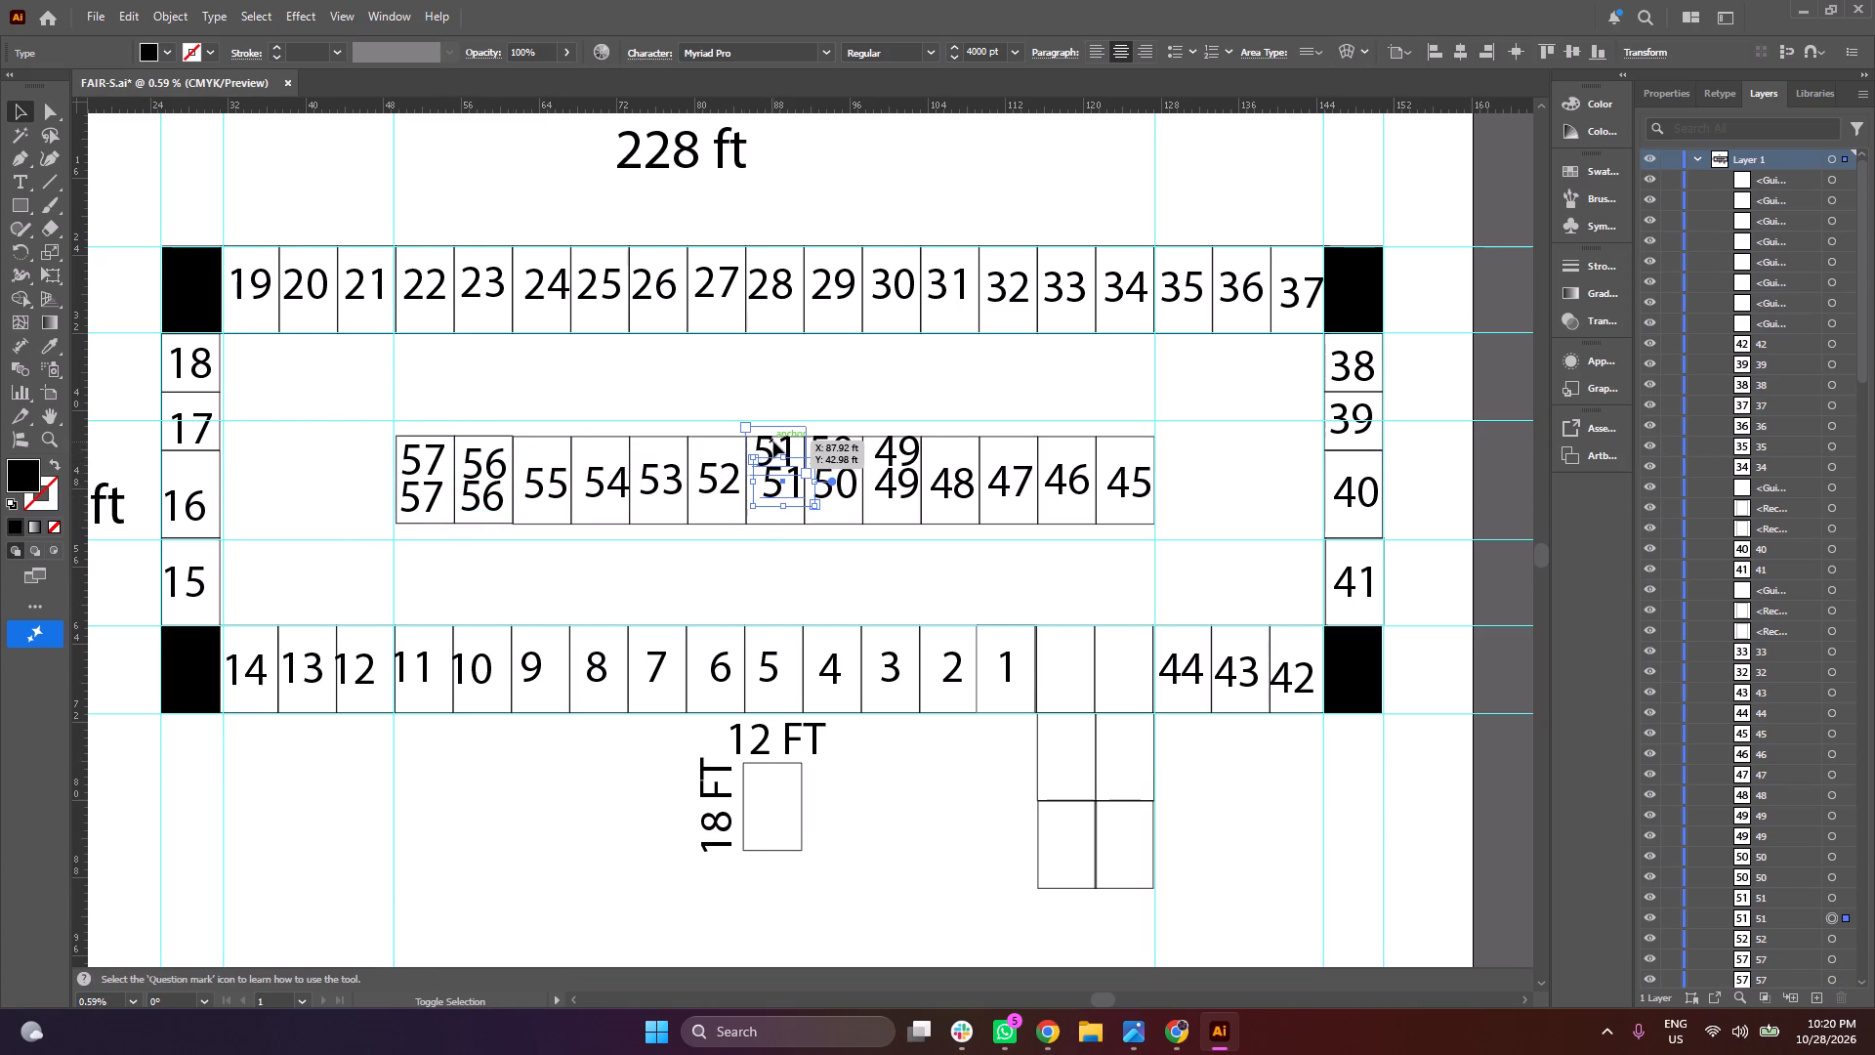
click(778, 382)
shift+click(774, 446)
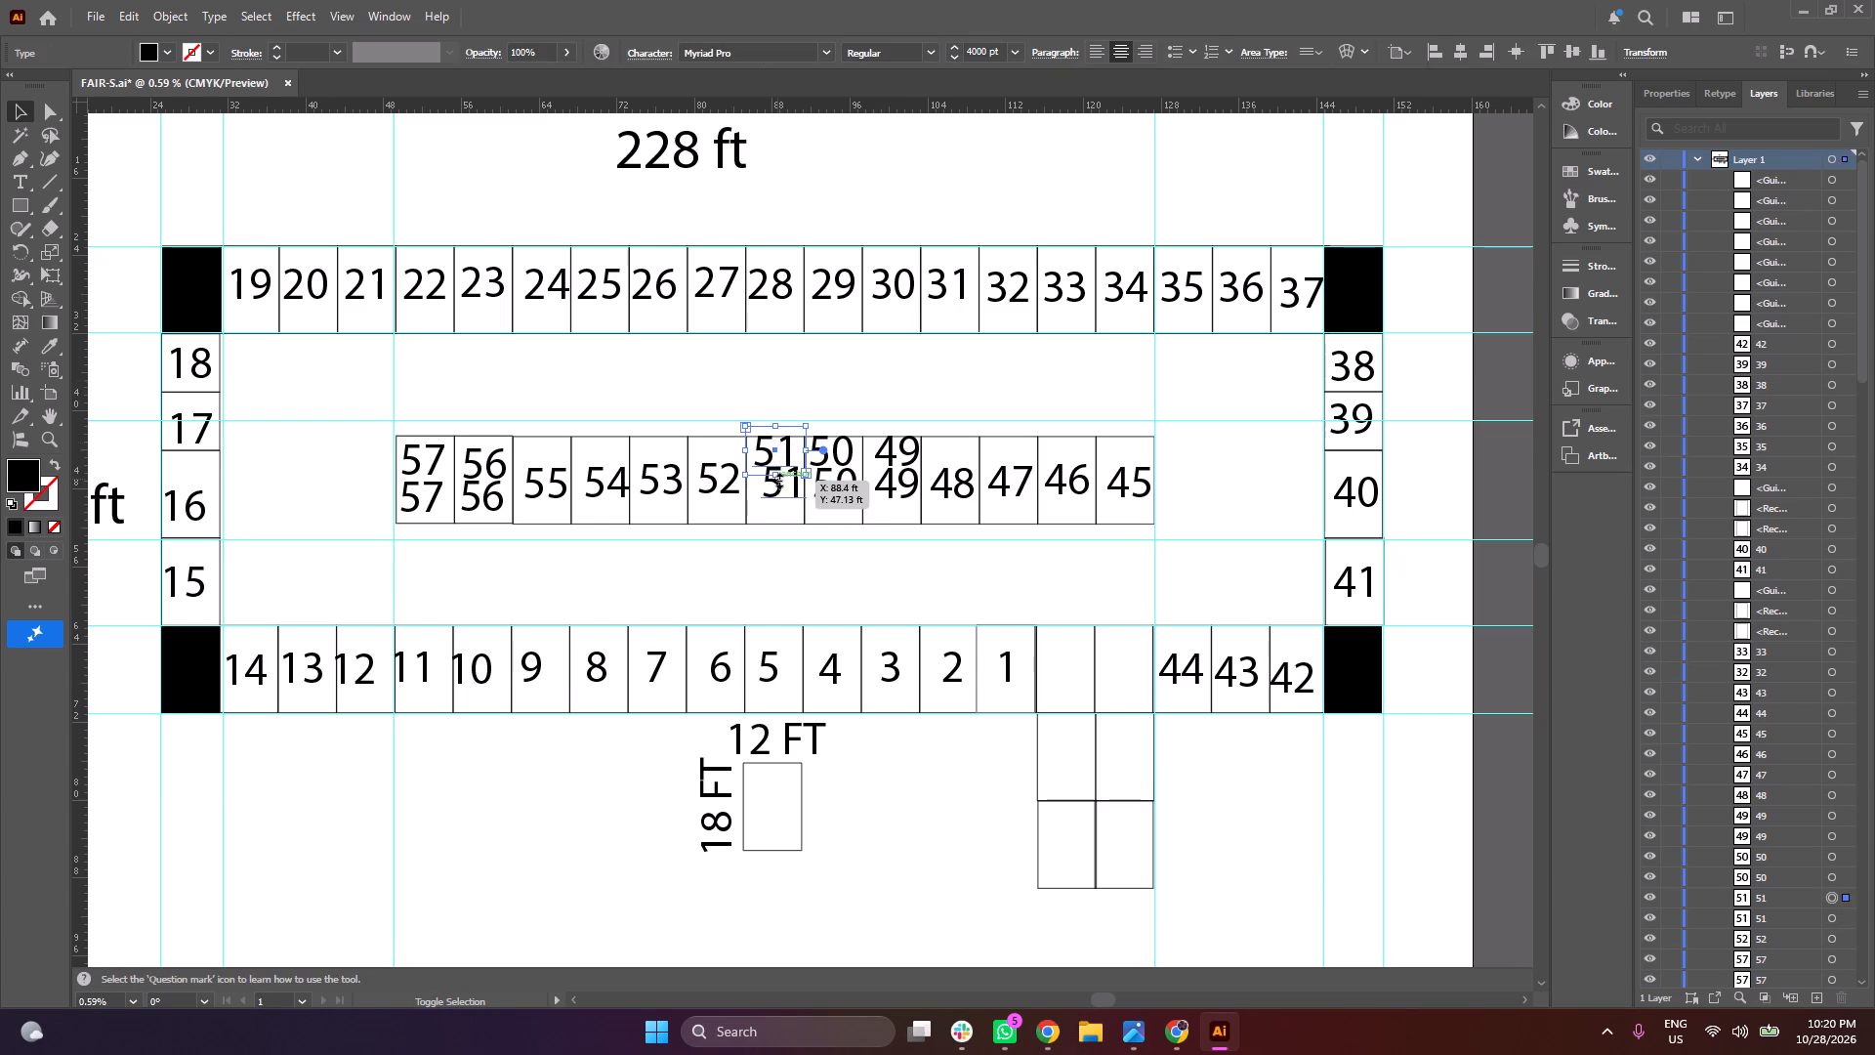
shift+click(776, 488)
click(788, 460)
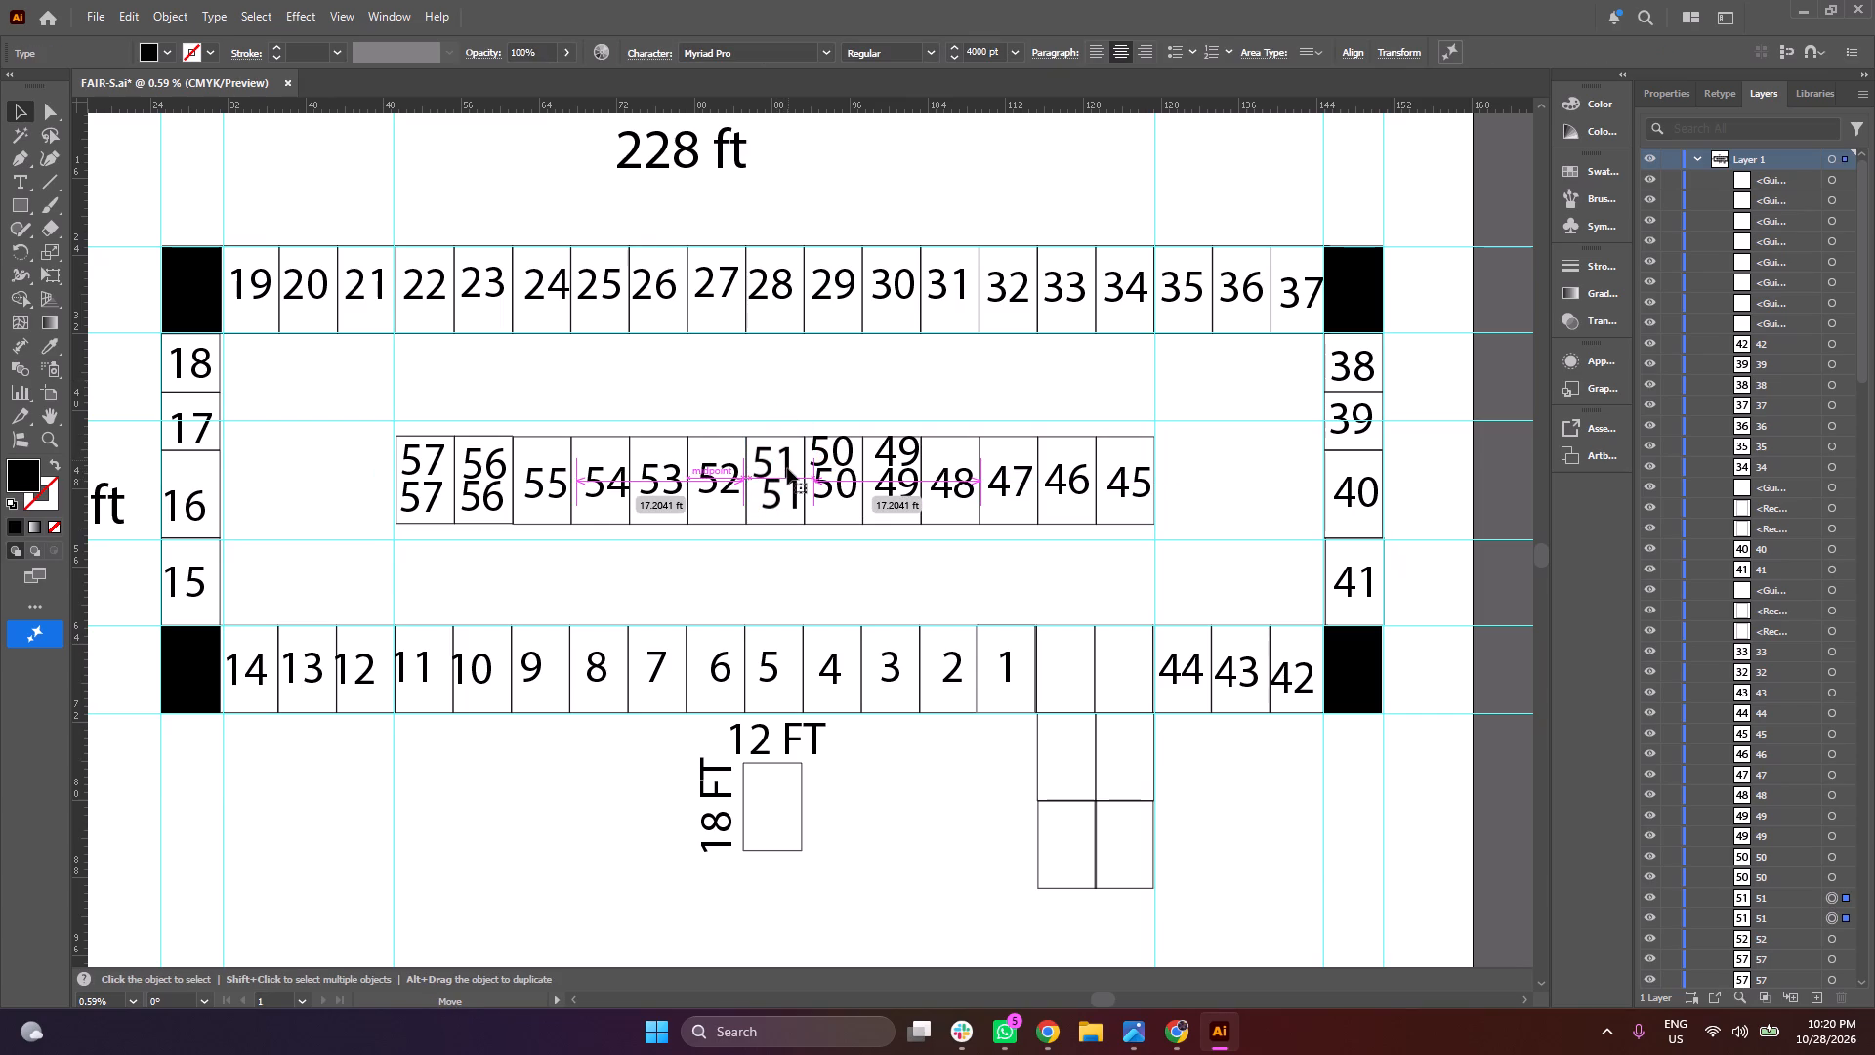
click(823, 589)
Switch to Chrome and open Sheet2 of the W11_APEX-26_FINANCES spreadsheet from the Google Sheets home page.
click(1183, 1054)
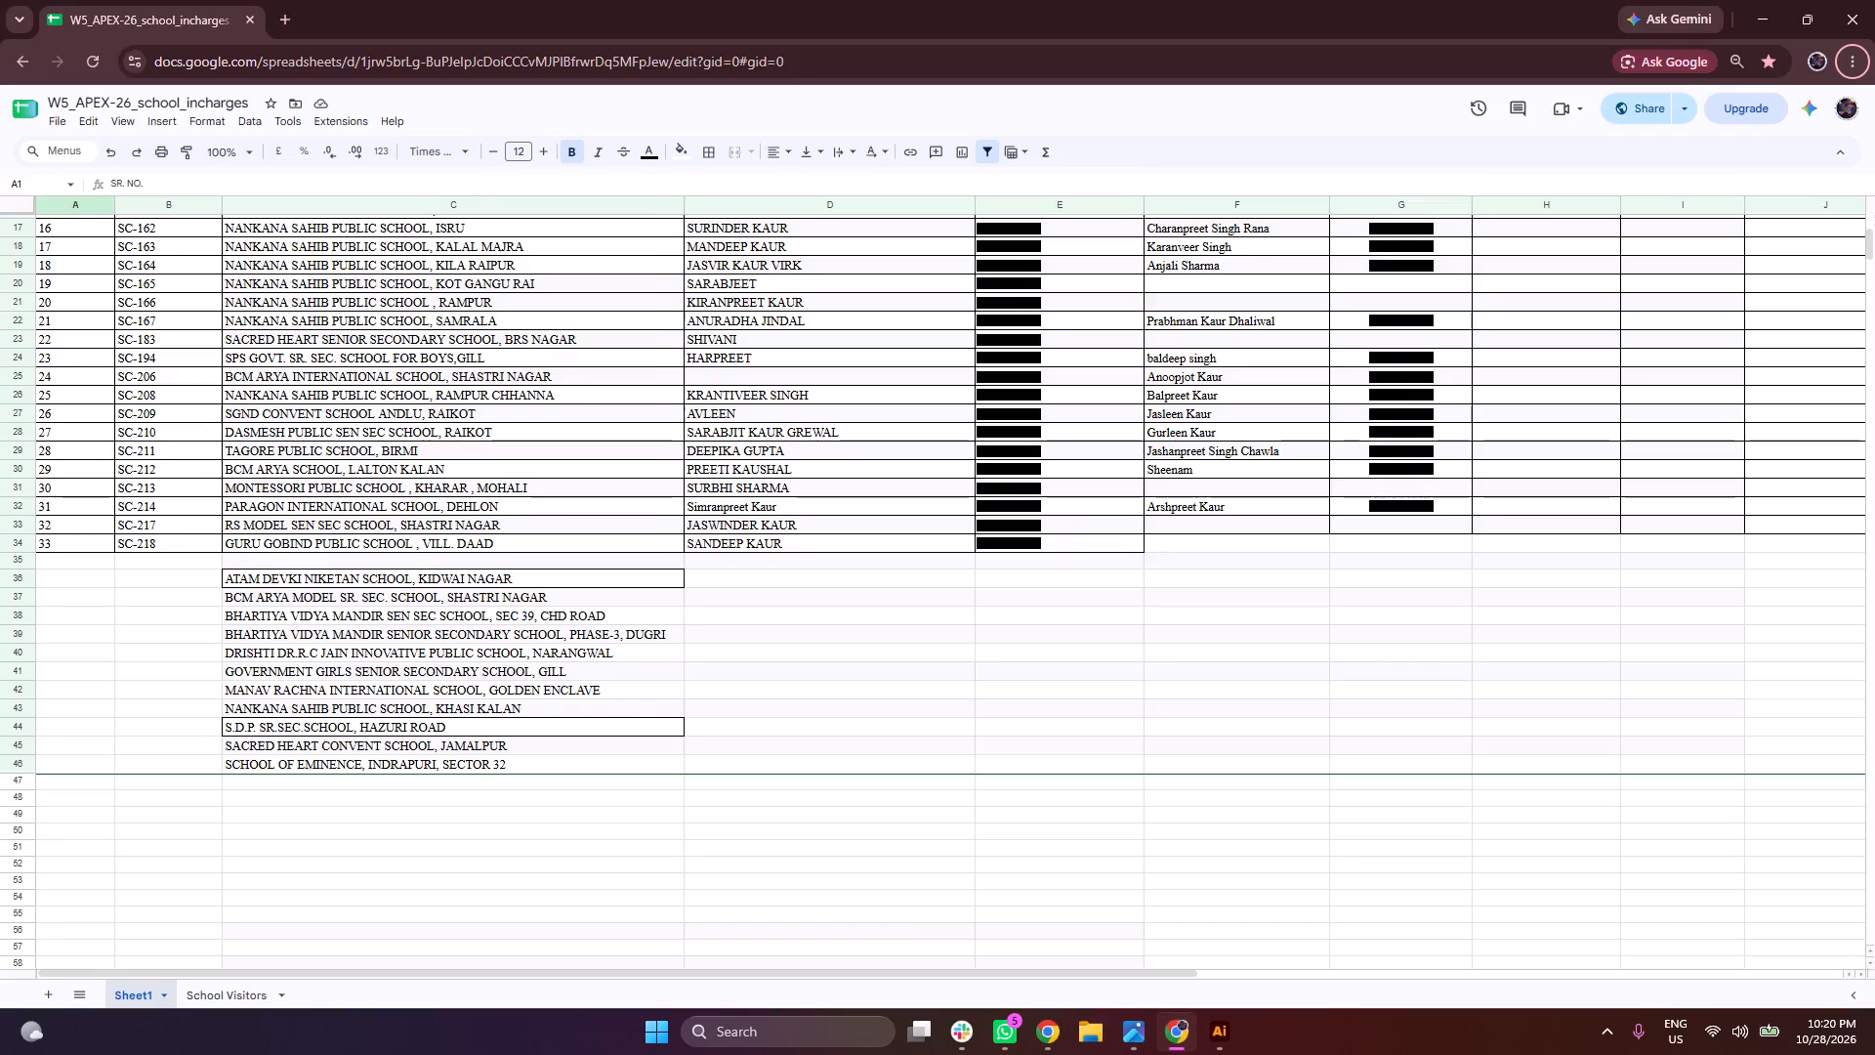
click(31, 116)
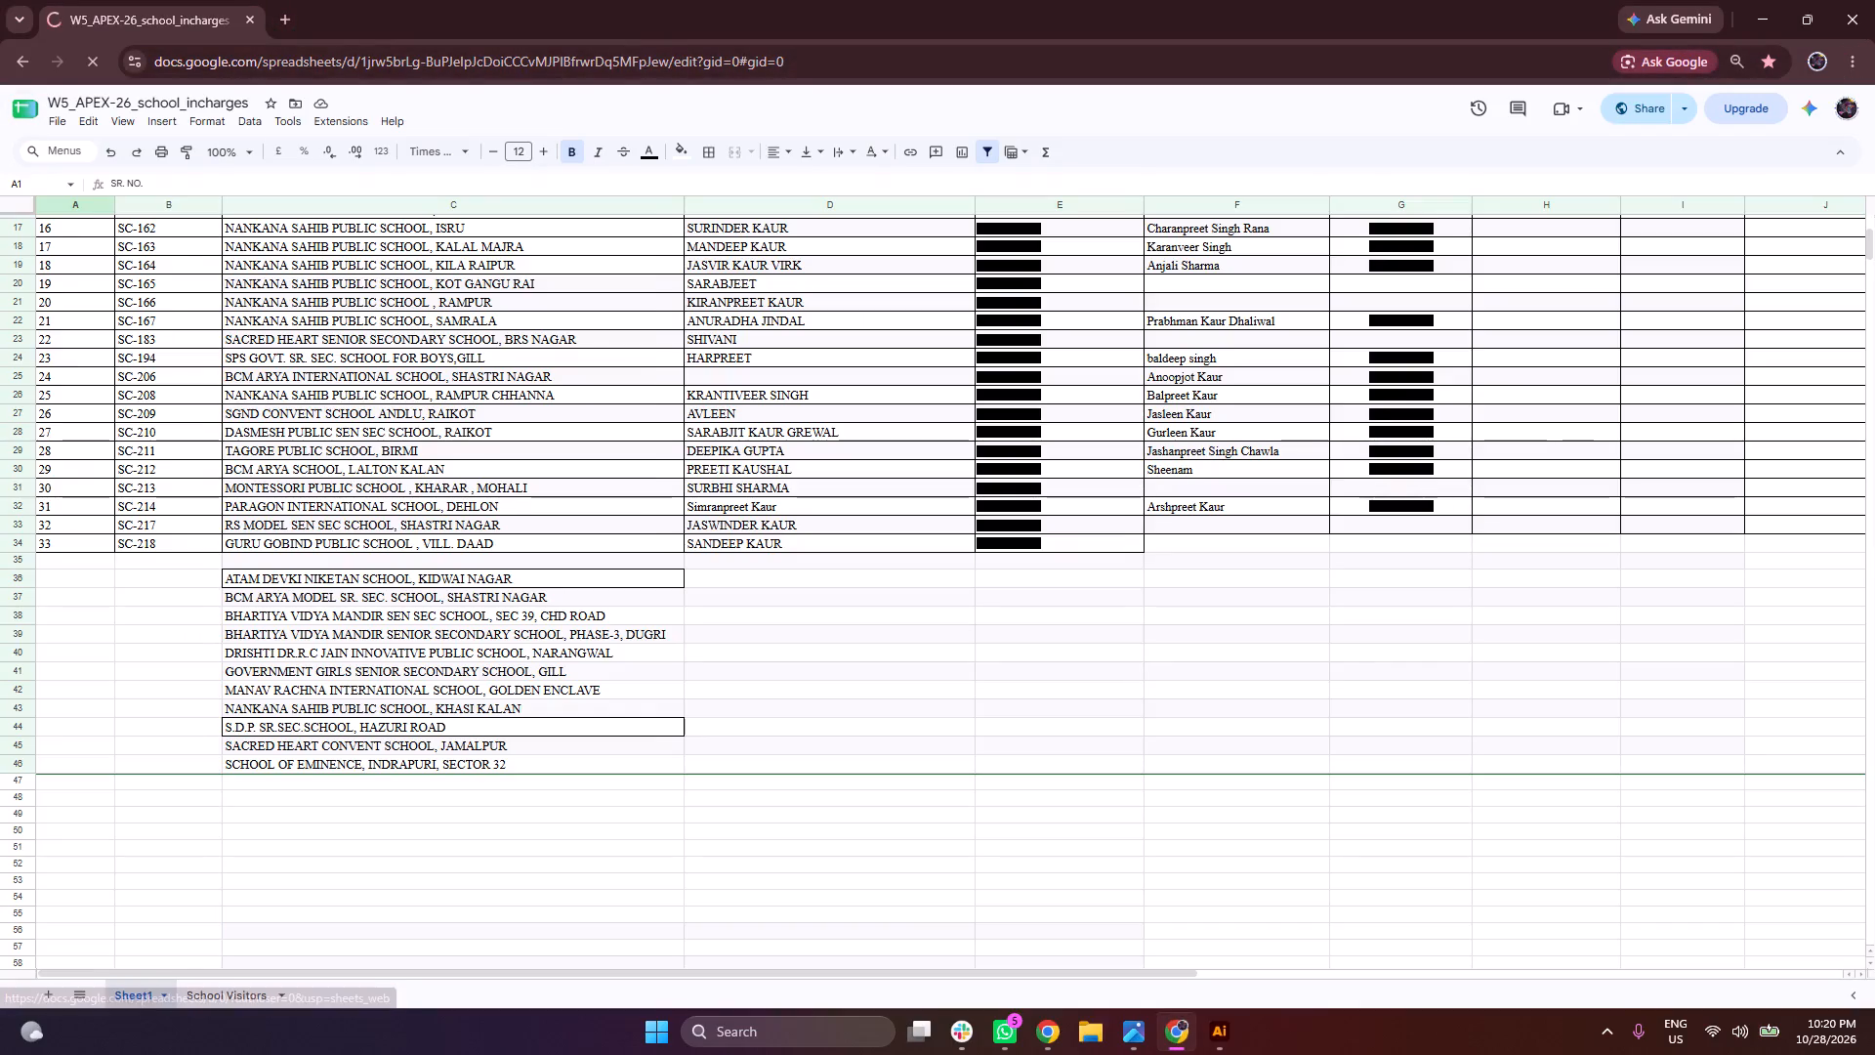
scroll(792, 625, down, 2)
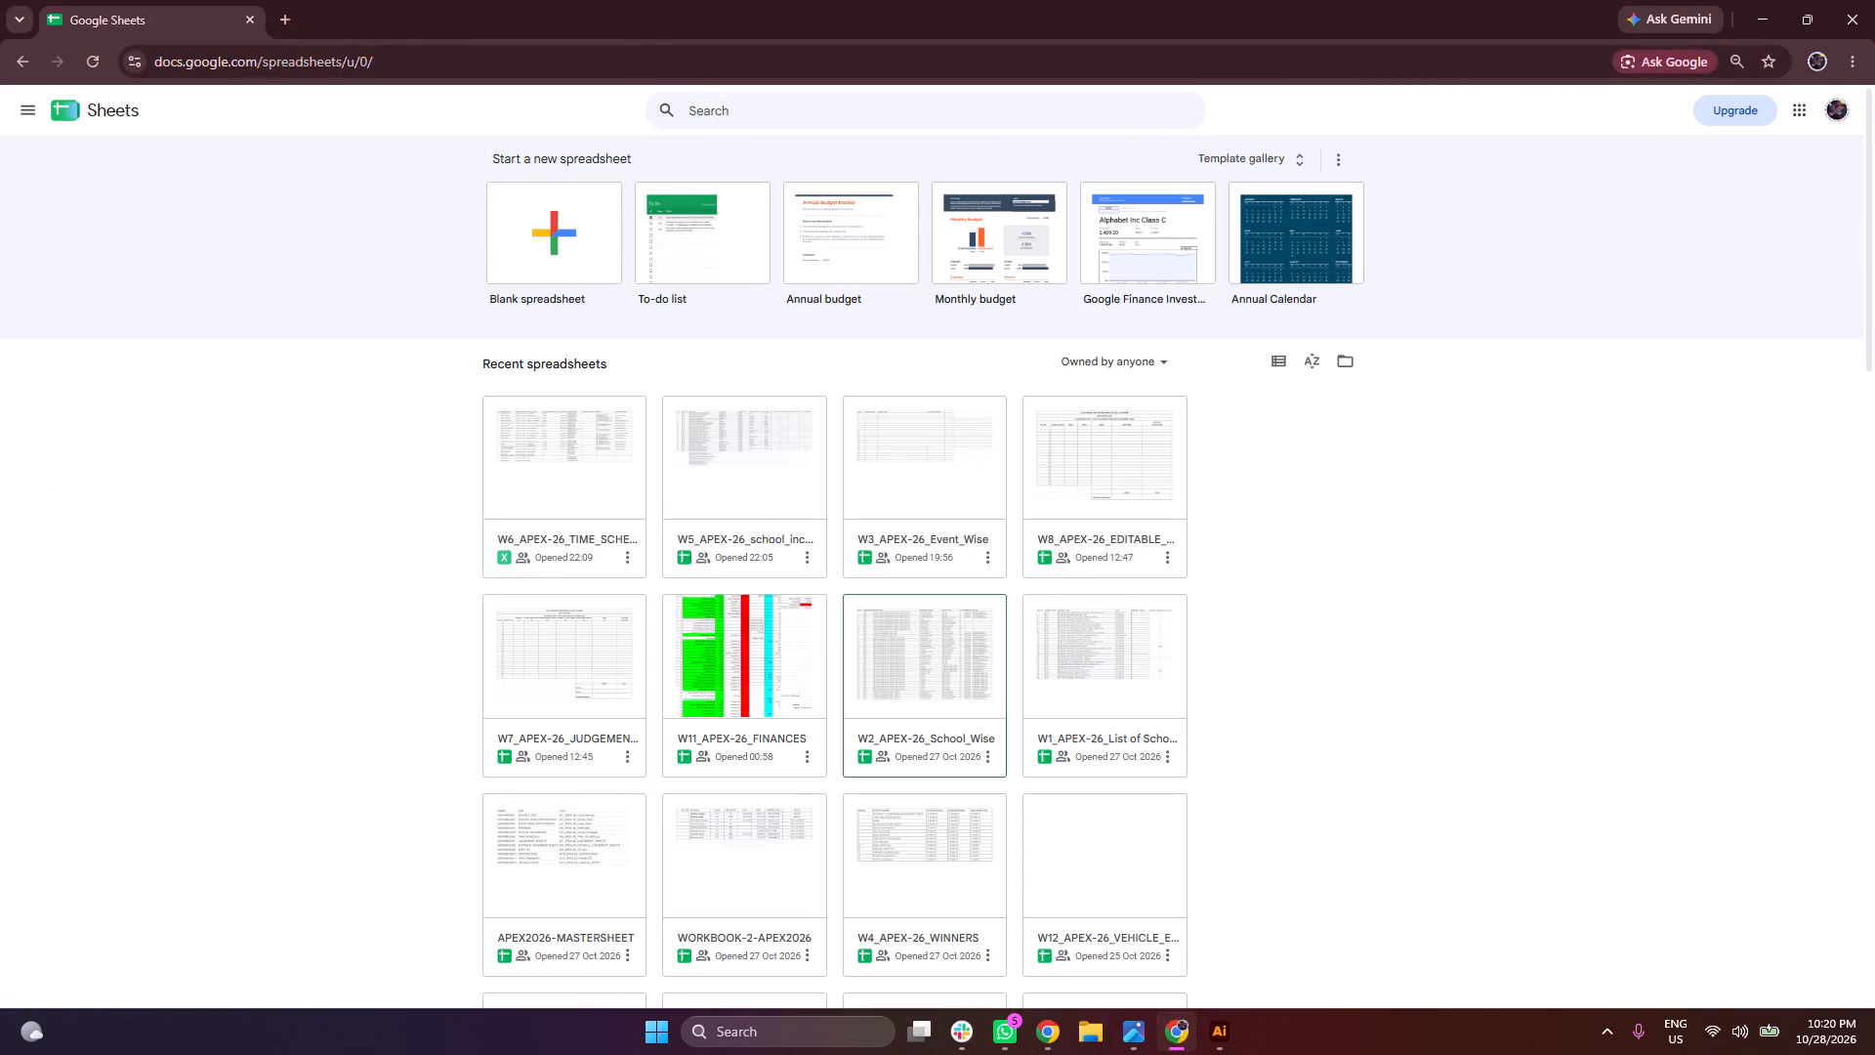
click(693, 649)
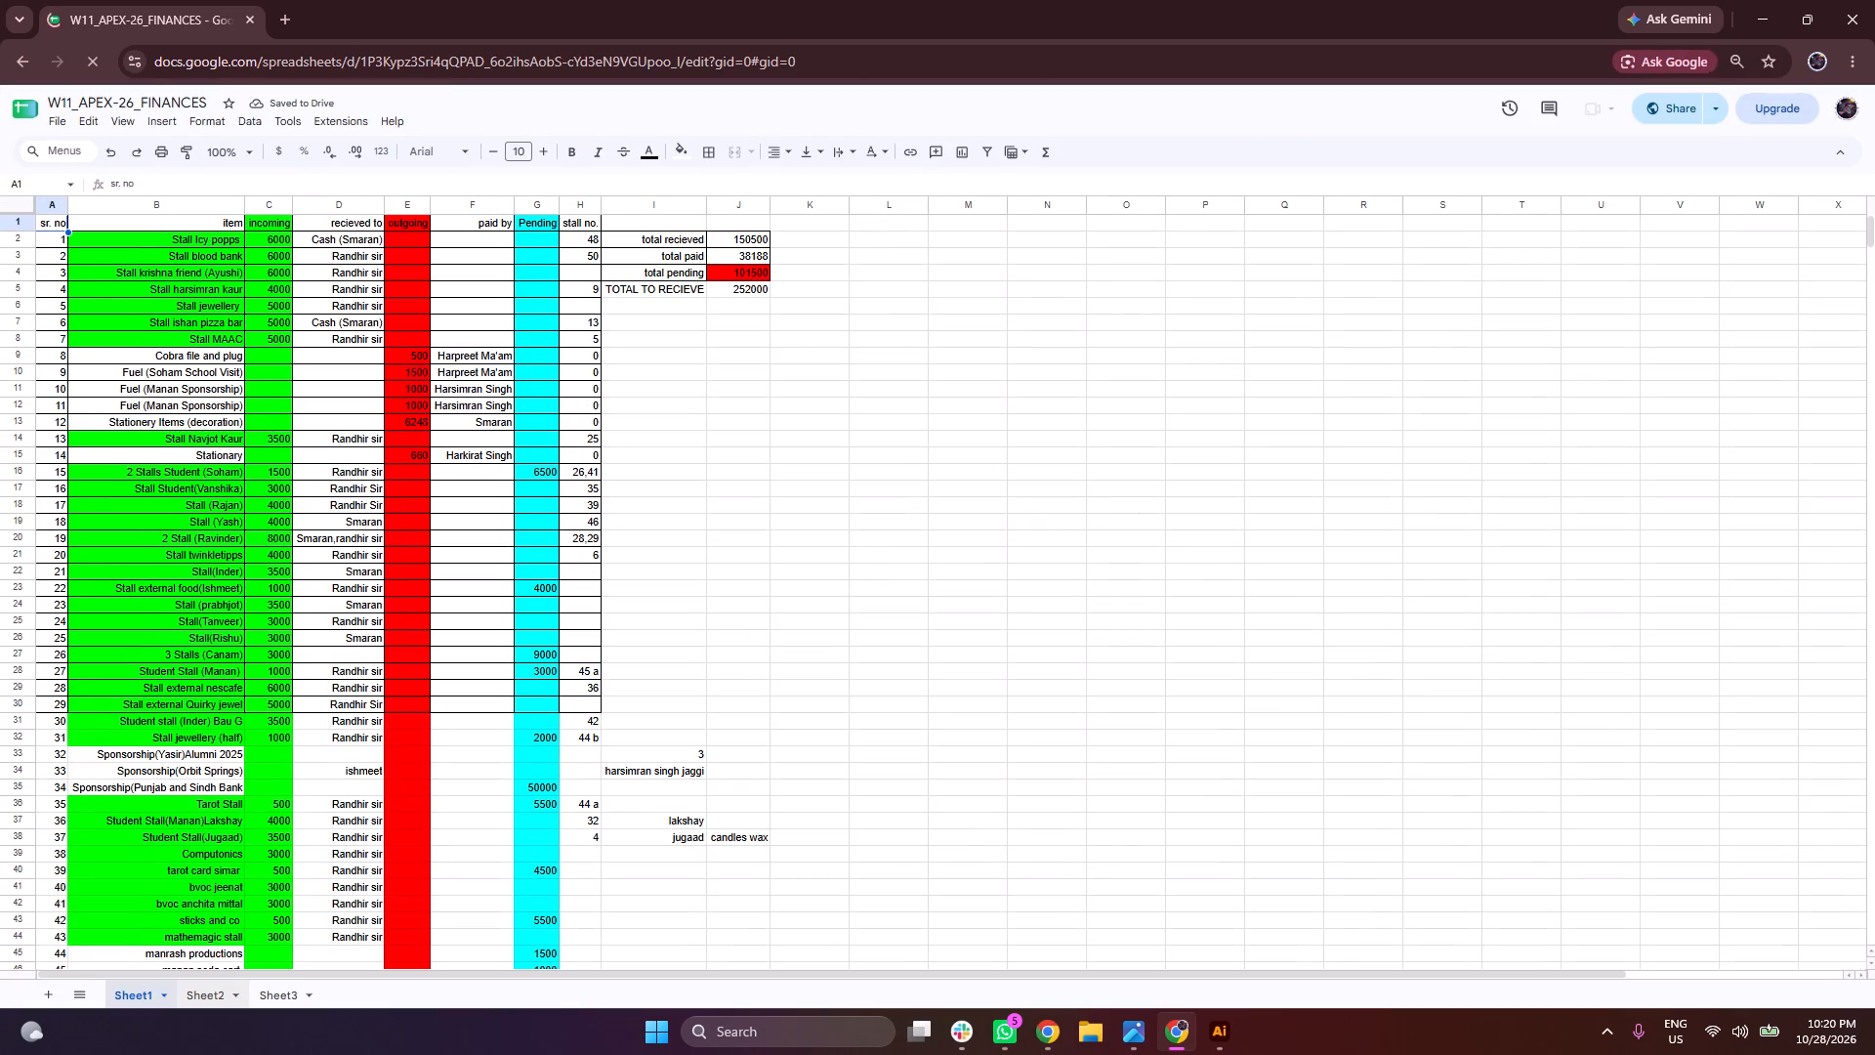
click(229, 997)
scroll(239, 802, down, 5)
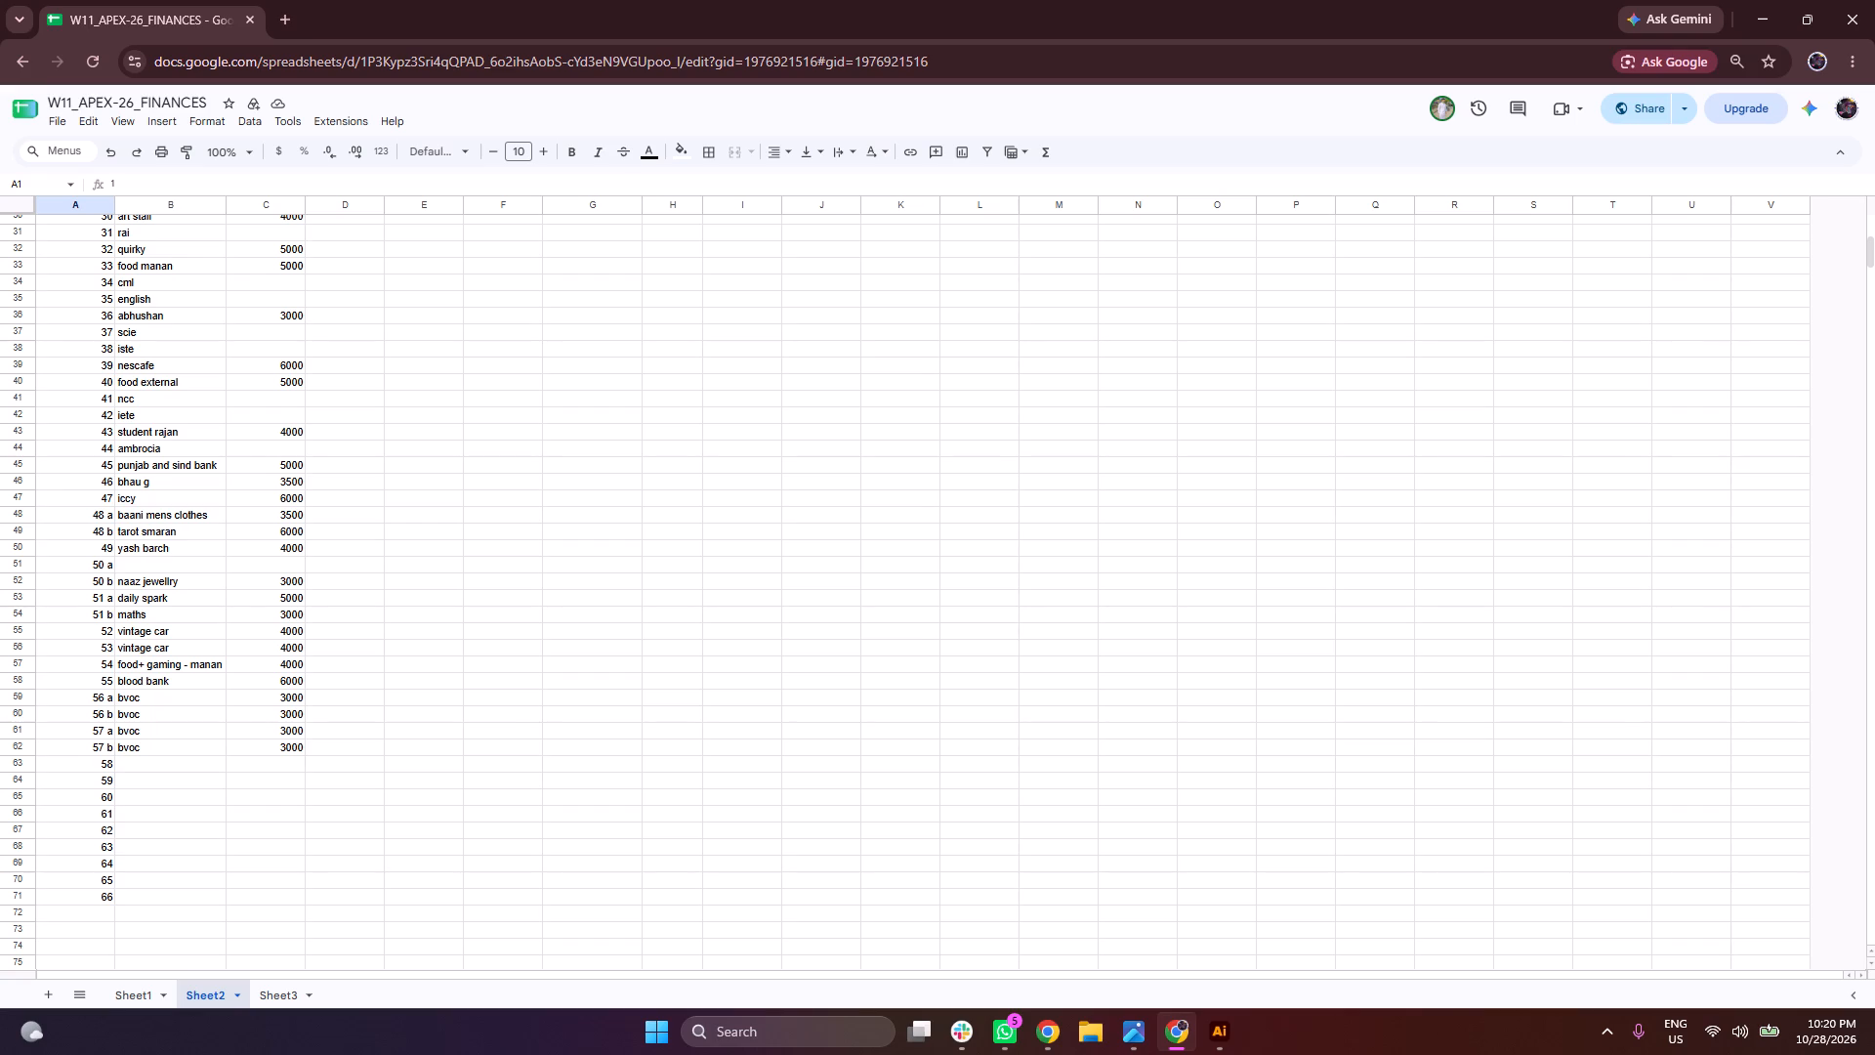
scroll(257, 686, up, 5)
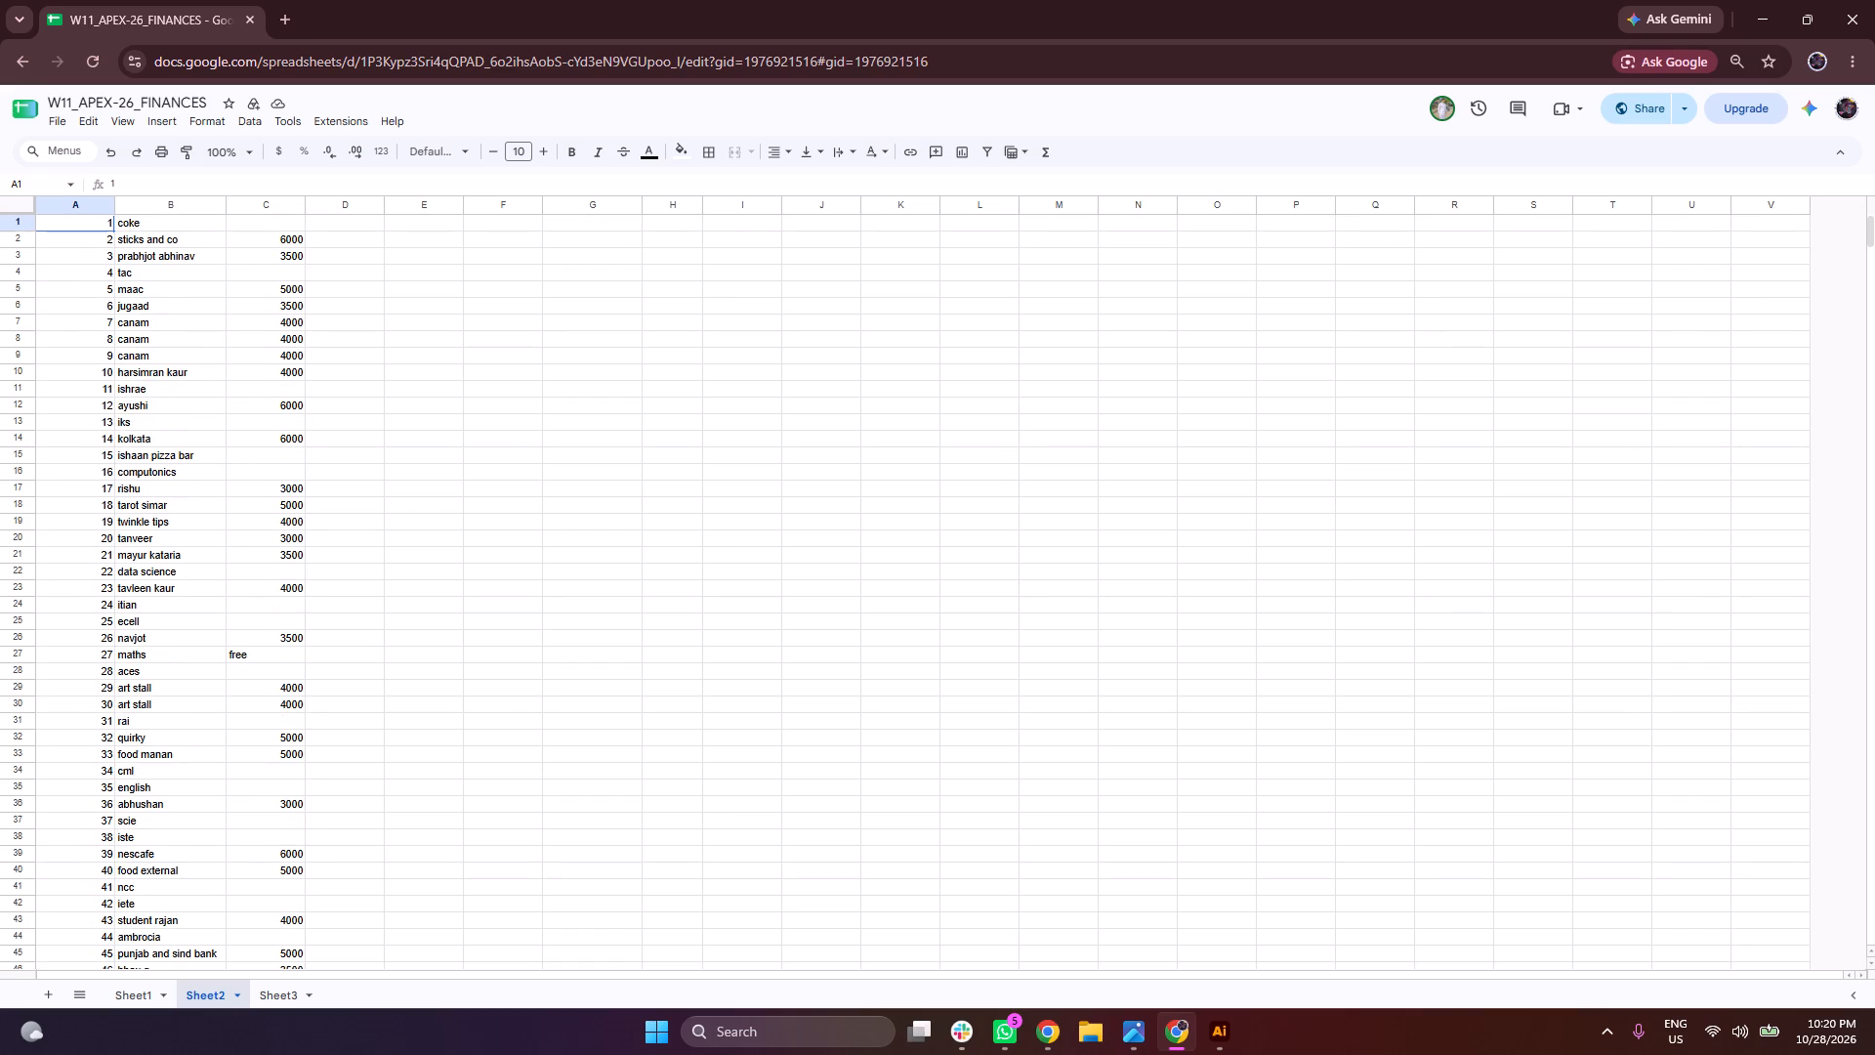
Clear the name and the amount in the row of stall 9.
click(176, 358)
key(BackSpace)
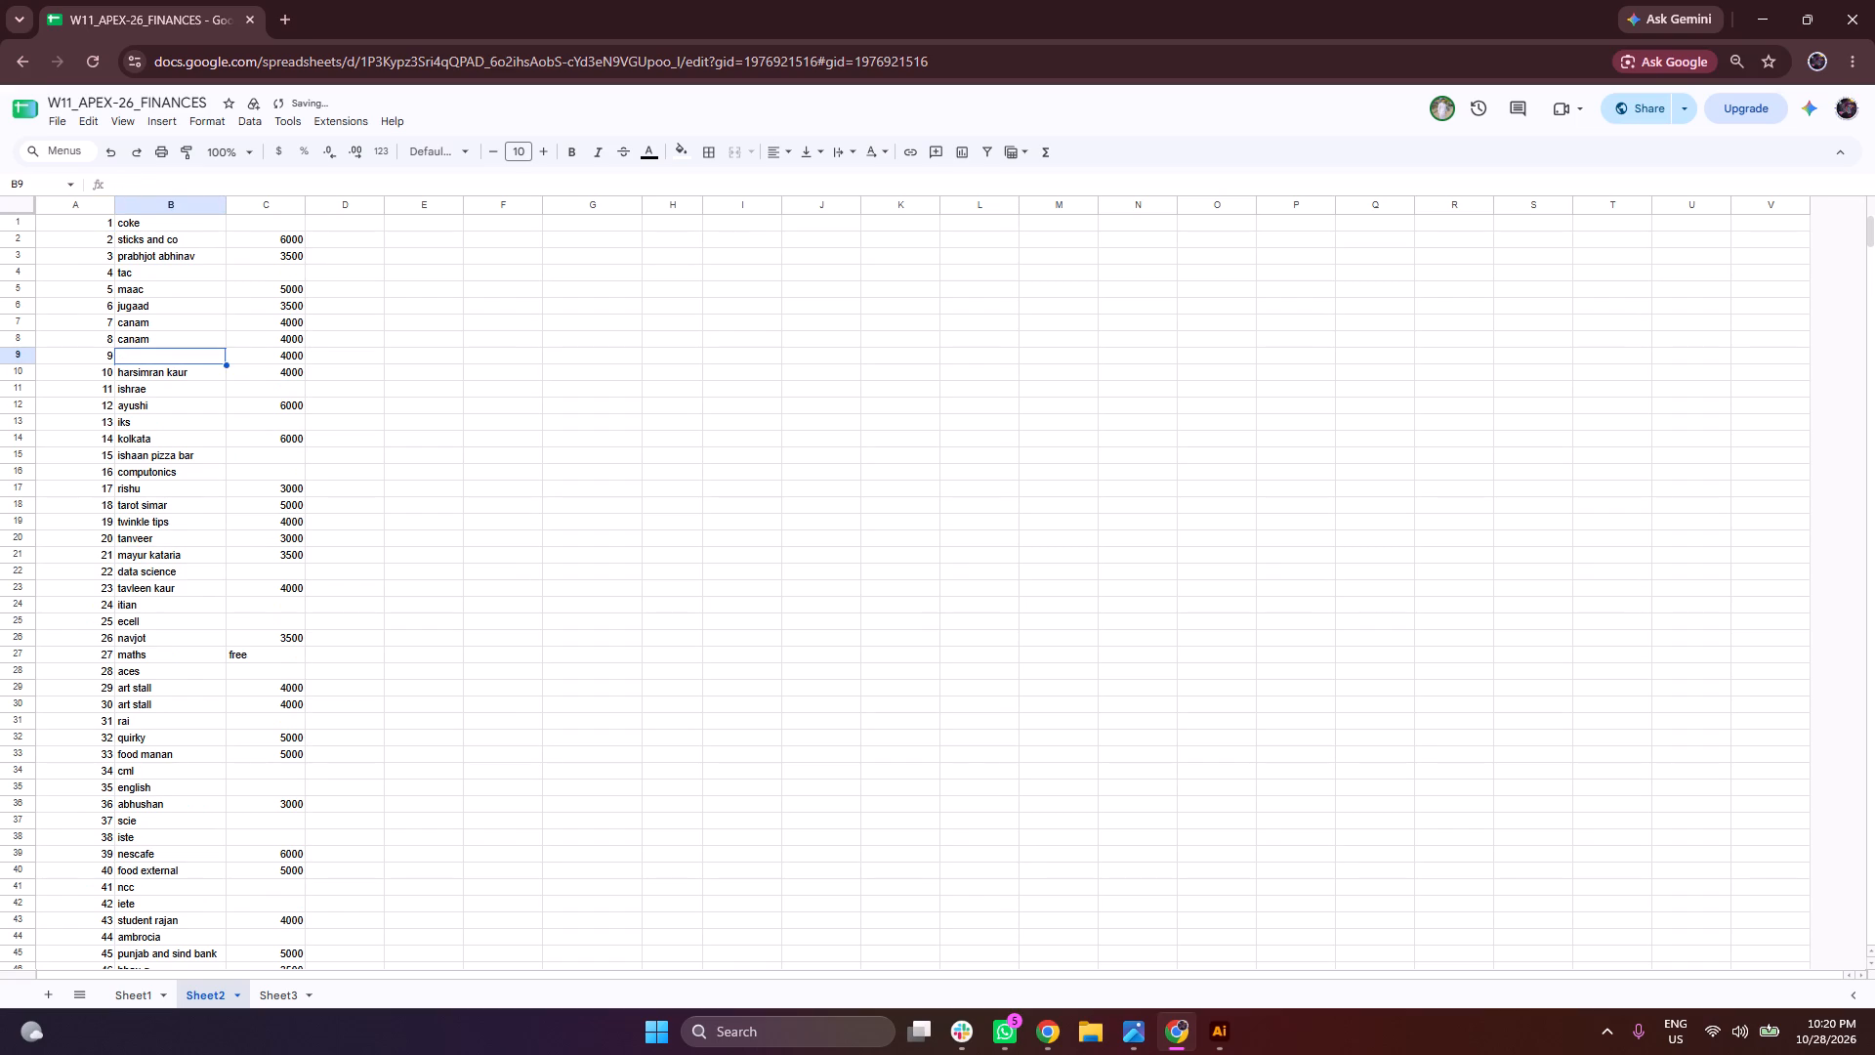
key(Right)
key(Right)
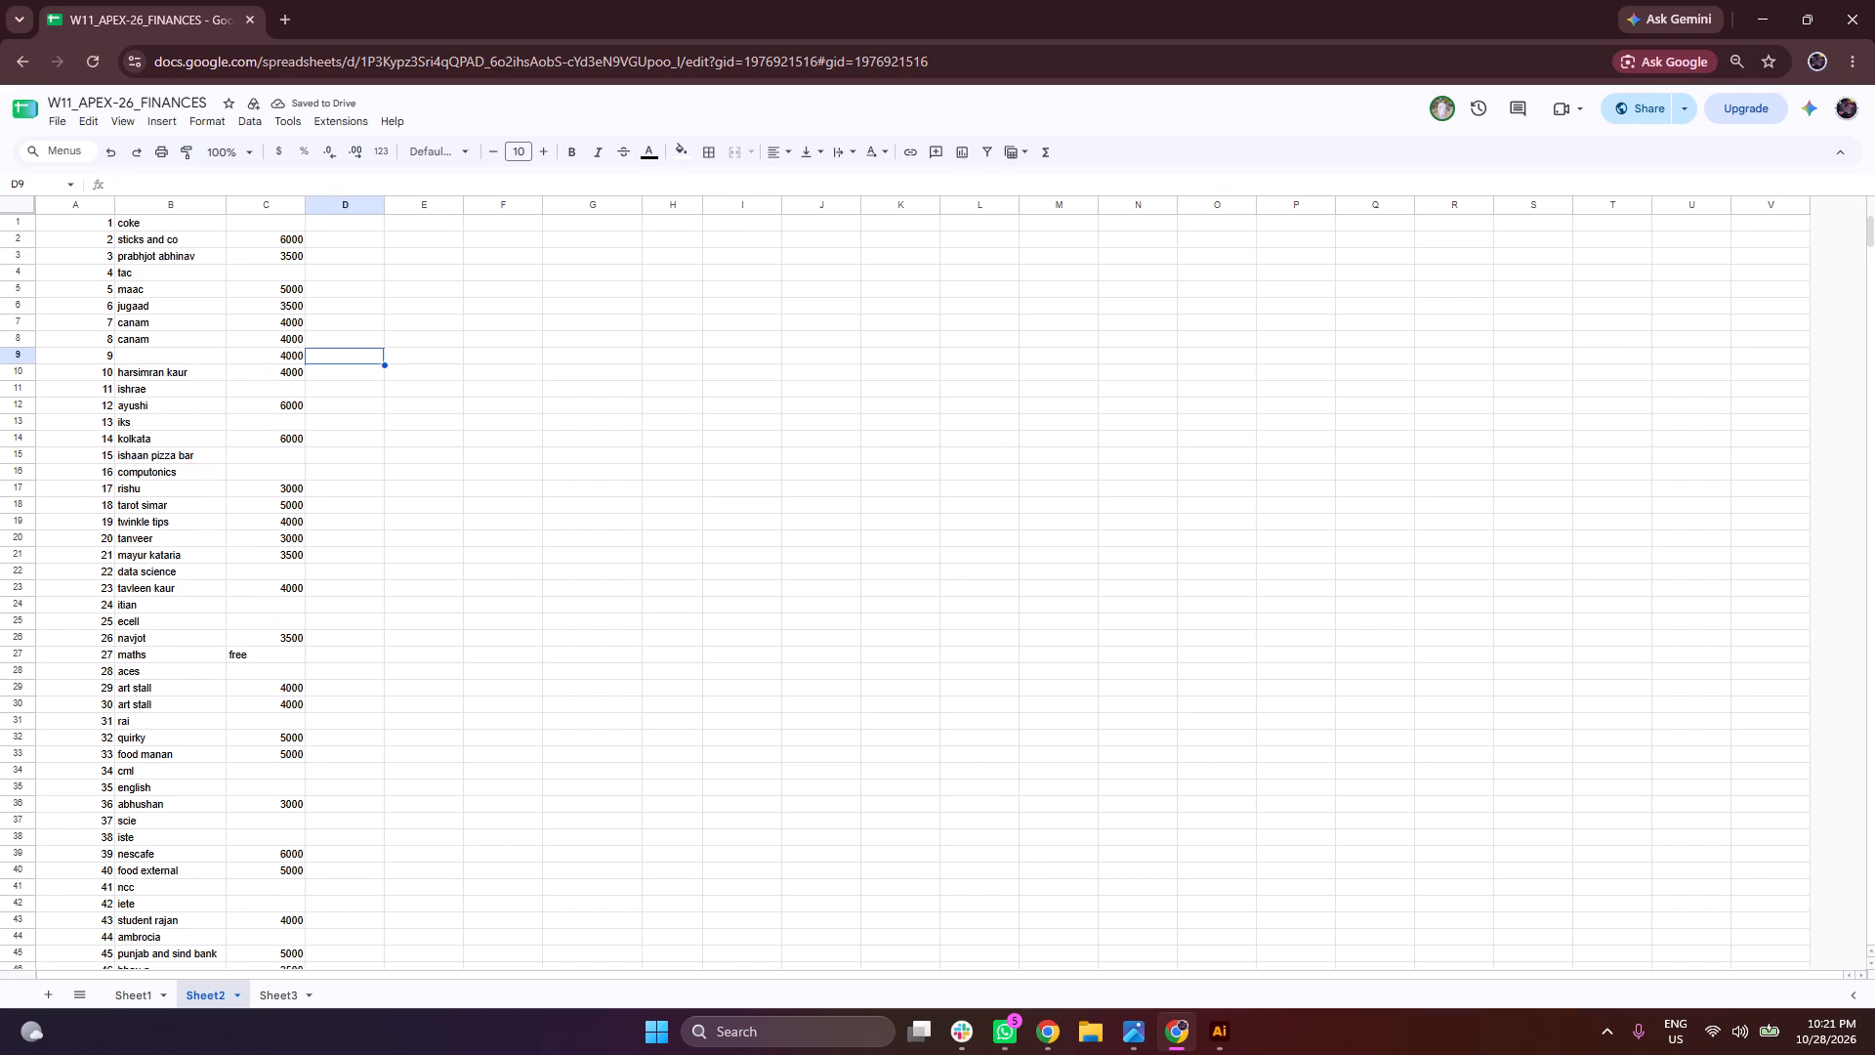
key(Left)
key(BackSpace)
Set the amounts of the two canam stalls, 7 and 8, to 4500 each.
key(Up)
key(Up)
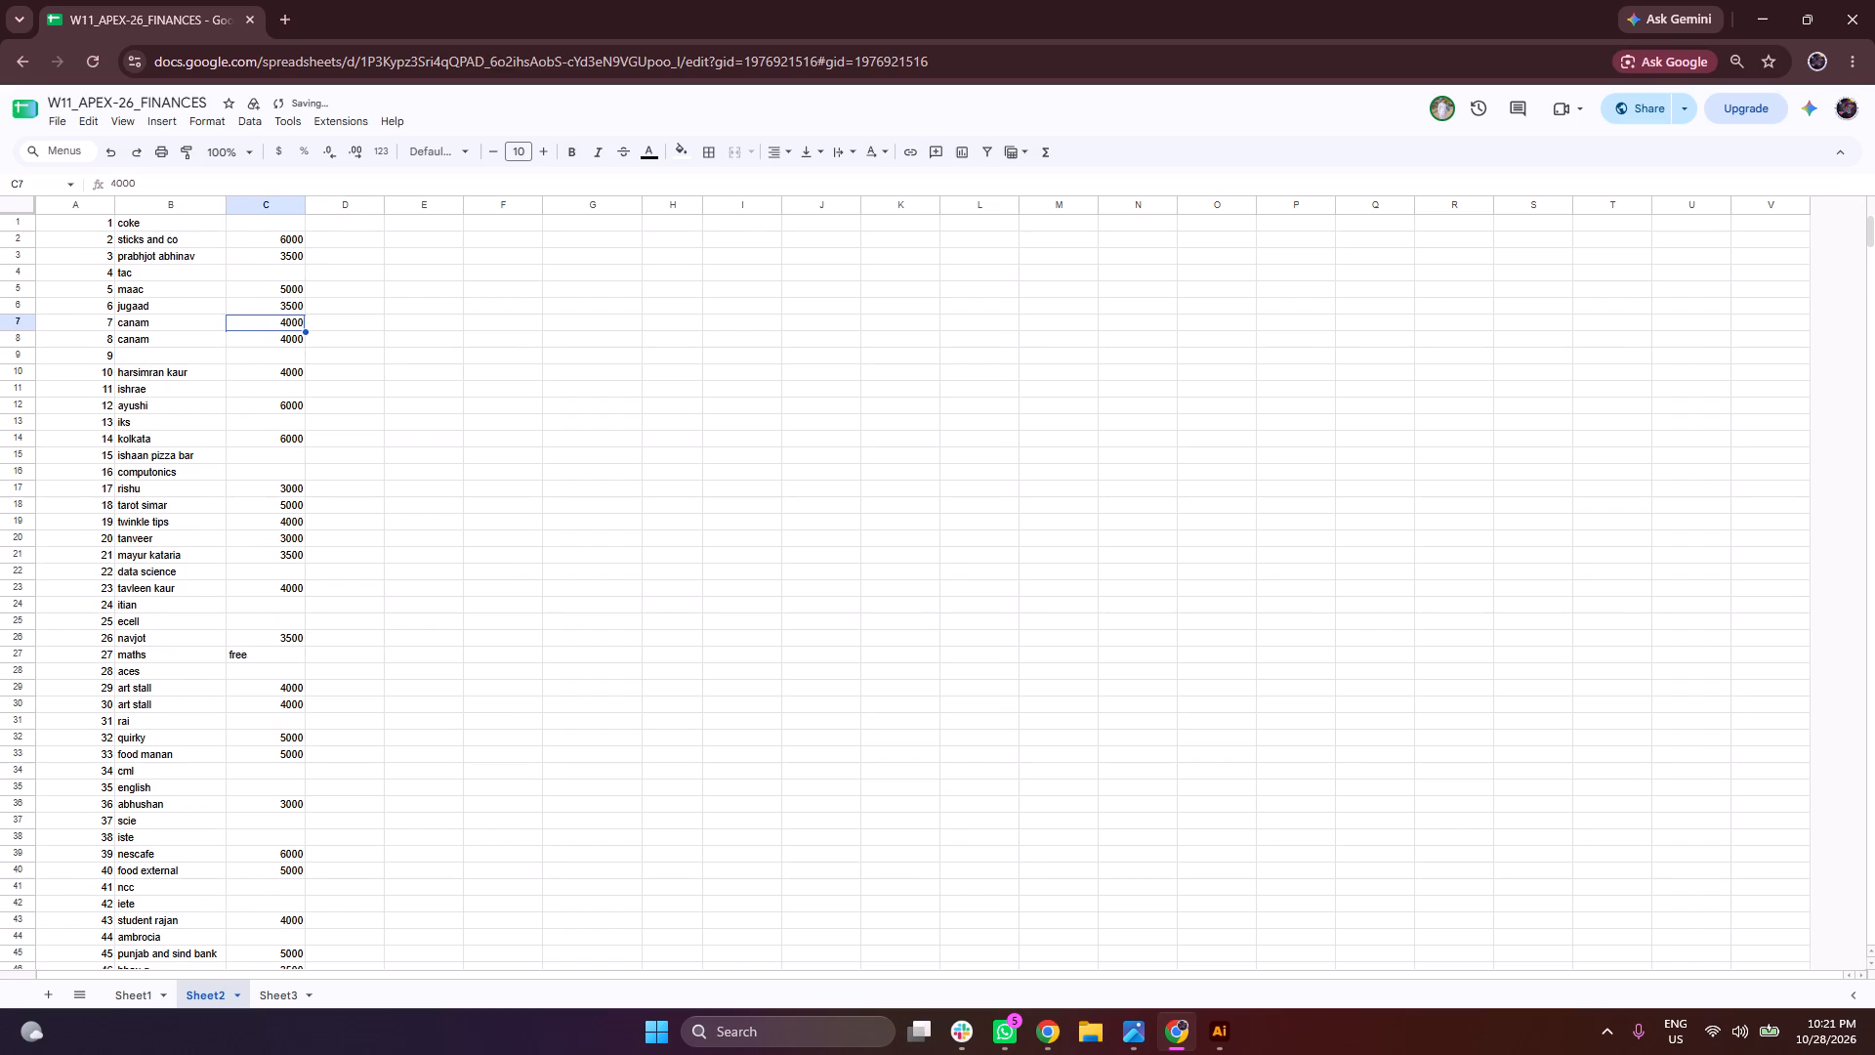
text(4500)
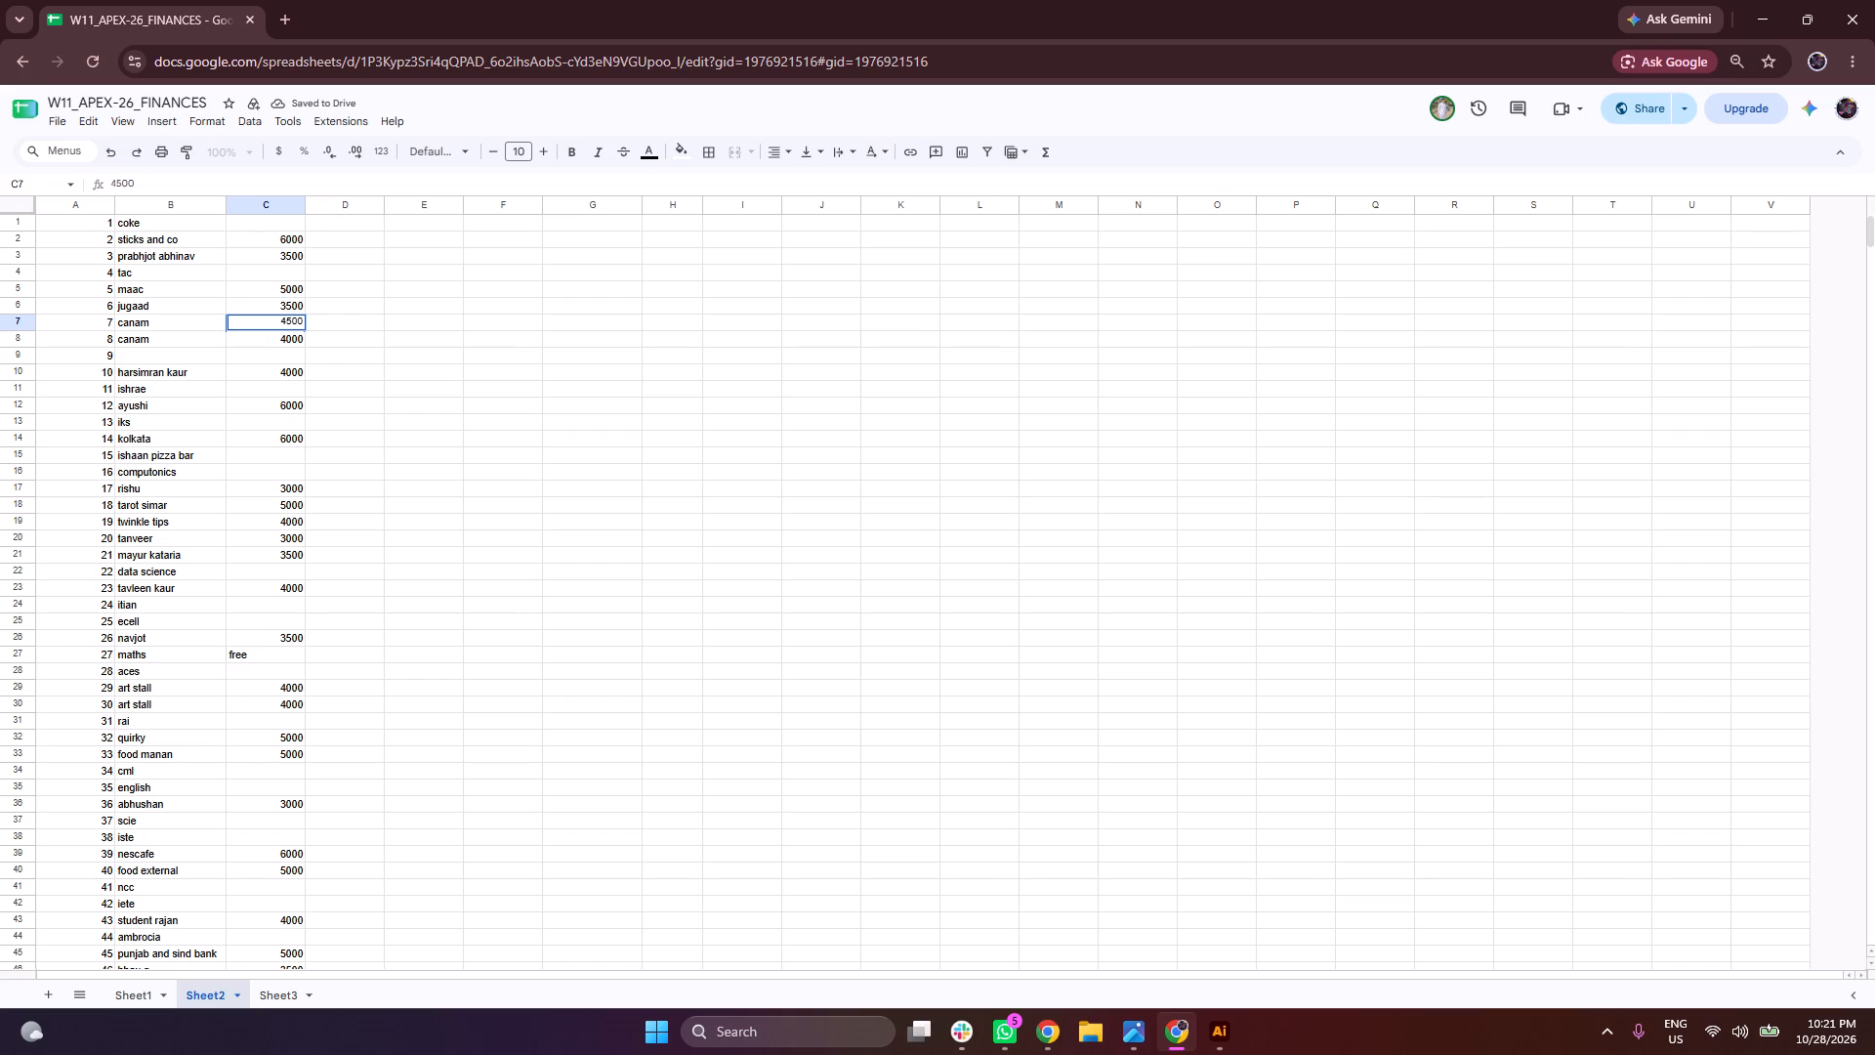
key(0)
key(BackSpace)
key(Return)
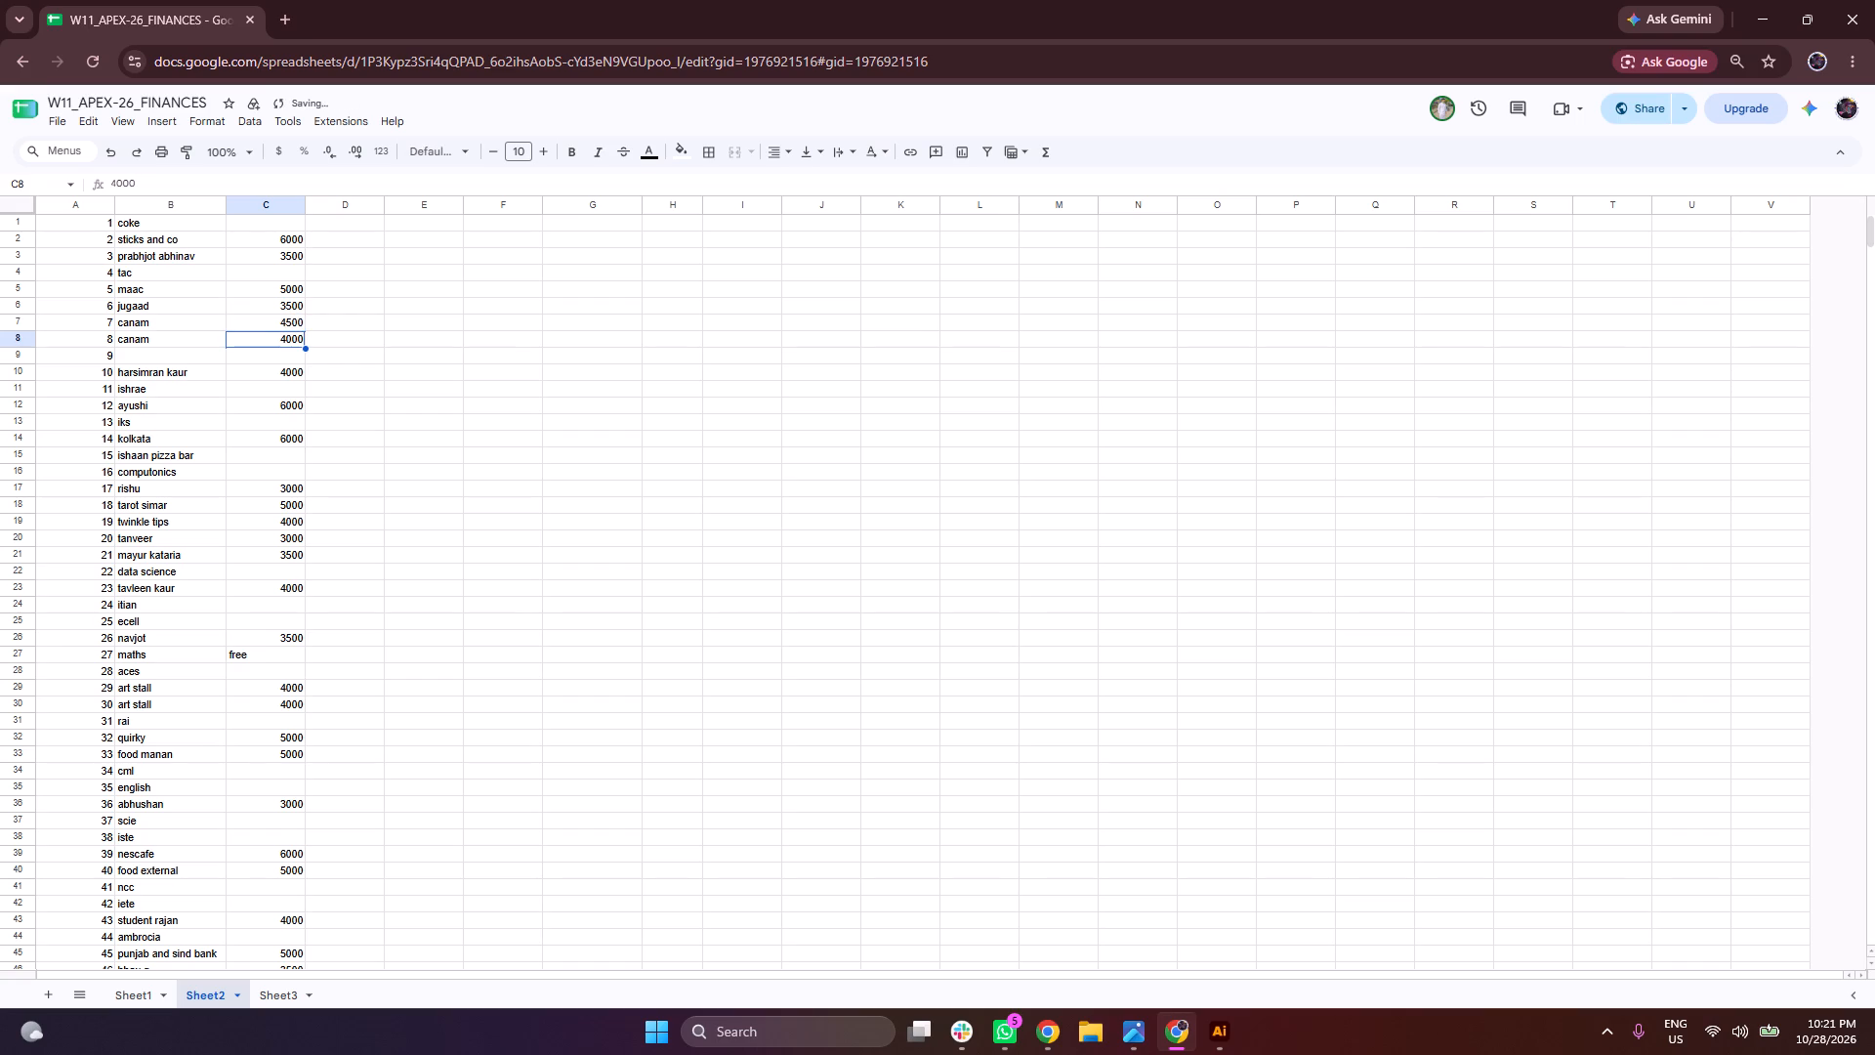
text(4500)
key(Return)
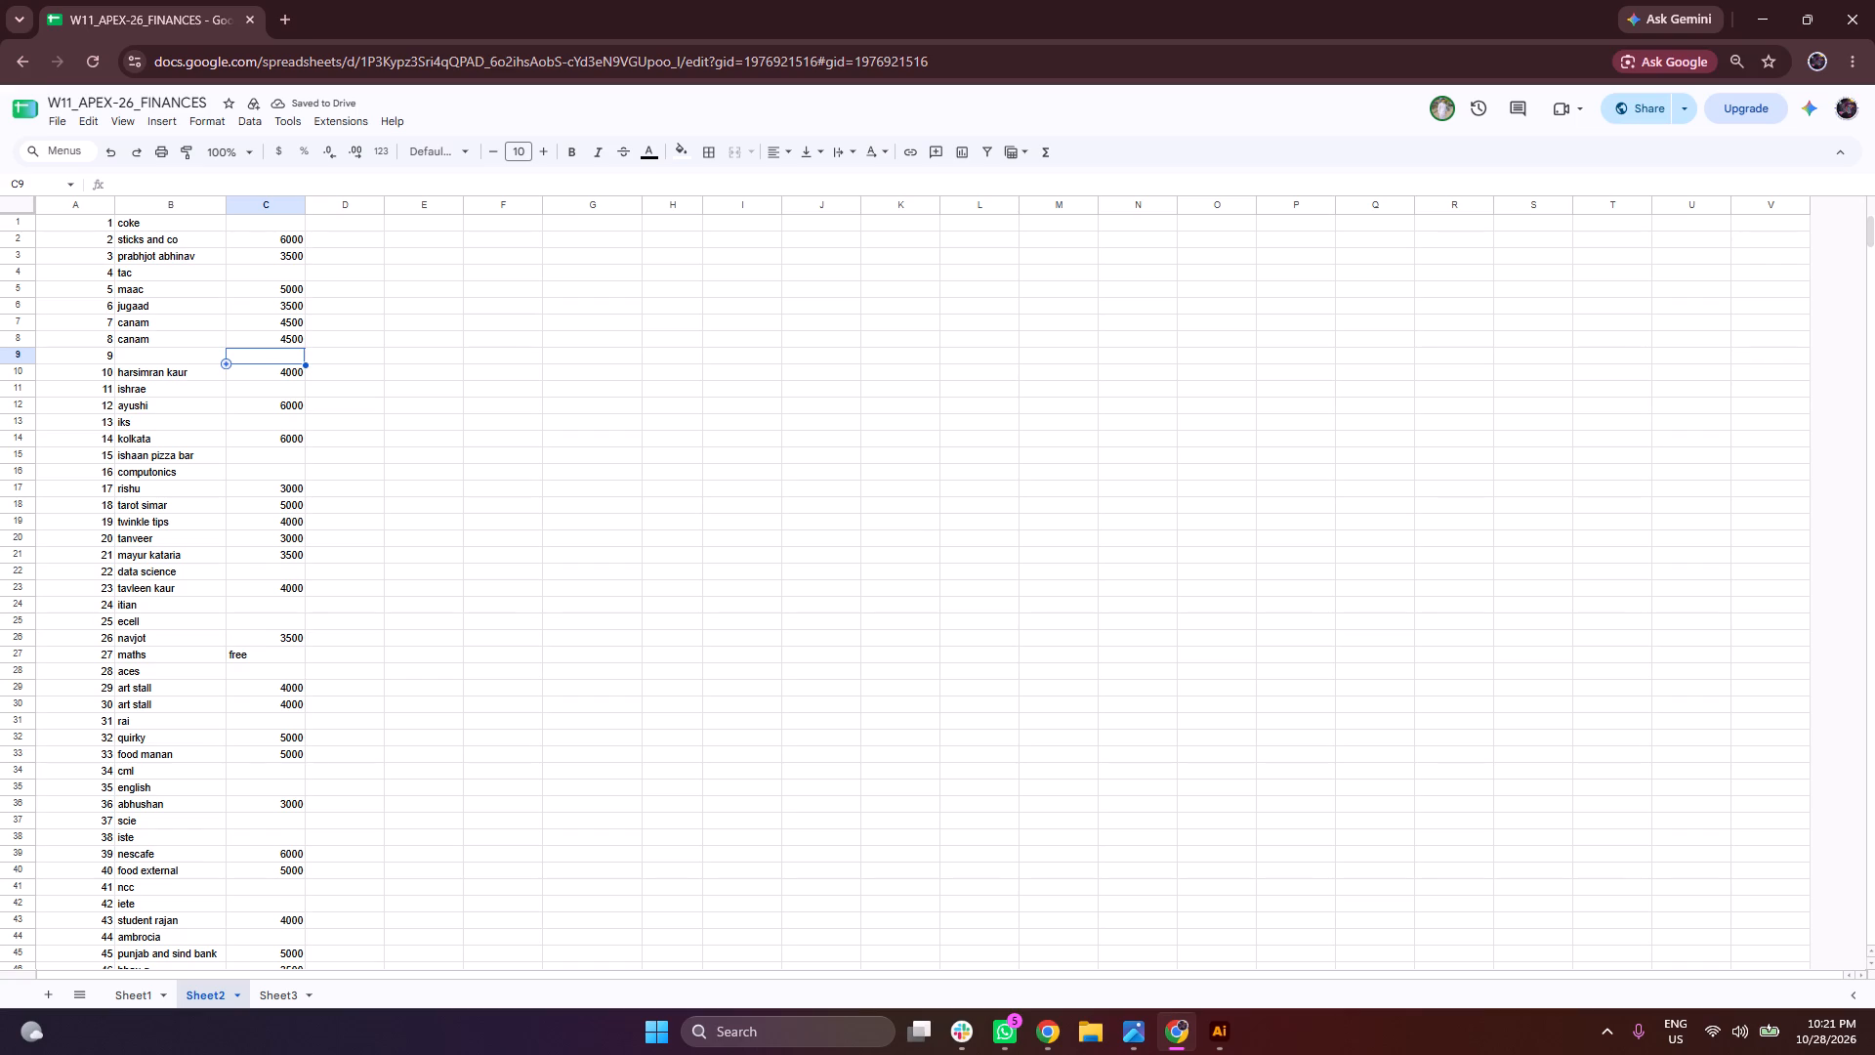
Enter 3000 as the amount for stall 16, computonics, and for stall 34, cml.
click(280, 470)
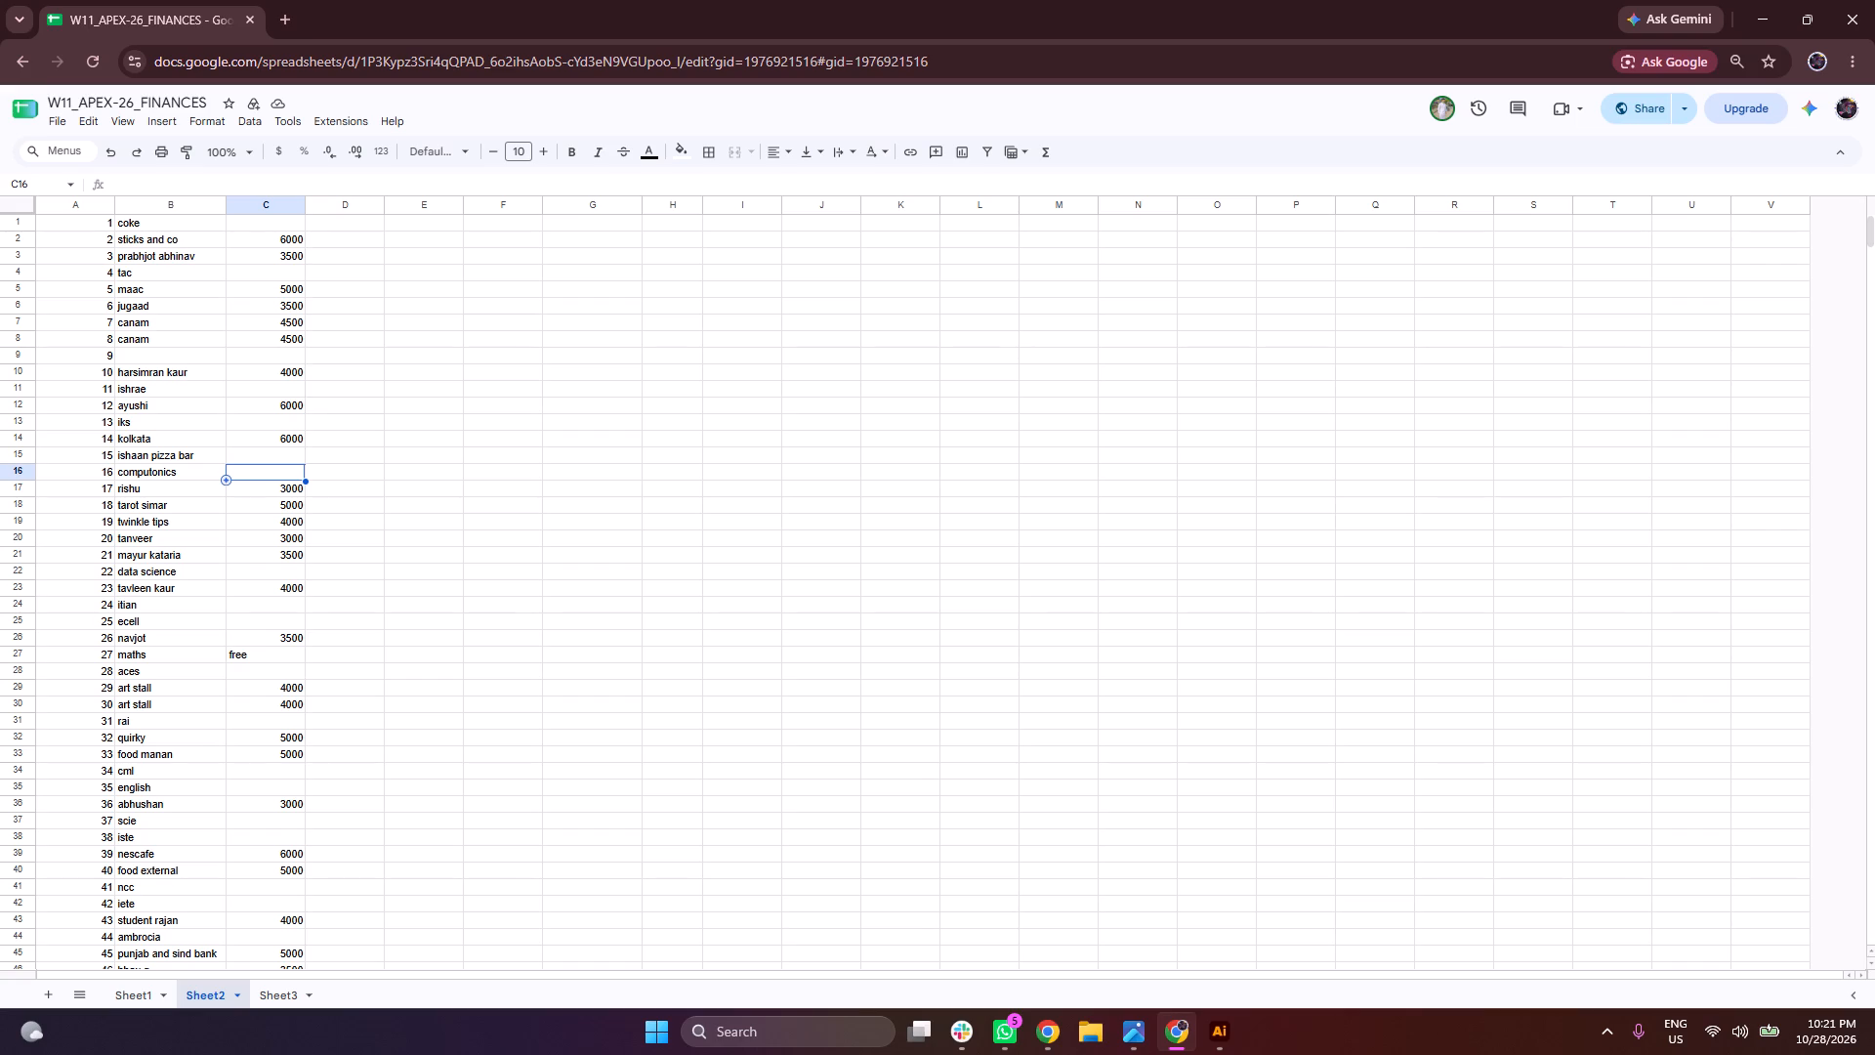
Enter 3000 as the amount for stall 16, computonics.
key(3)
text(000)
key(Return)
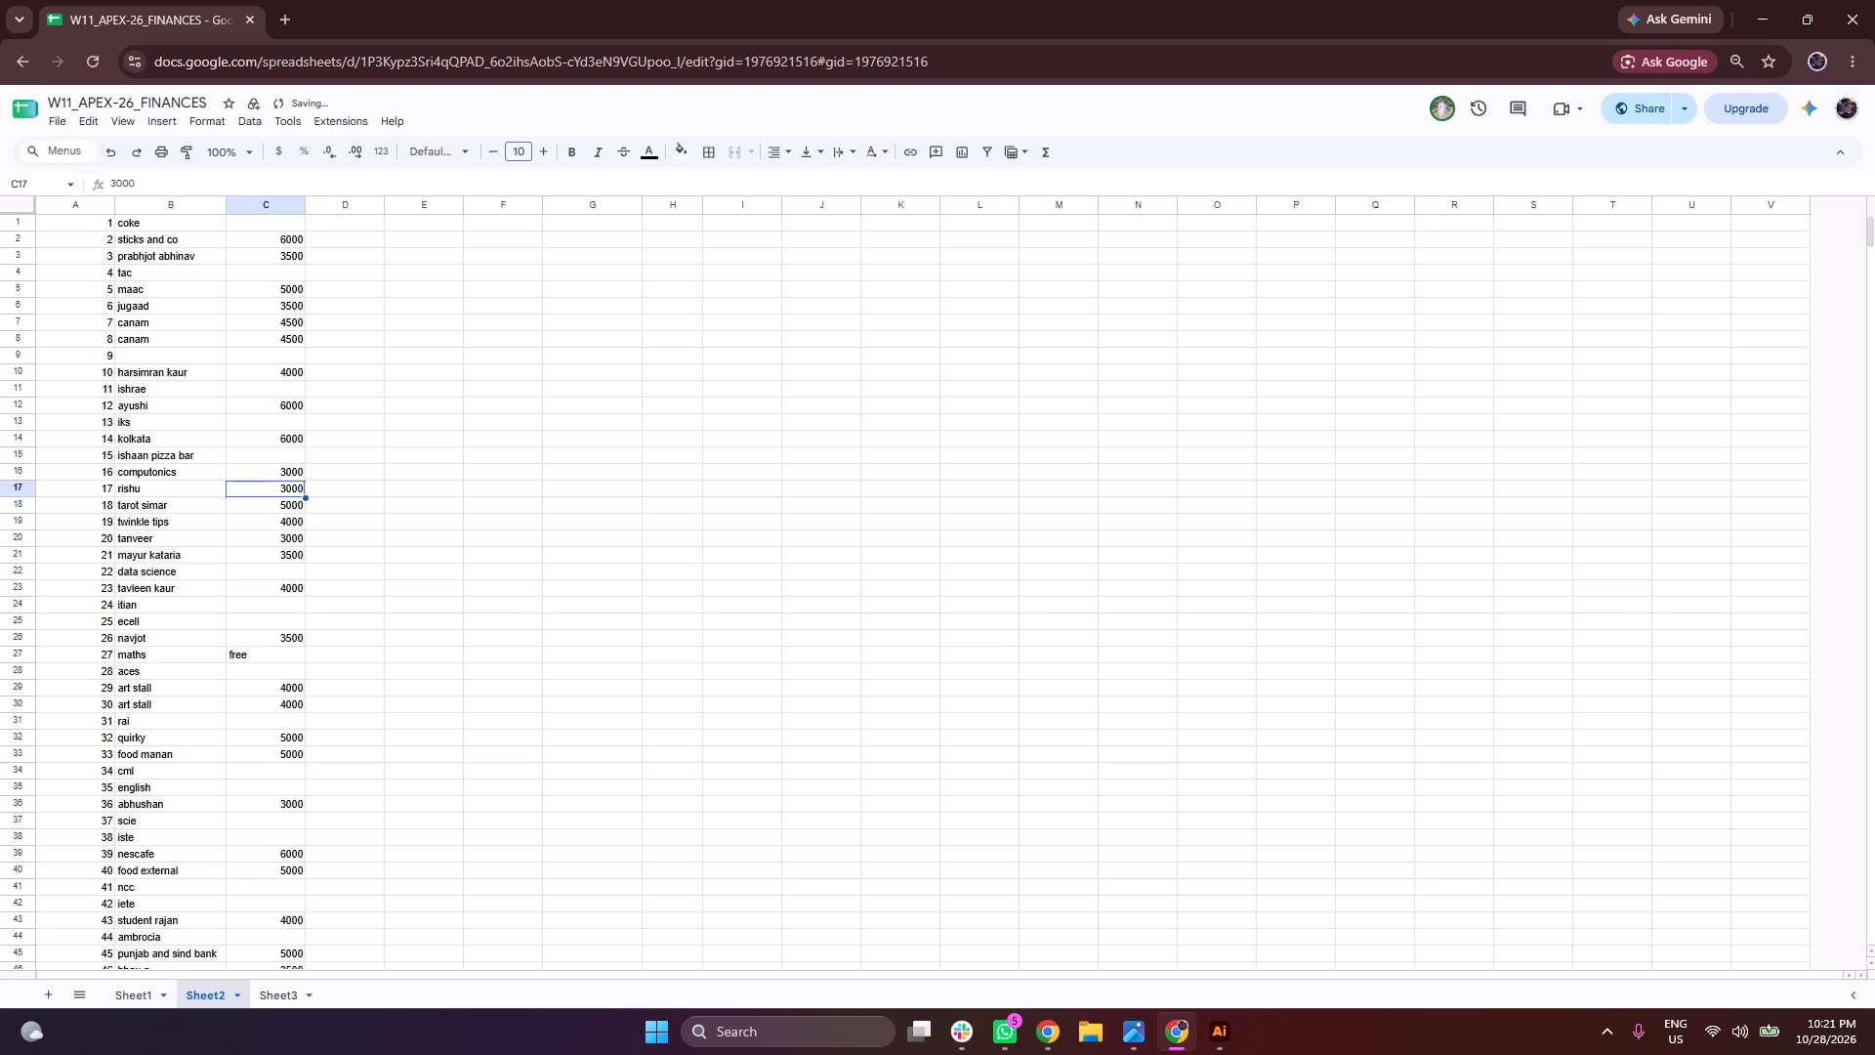
Enter 3000 as the amount for stall 34, cml.
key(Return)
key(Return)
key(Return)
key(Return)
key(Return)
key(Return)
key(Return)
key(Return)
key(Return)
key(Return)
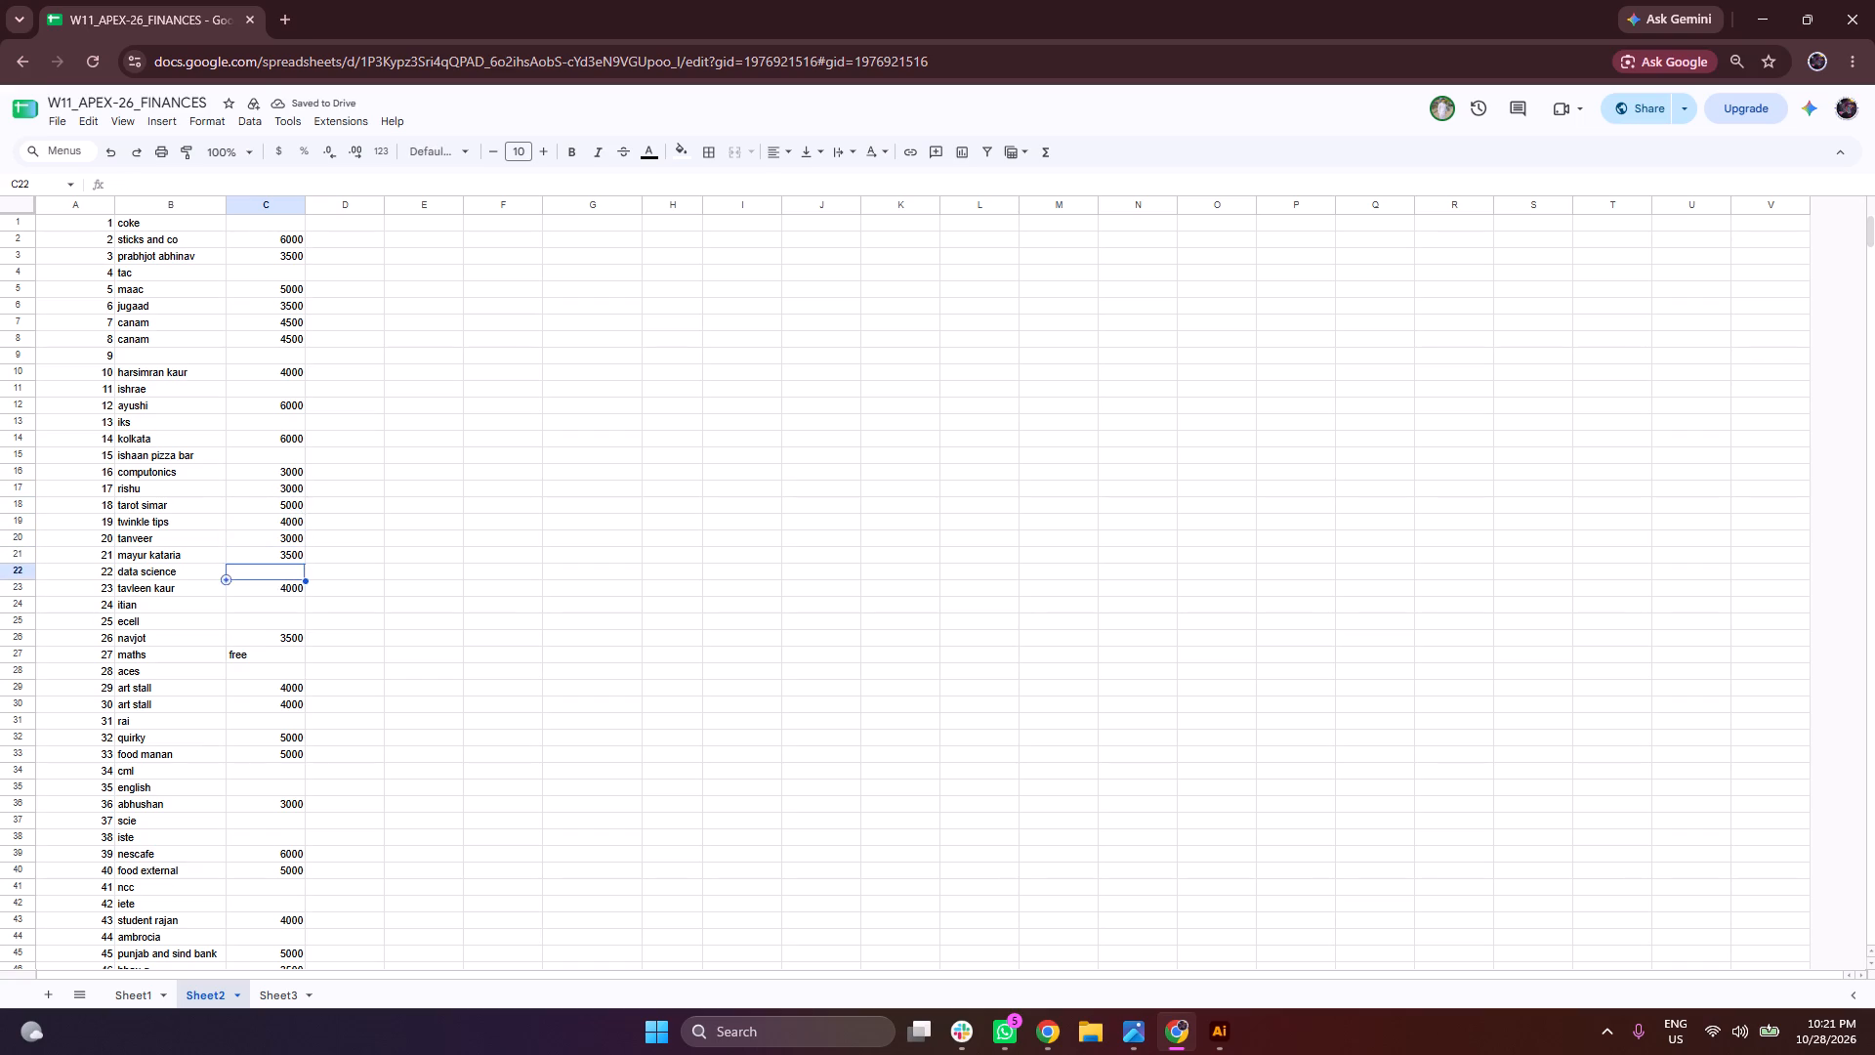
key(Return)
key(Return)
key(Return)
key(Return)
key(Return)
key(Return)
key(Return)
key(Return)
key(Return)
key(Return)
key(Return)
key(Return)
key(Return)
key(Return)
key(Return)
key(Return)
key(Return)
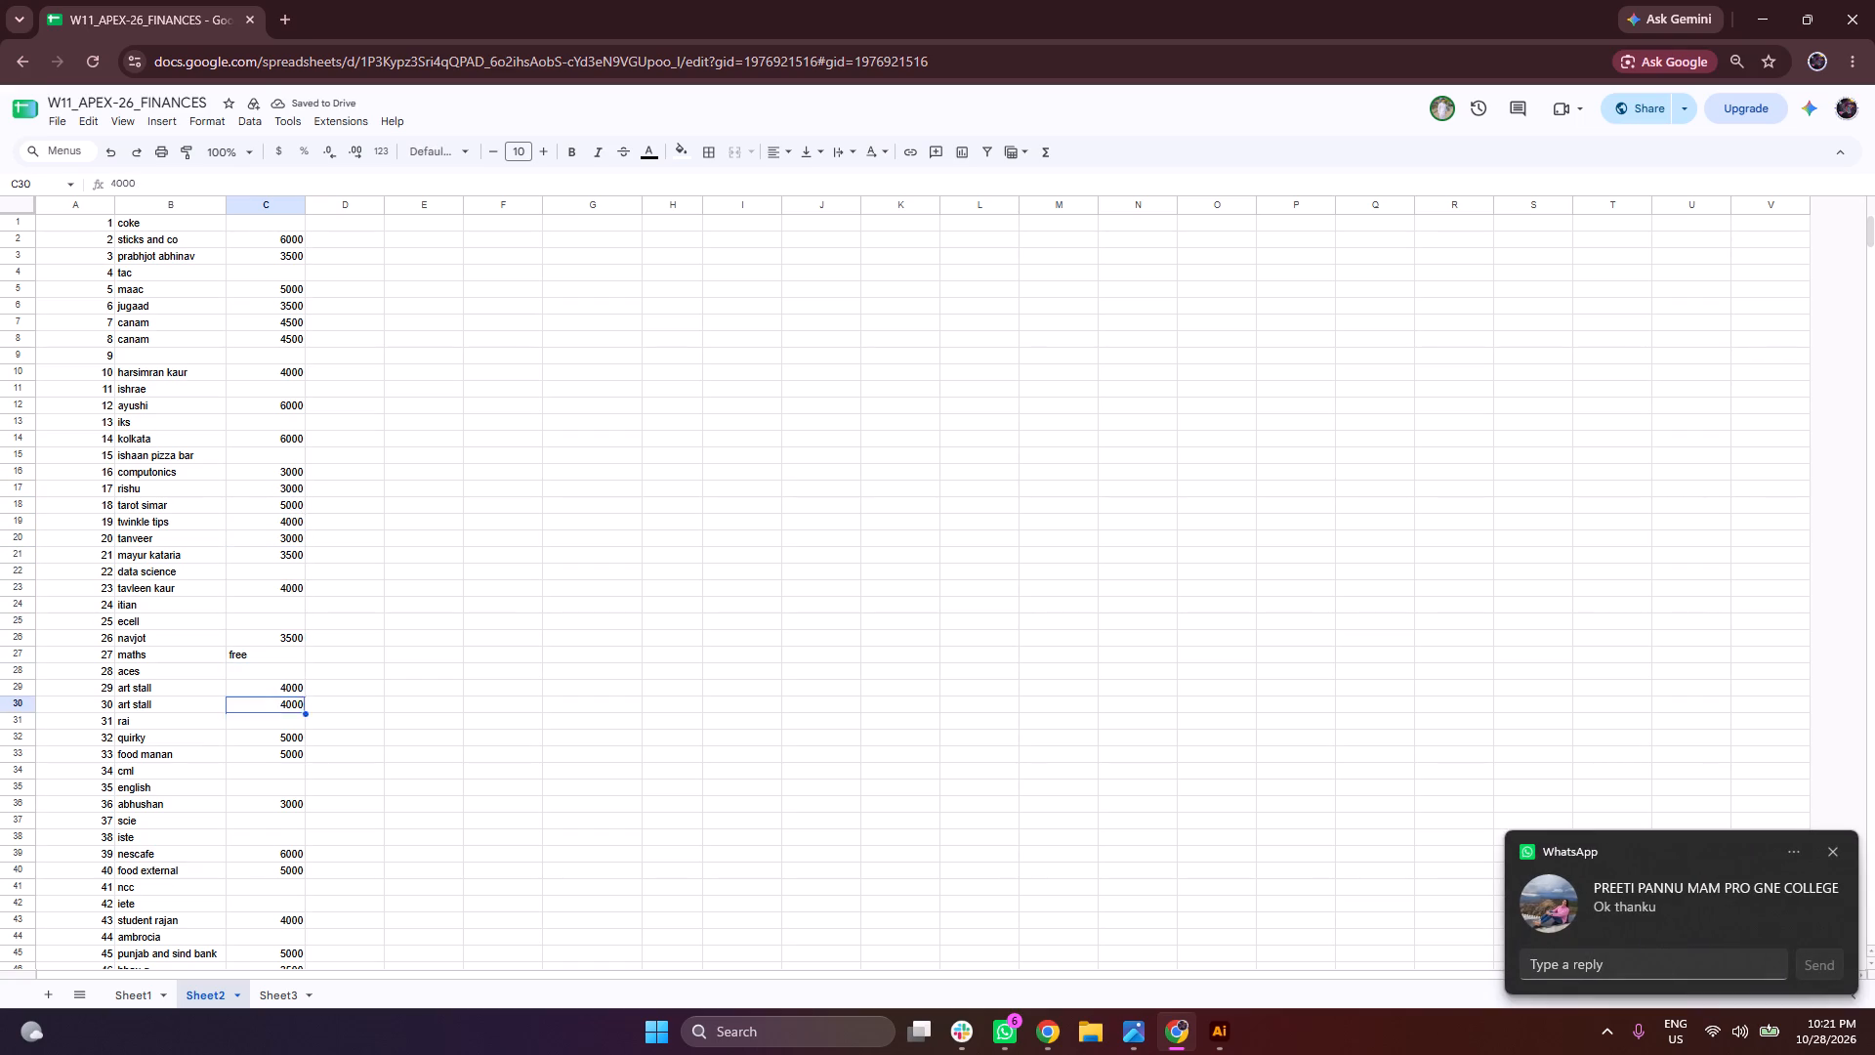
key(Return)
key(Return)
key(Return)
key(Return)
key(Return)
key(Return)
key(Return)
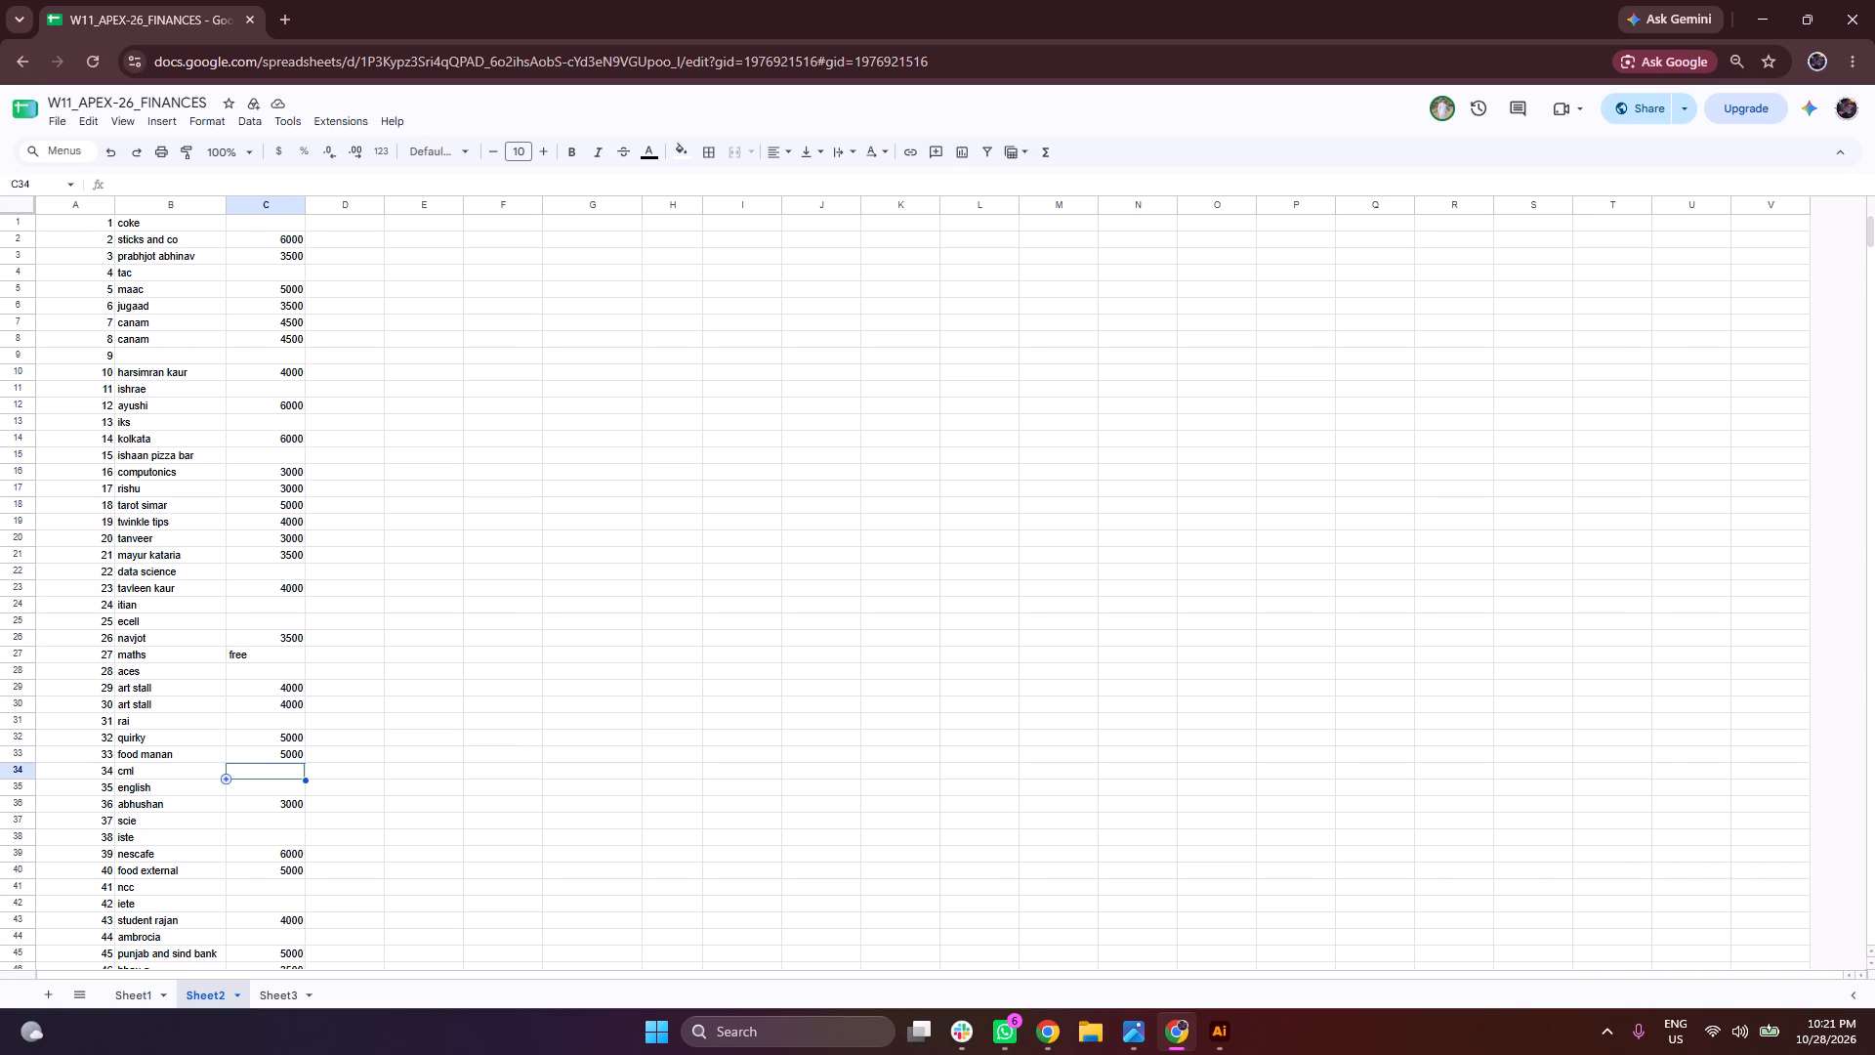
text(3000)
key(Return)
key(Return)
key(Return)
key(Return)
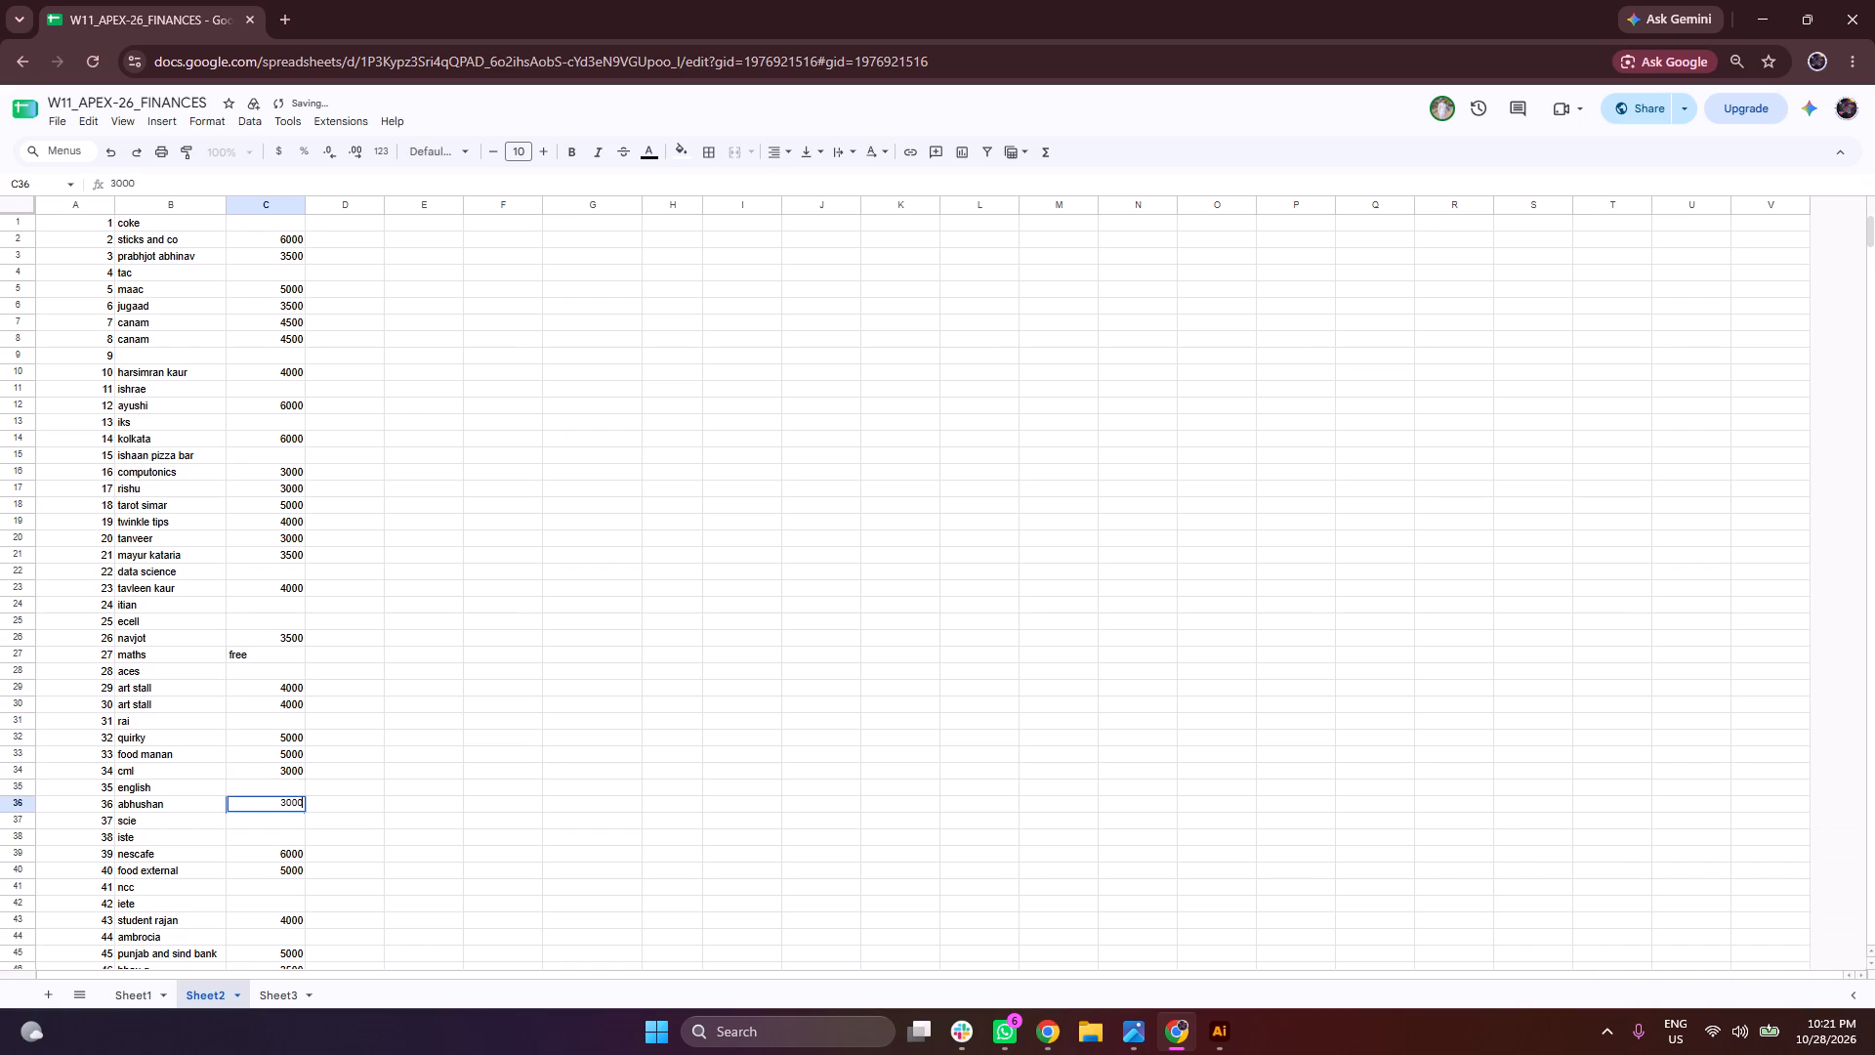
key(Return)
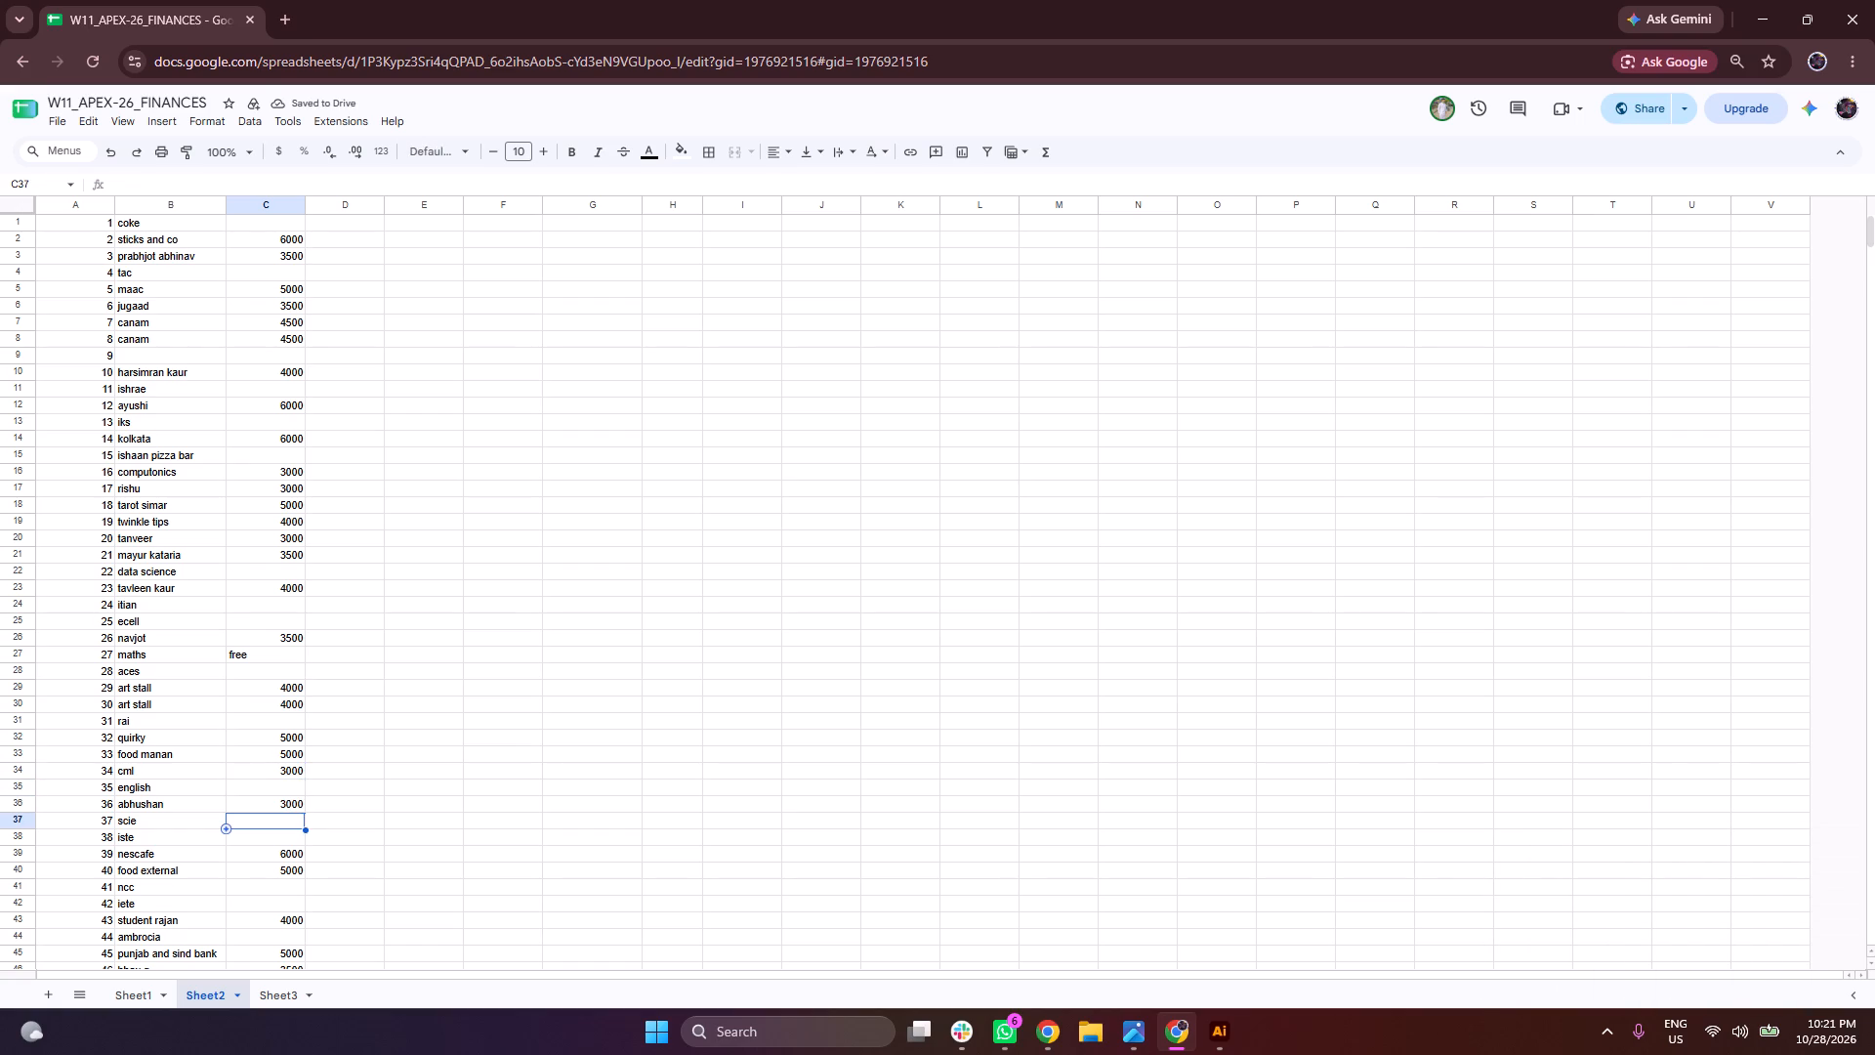
Move the two rows of stalls 48 a and 48 b below the row of stall 49.
scroll(228, 506, down, 3)
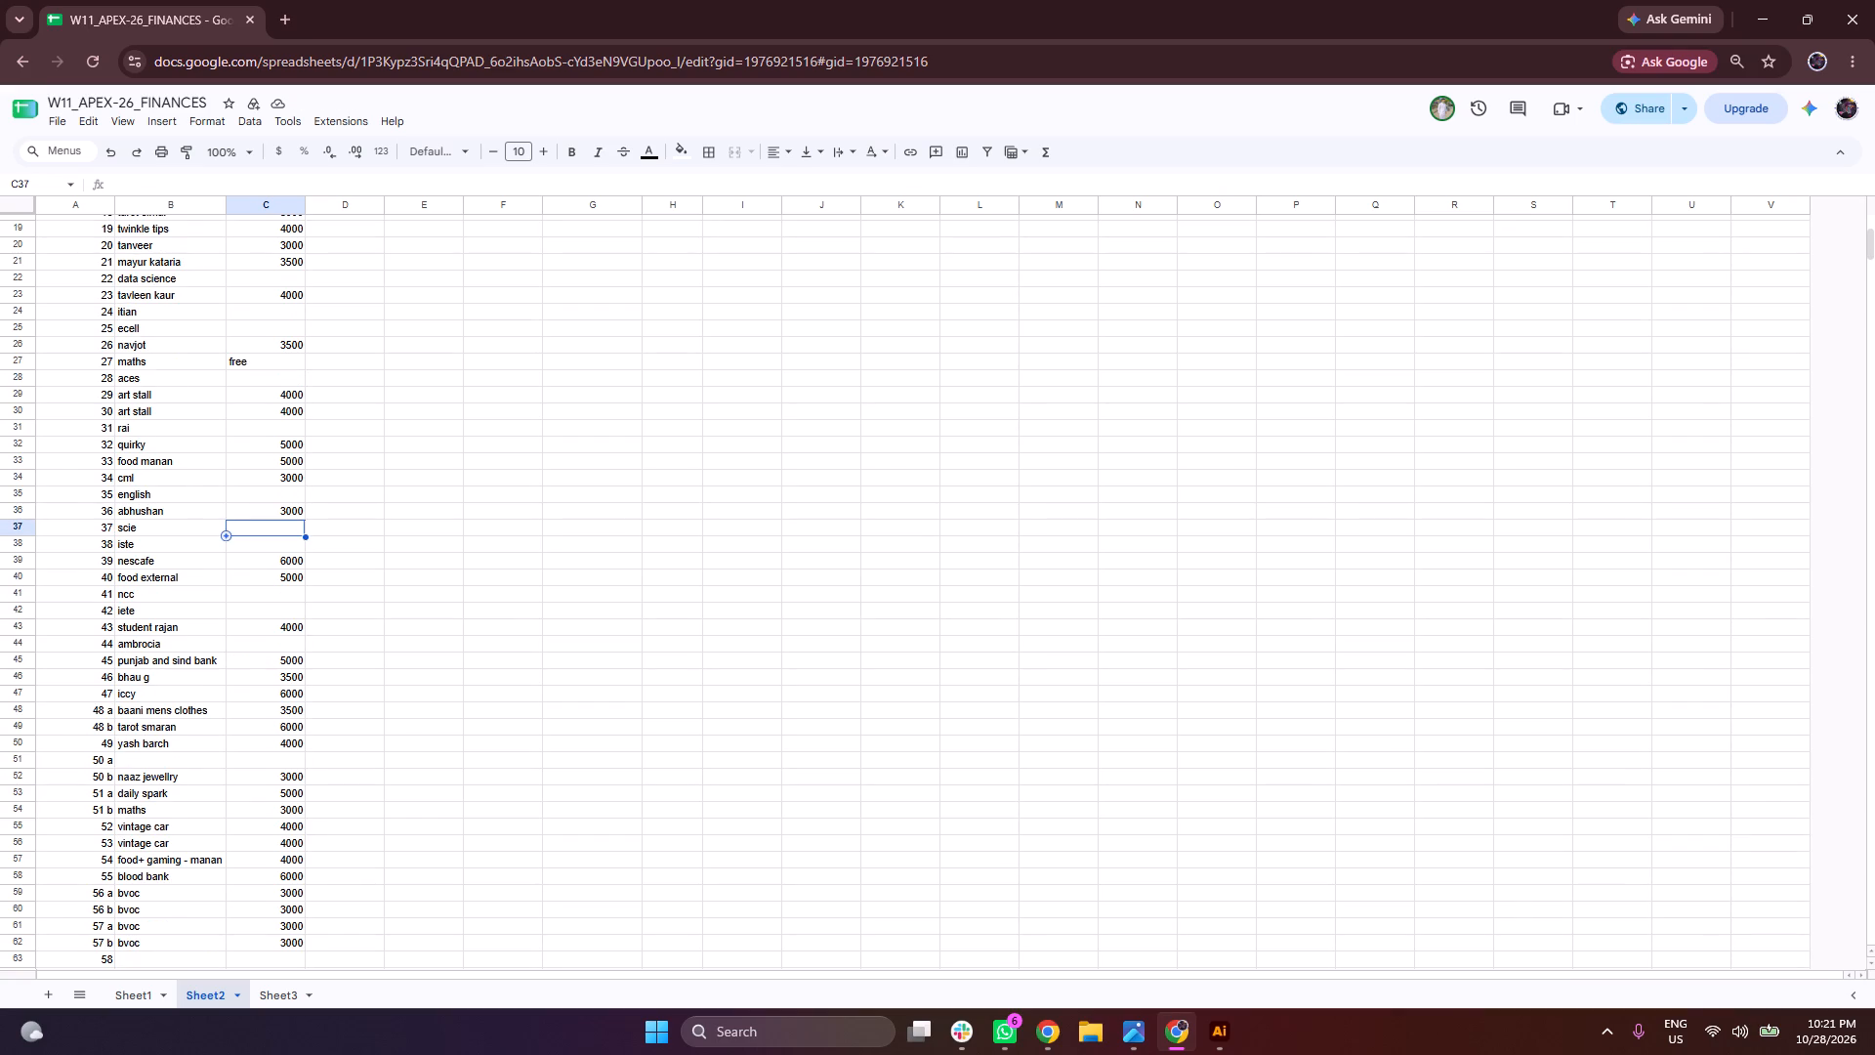
click(12, 727)
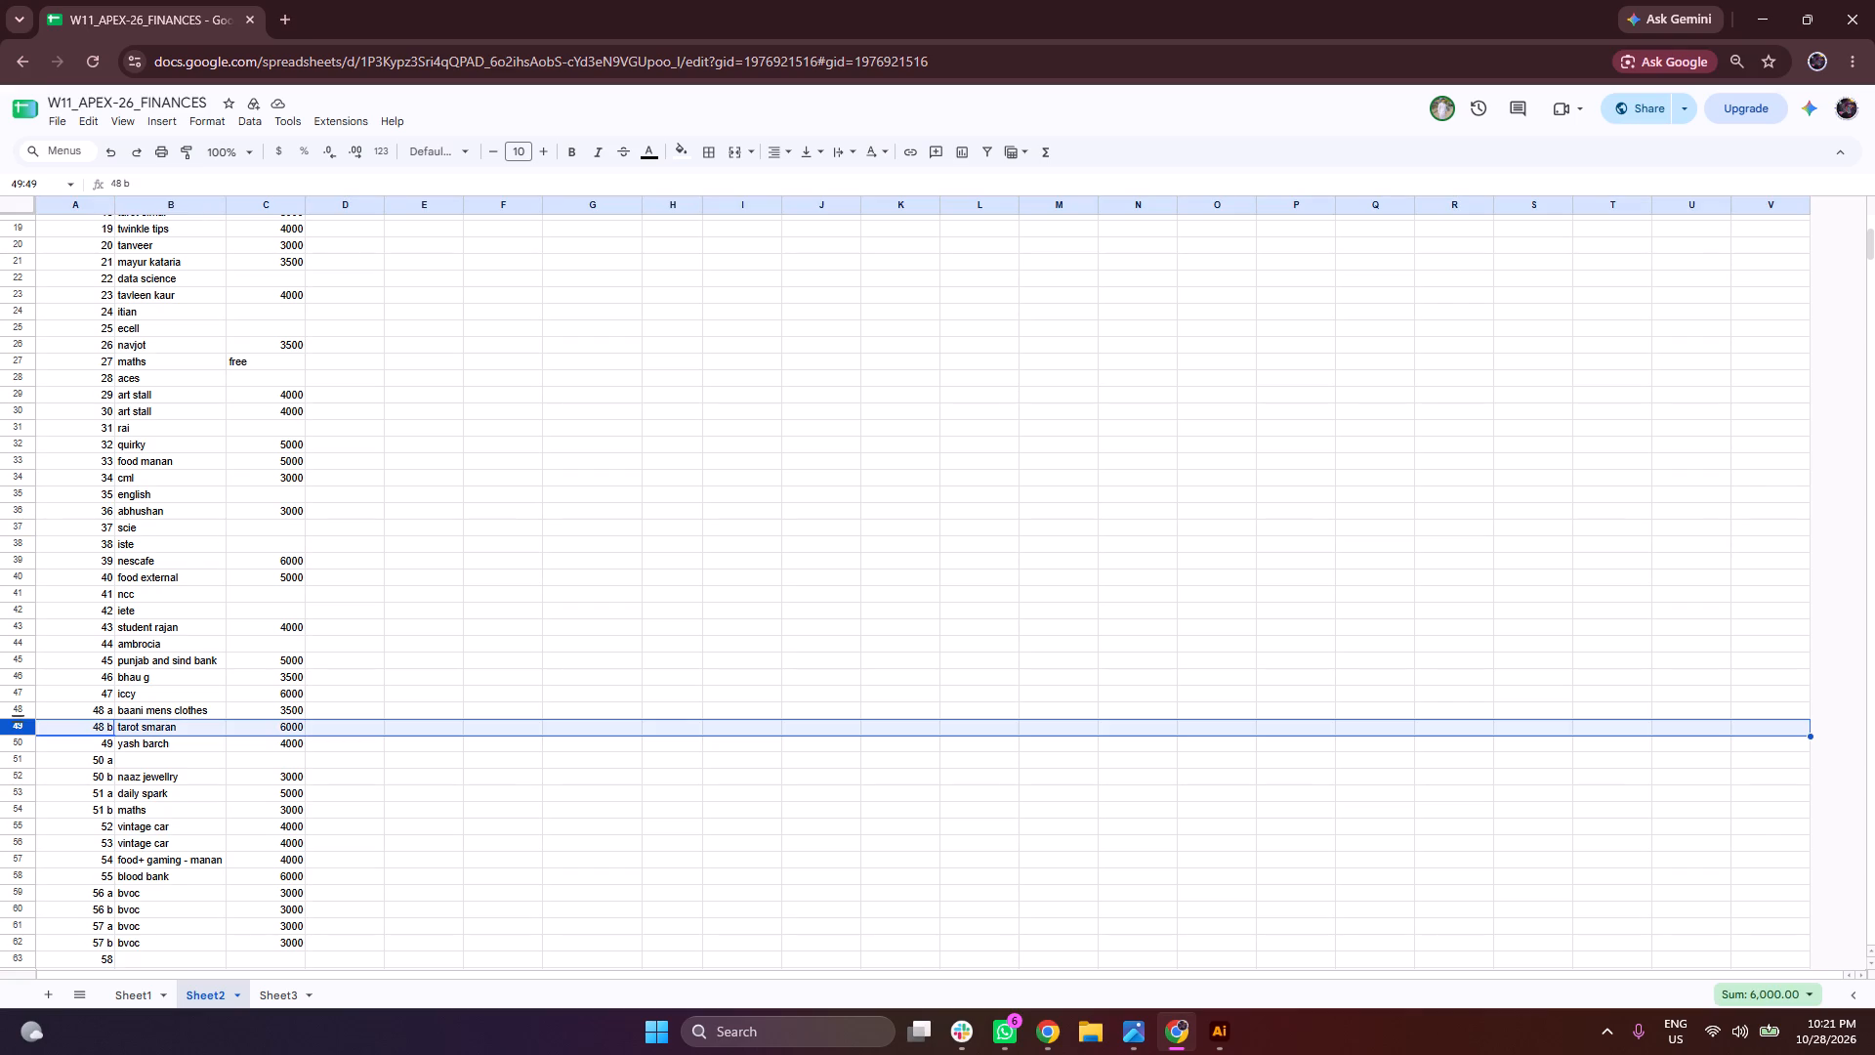
shift+click(20, 707)
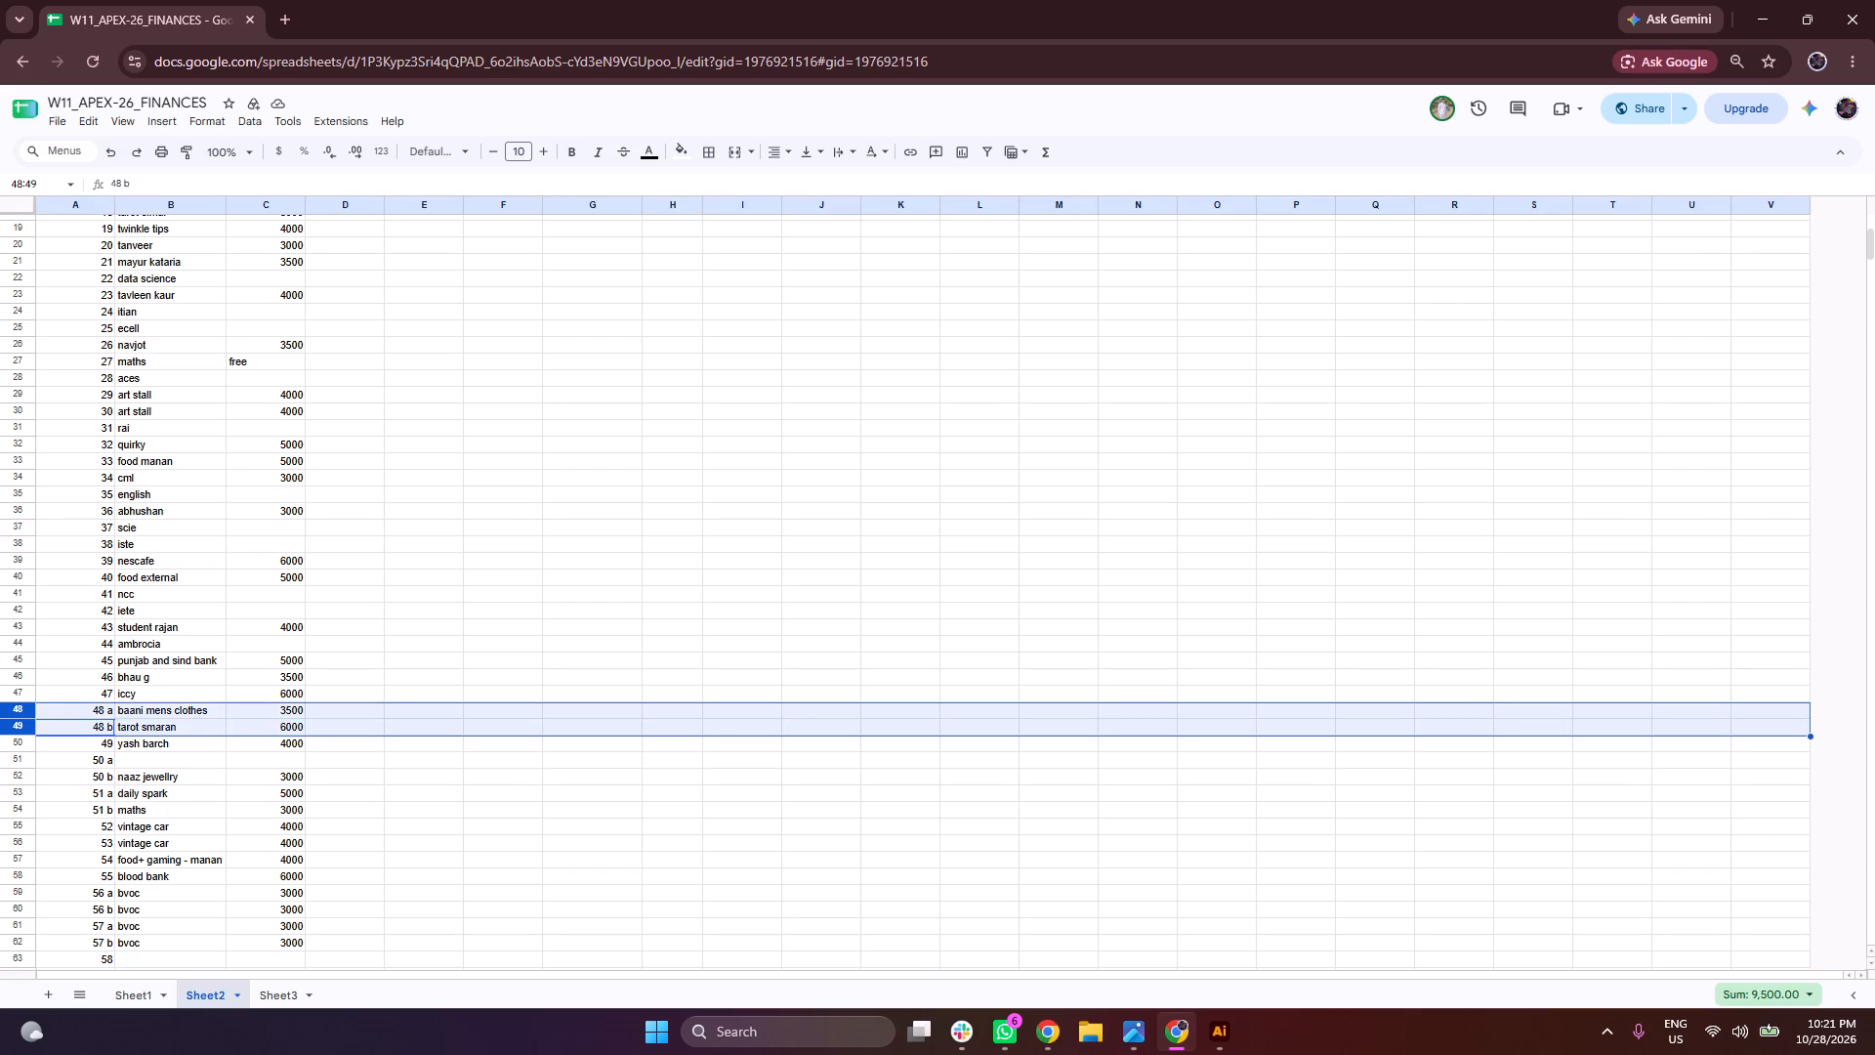
drag(20, 713, 19, 740)
click(406, 726)
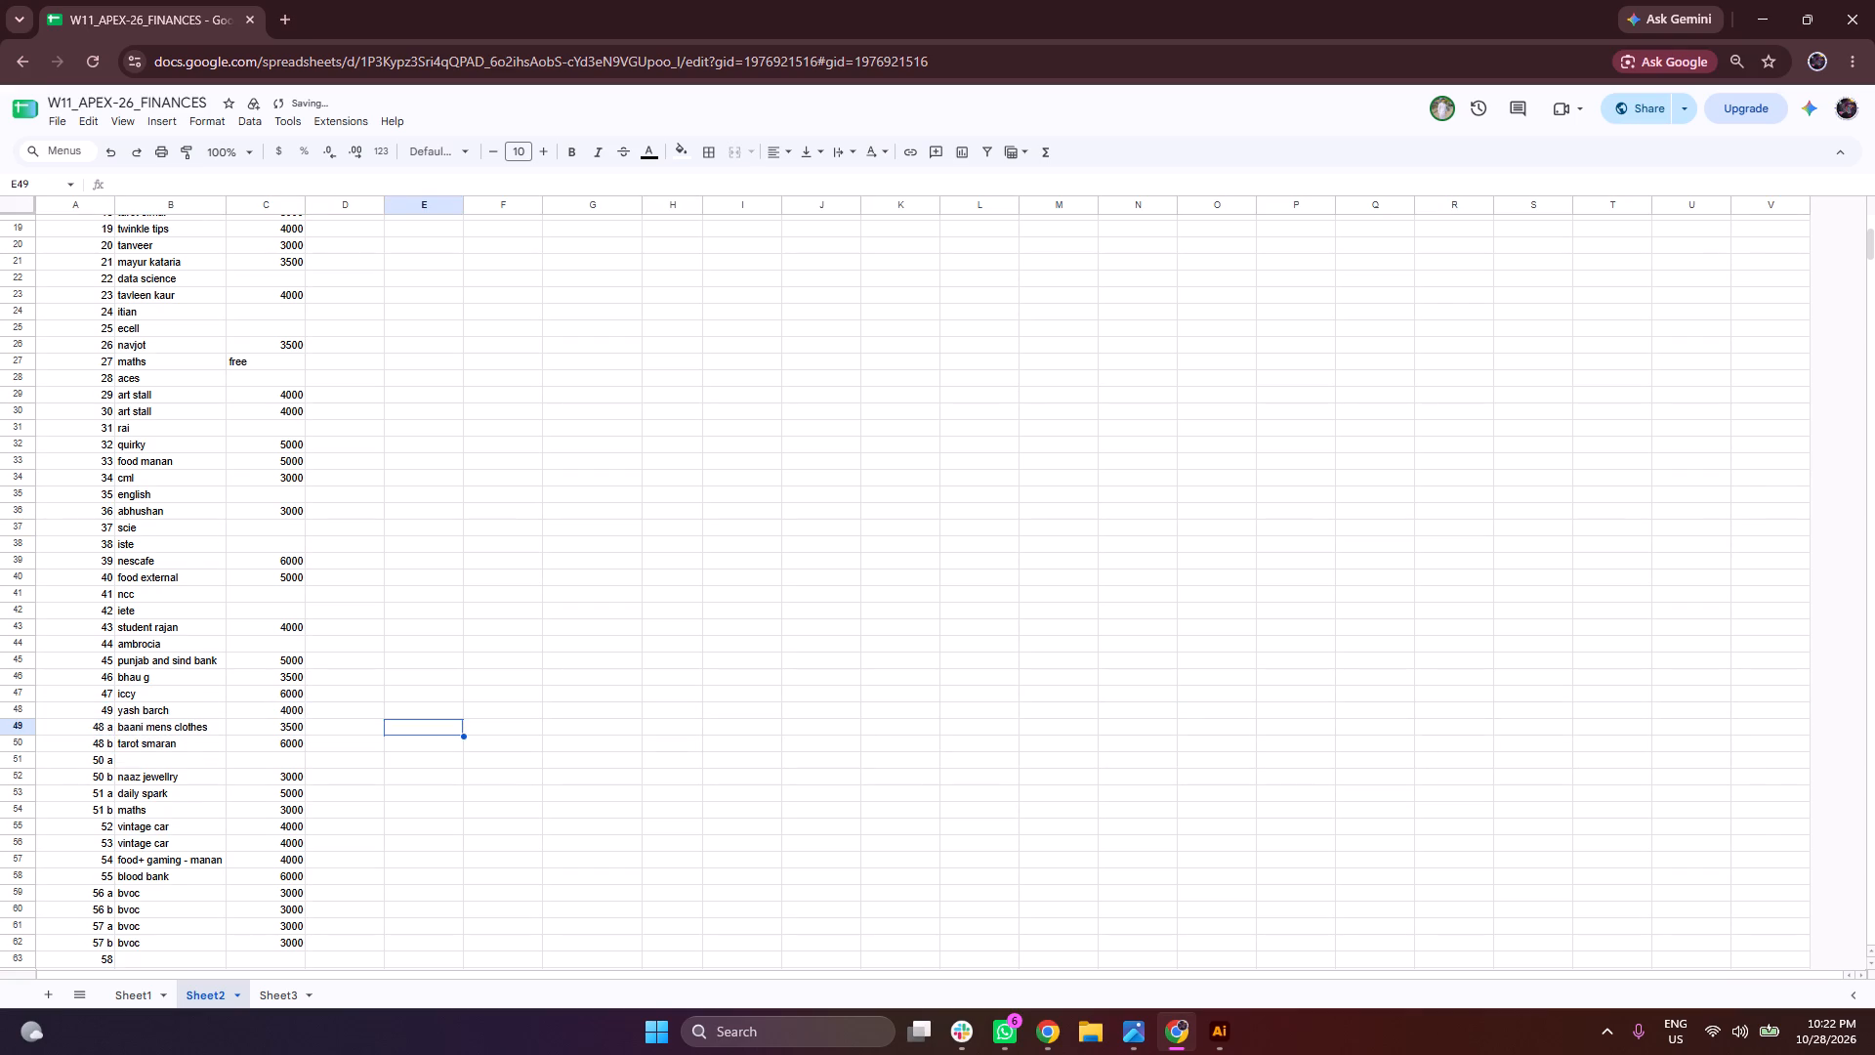
Renumber the three reordered stall rows as 48, 49 a and 49 b in column A.
click(99, 710)
text(48)
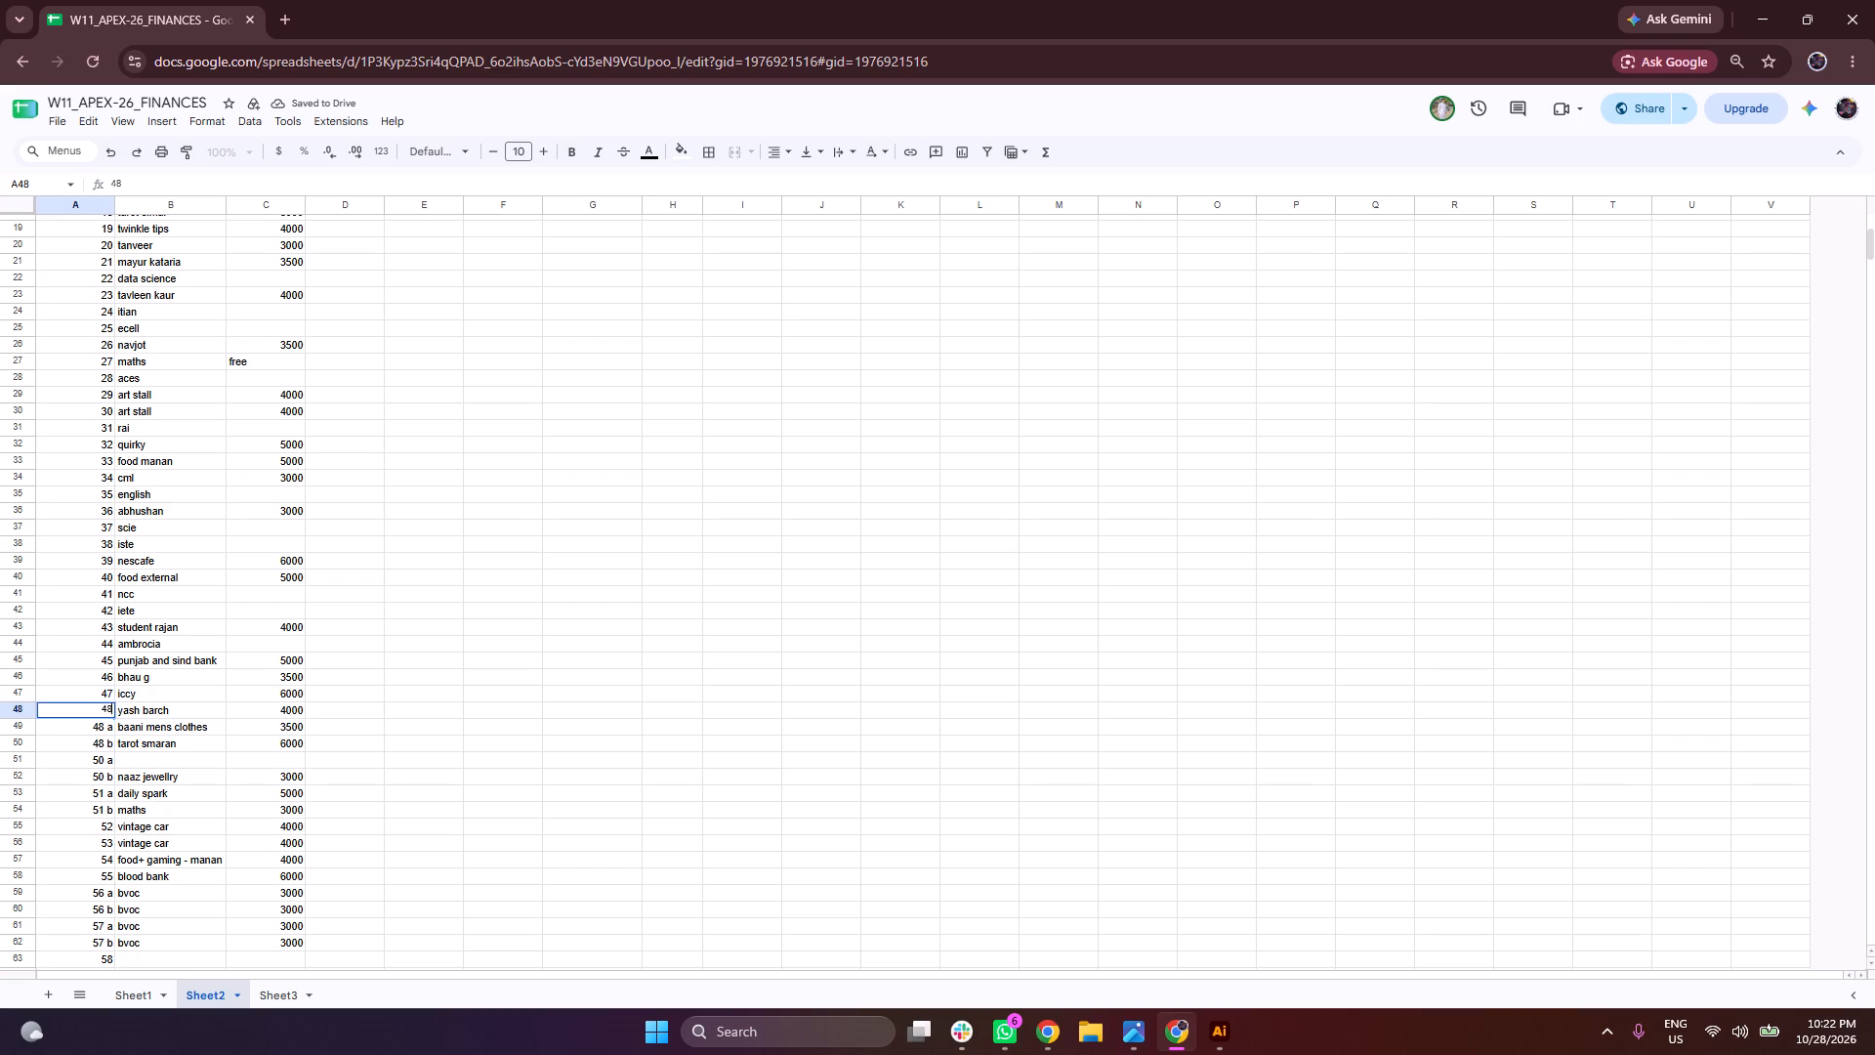
key(Return)
text(49)
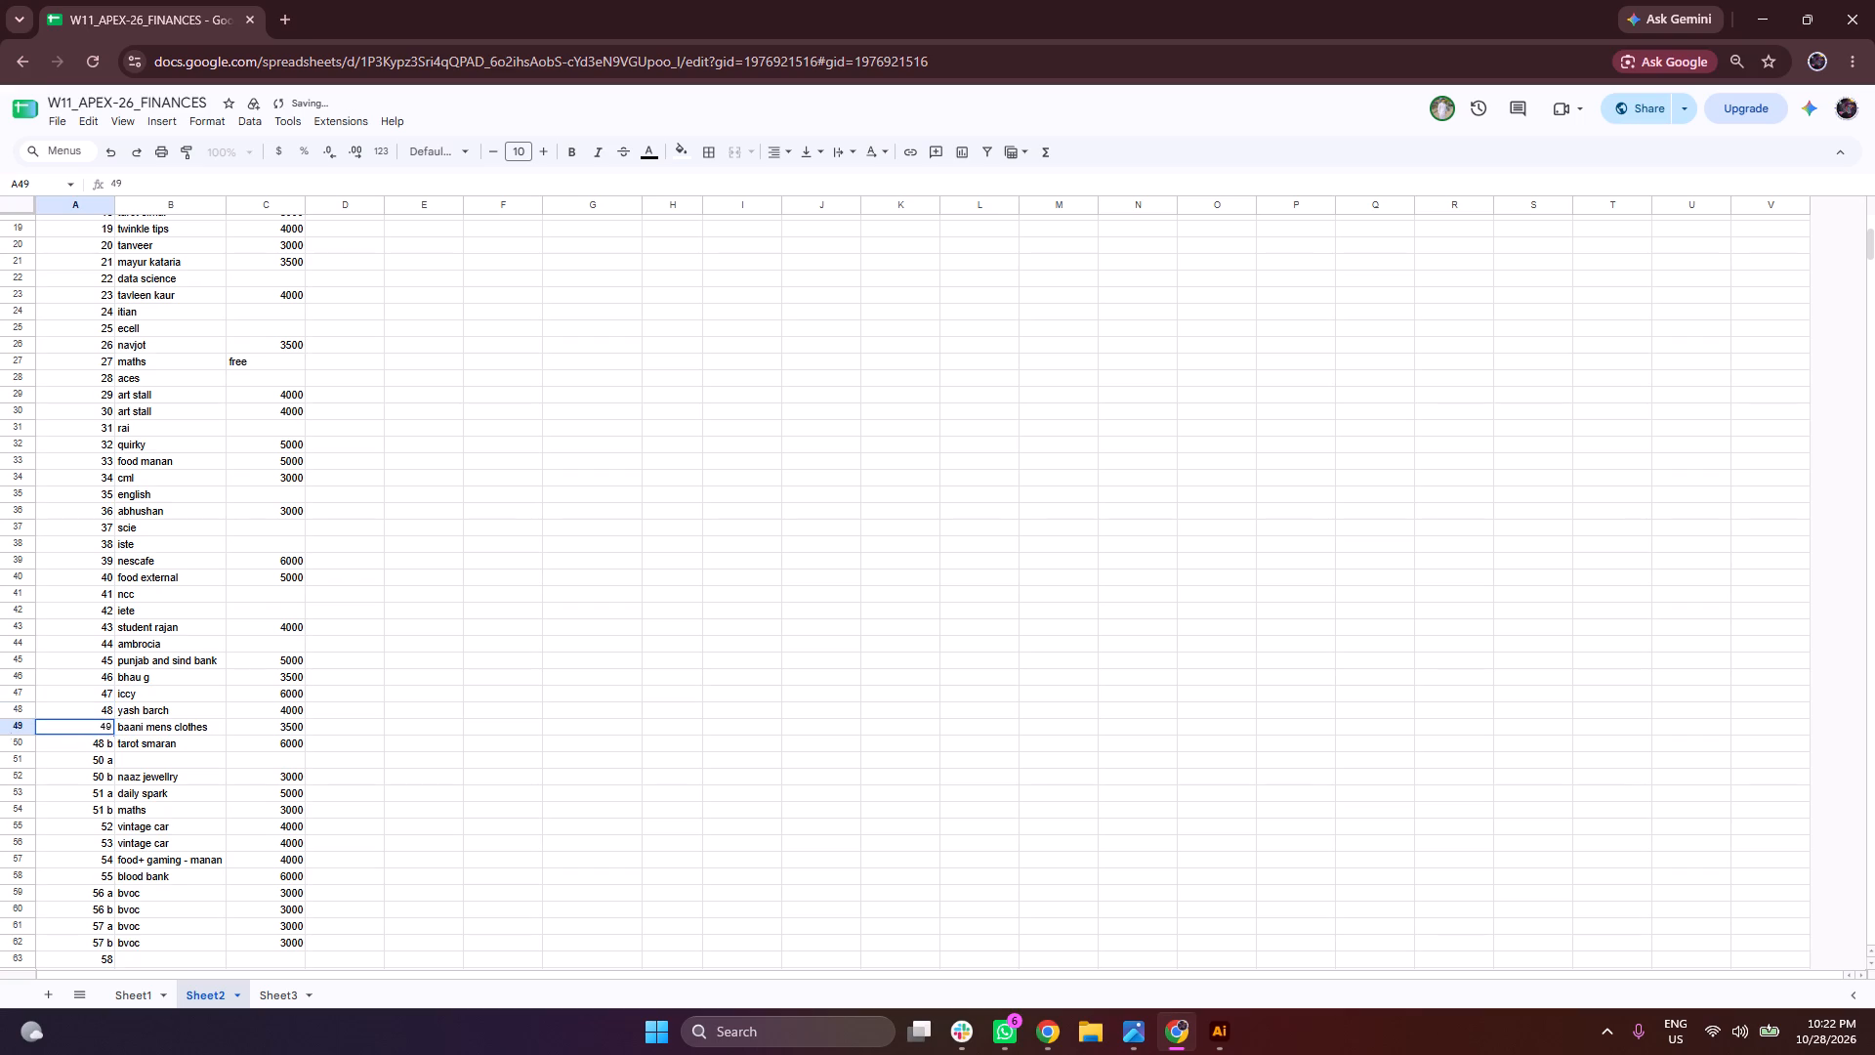
key(space)
text(a)
key(Return)
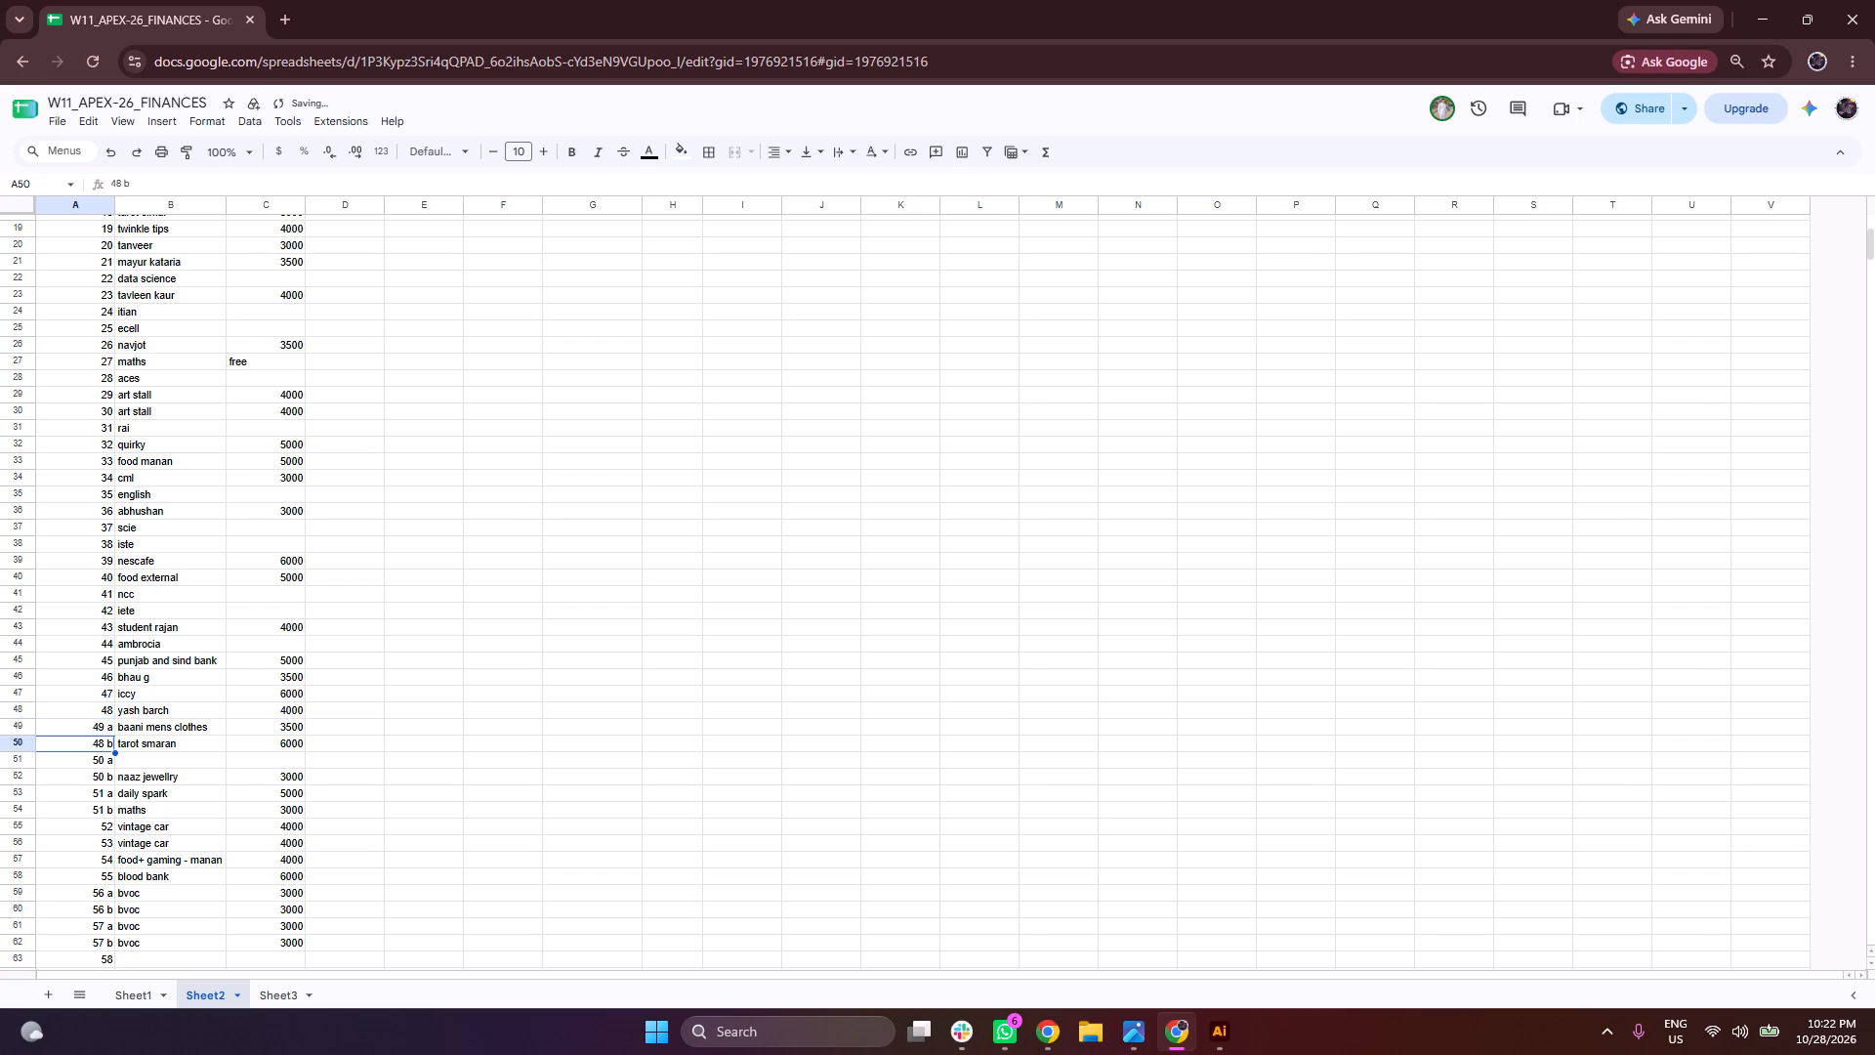
text(49 b)
key(Return)
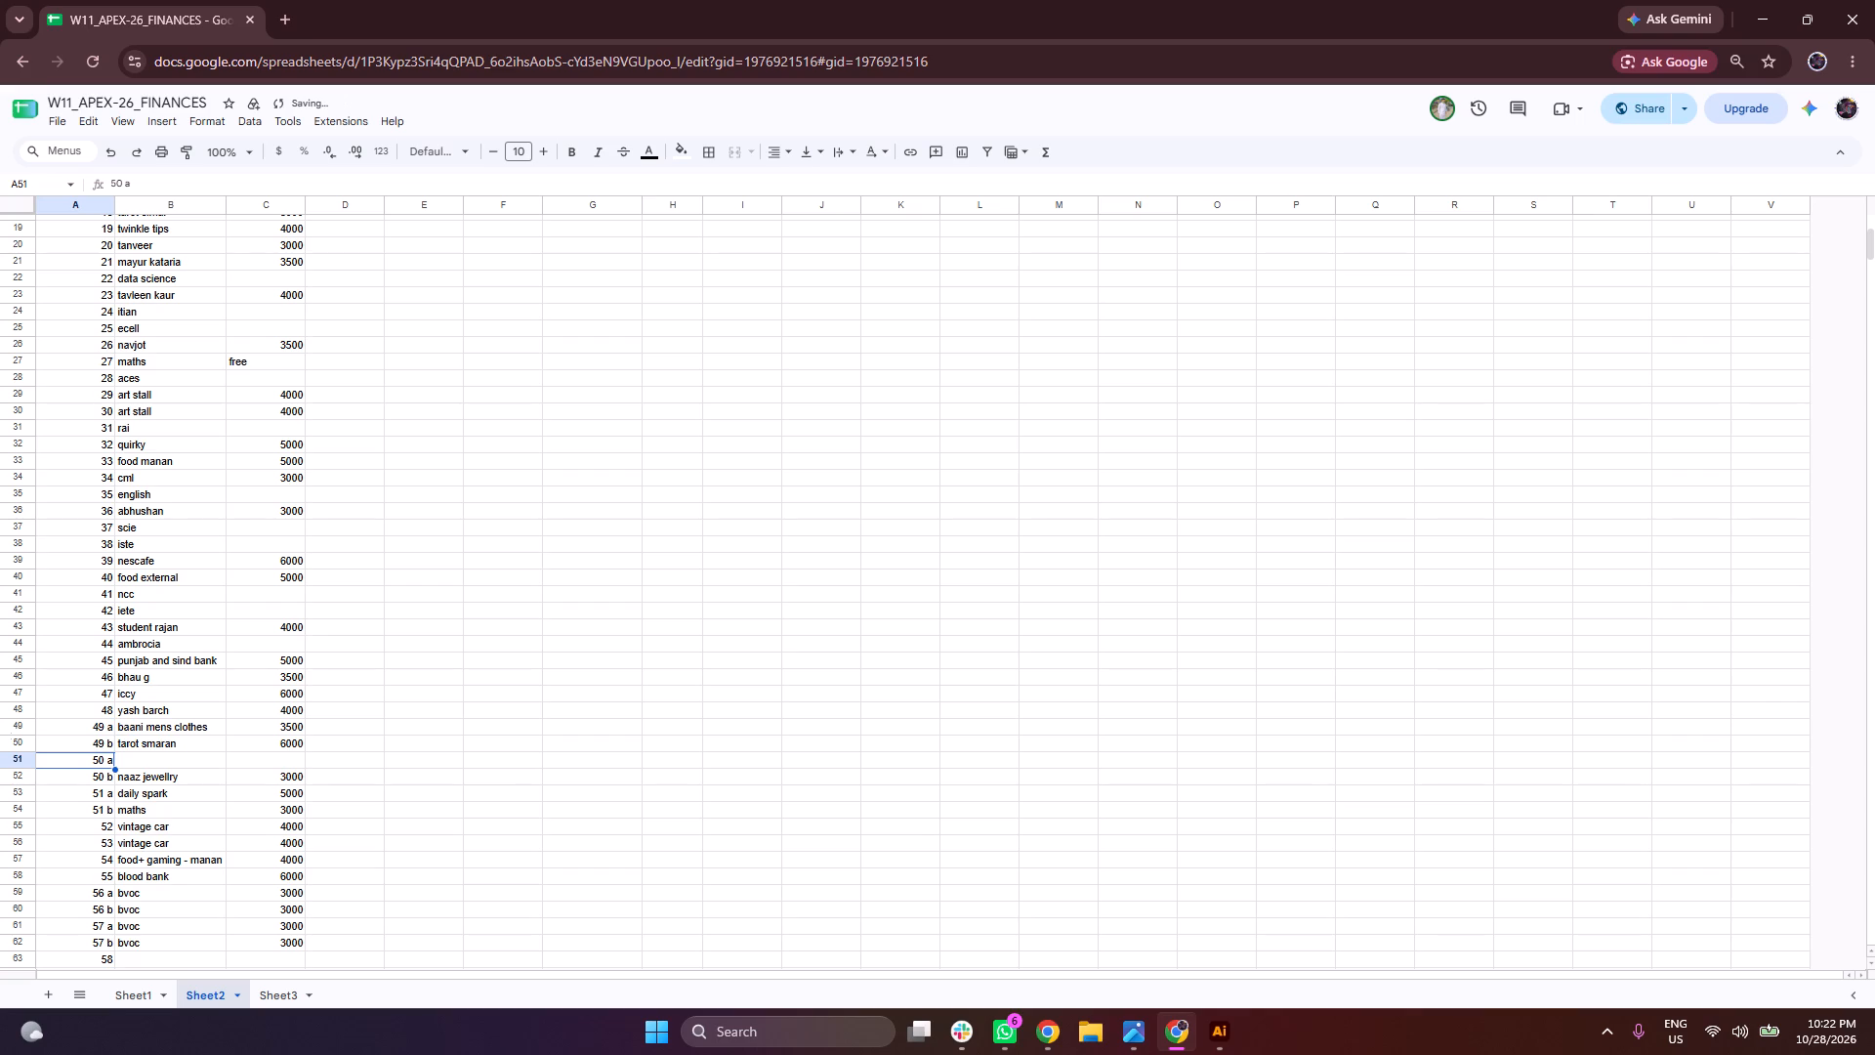
Enter sukrit trust as the name and free as the amount for stall 50 a.
click(188, 754)
scroll(188, 730, up, 3)
scroll(188, 730, down, 3)
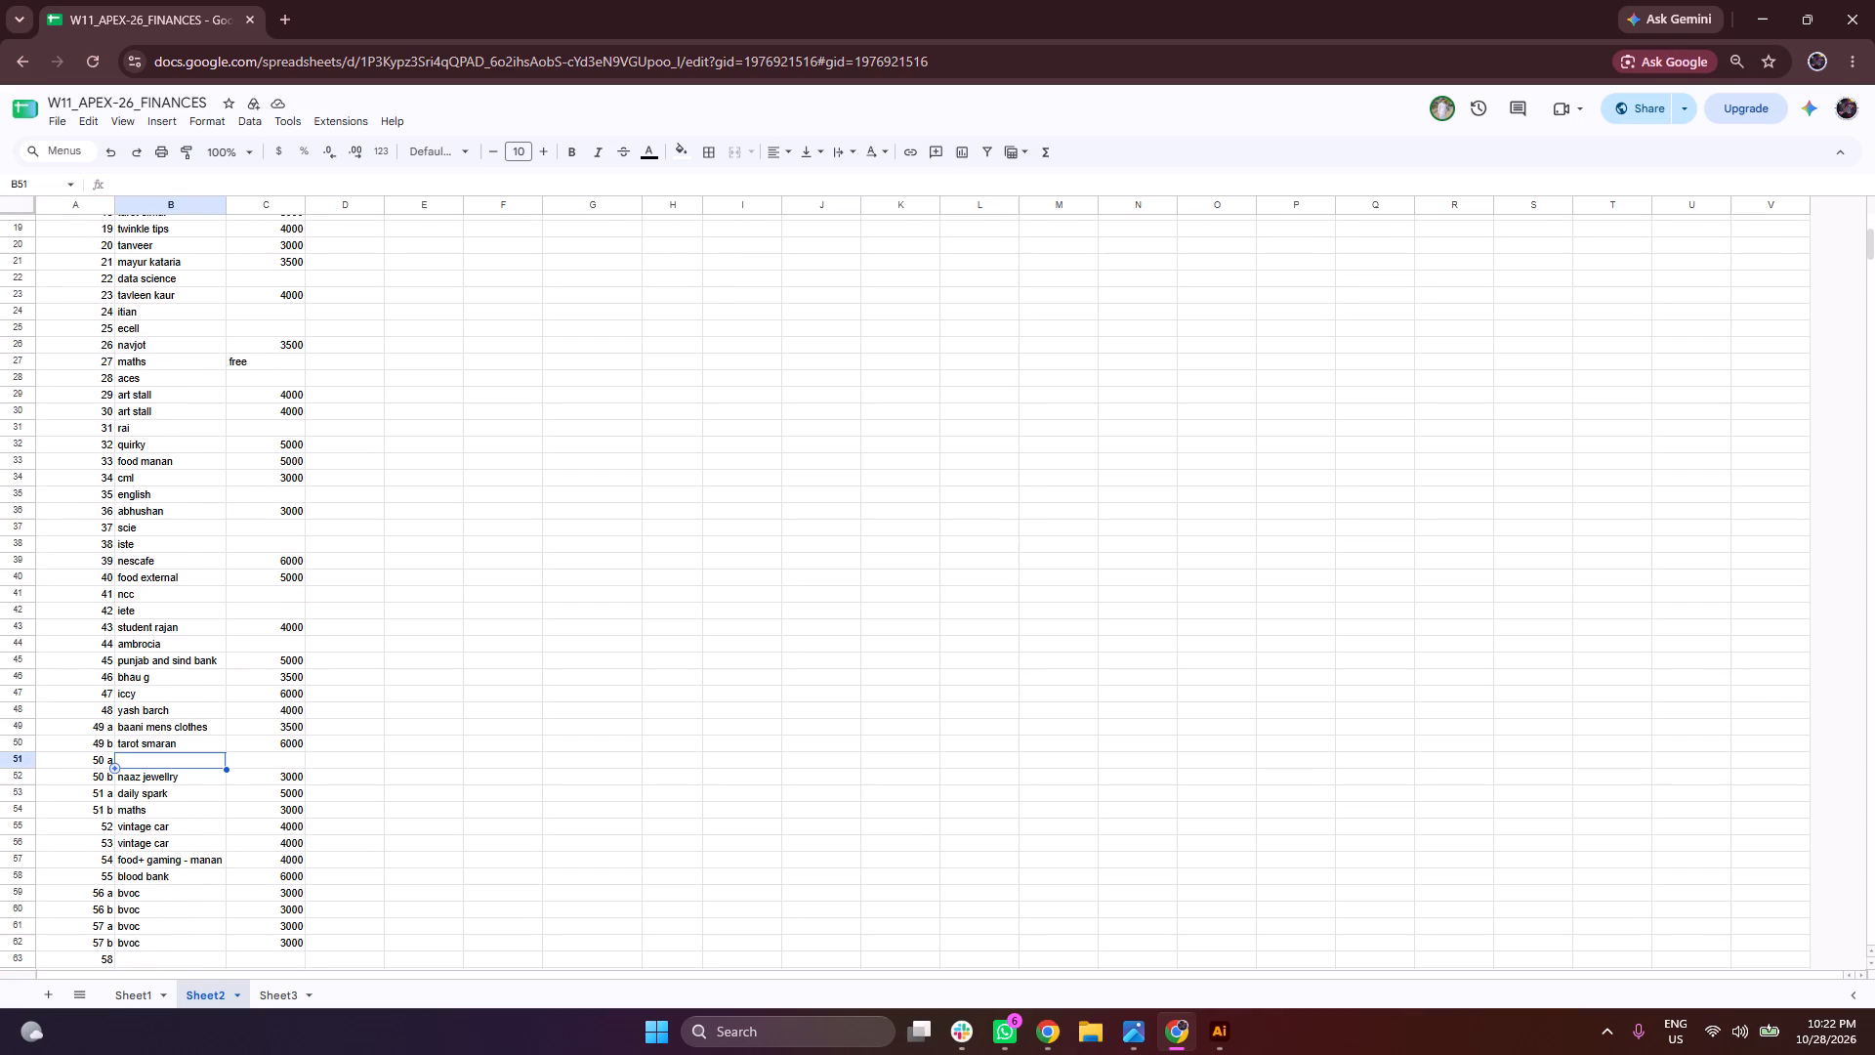
text(sukrit trust)
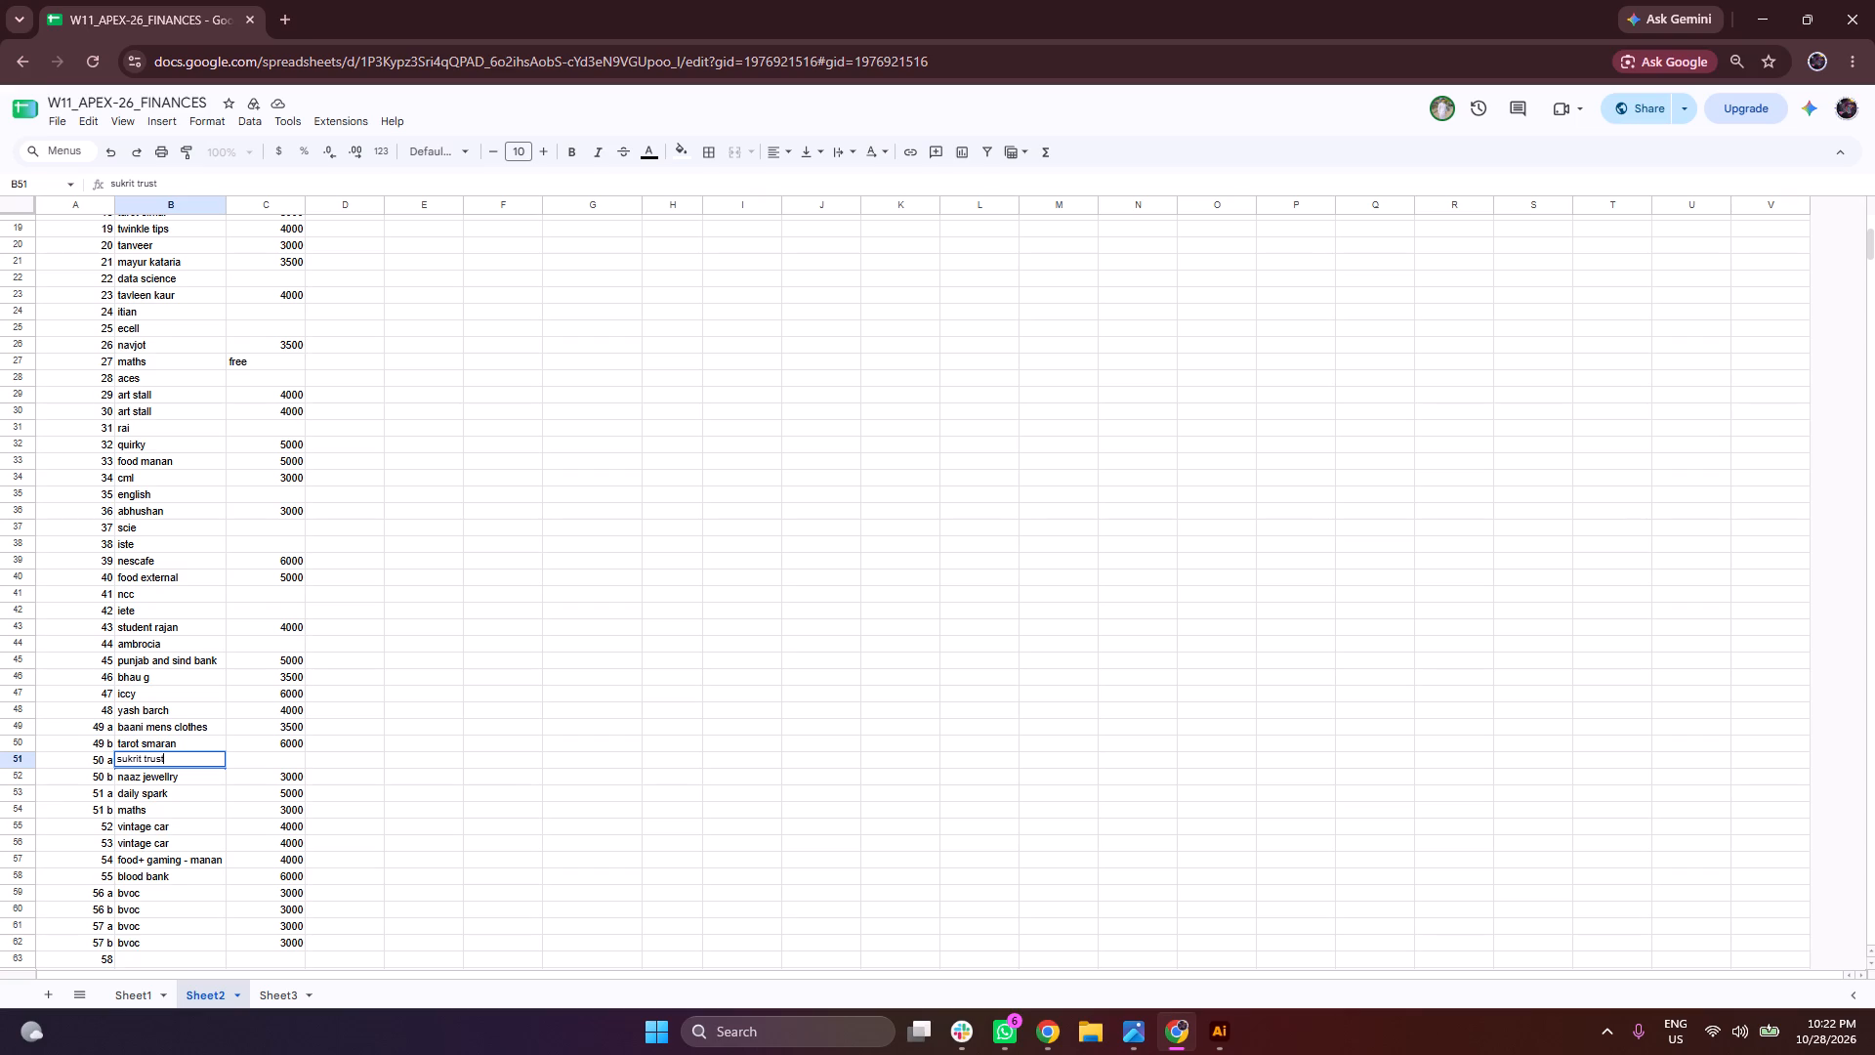
key(Right)
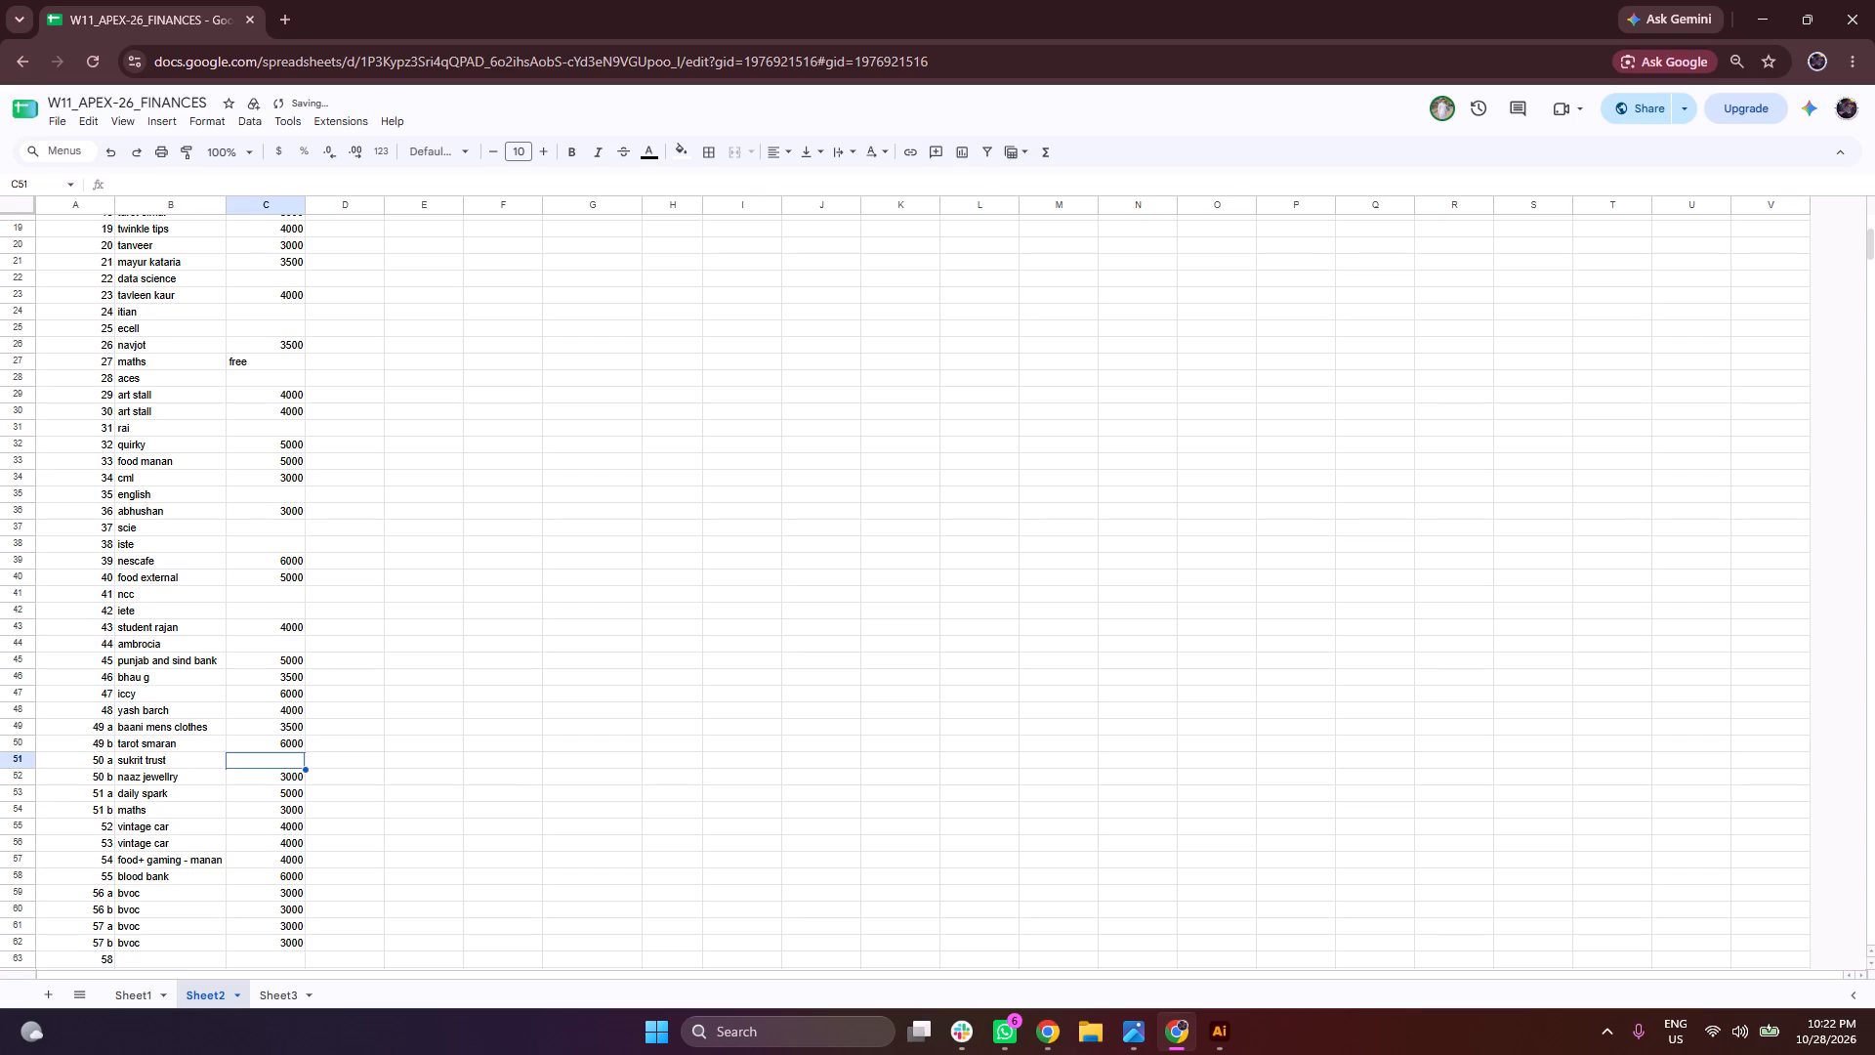
text(free)
click(388, 713)
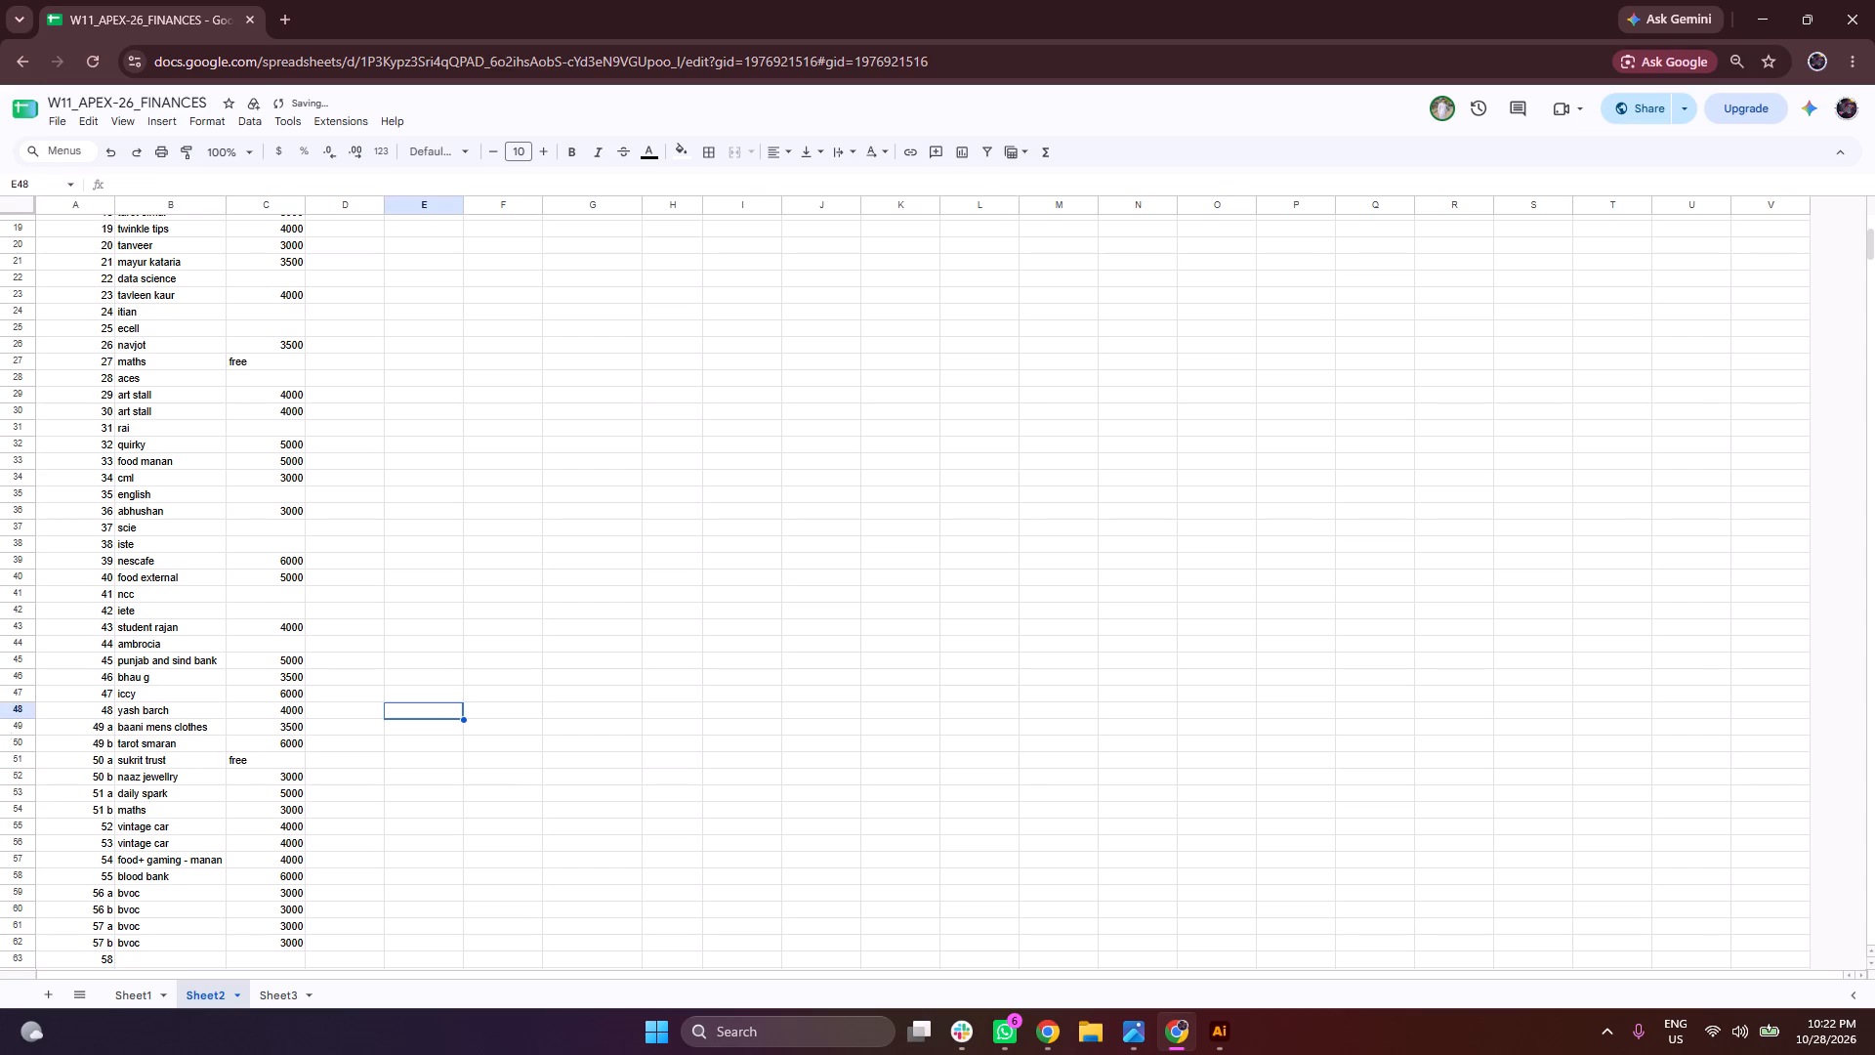
Look through the stall list for rows that still lack a name or amount, including stall 9.
scroll(371, 724, down, 3)
scroll(351, 654, up, 3)
scroll(331, 568, up, 1)
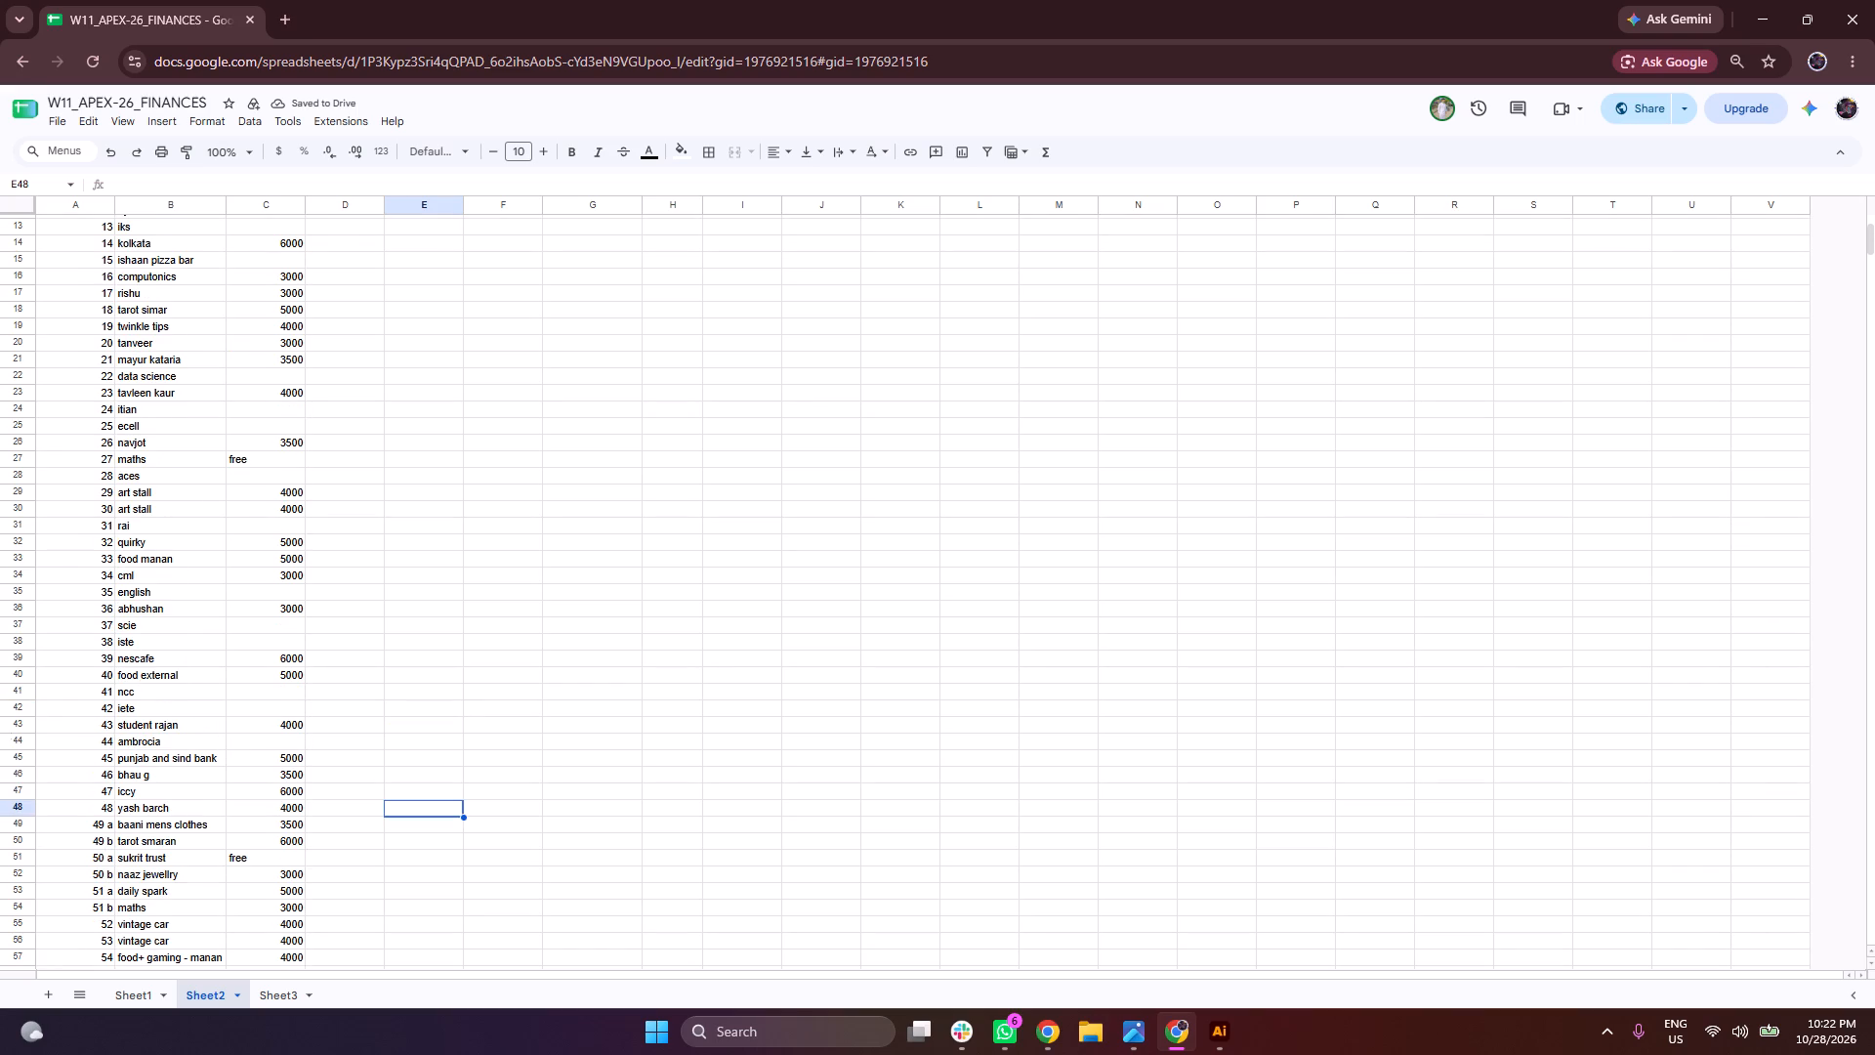
scroll(174, 317, up, 2)
click(181, 356)
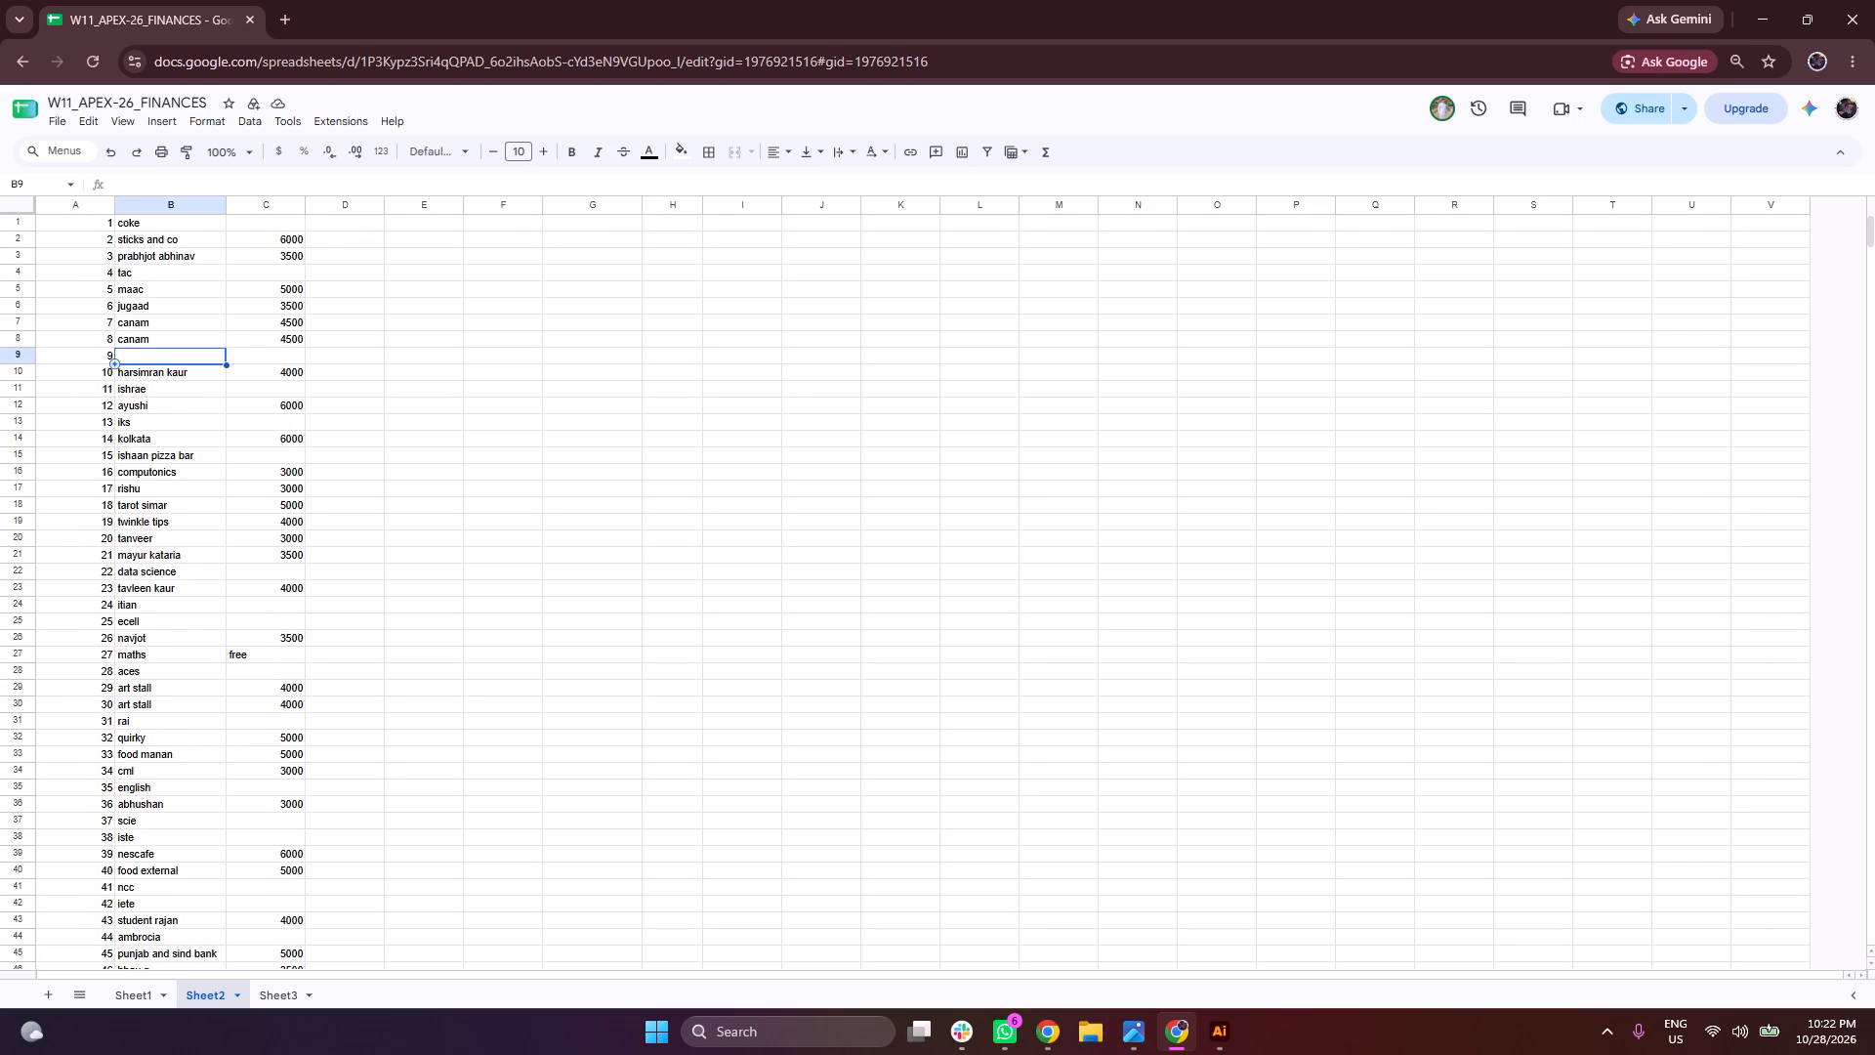
scroll(185, 357, down, 2)
scroll(185, 357, up, 1)
scroll(200, 358, down, 1)
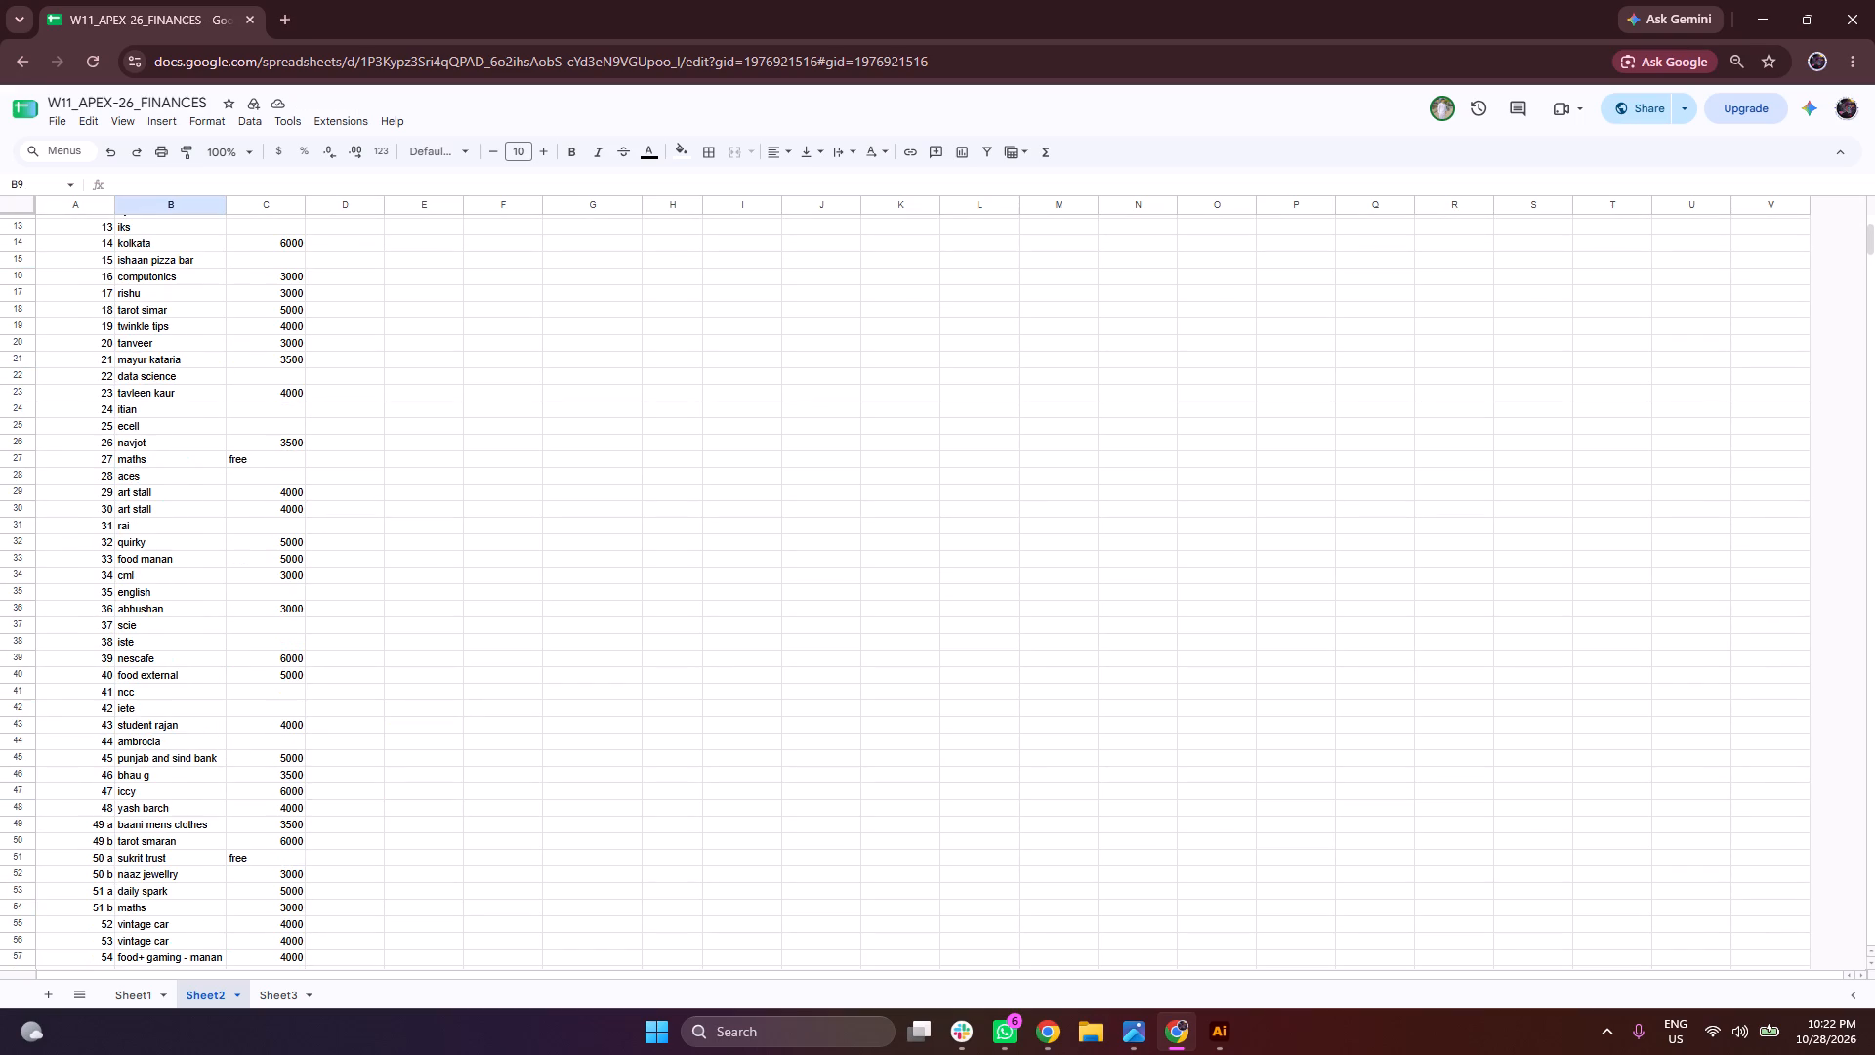
Switch to the Illustrator floor plan and shift both 49, both 50 and both 51 labels slightly down within their booths.
click(1219, 1044)
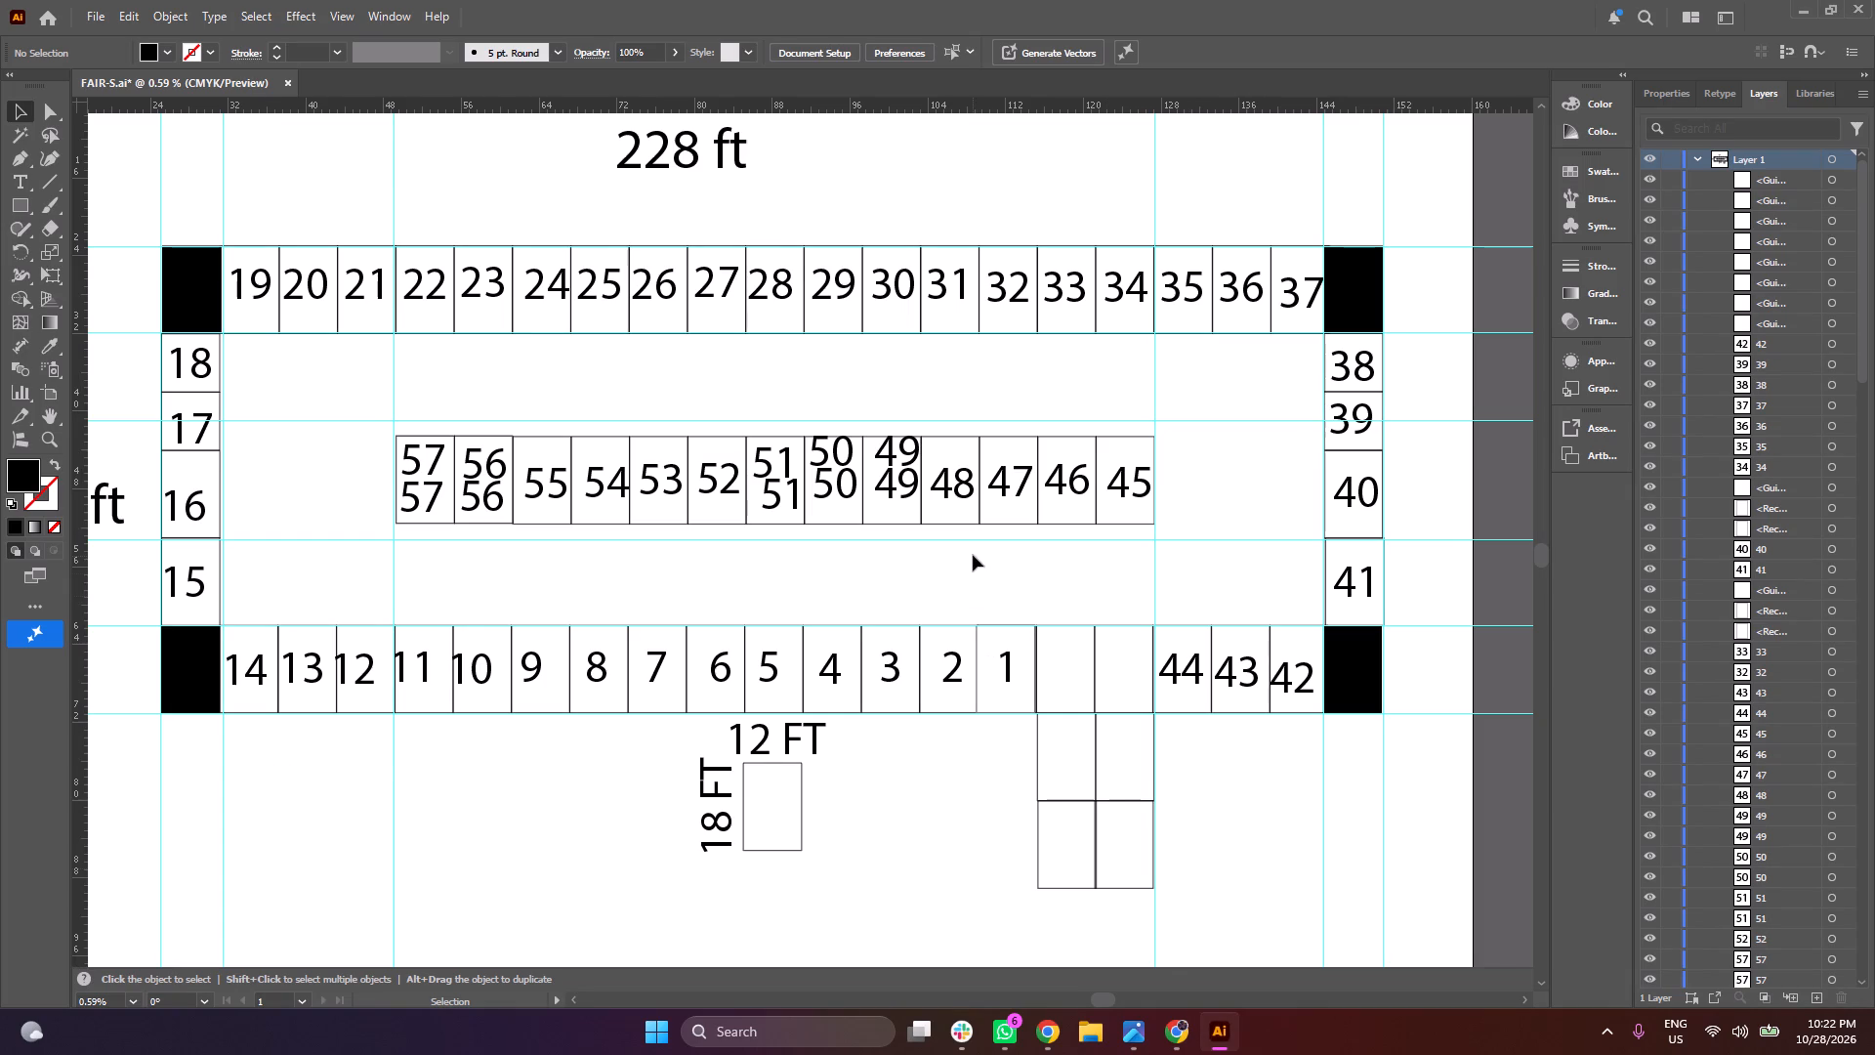
click(893, 484)
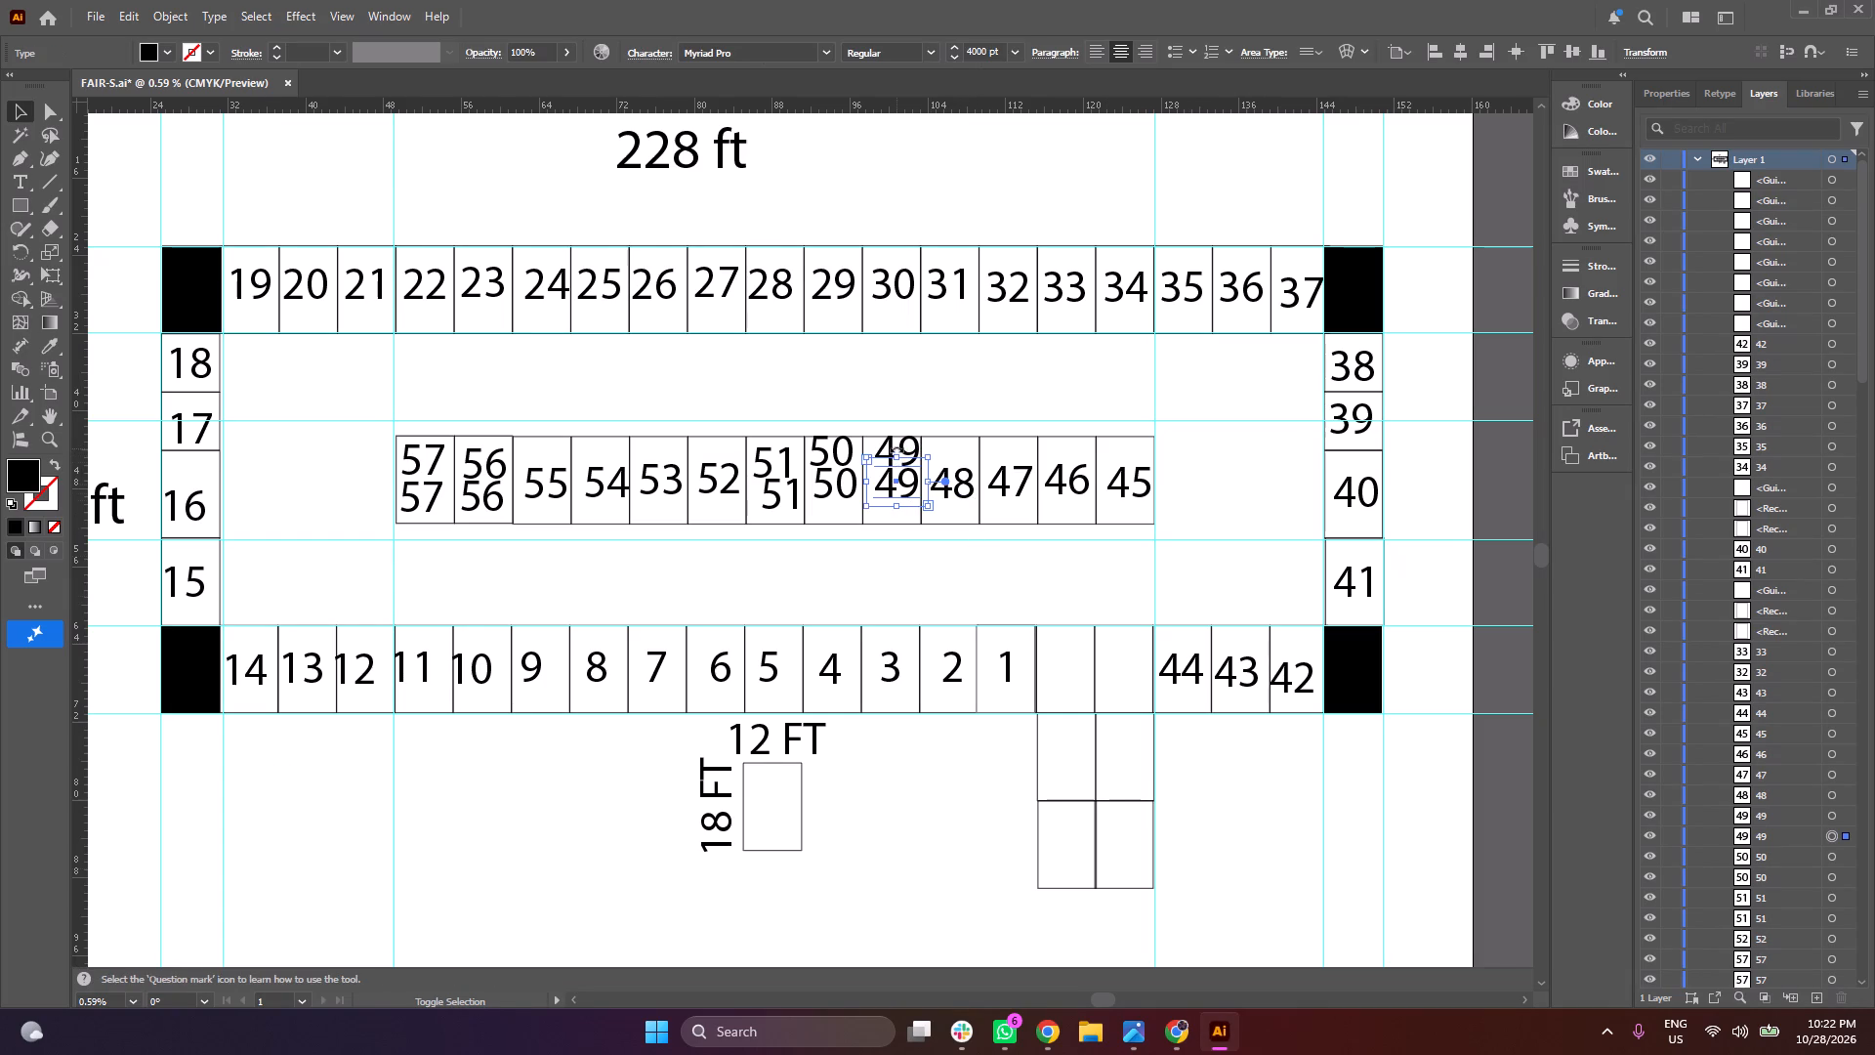
shift+click(896, 443)
shift+click(843, 450)
shift+click(839, 484)
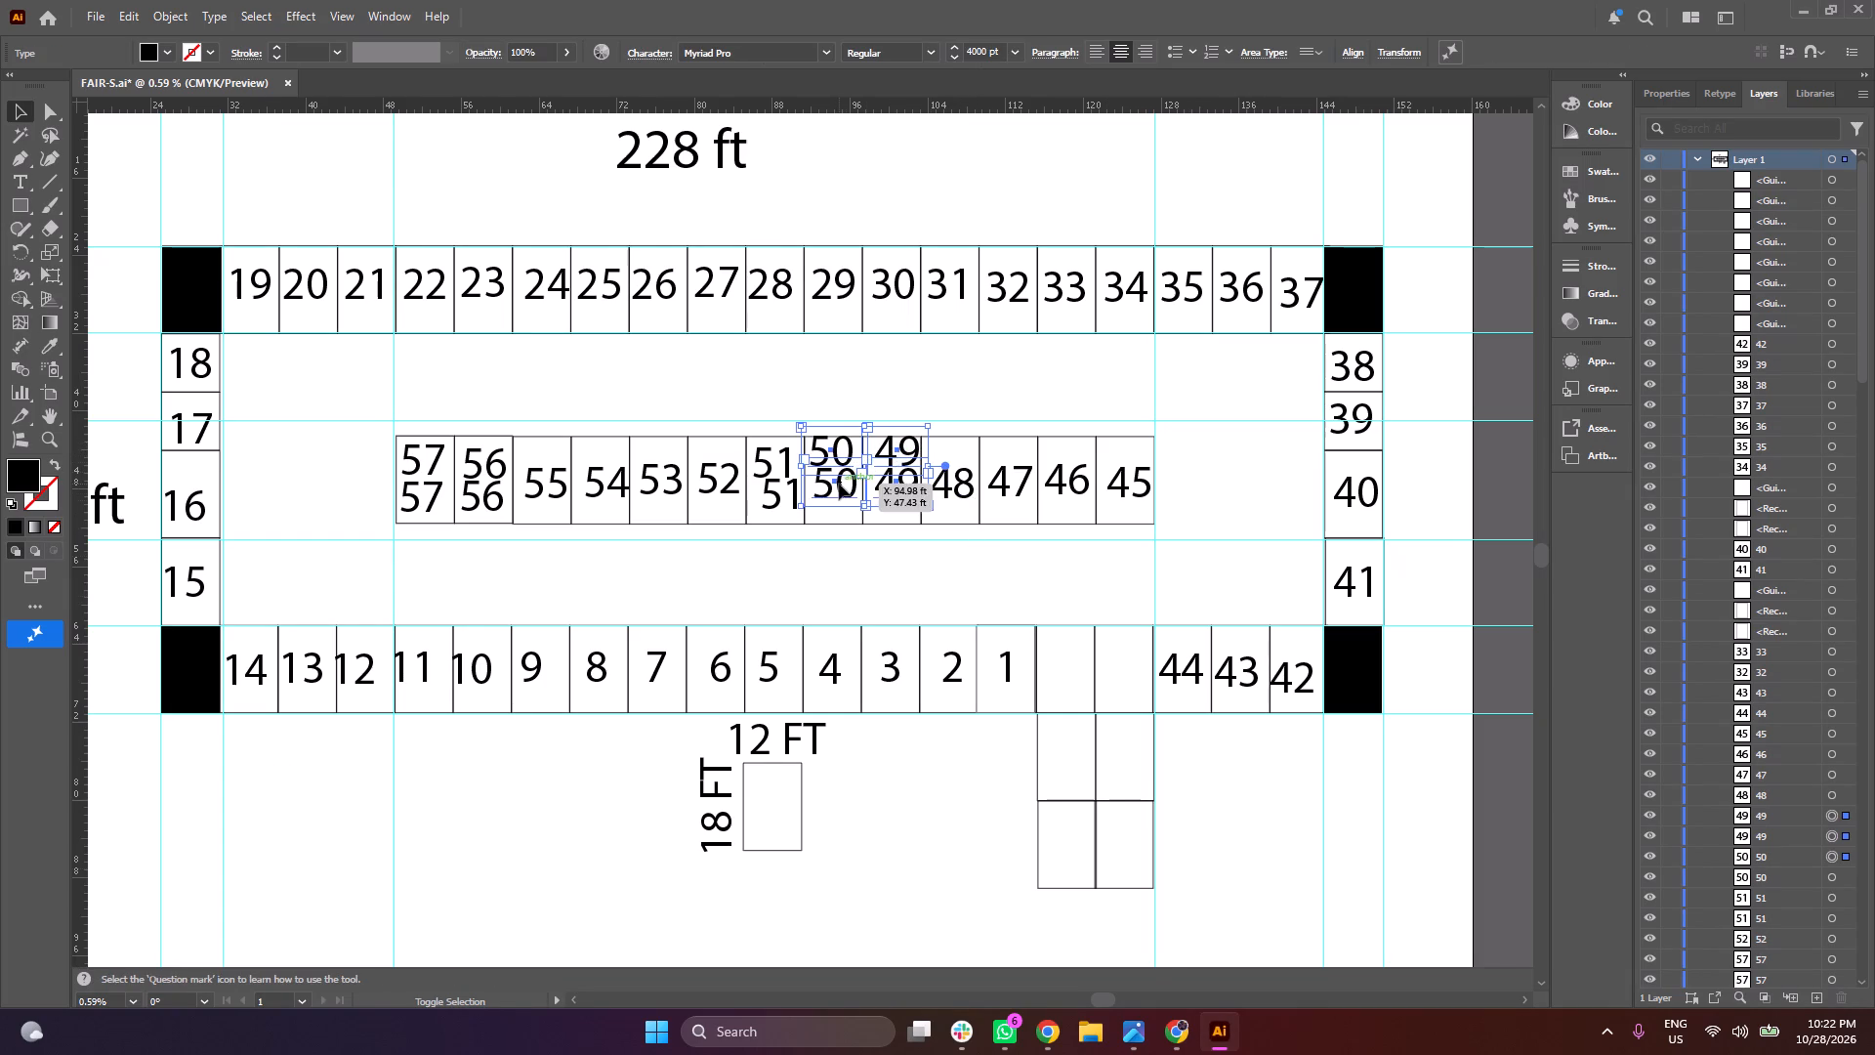
shift+click(783, 486)
shift+click(783, 502)
click(786, 498)
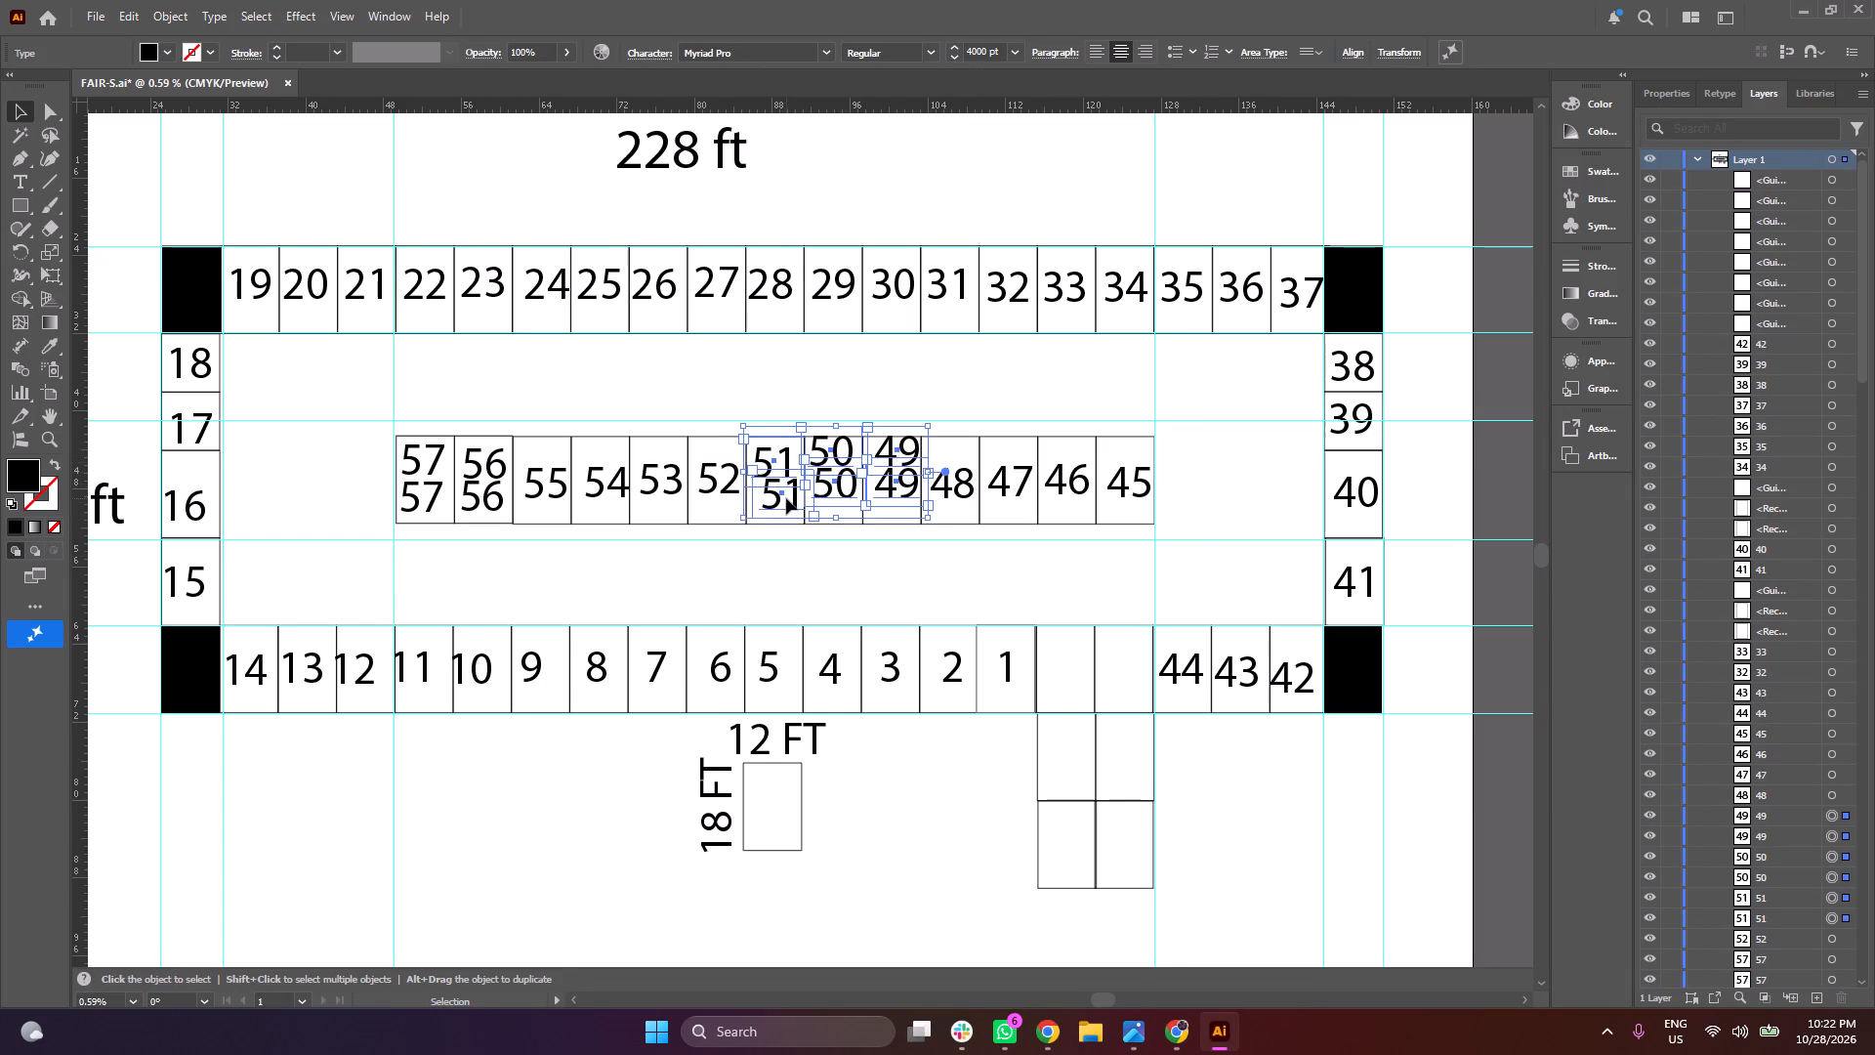
click(838, 563)
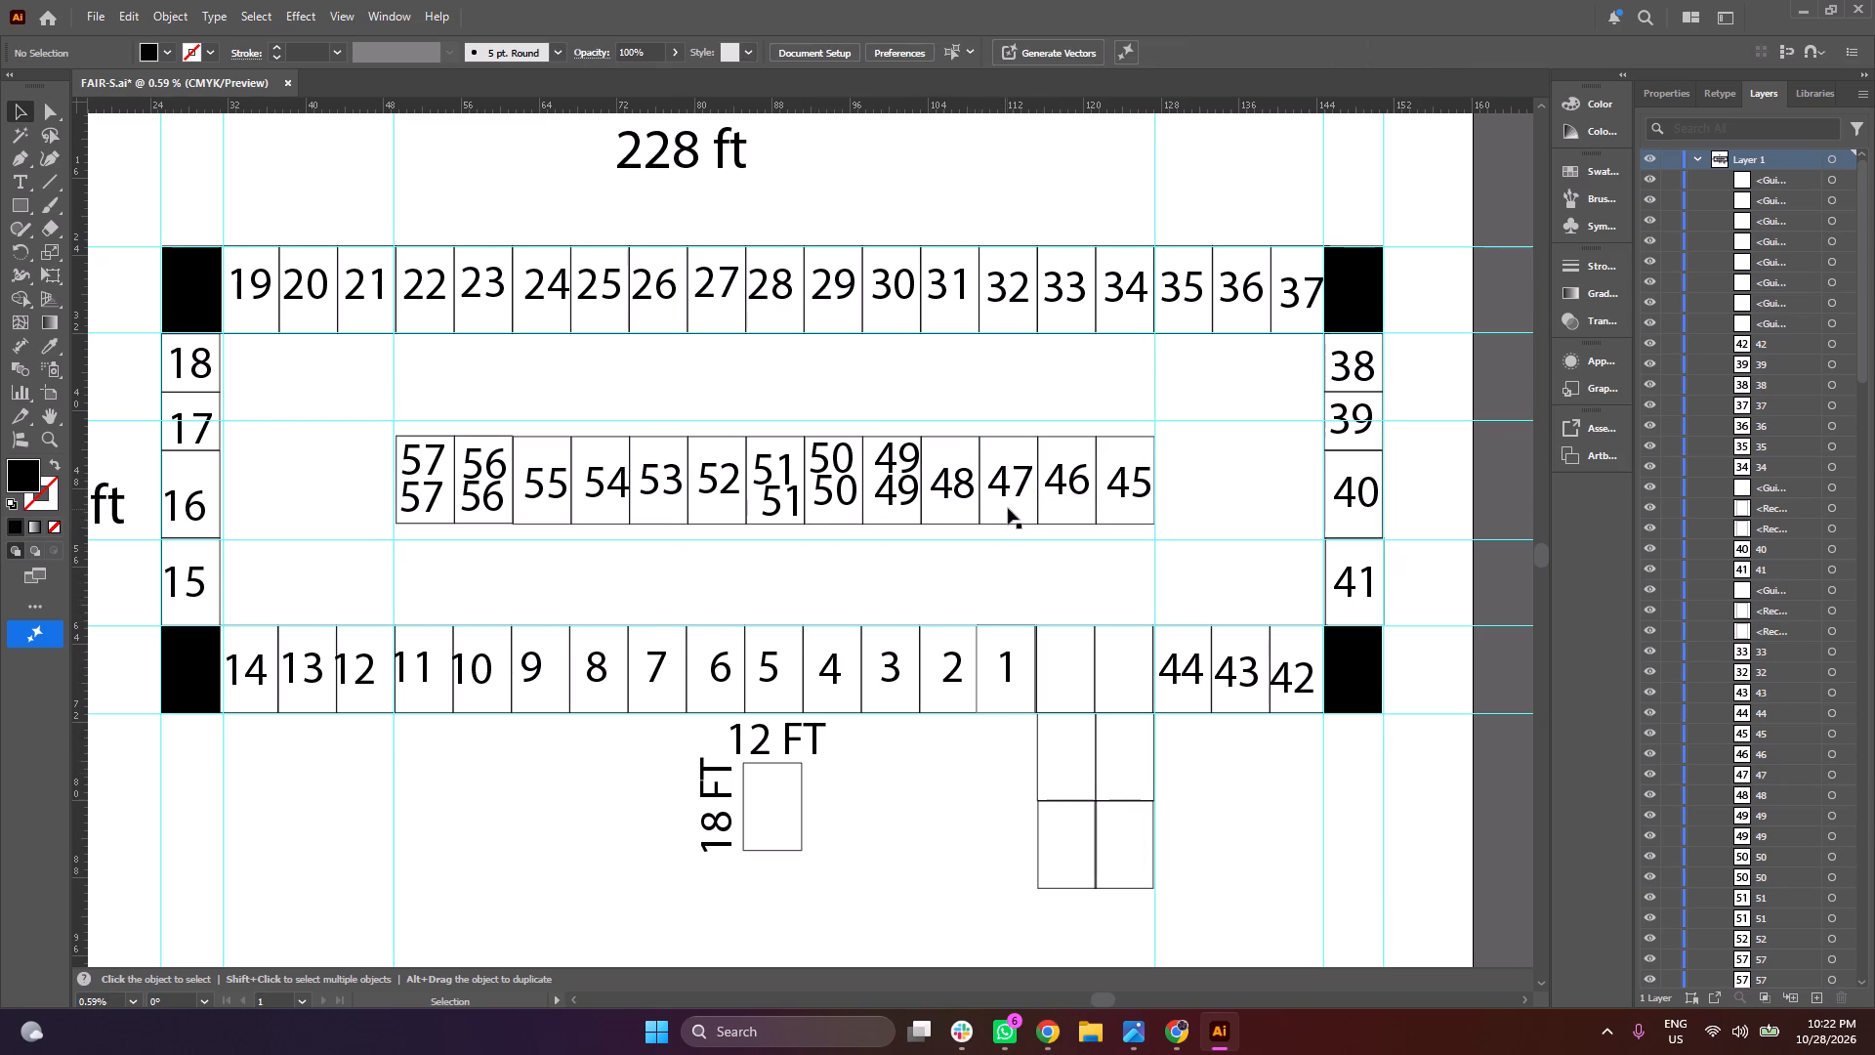
Return to the finances spreadsheet and review the stall numbers, names and amounts at a larger page zoom.
click(1178, 1054)
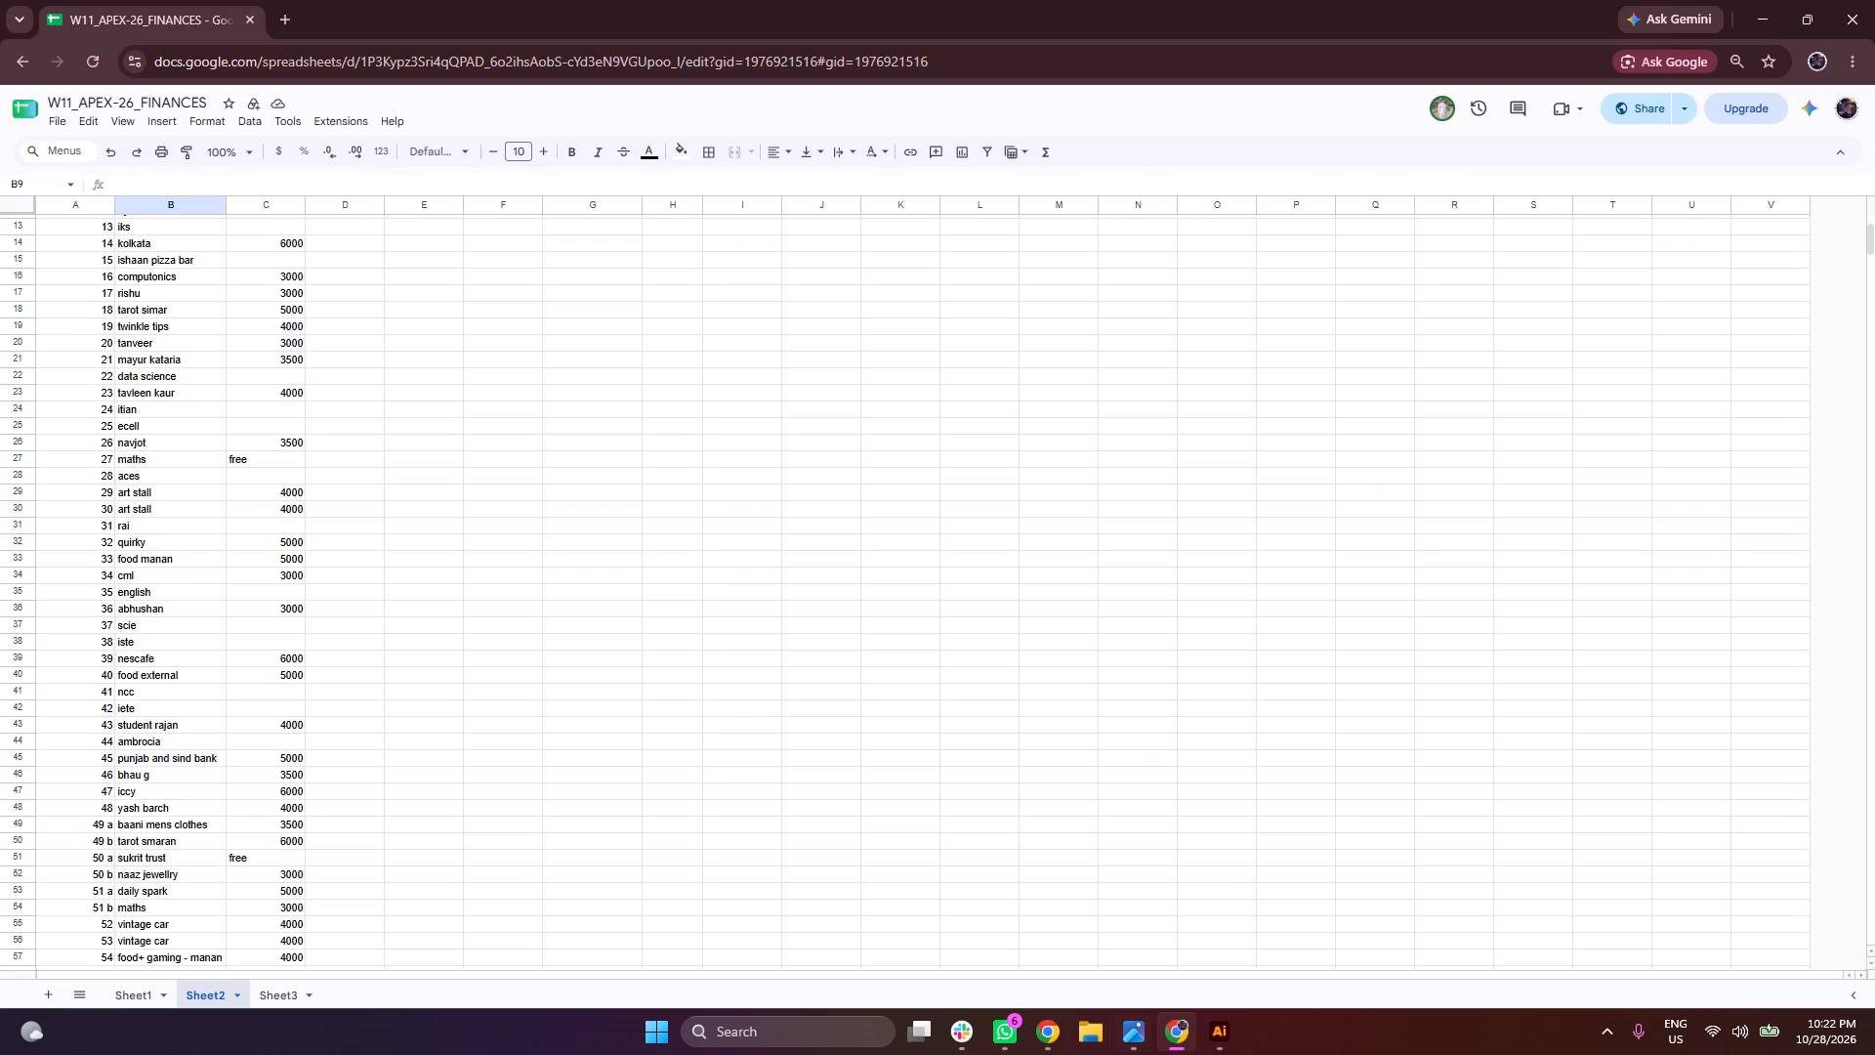
scroll(405, 782, down, 2)
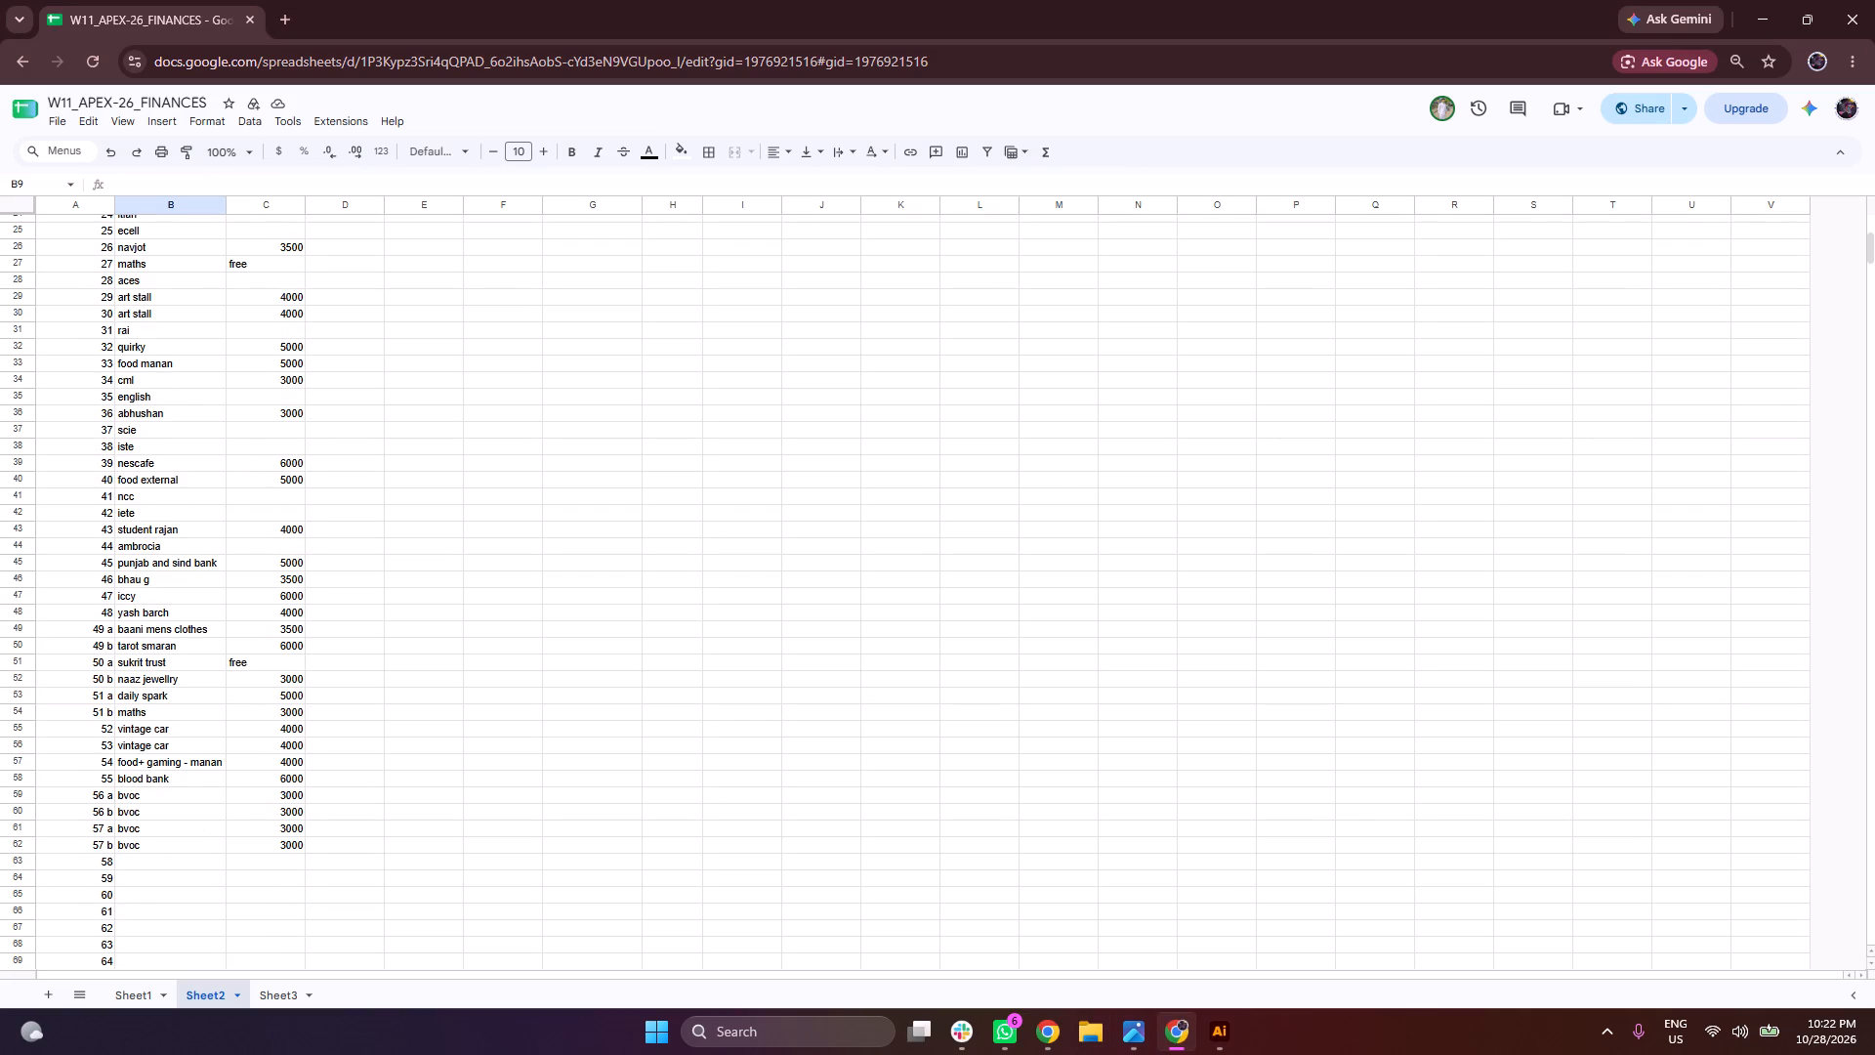
alt+scroll(411, 781, up, 2)
alt+scroll(411, 781, down, 2)
ctrl+scroll(411, 781, up, 2)
scroll(405, 791, down, 5)
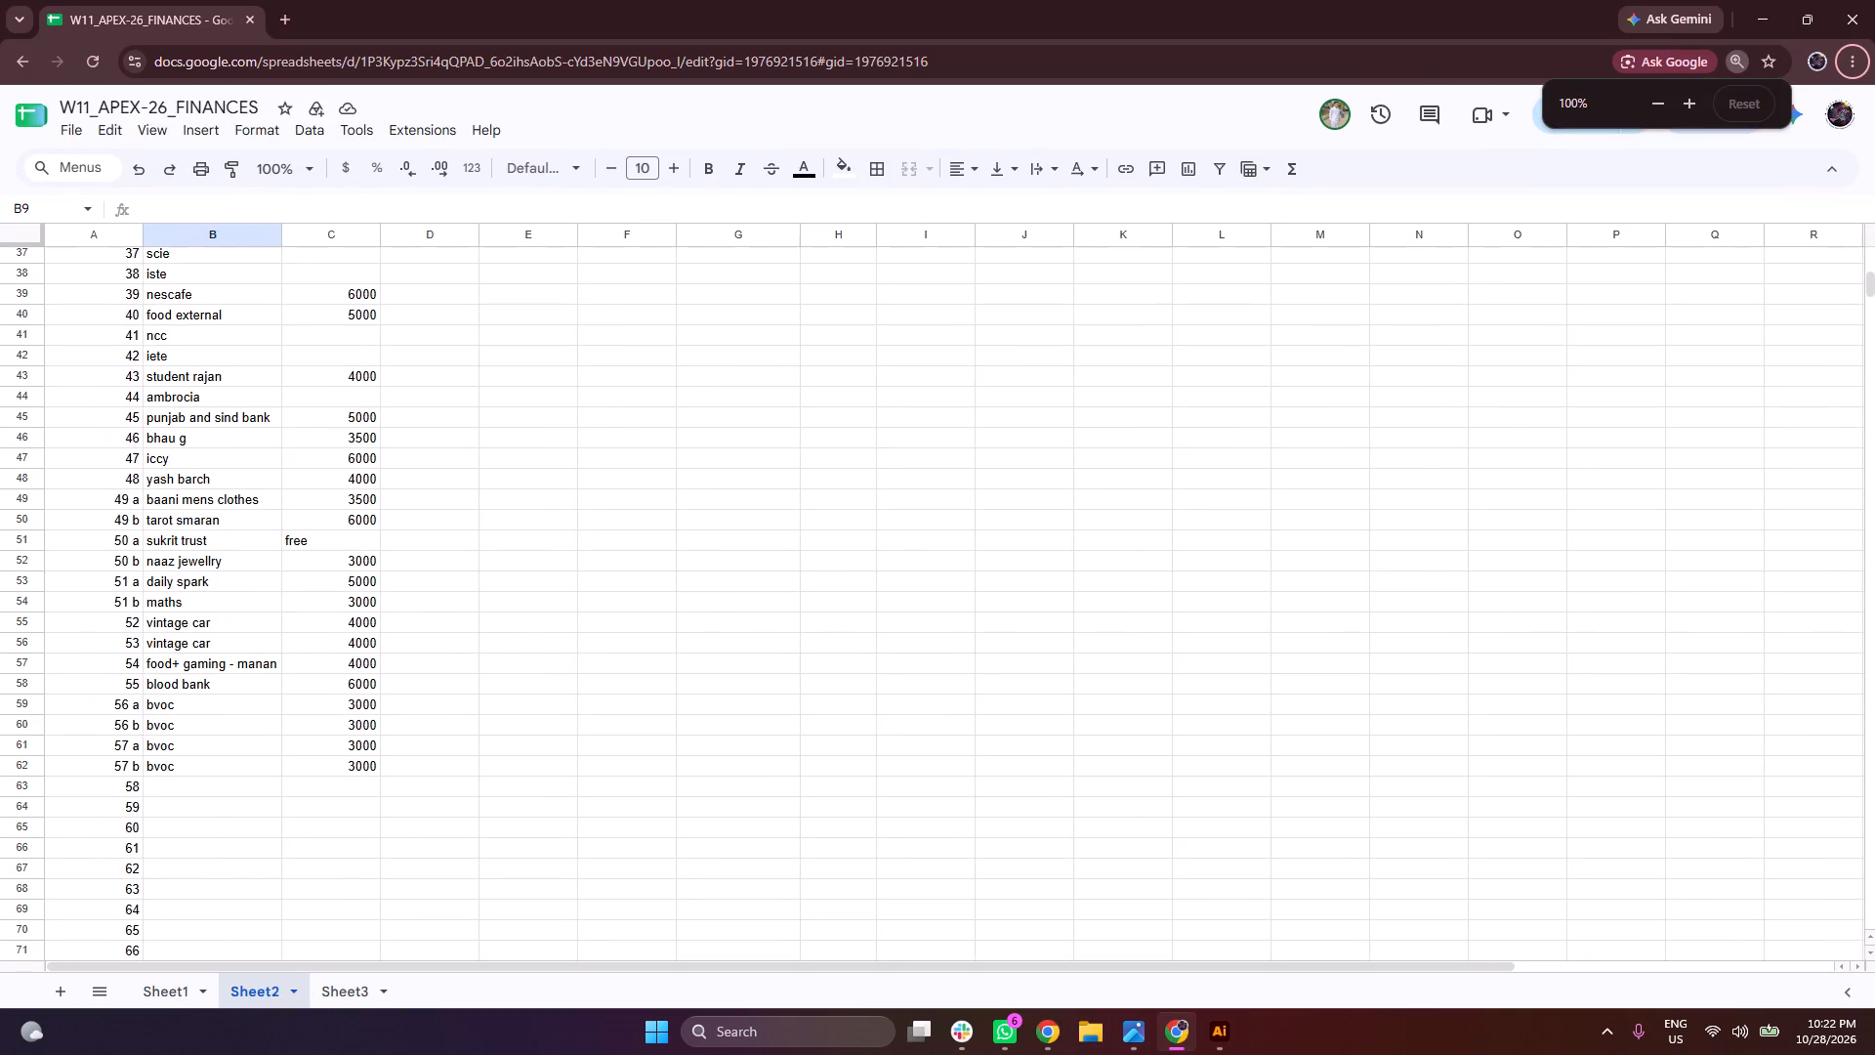
scroll(411, 770, up, 1)
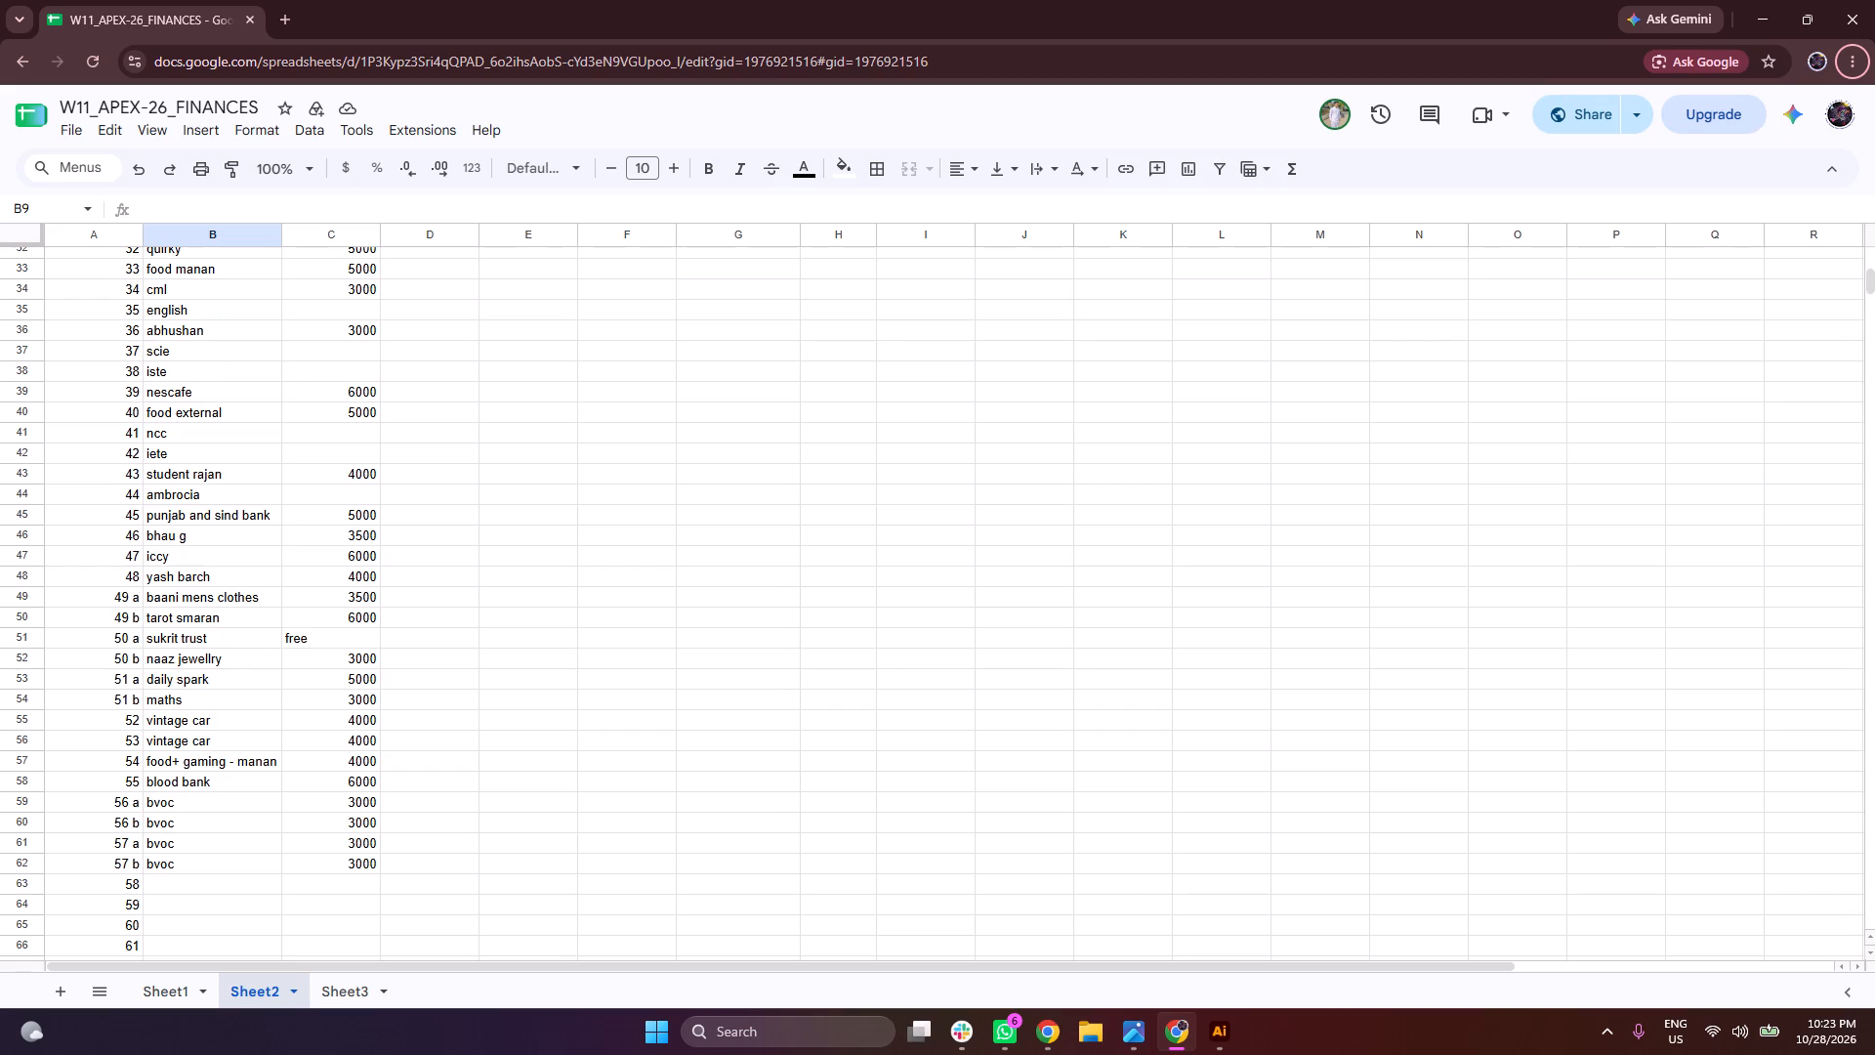
Compare the spreadsheet's stall list with the booth numbers on the Illustrator floor plan, checking stalls 41, ncc, and 42, iete.
click(1229, 1036)
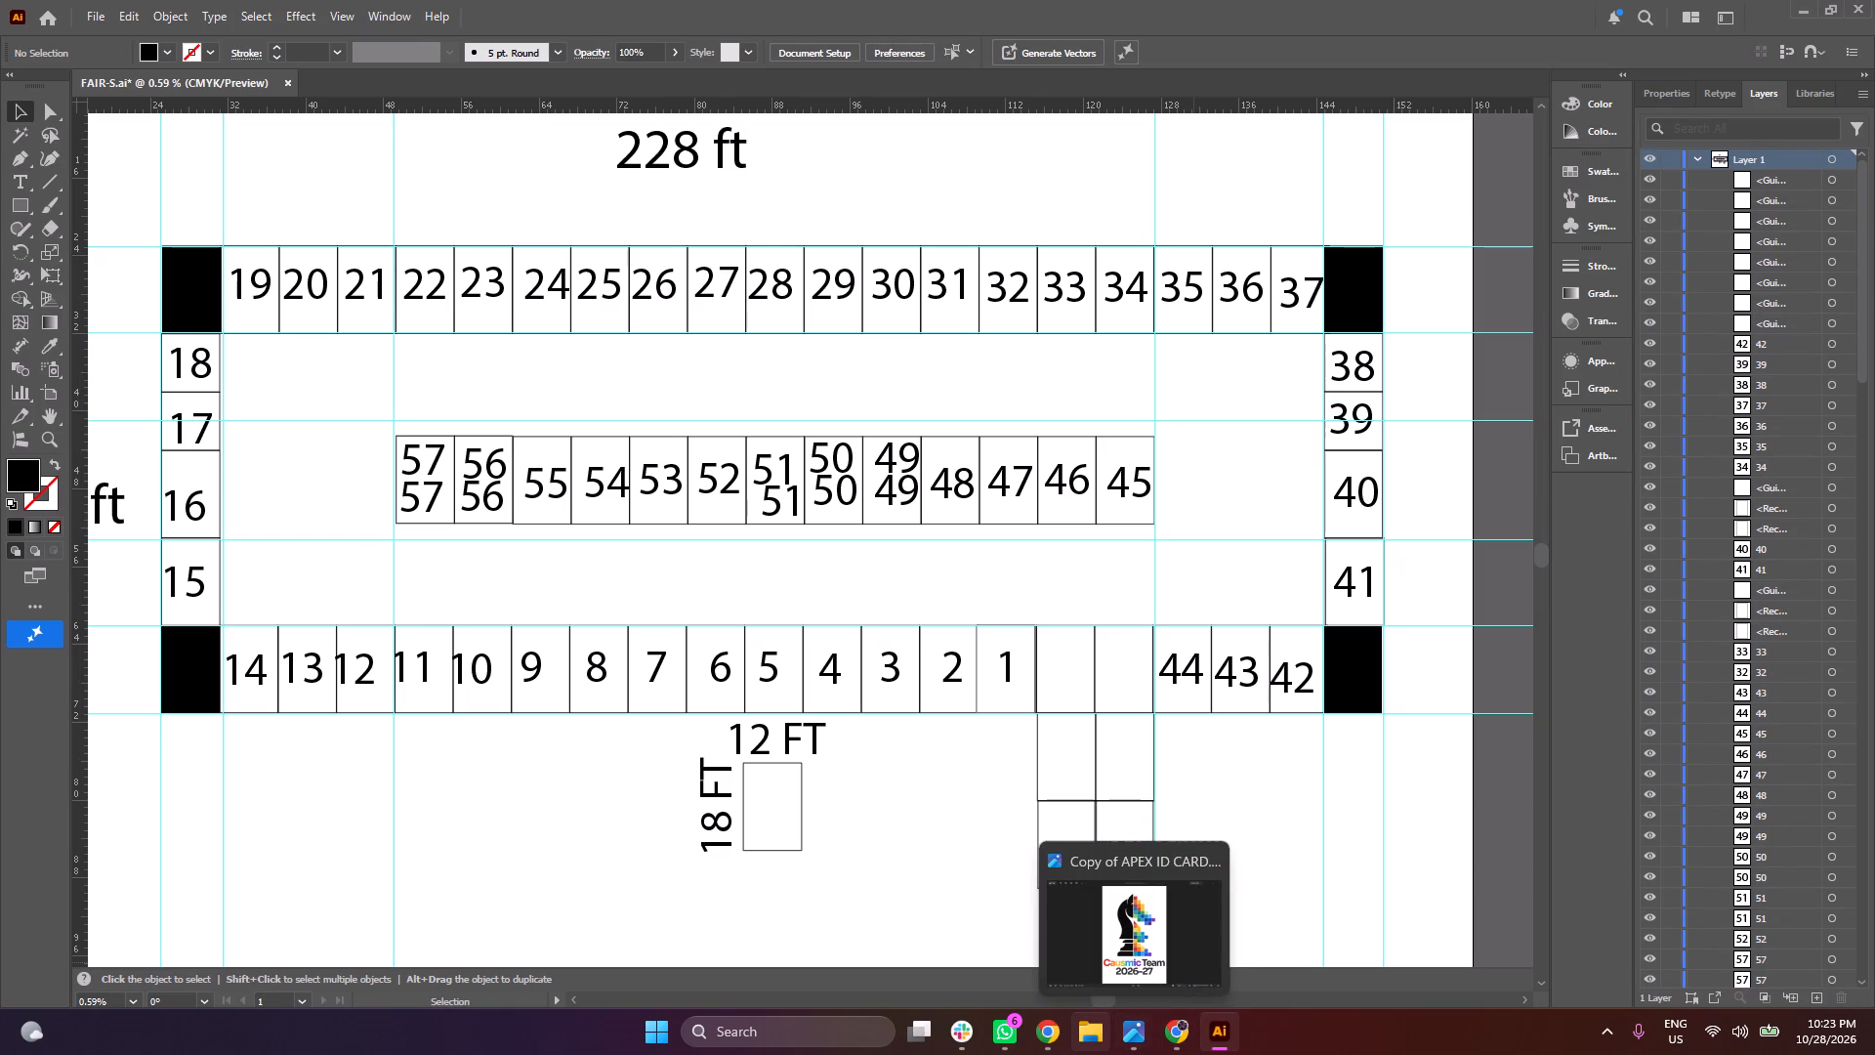
click(1173, 1030)
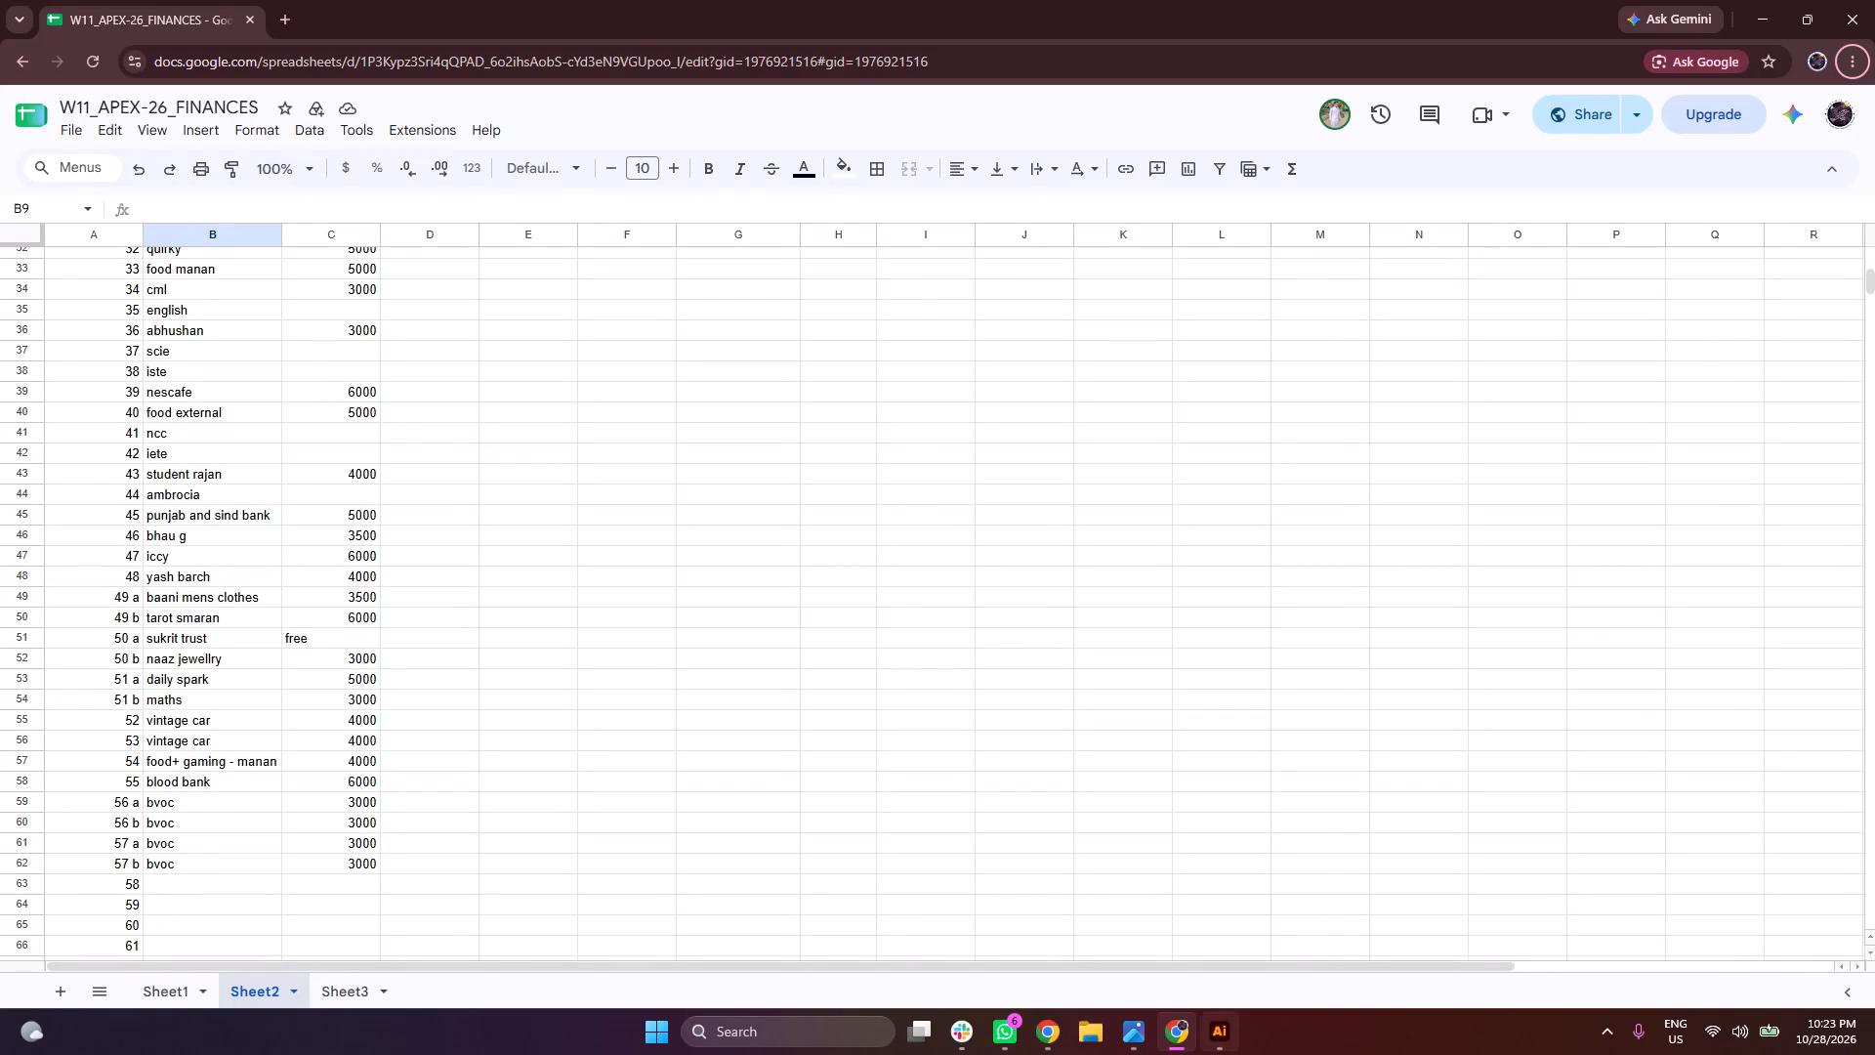
click(1230, 1047)
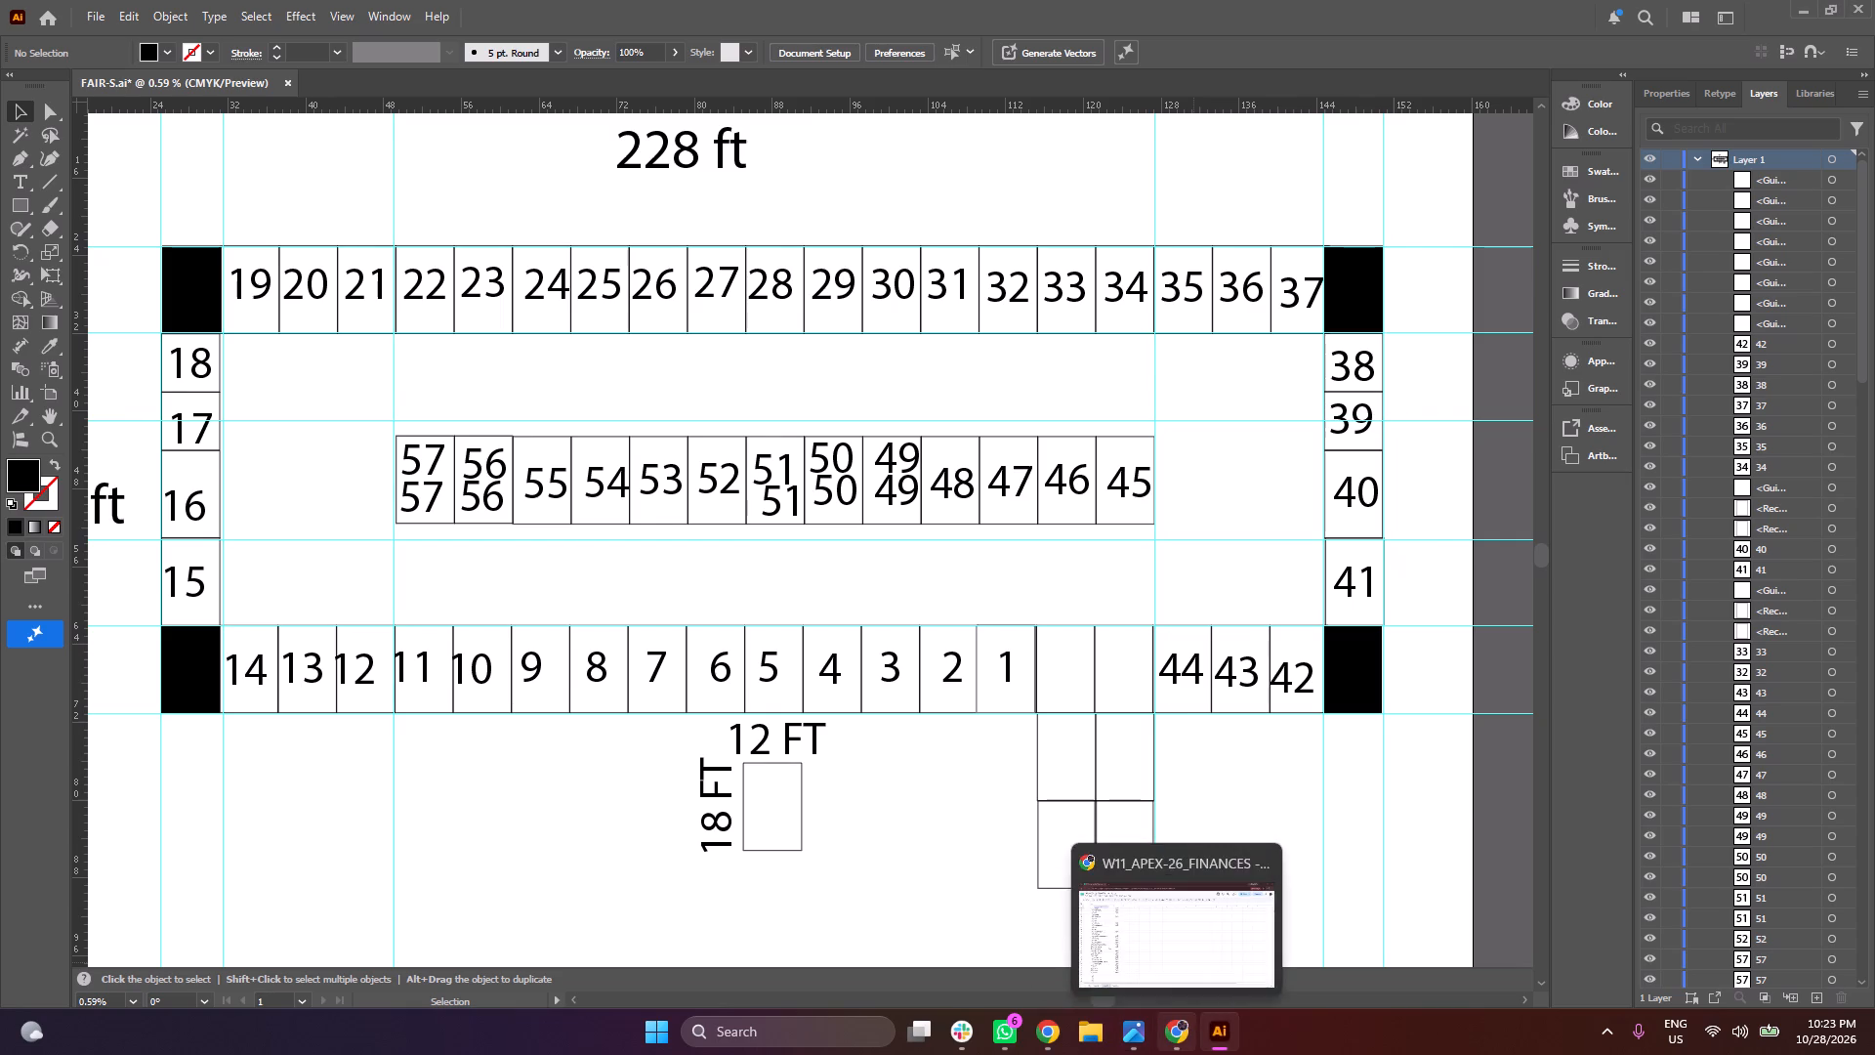
click(1182, 1051)
scroll(707, 825, up, 2)
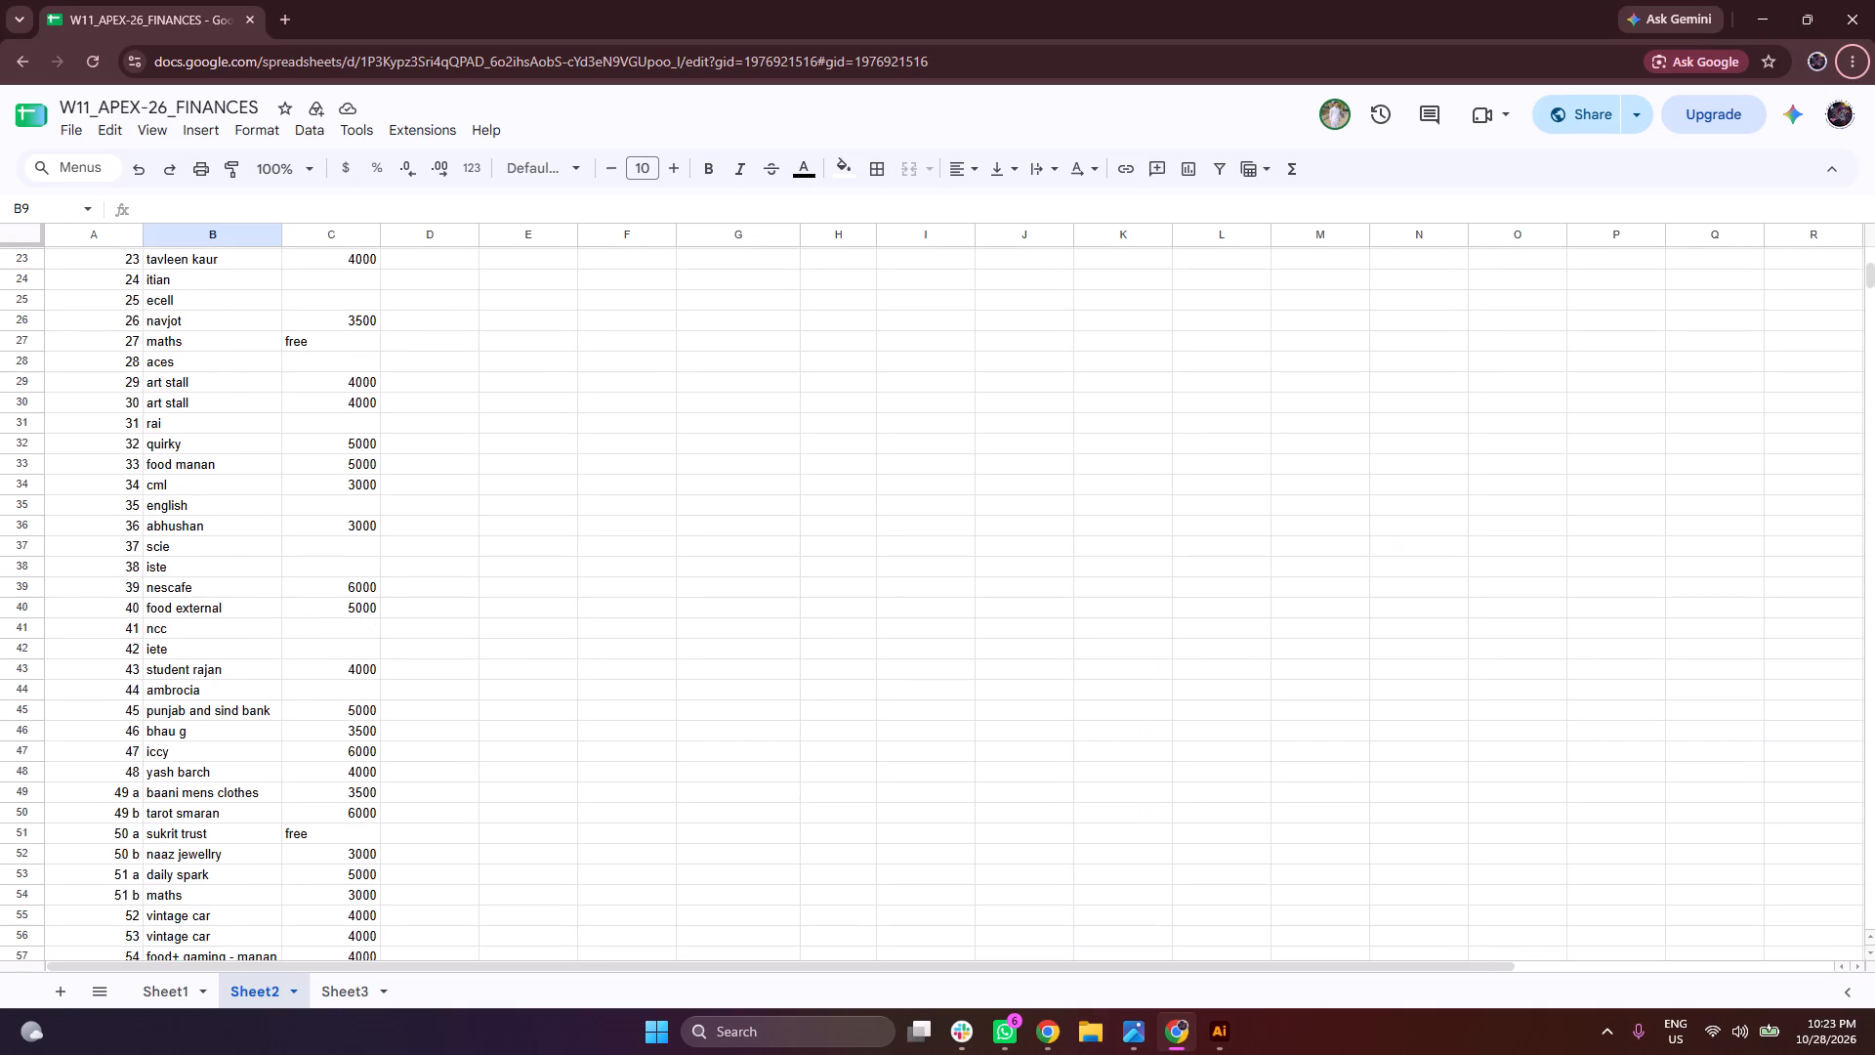
scroll(654, 808, up, 3)
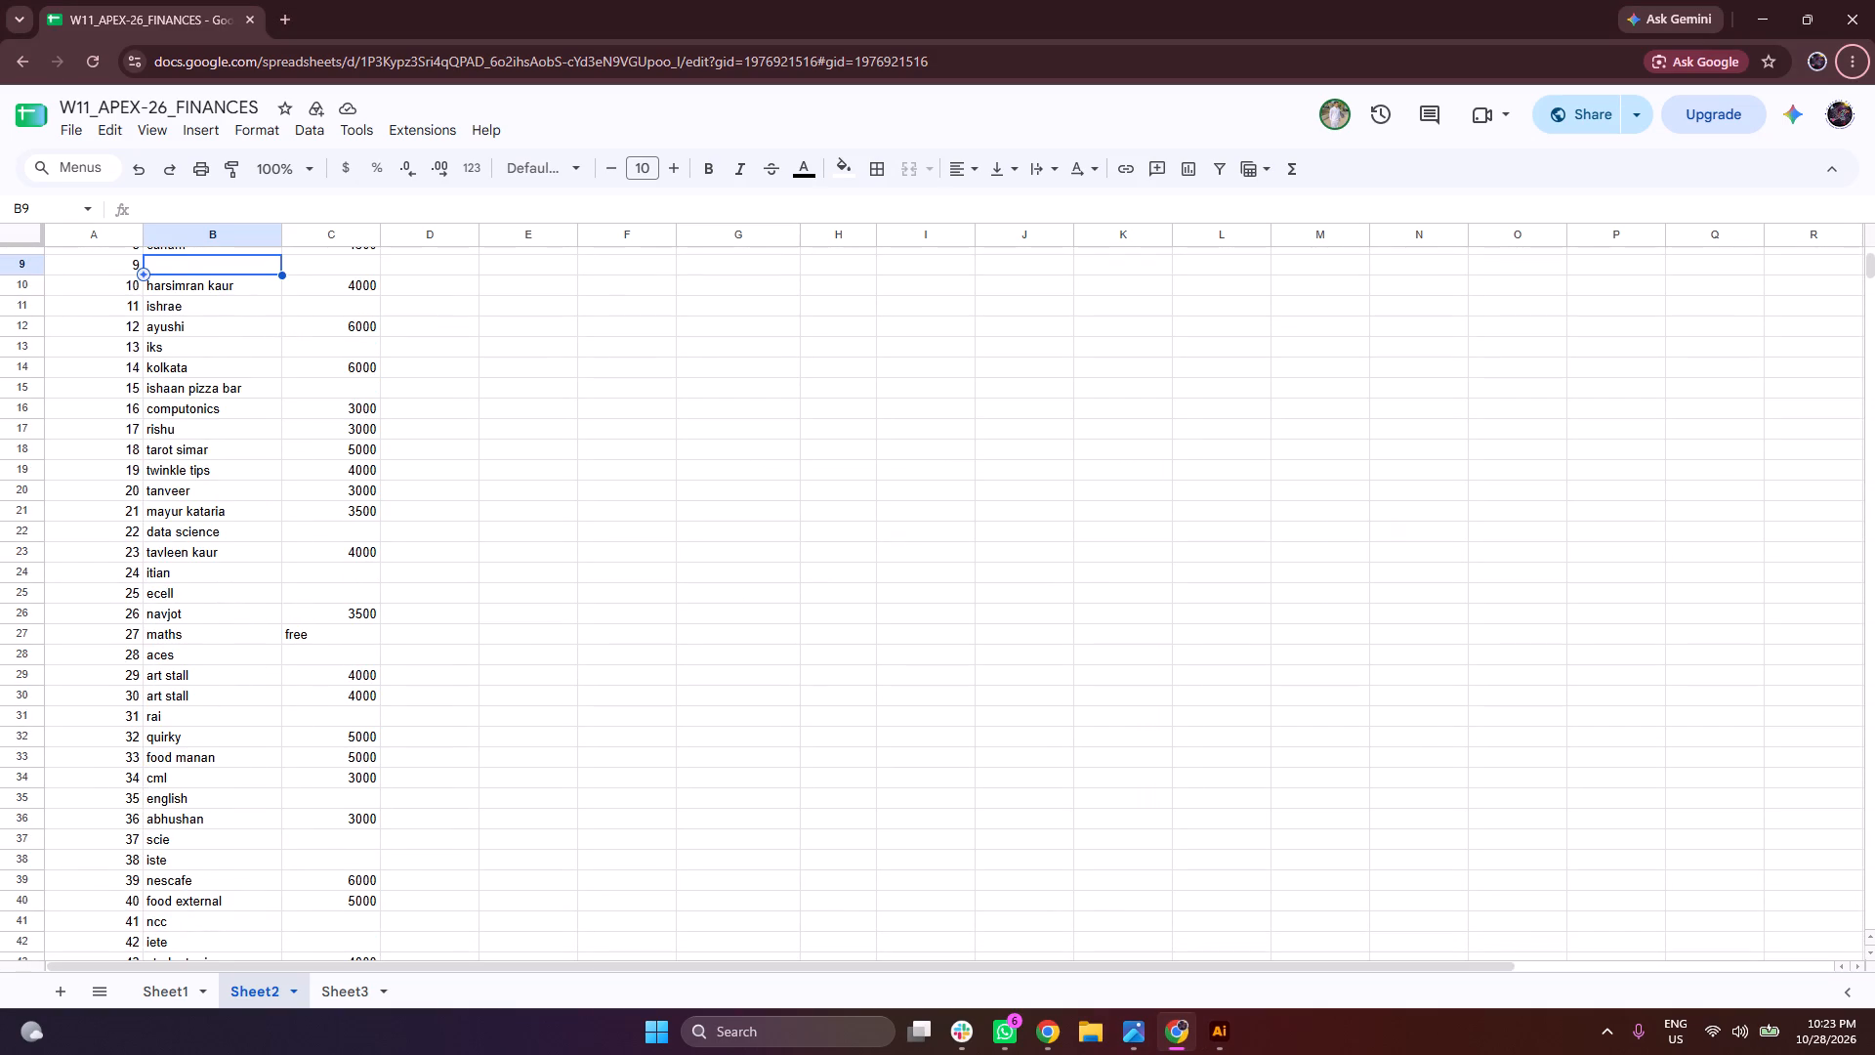
scroll(520, 581, down, 2)
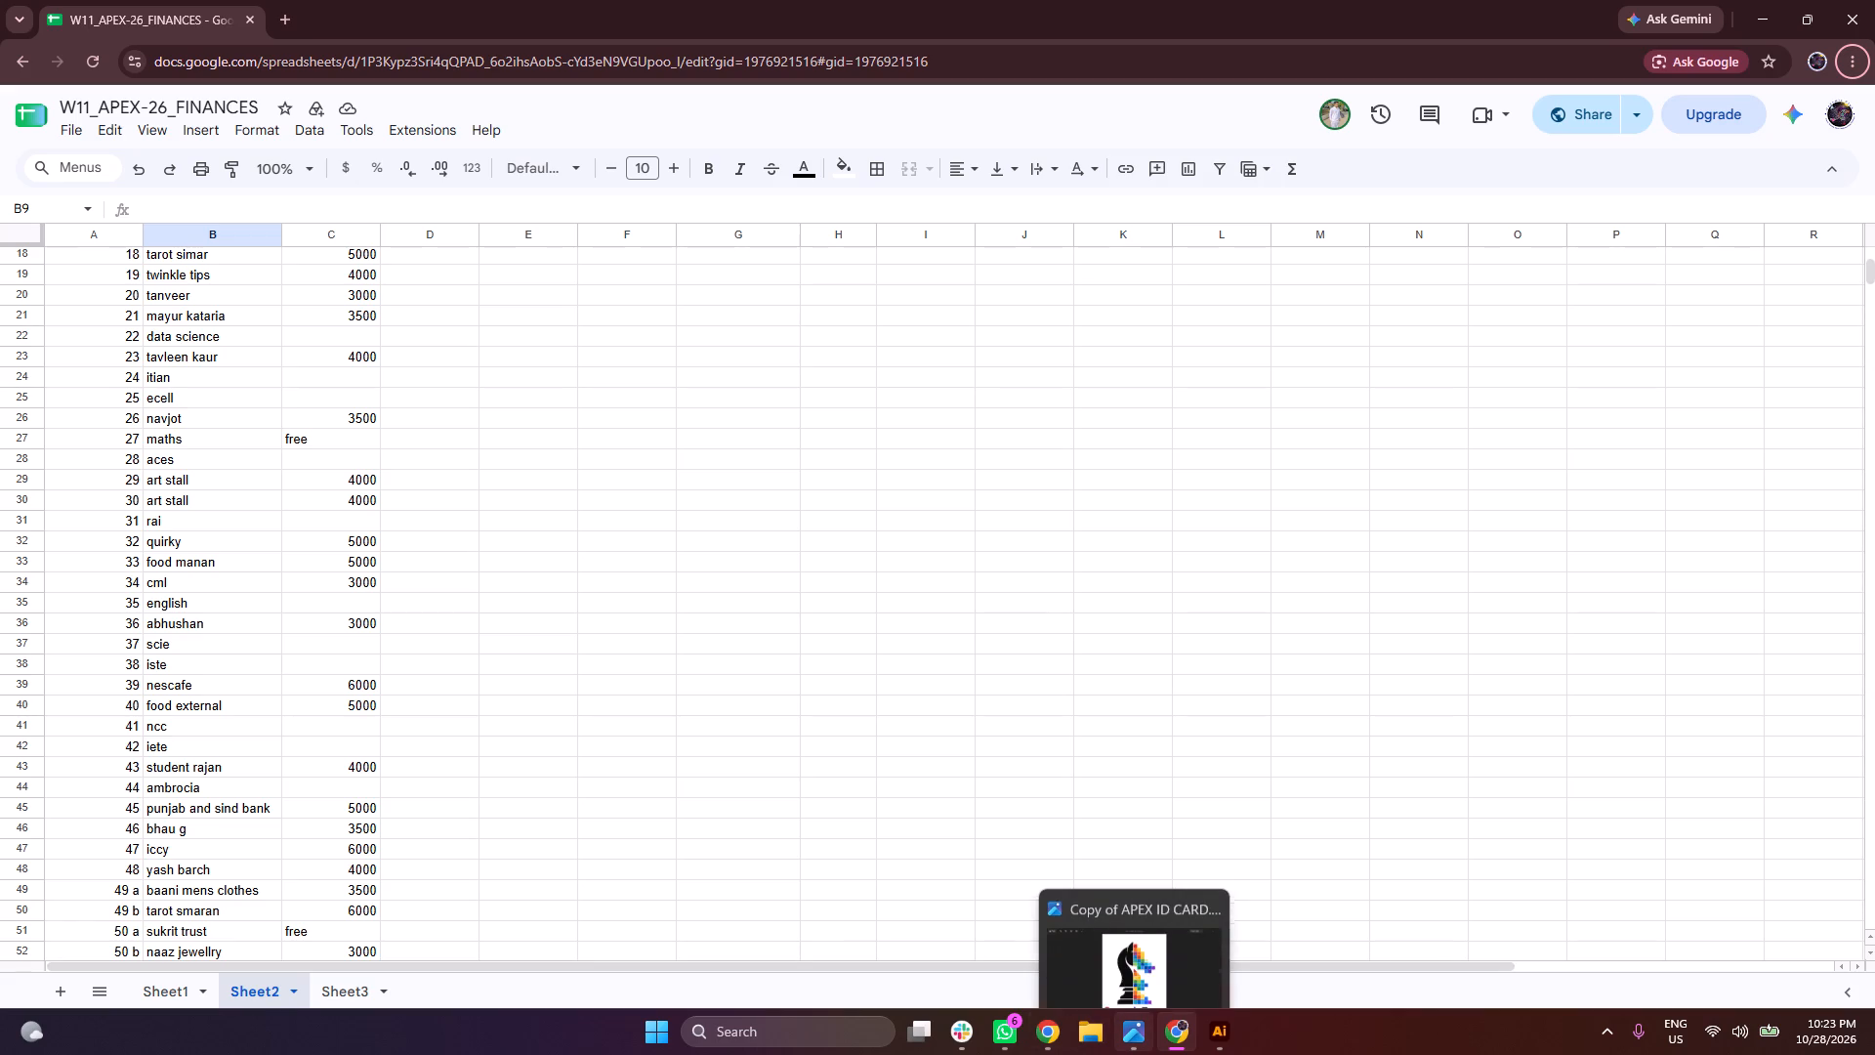
click(1202, 1028)
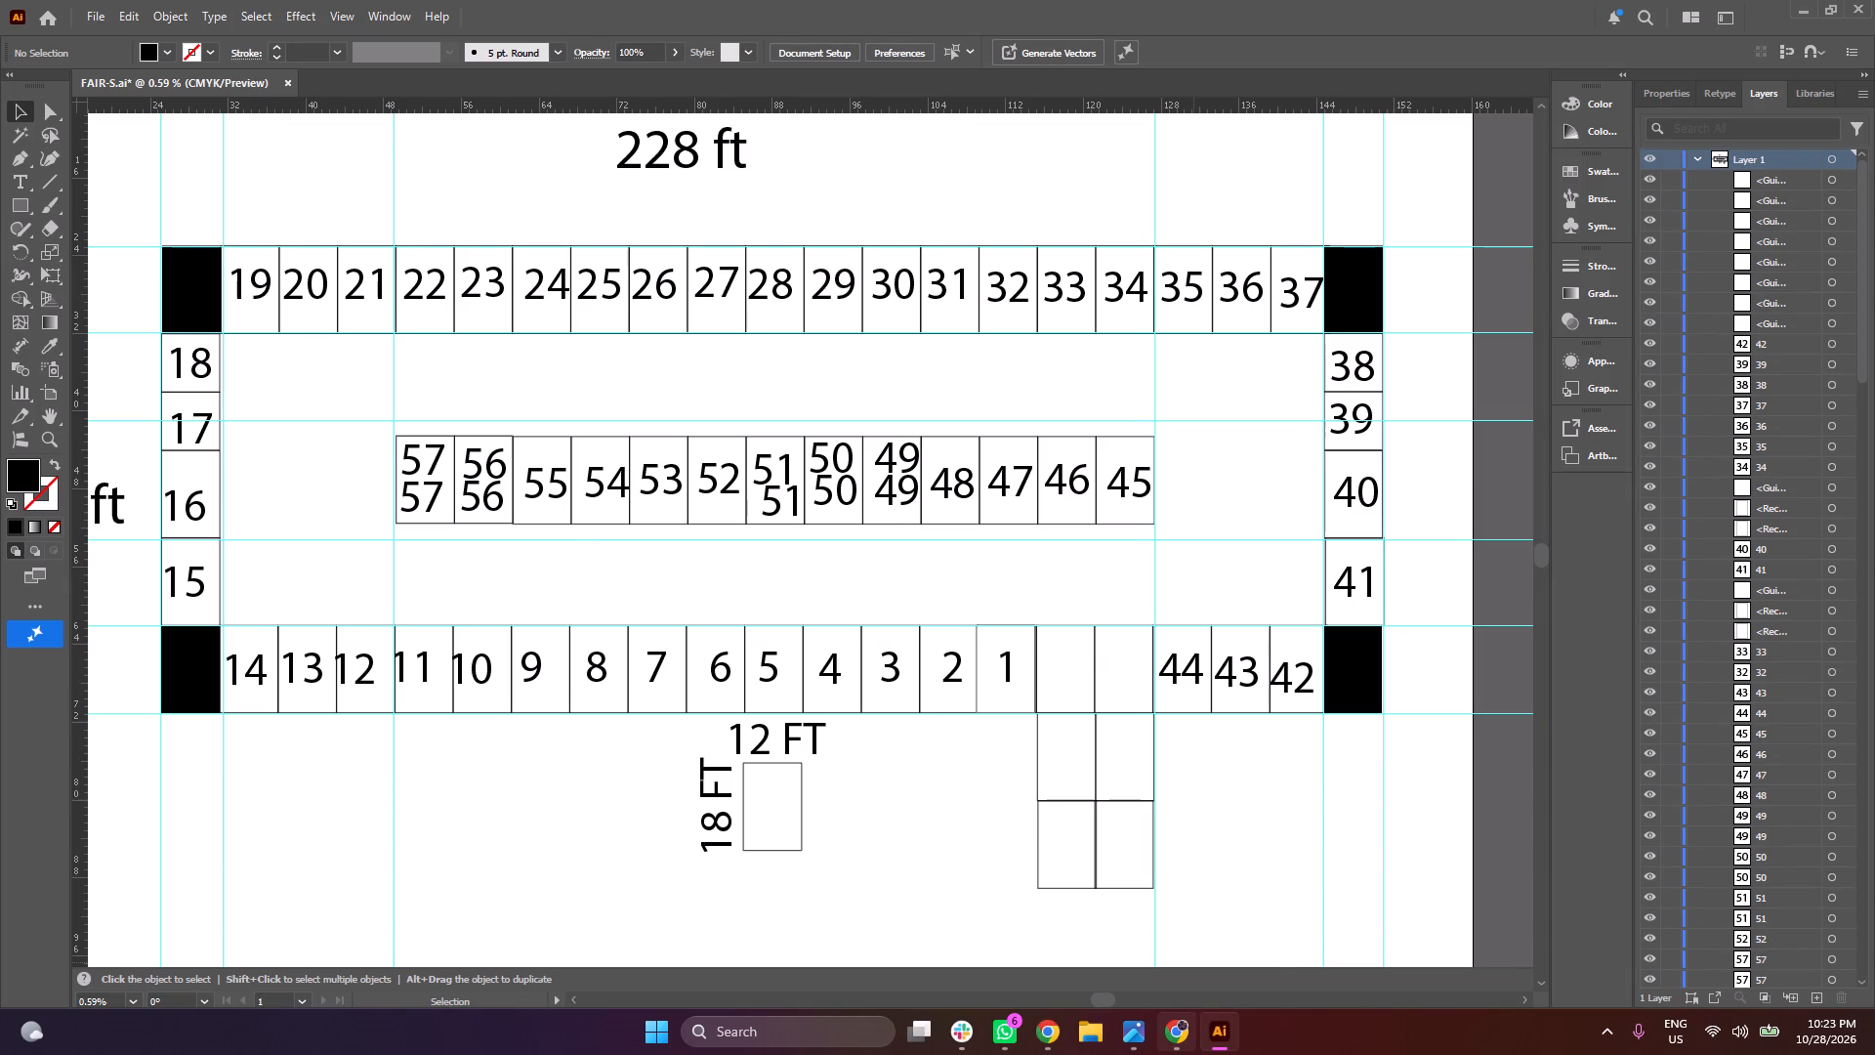
click(1164, 1036)
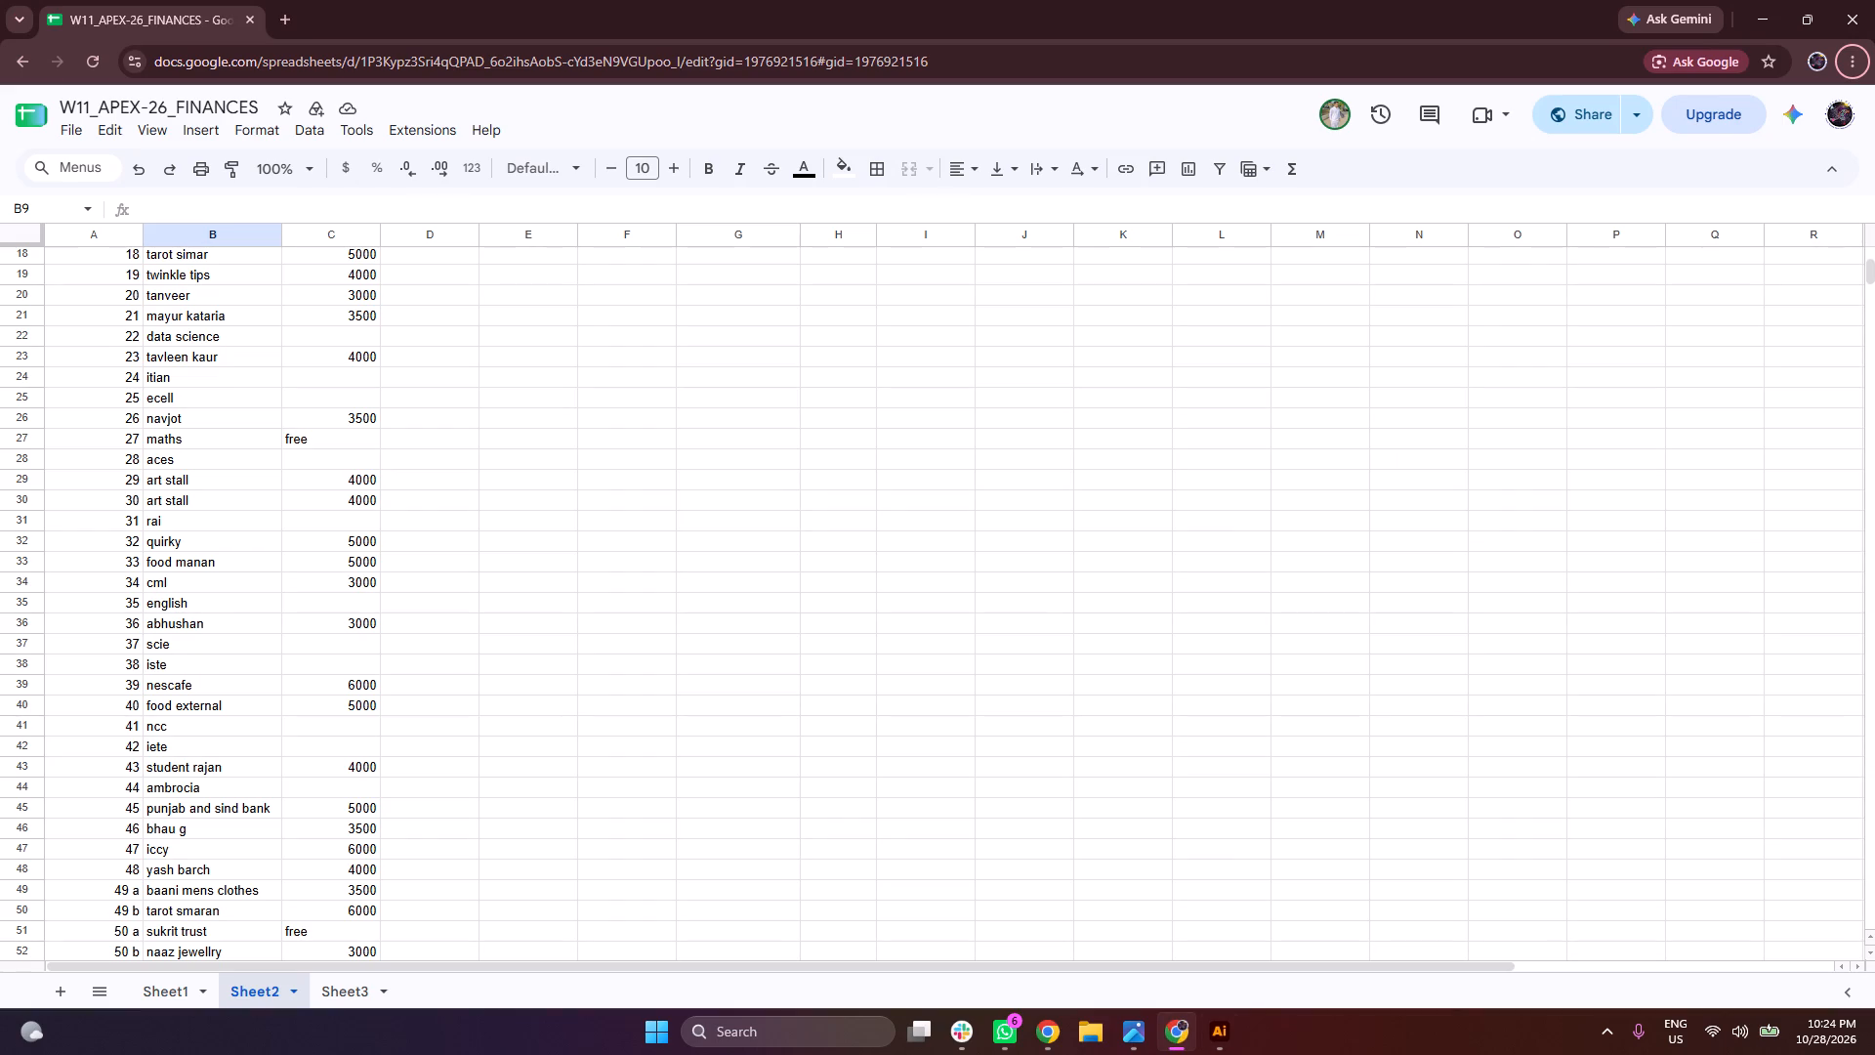
click(229, 727)
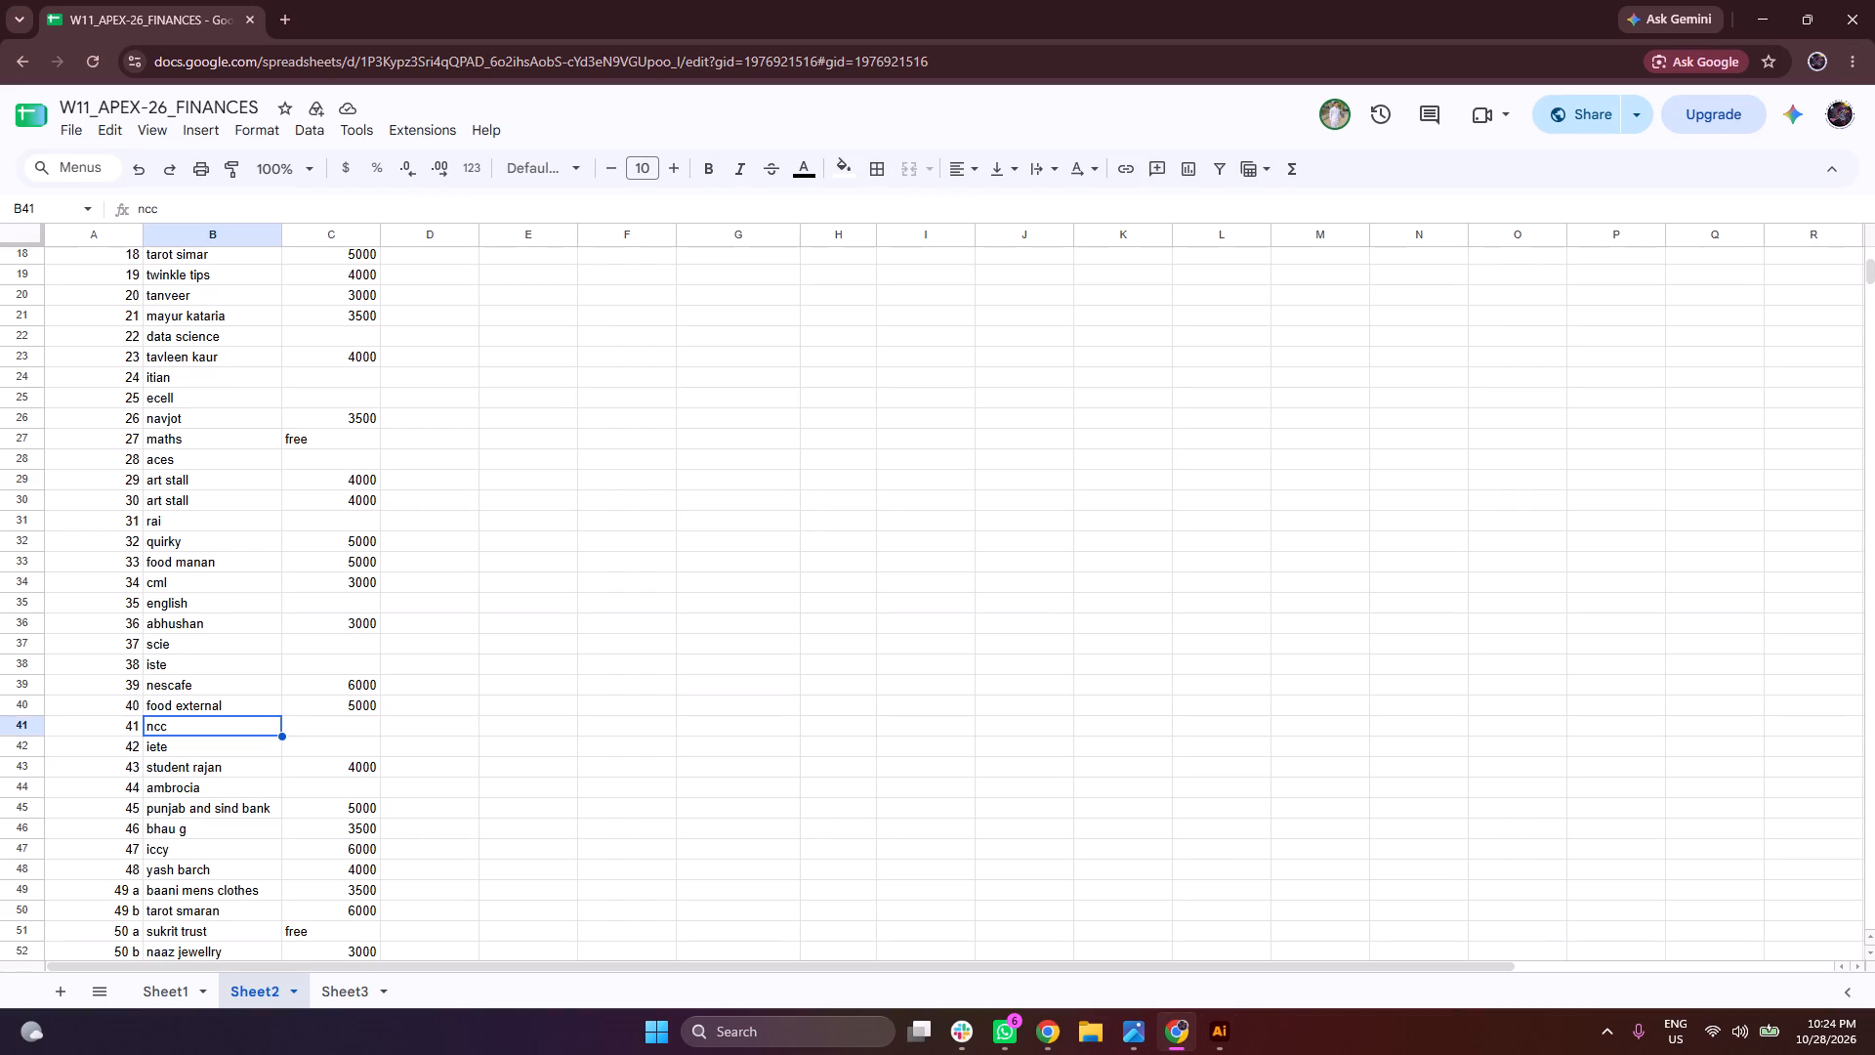
click(1229, 1026)
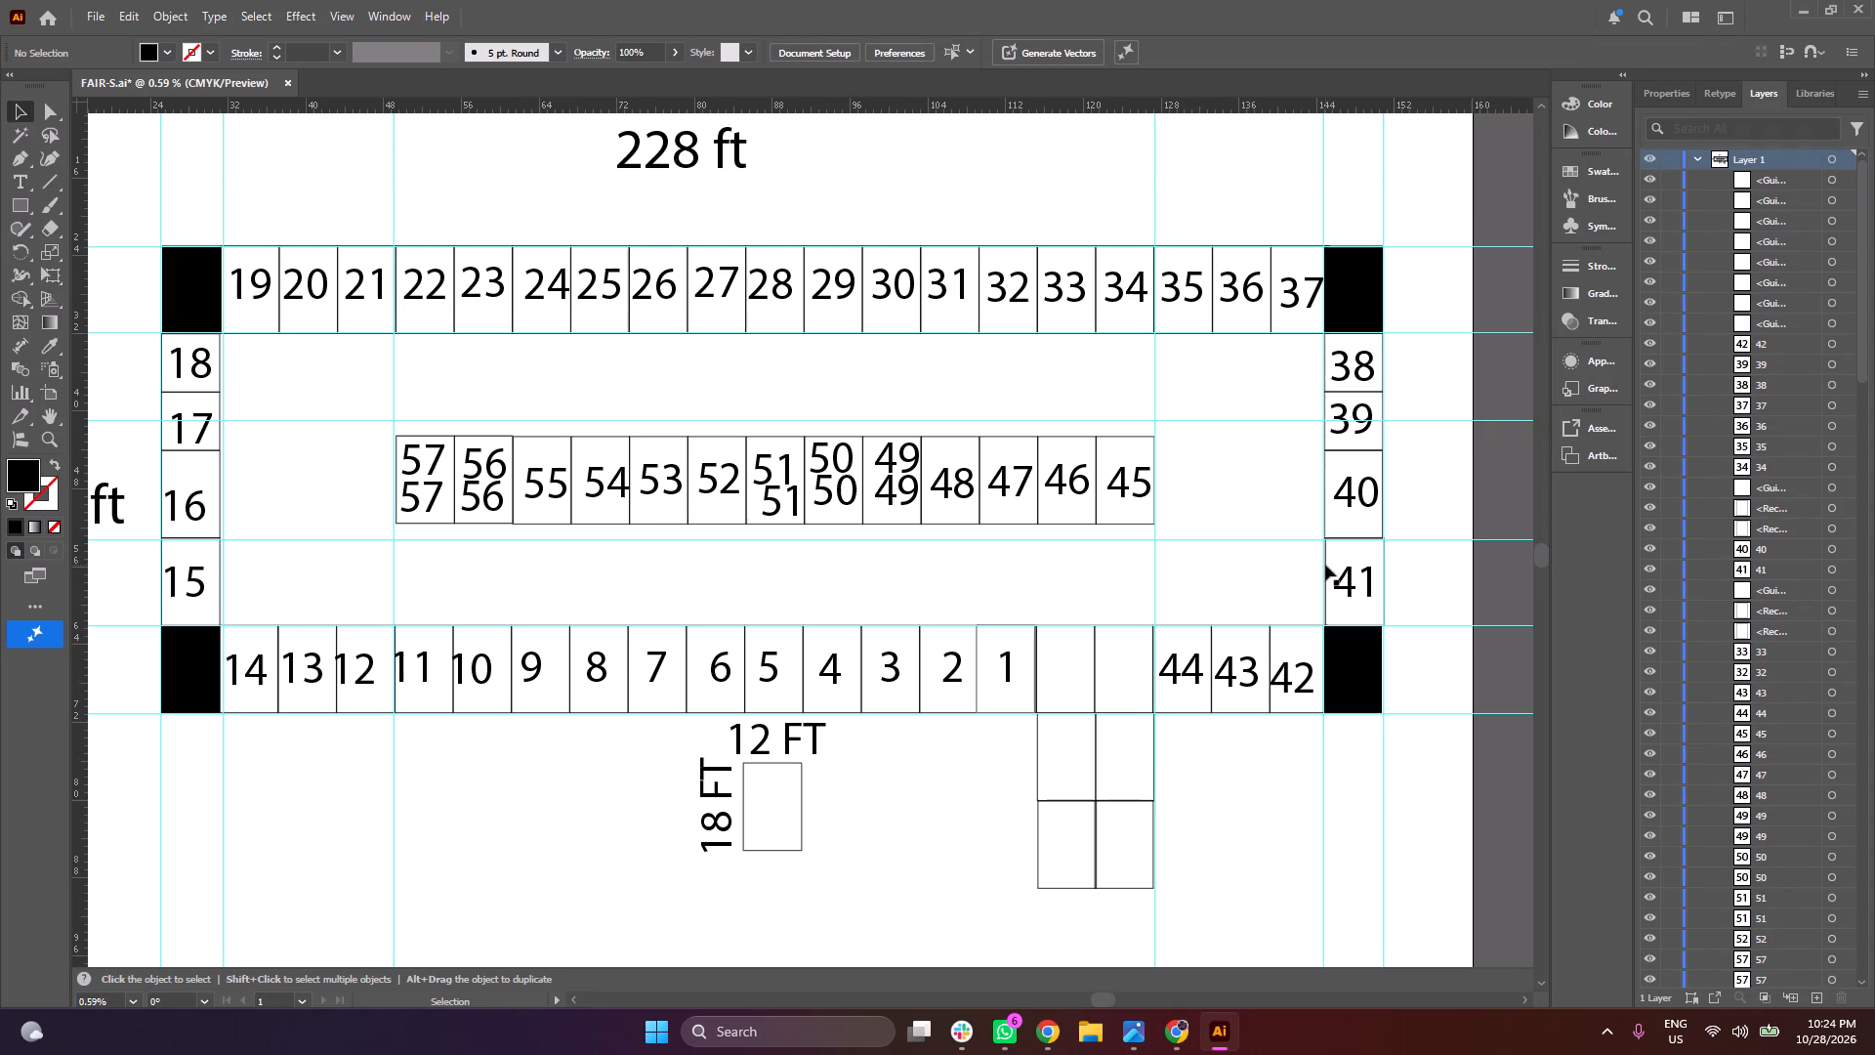
click(1172, 1034)
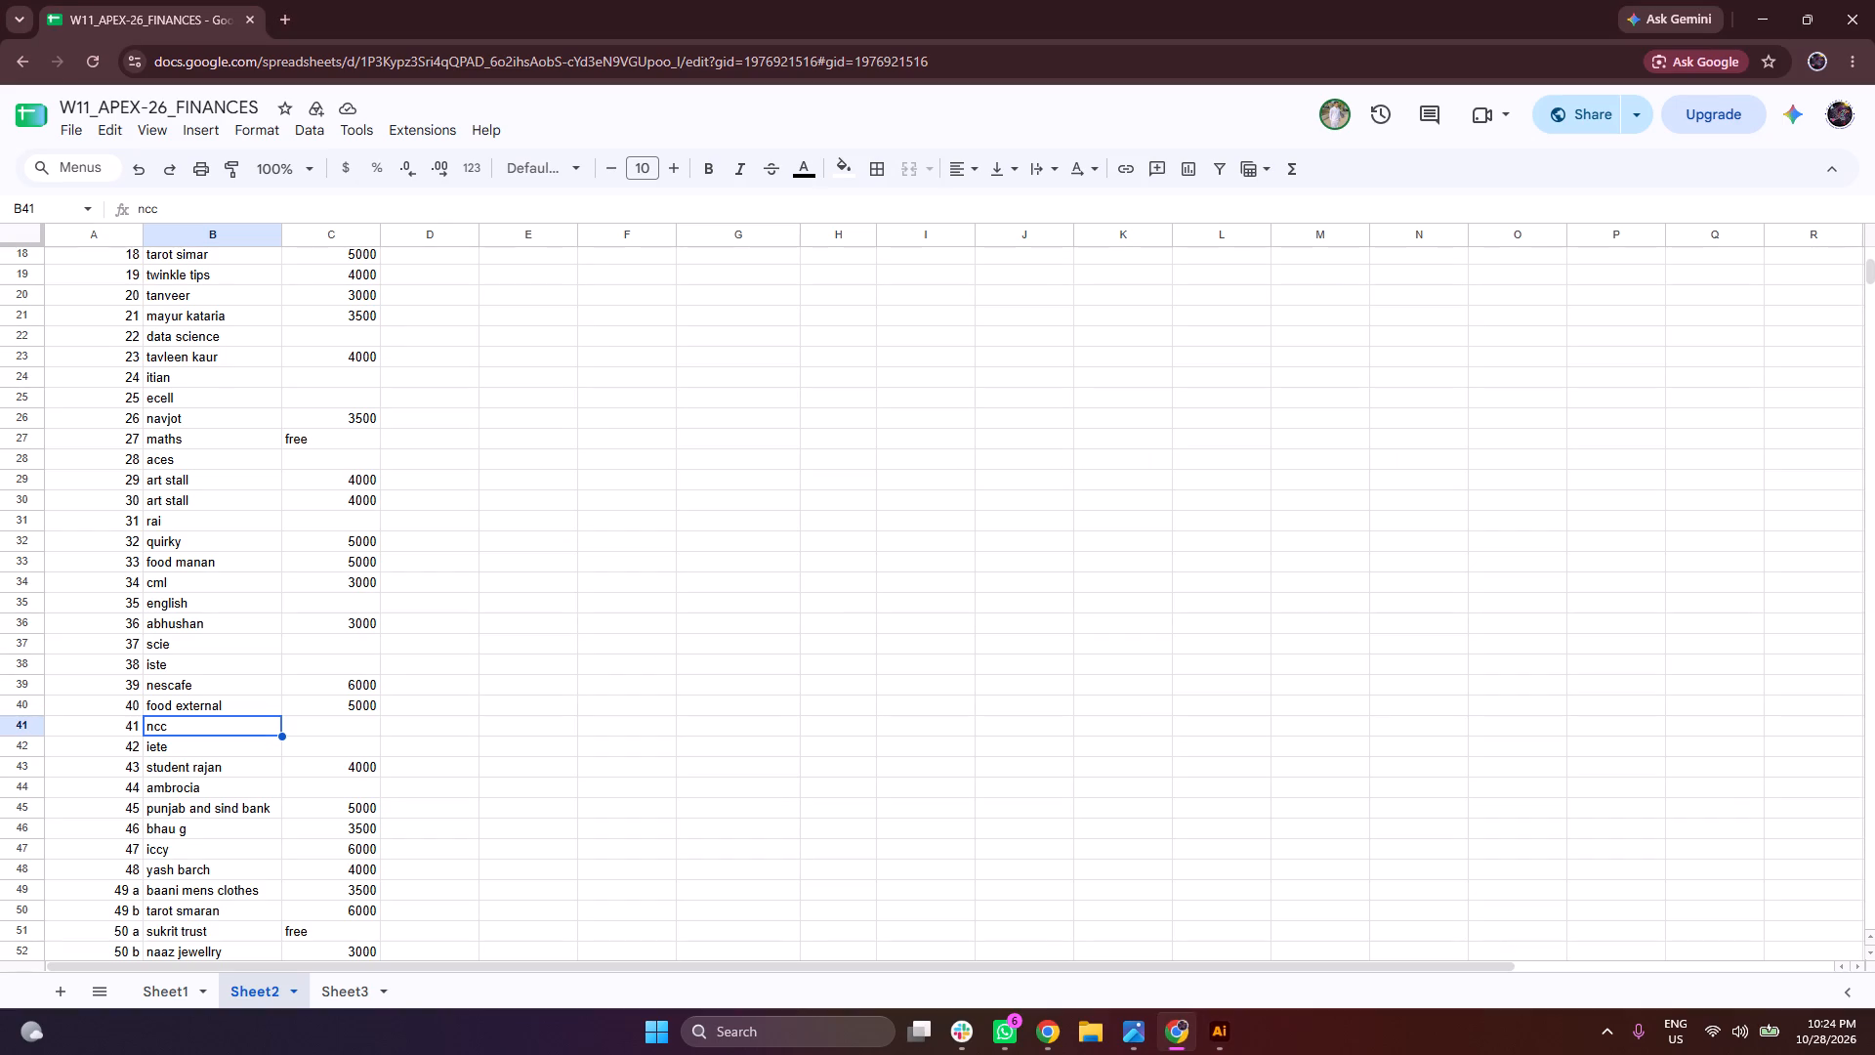
click(205, 747)
click(211, 724)
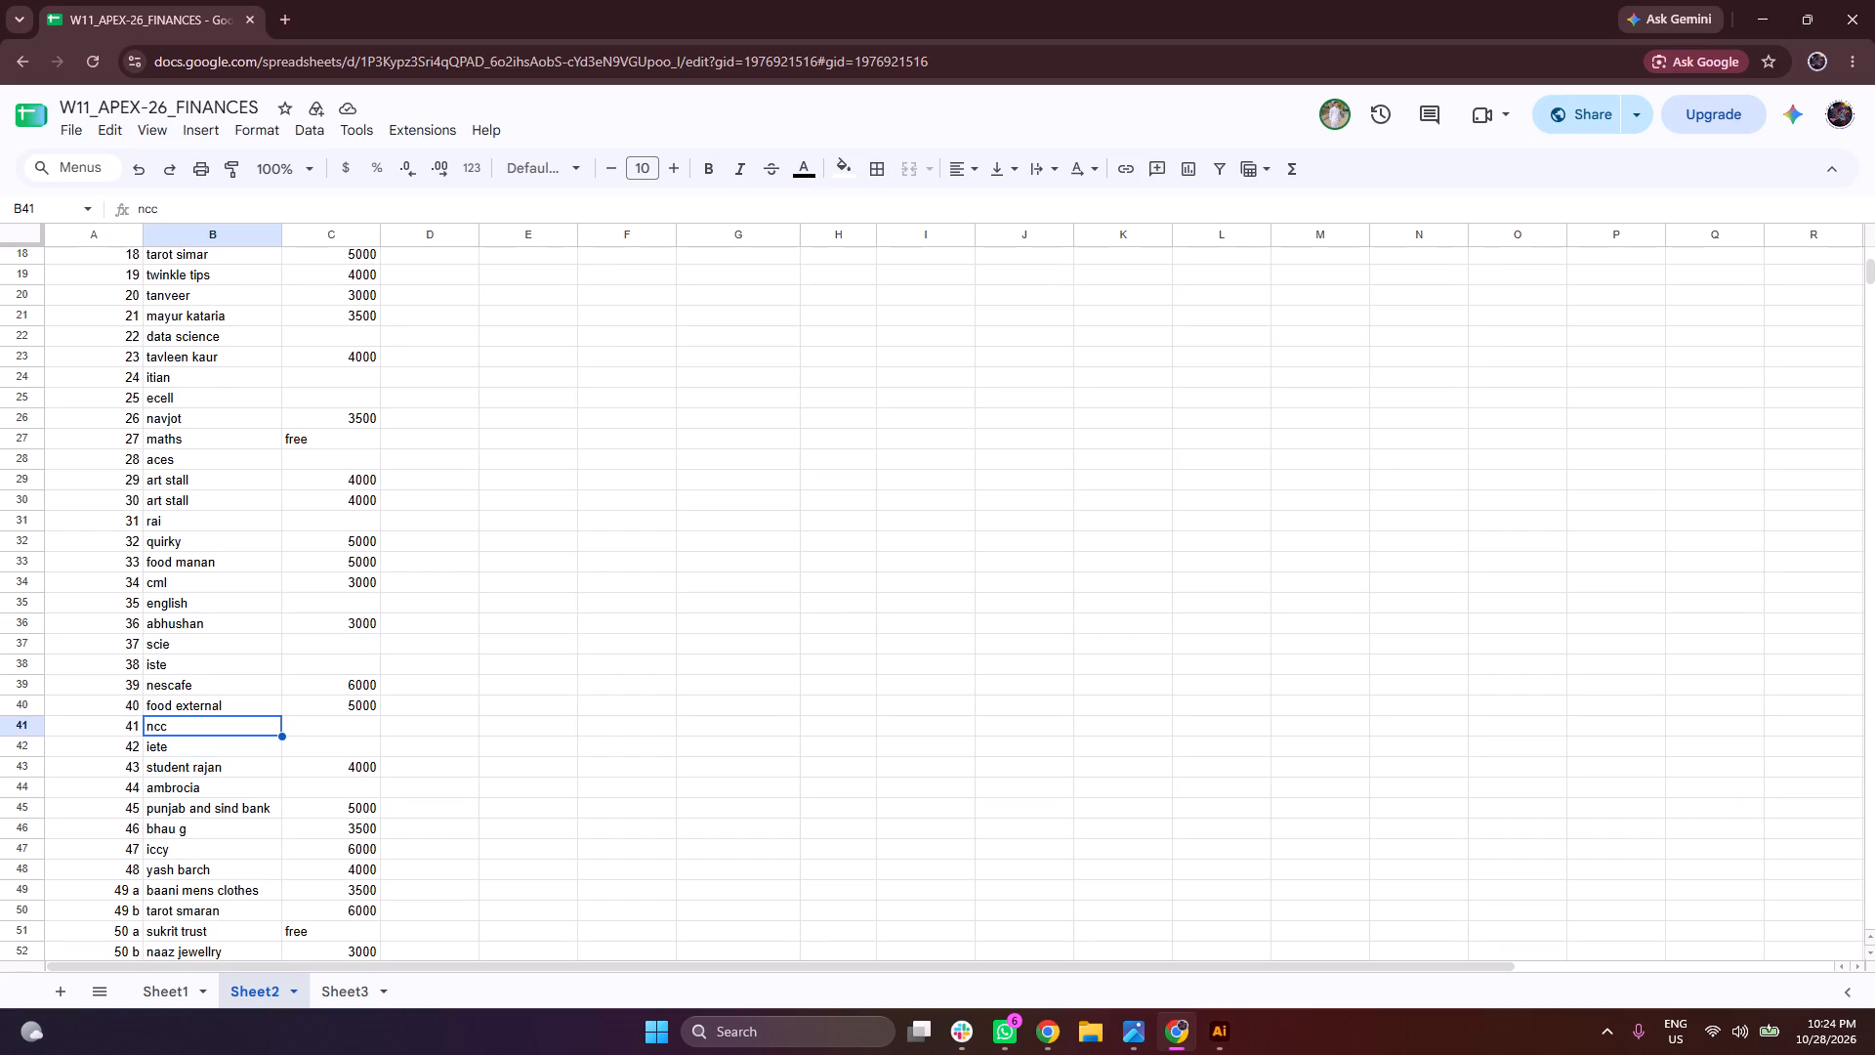
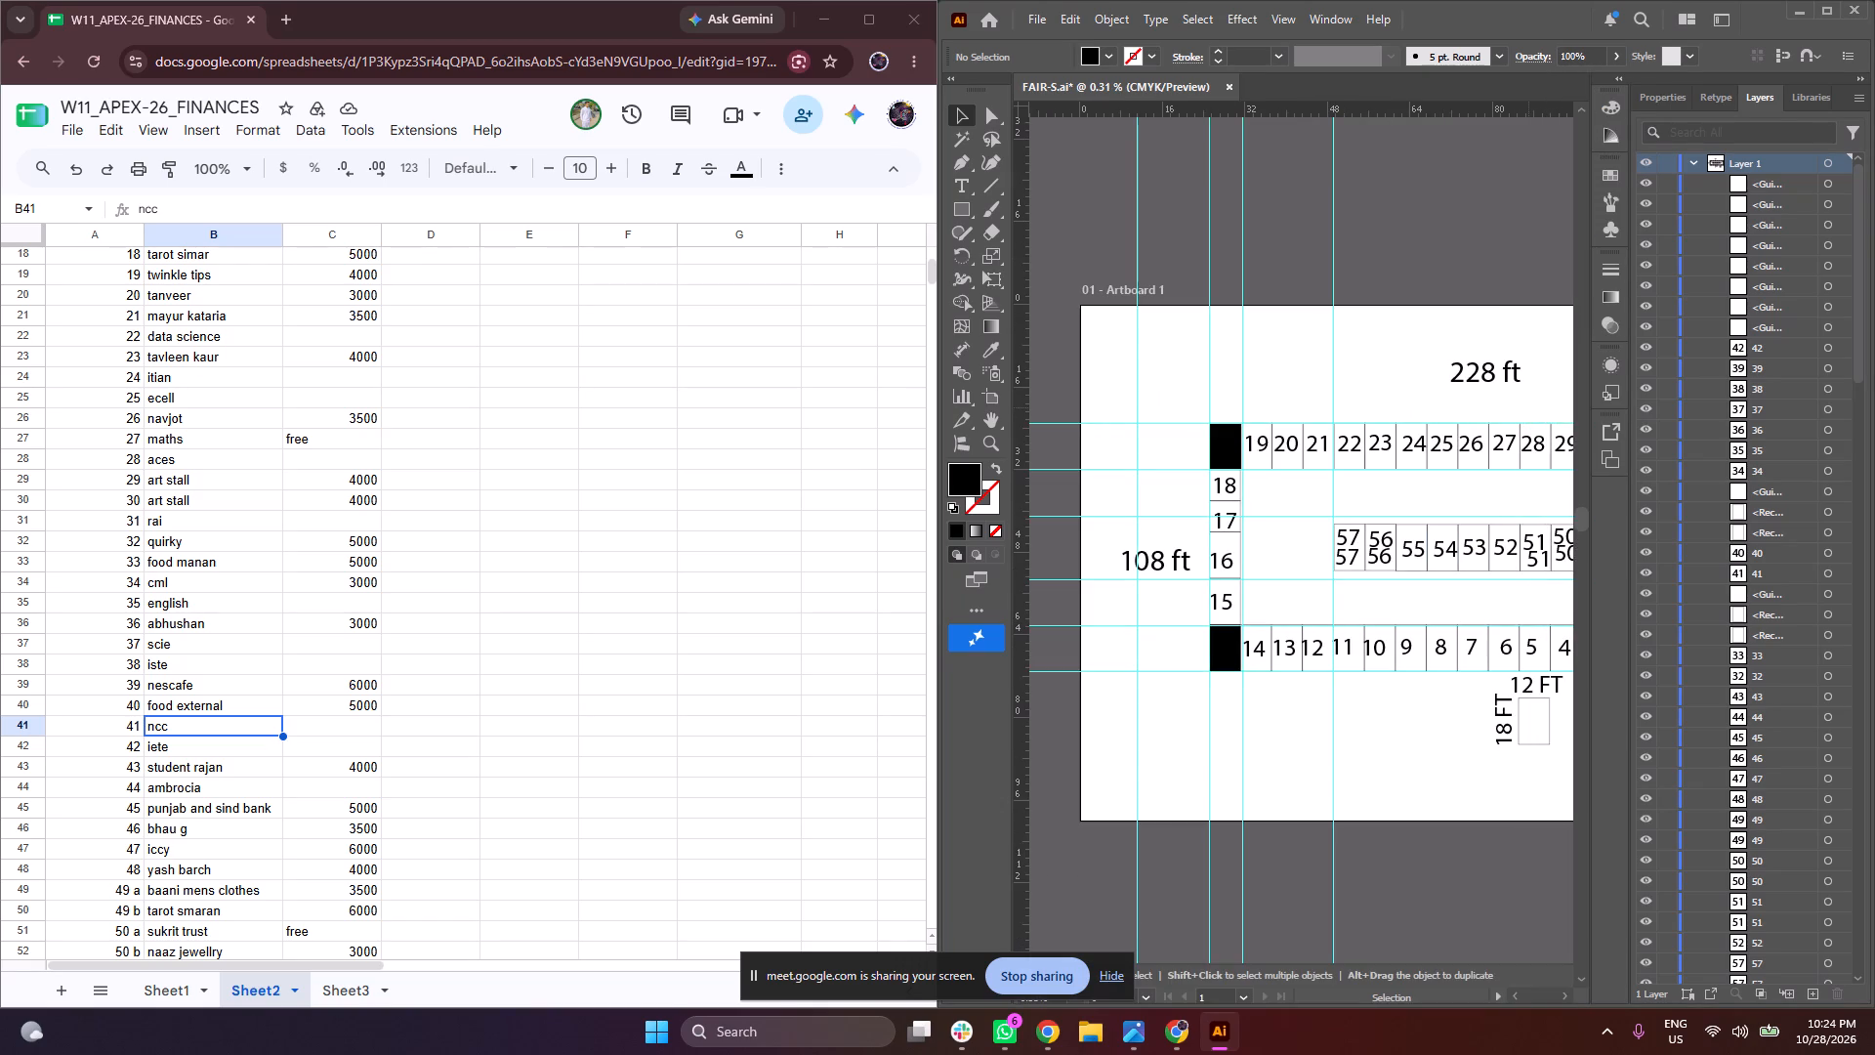
Examine the booths numbered 37 to 44 on the Illustrator floor plan against the spreadsheet's stall list, giving the floor plan more window width.
drag(1629, 121, 1774, 122)
ctrl+scroll(1389, 497, down, 2)
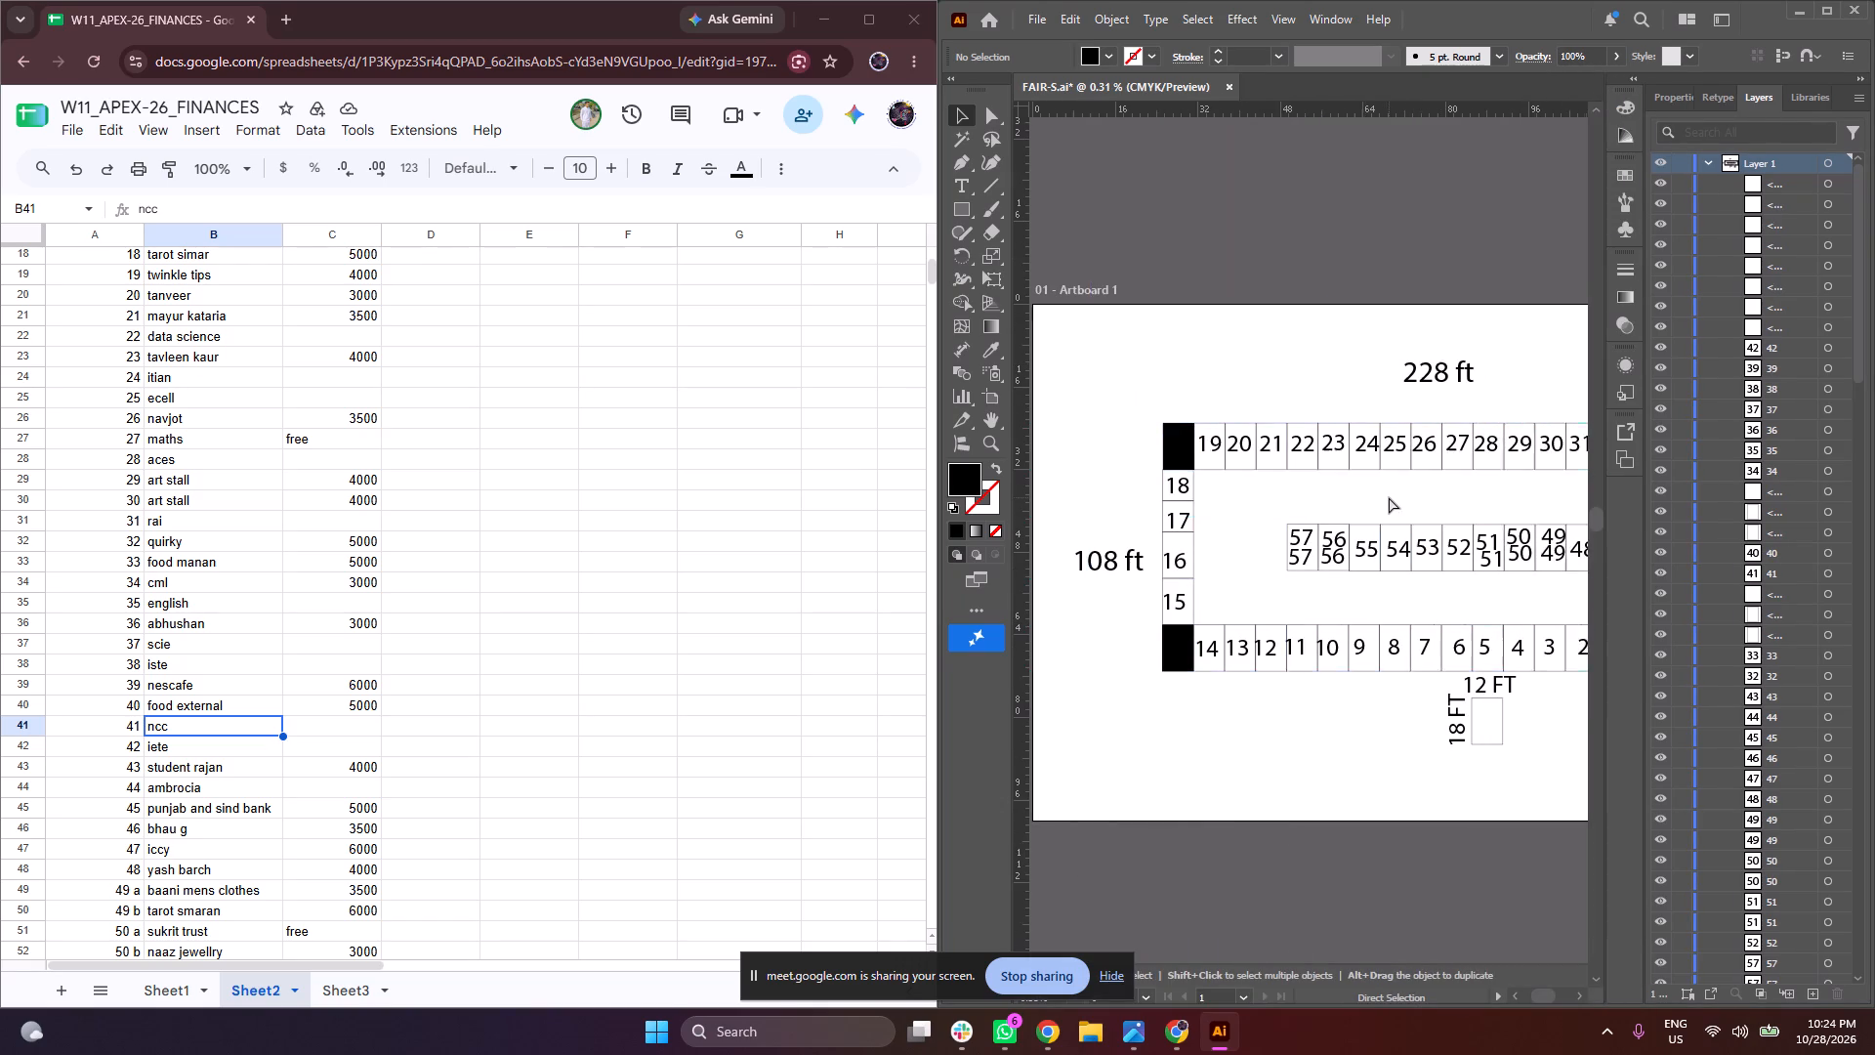
ctrl+scroll(1389, 497, down, 10)
ctrl+scroll(1361, 516, up, 1)
ctrl+scroll(1361, 516, down, 8)
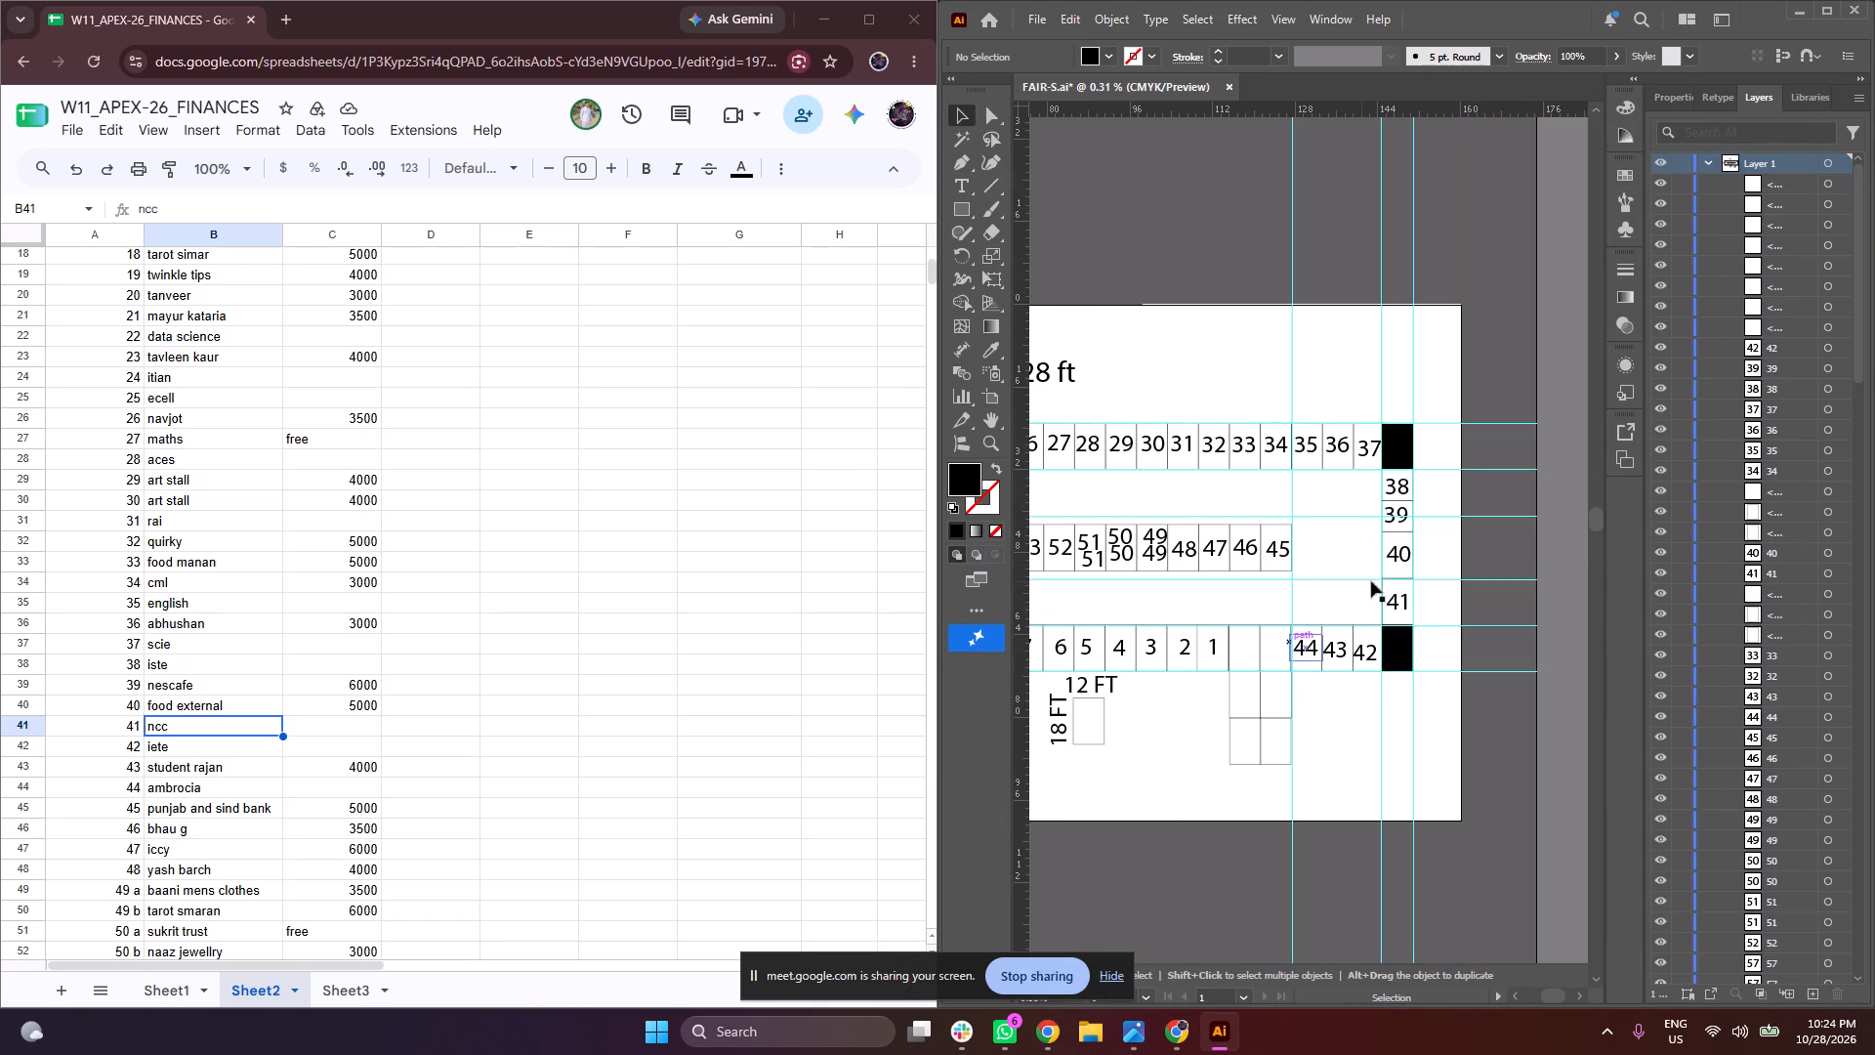
alt+scroll(1381, 590, up, 2)
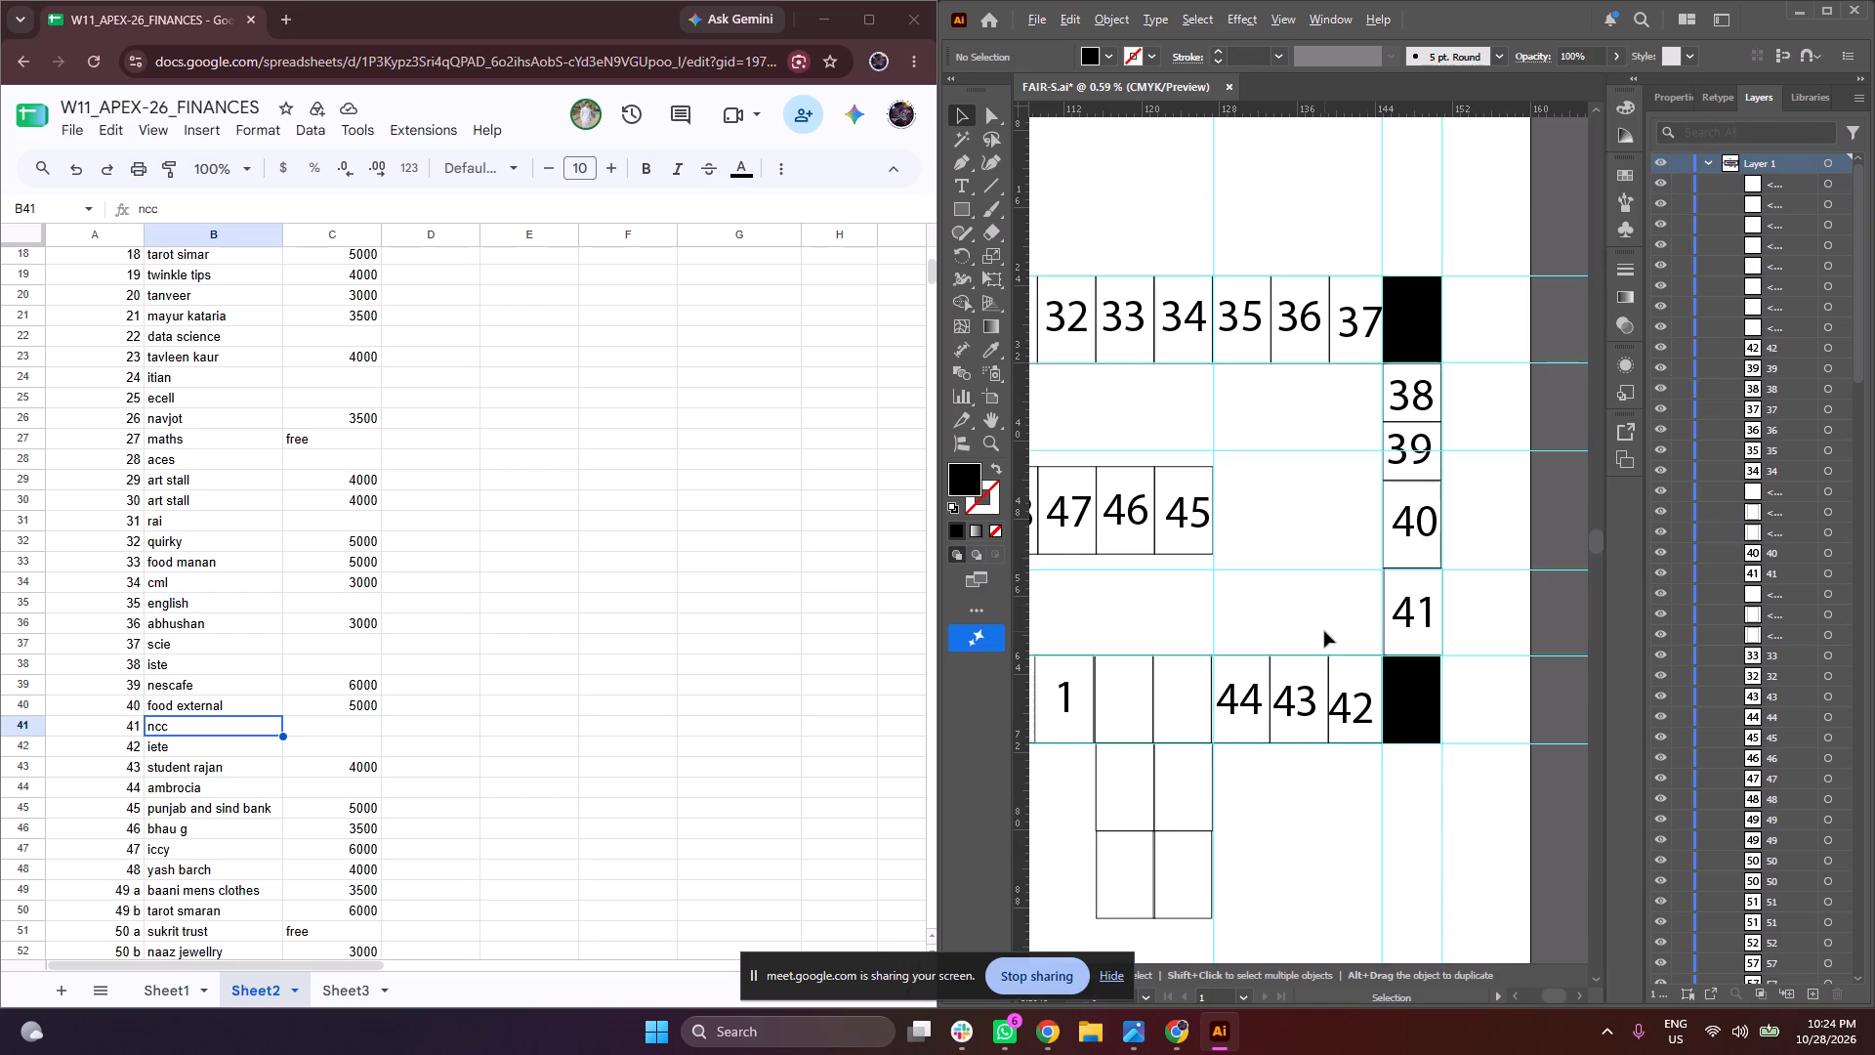
alt+scroll(1324, 631, down, 1)
alt+scroll(1324, 631, up, 2)
alt+scroll(1324, 631, down, 2)
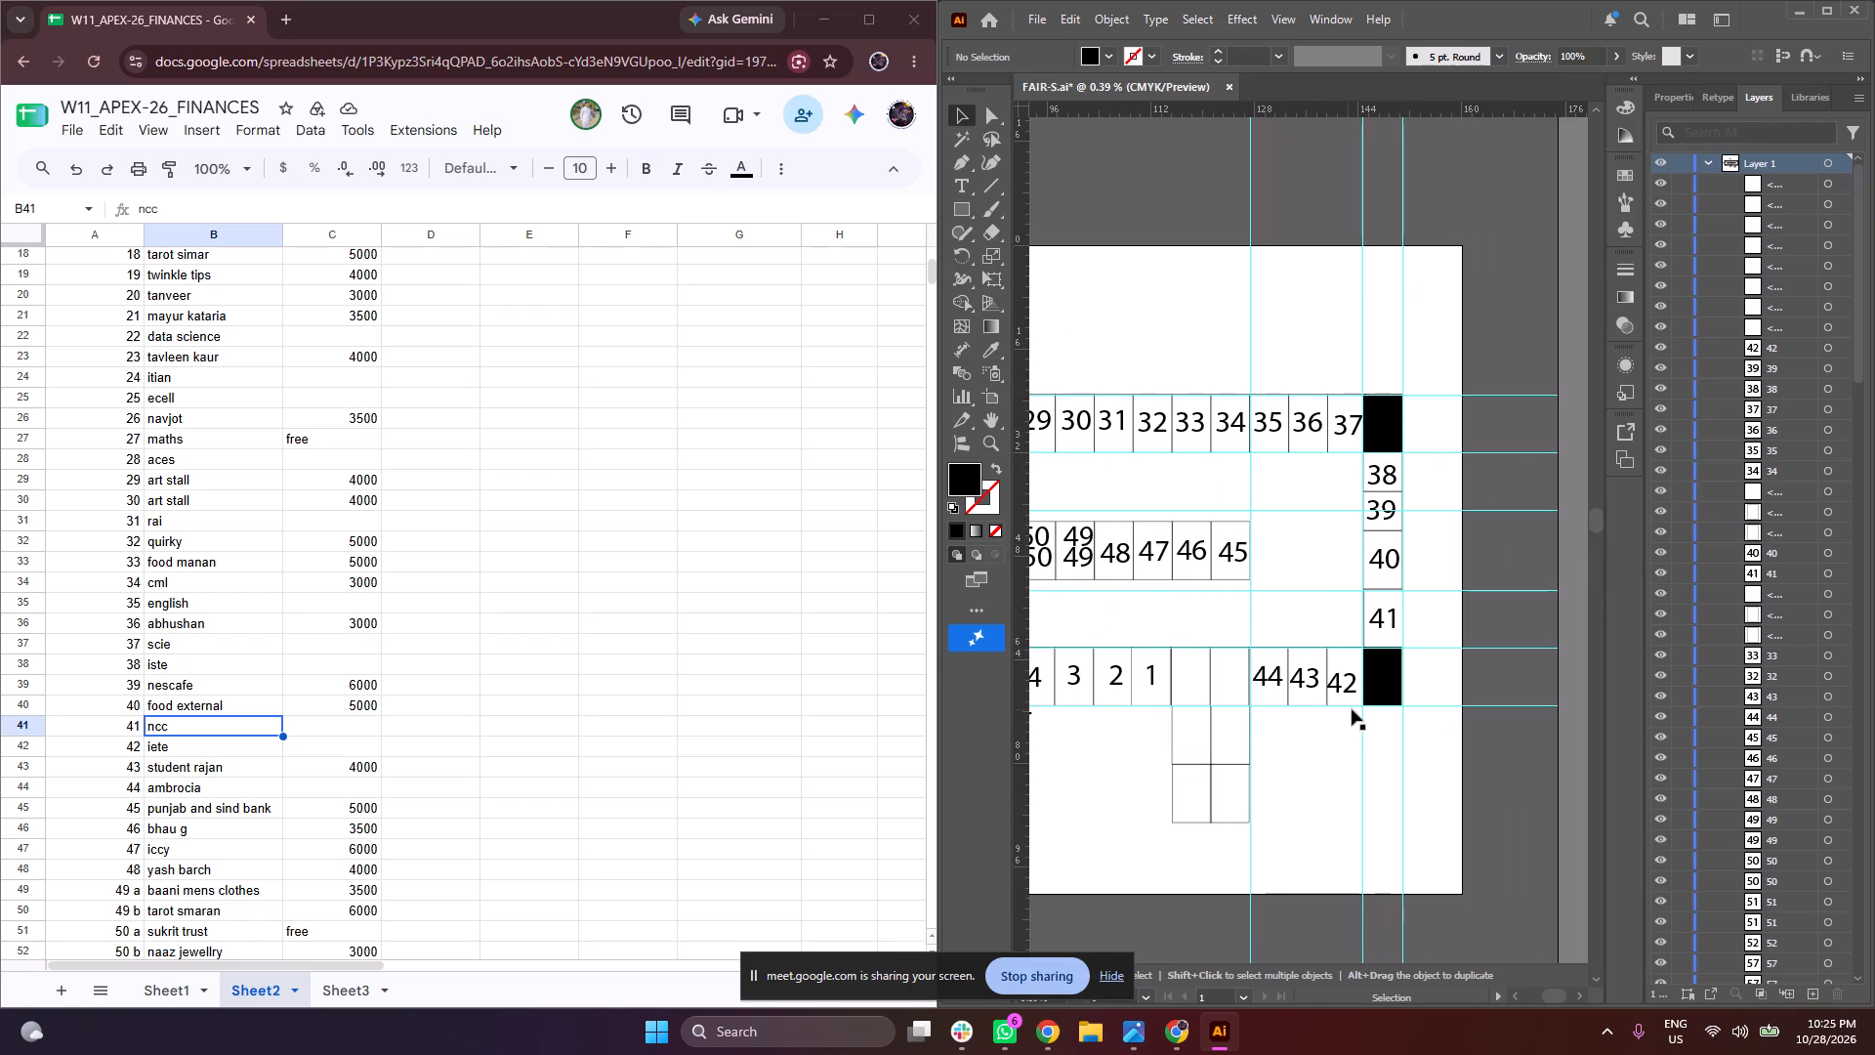
scroll(501, 655, down, 2)
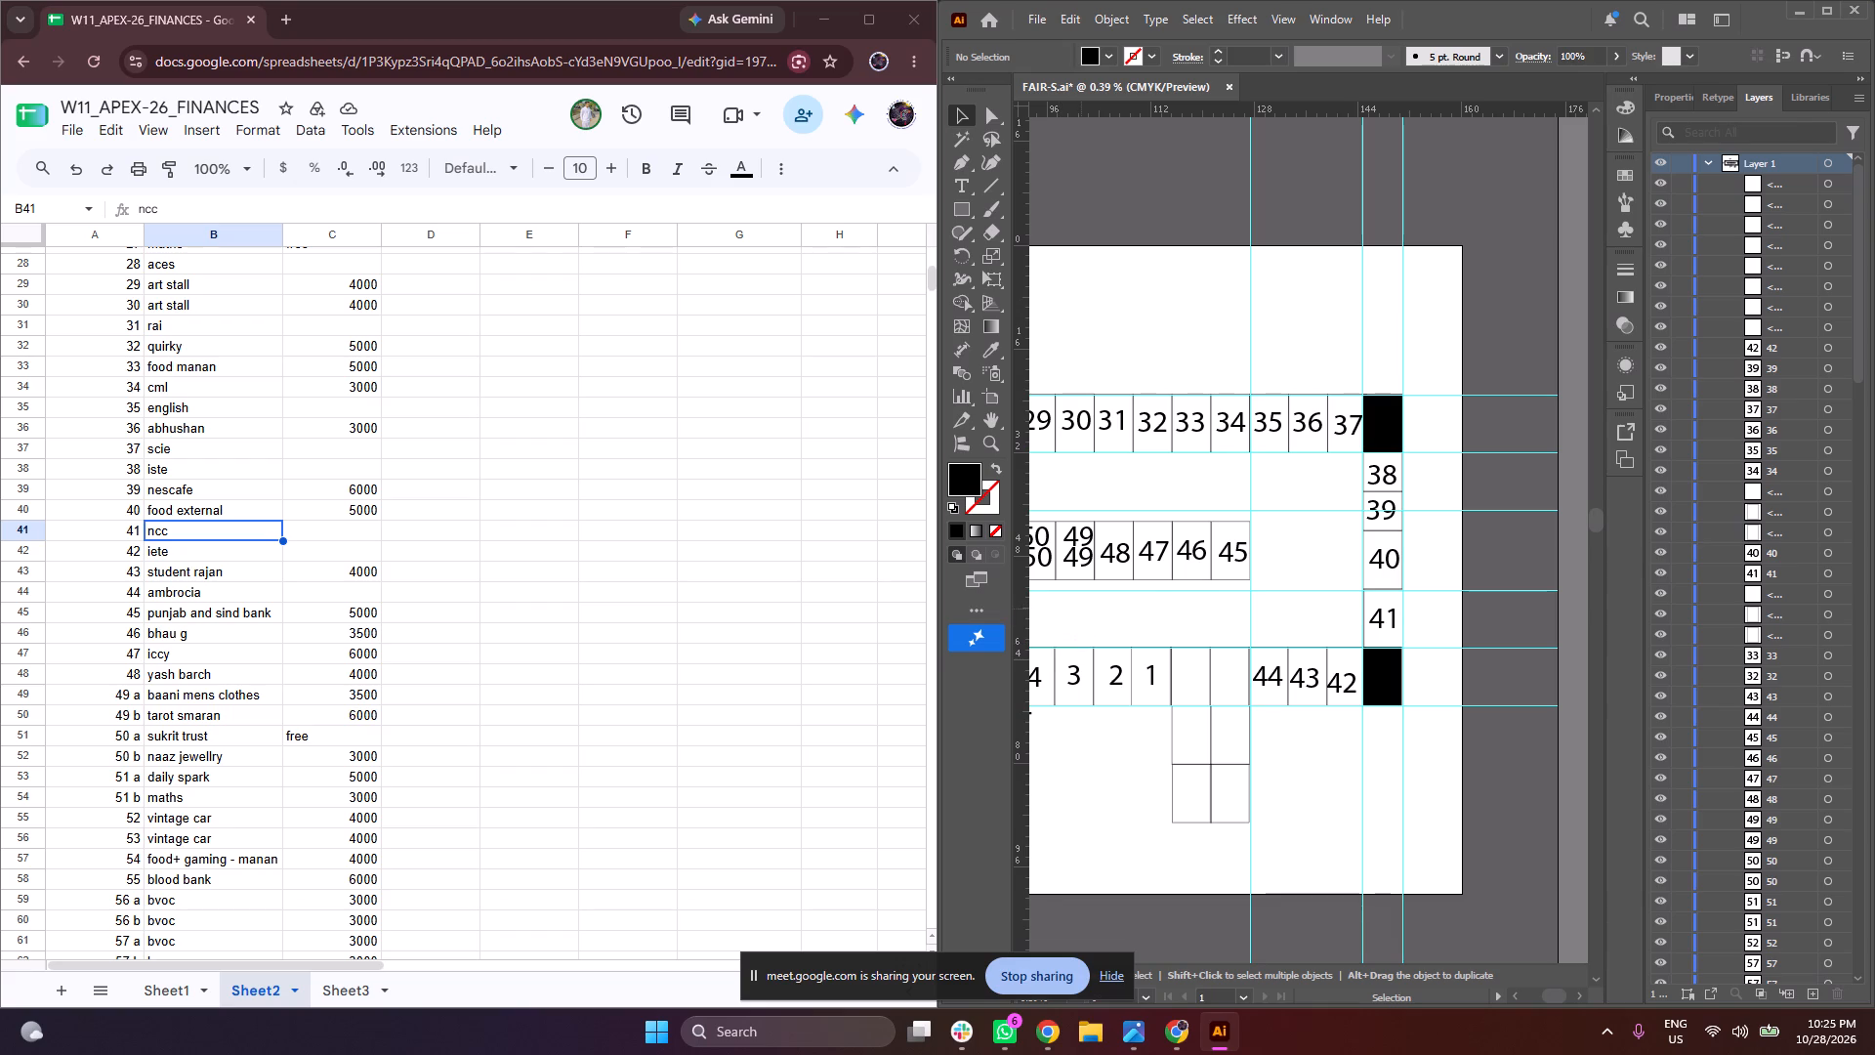
drag(939, 610, 737, 628)
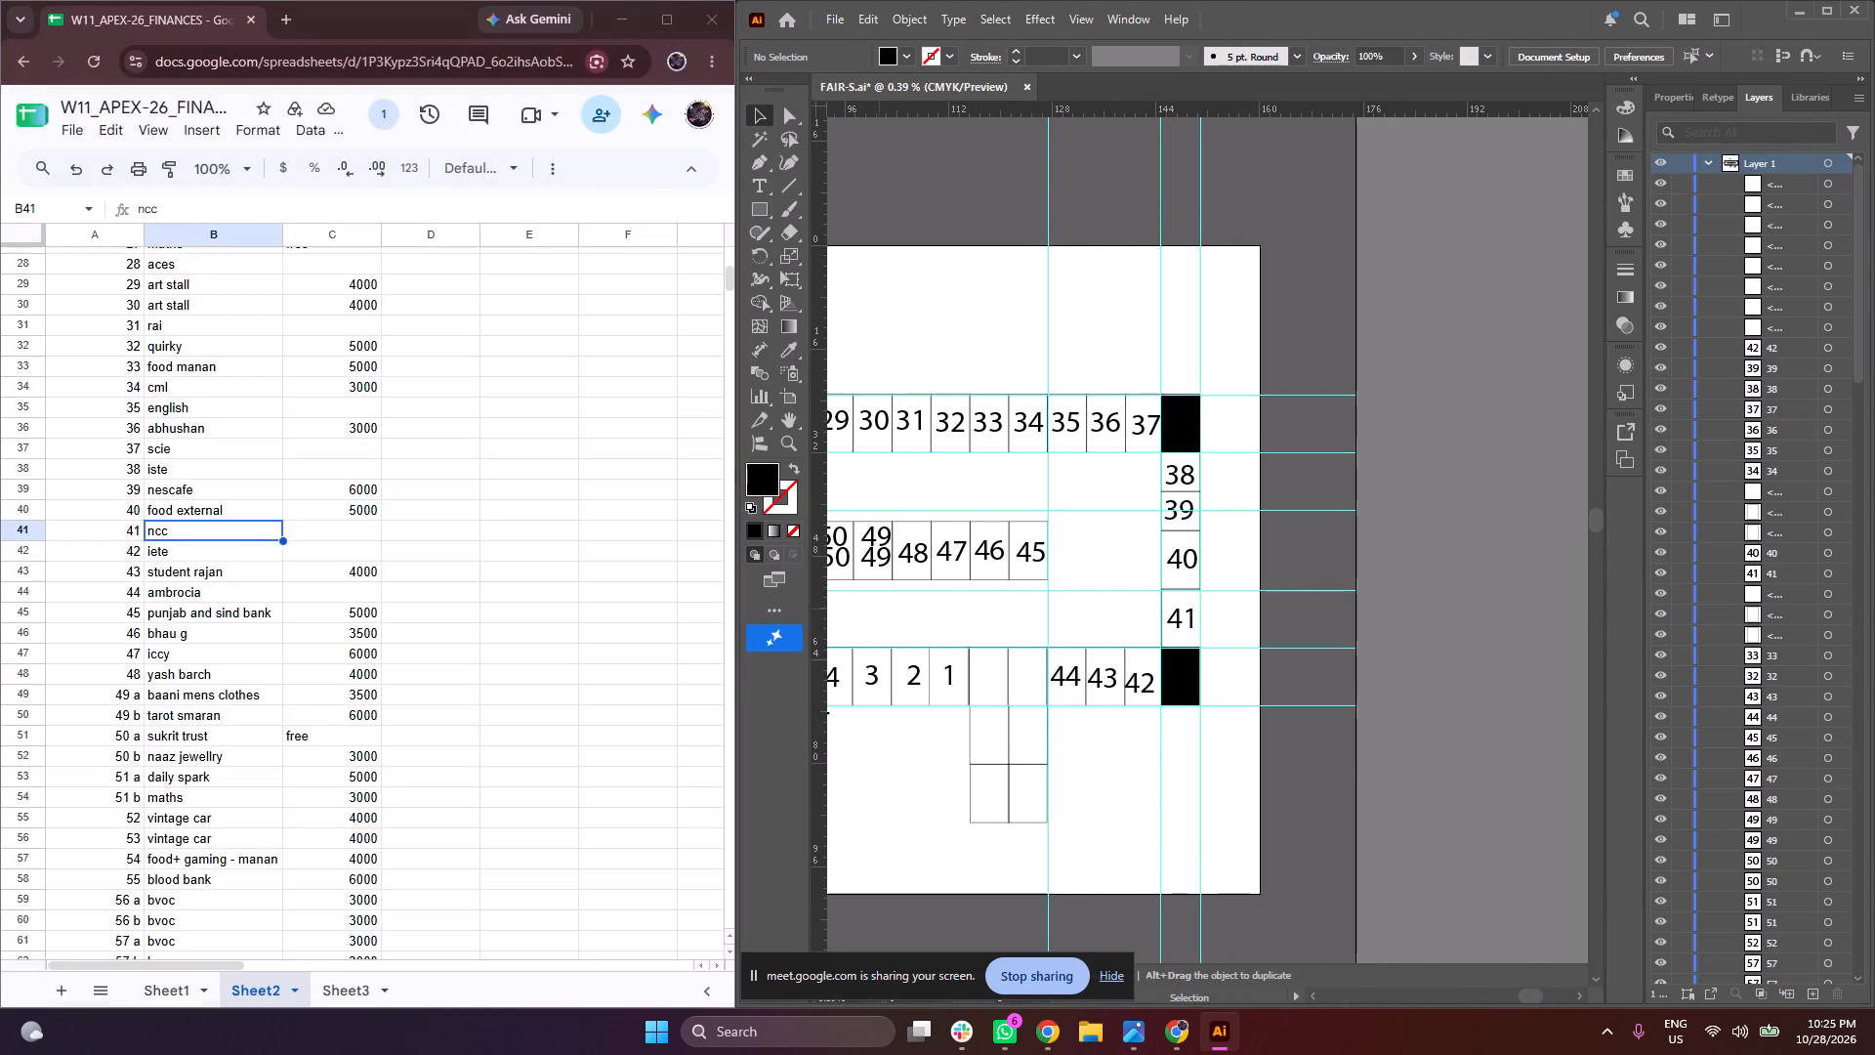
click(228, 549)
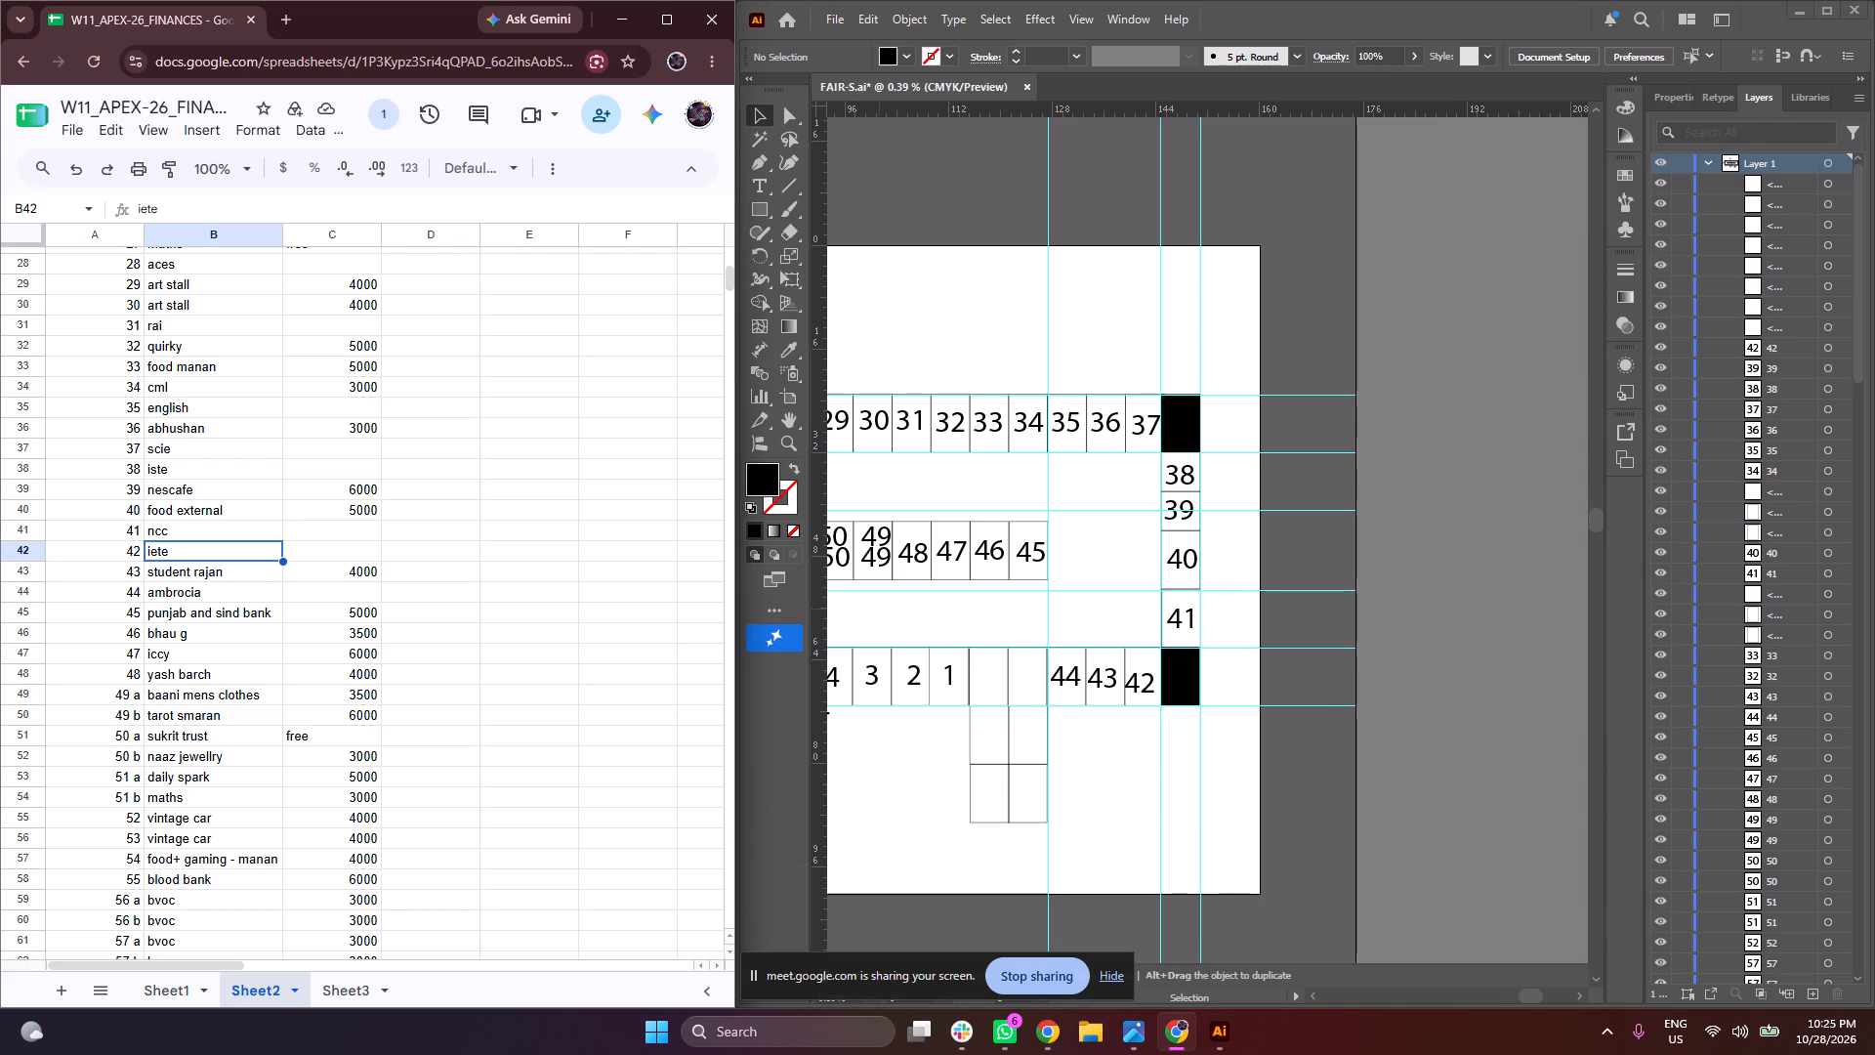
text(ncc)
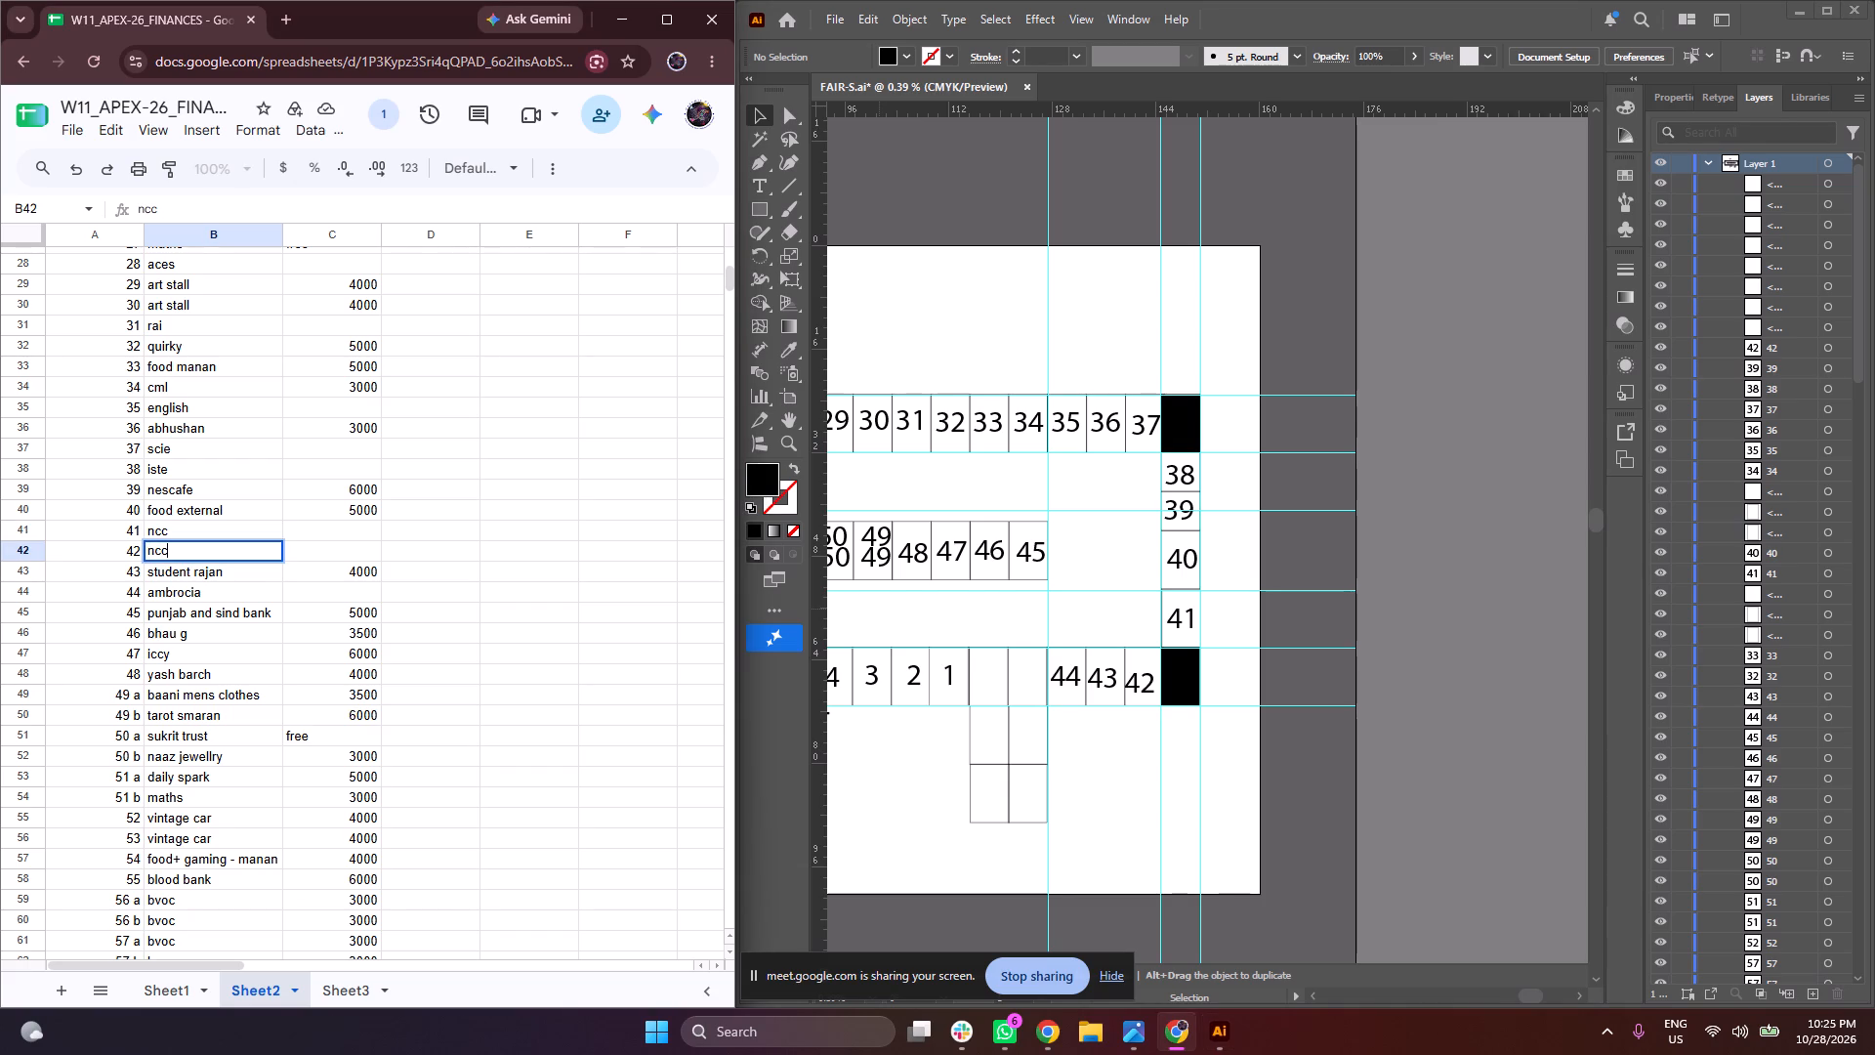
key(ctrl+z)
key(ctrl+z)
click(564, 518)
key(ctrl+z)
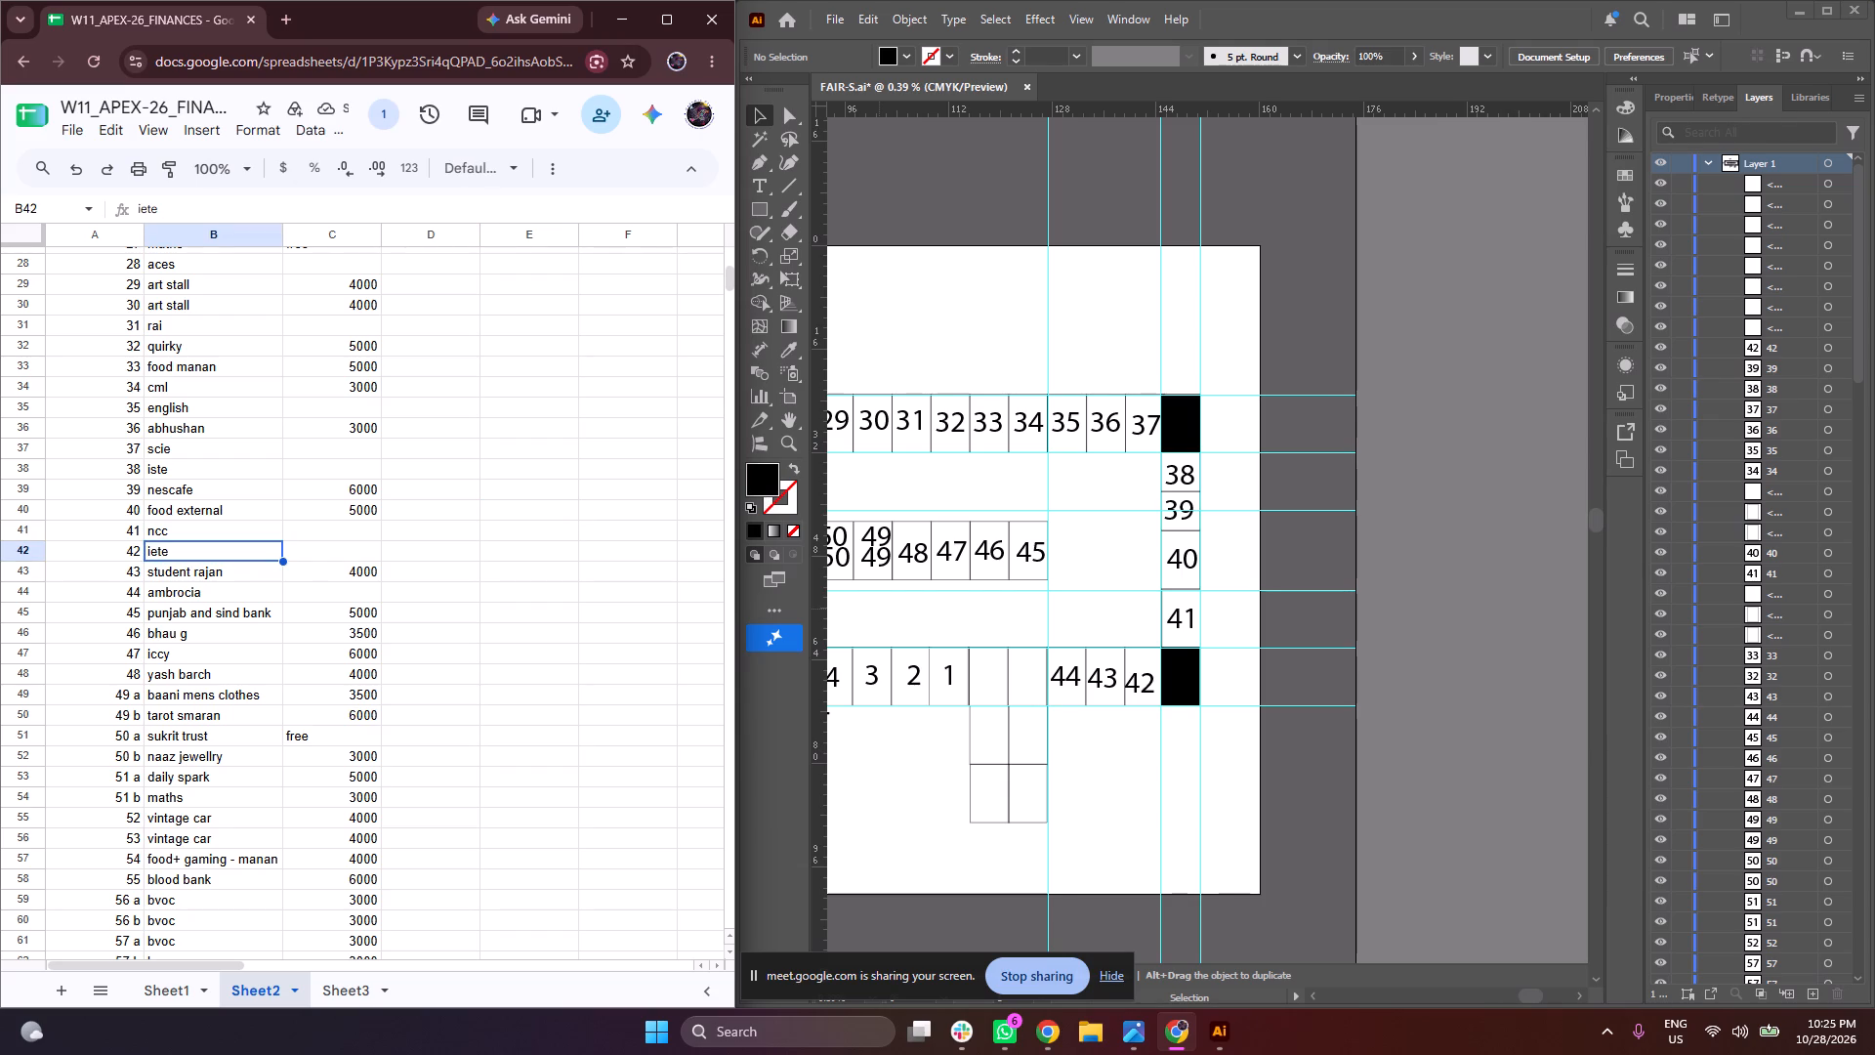
Switch to the finances spreadsheet and note iete in empty cell F35, beside the stall list.
click(597, 417)
text(iete)
key(Return)
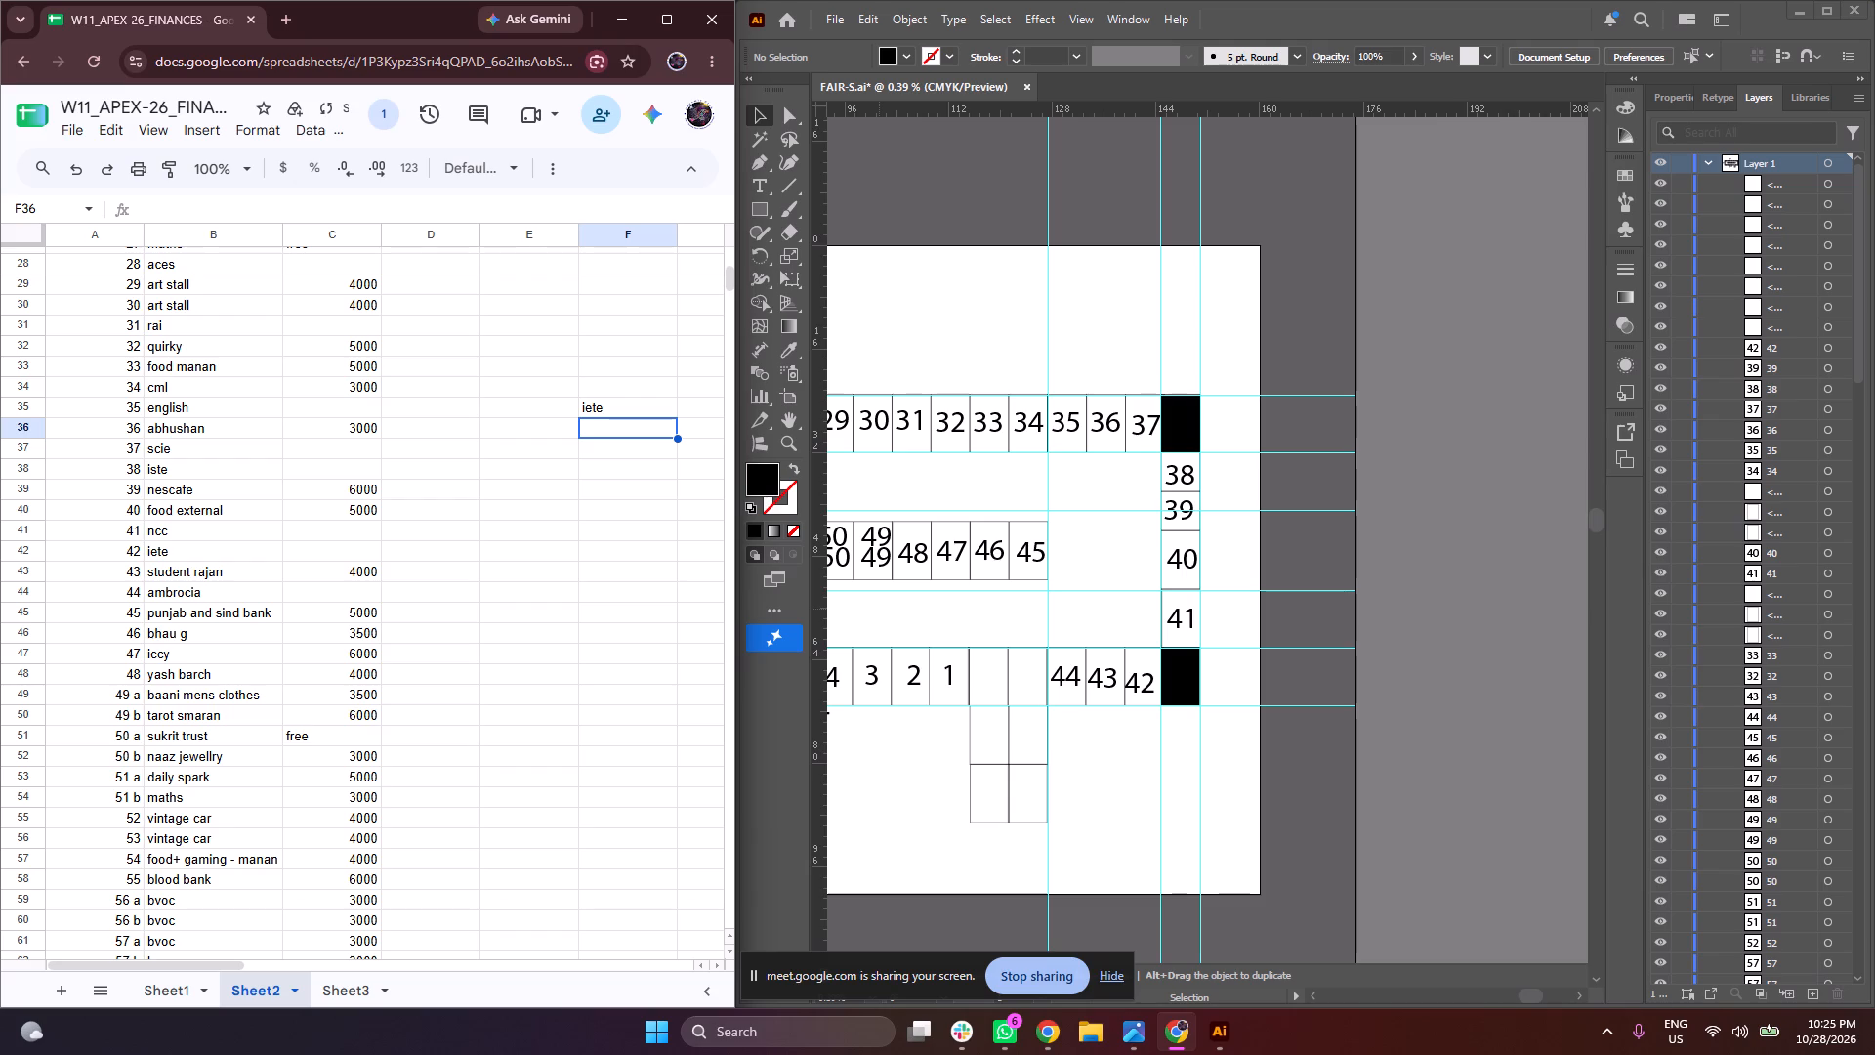
Clear the names of stalls 42 and 41, and enter ncc as the name for stall 42.
click(229, 549)
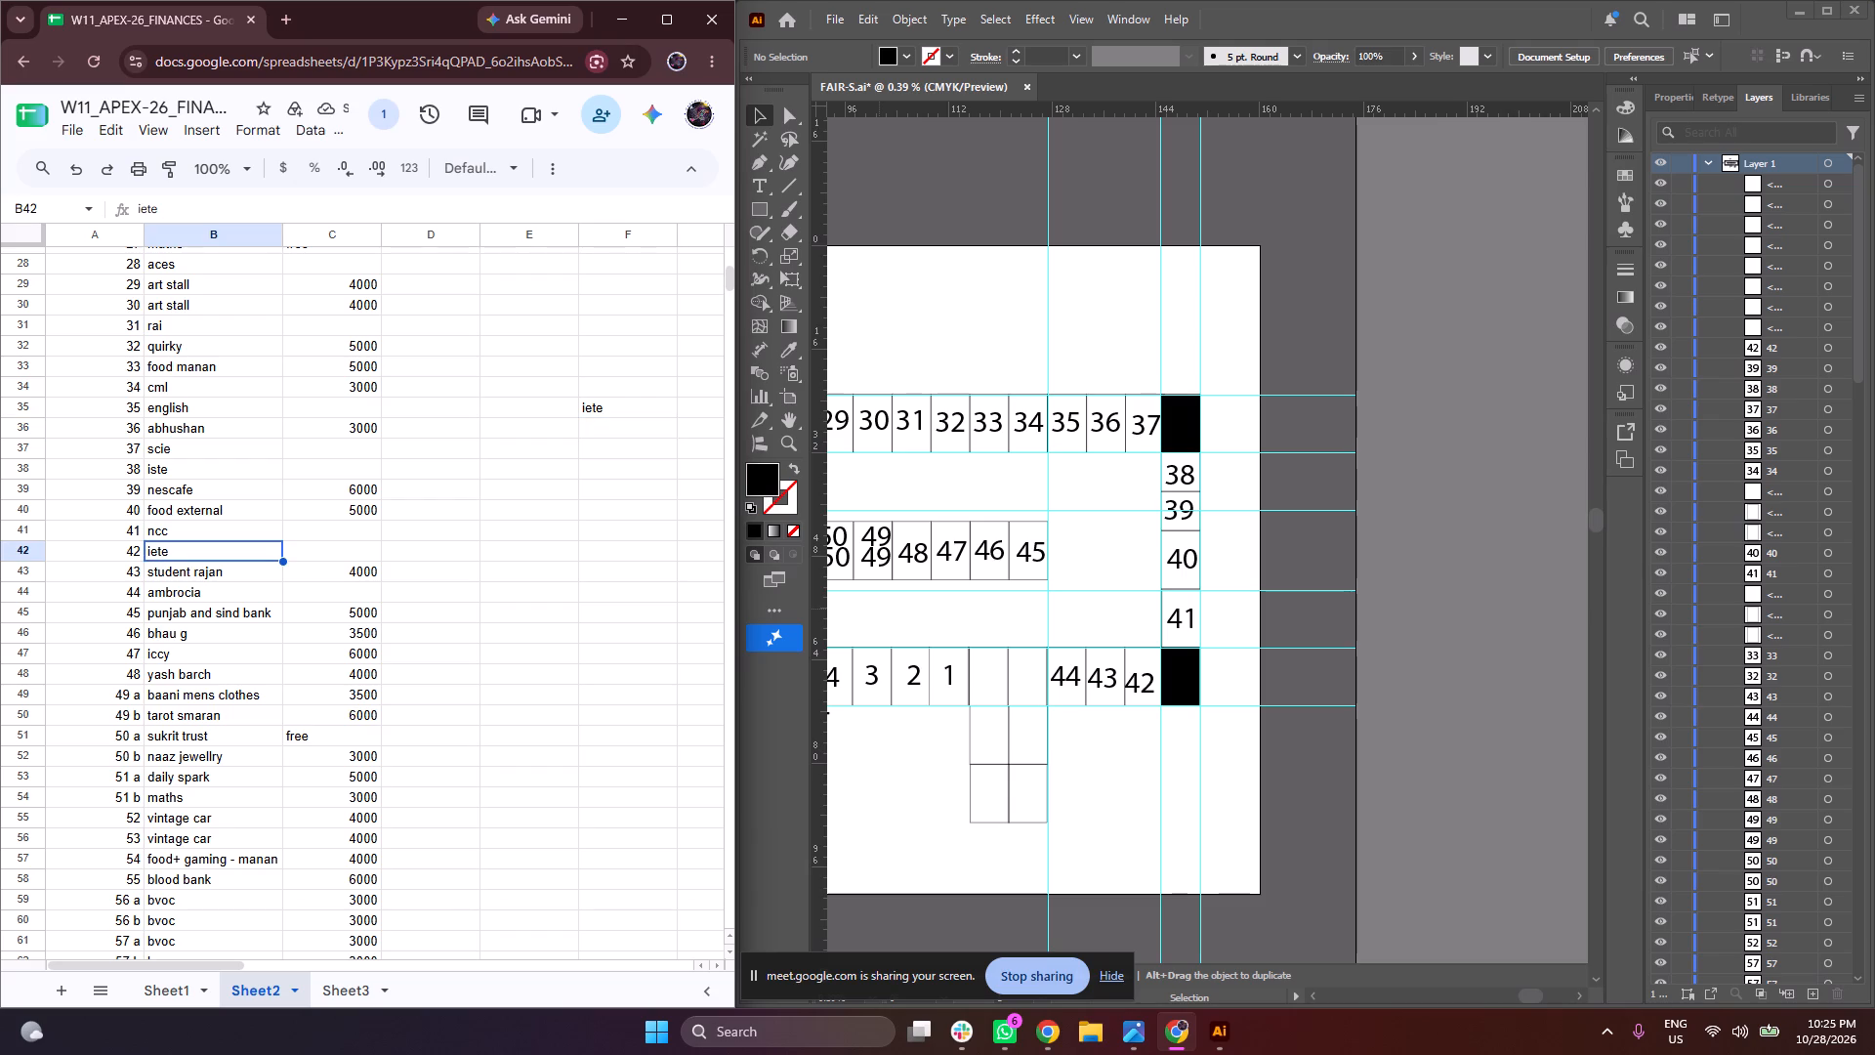
key(BackSpace)
key(Up)
key(BackSpace)
key(Down)
text(ncc)
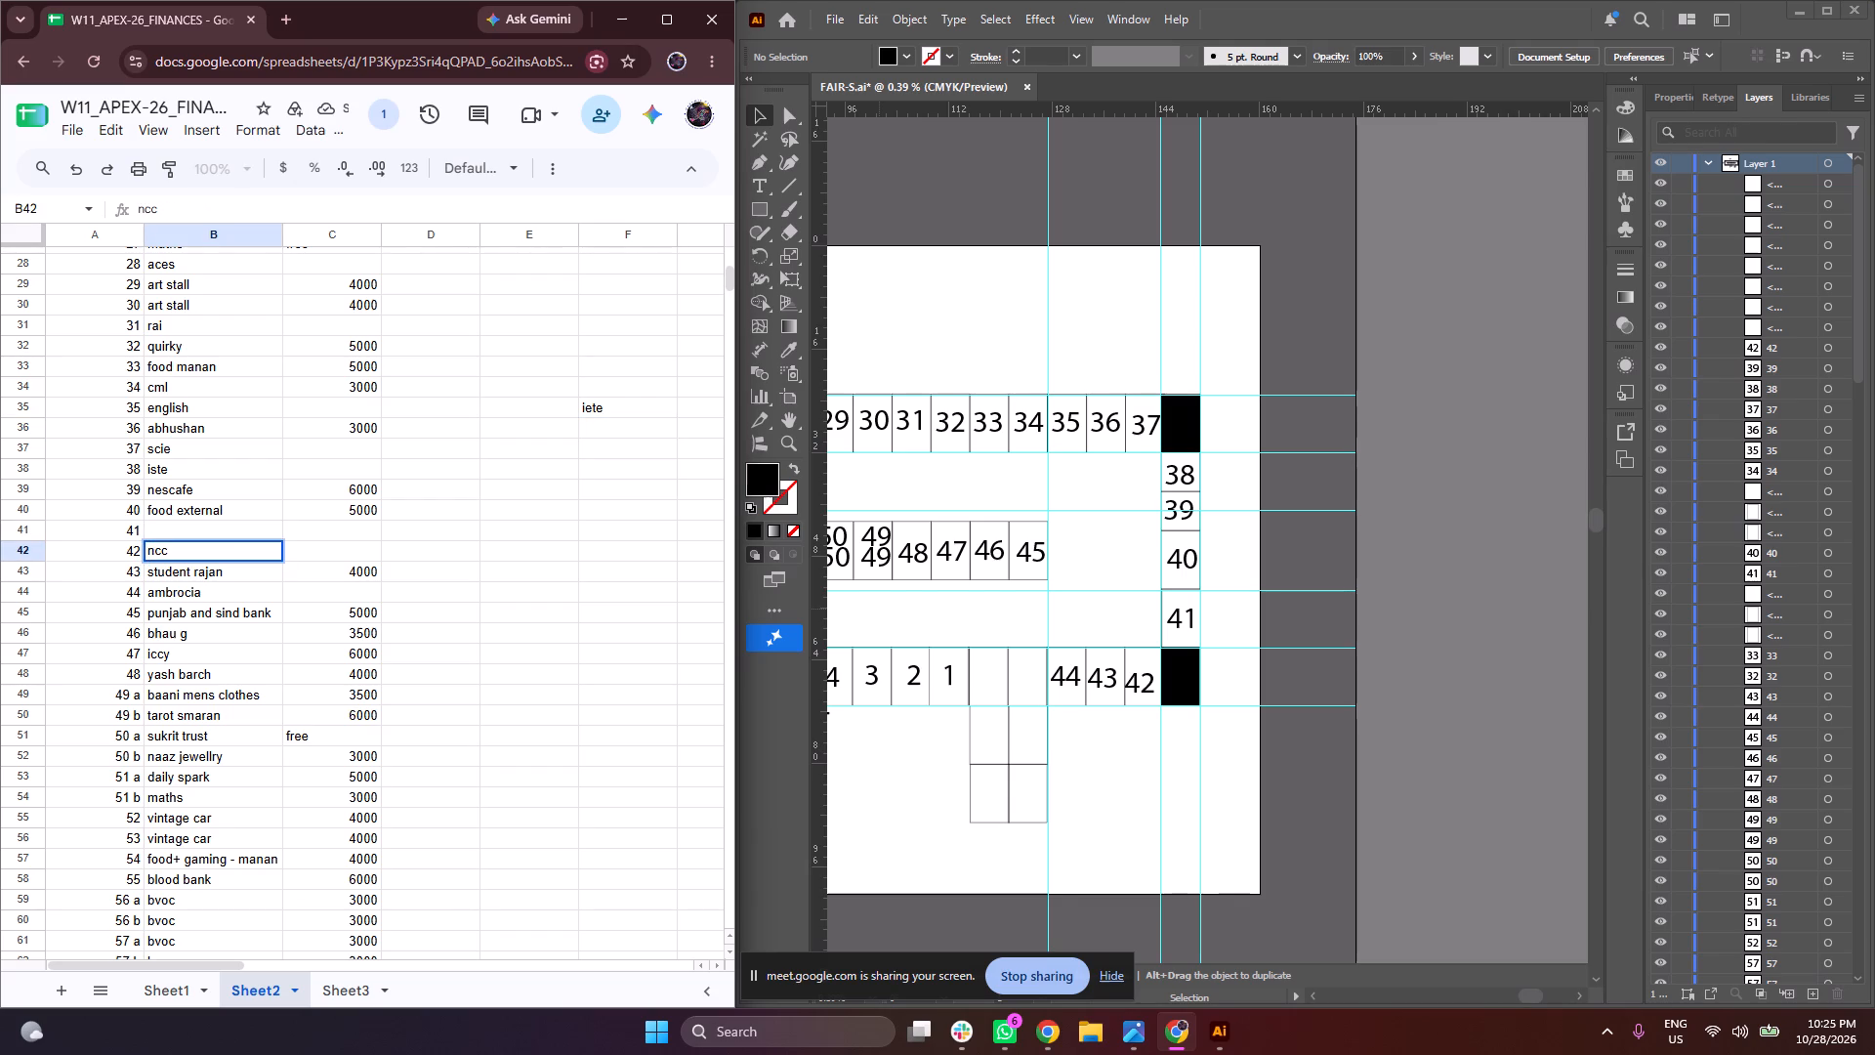
key(space)
key(BackSpace)
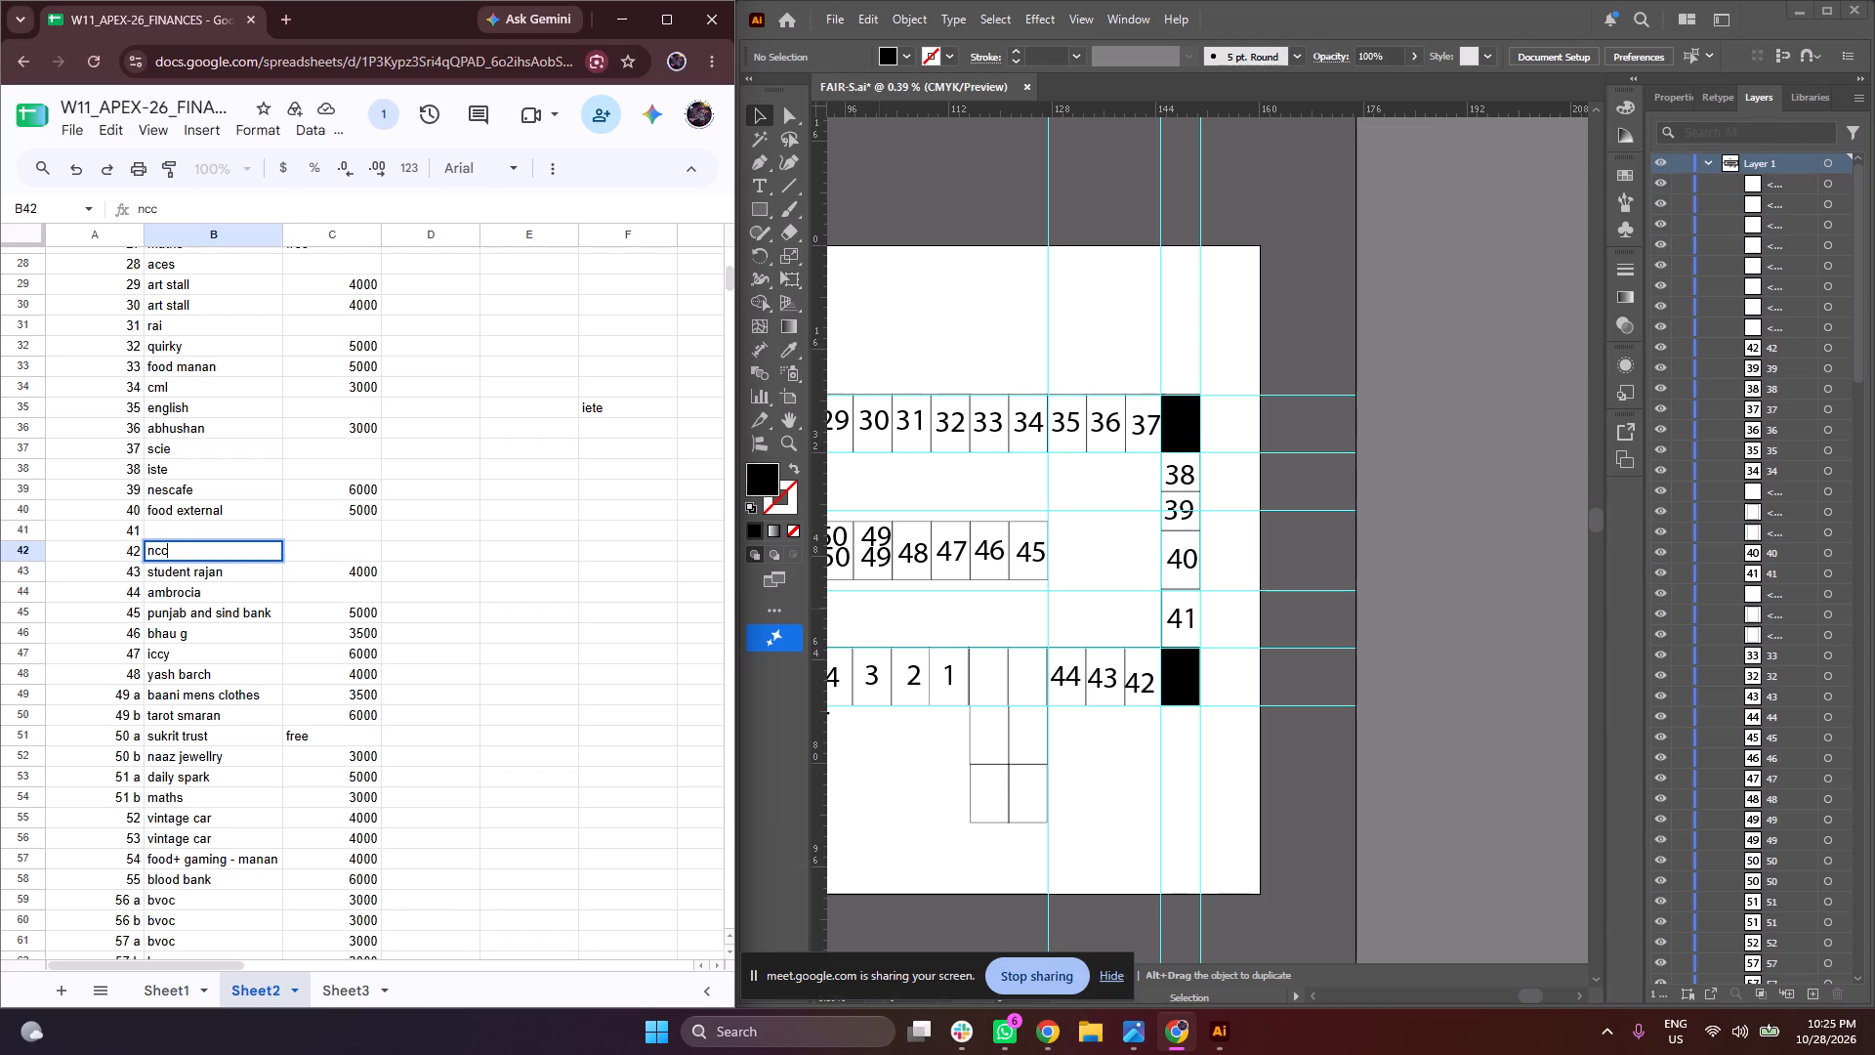
click(531, 515)
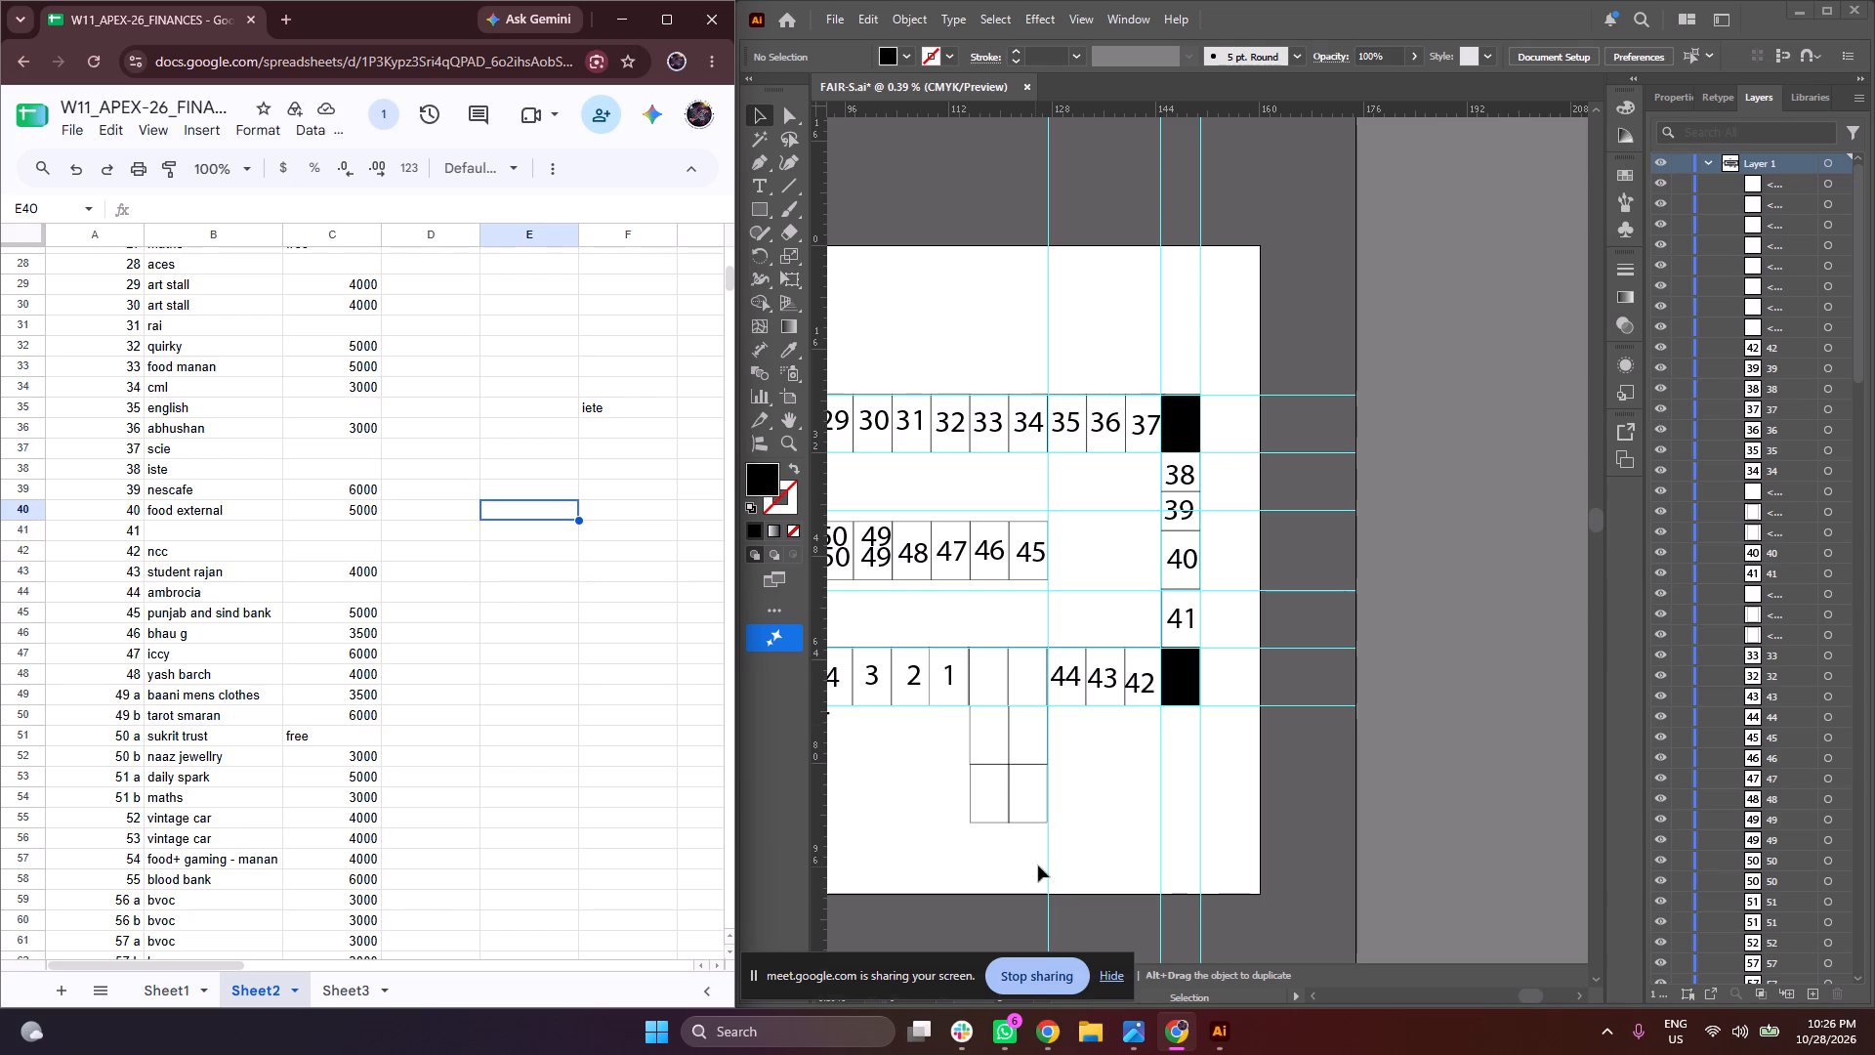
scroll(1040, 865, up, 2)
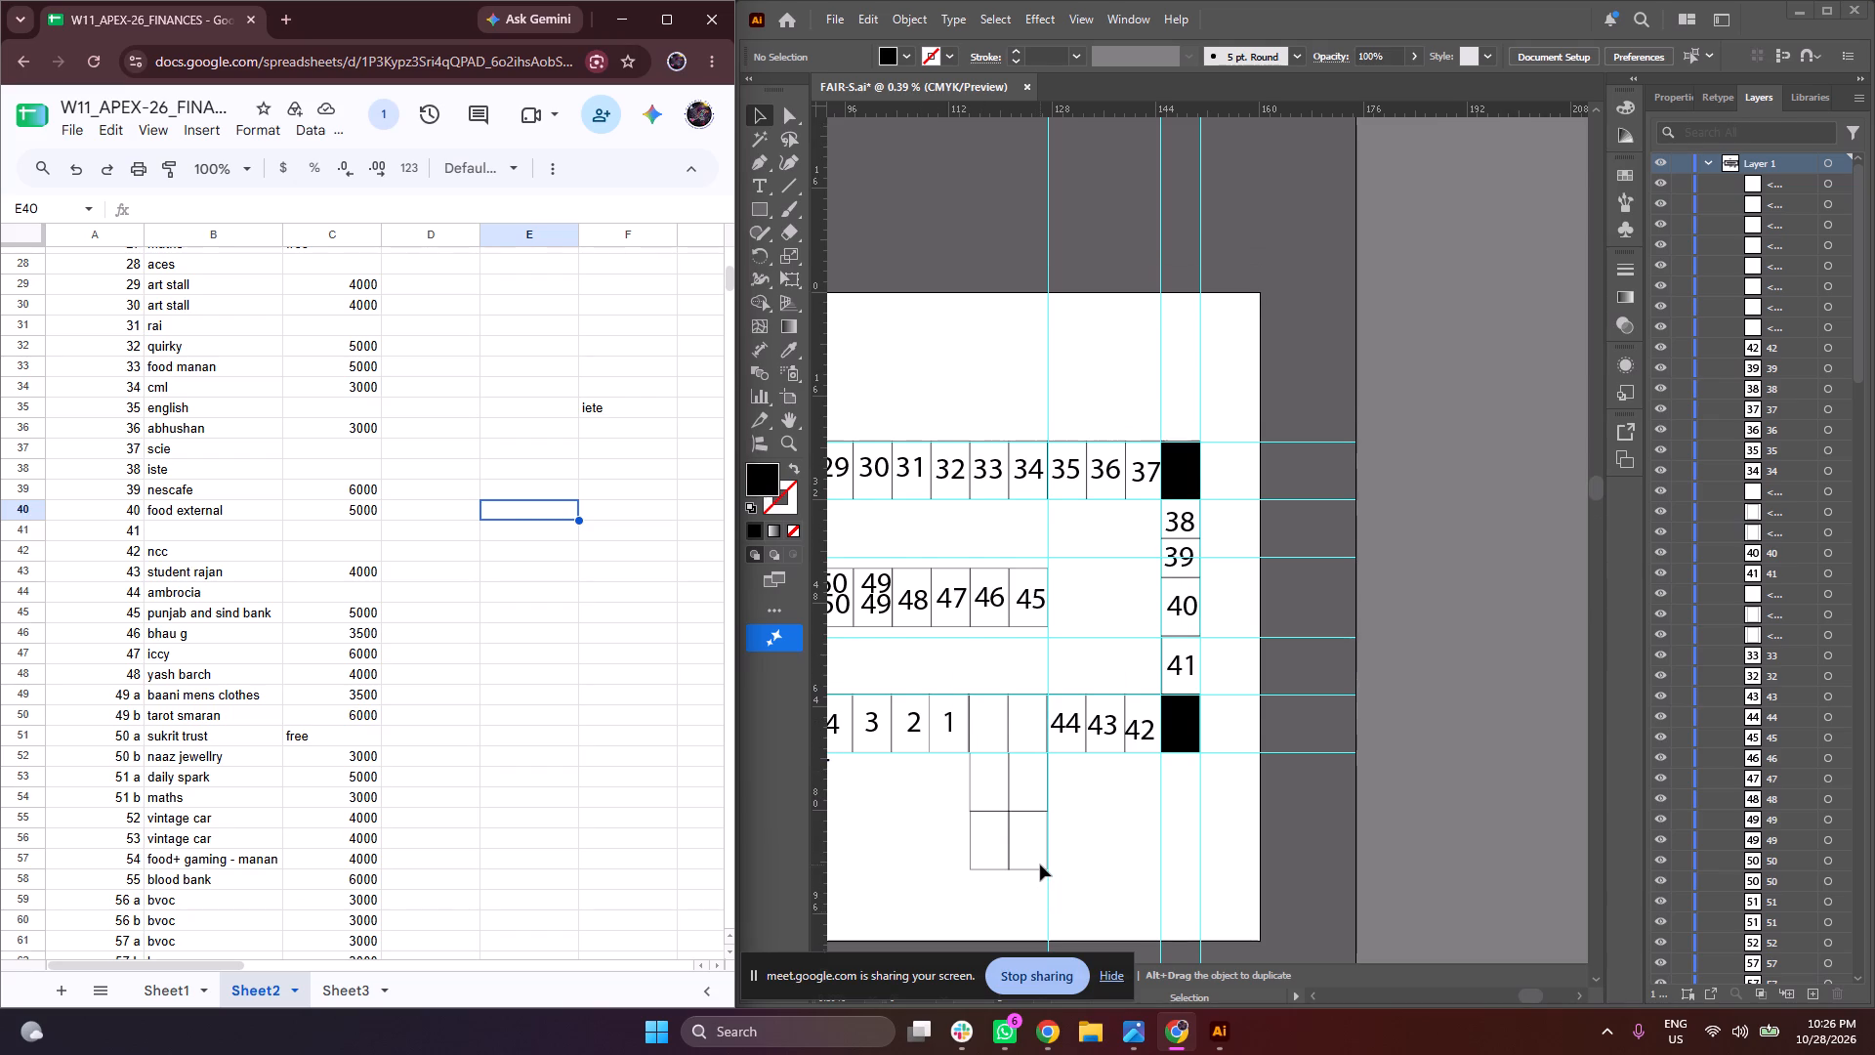
Examine the booth numbering across the whole Illustrator floor plan, from booths 1 to 57, against the spreadsheet's stall list.
scroll(1040, 865, up, 1)
scroll(1040, 865, down, 3)
ctrl+scroll(1040, 865, up, 16)
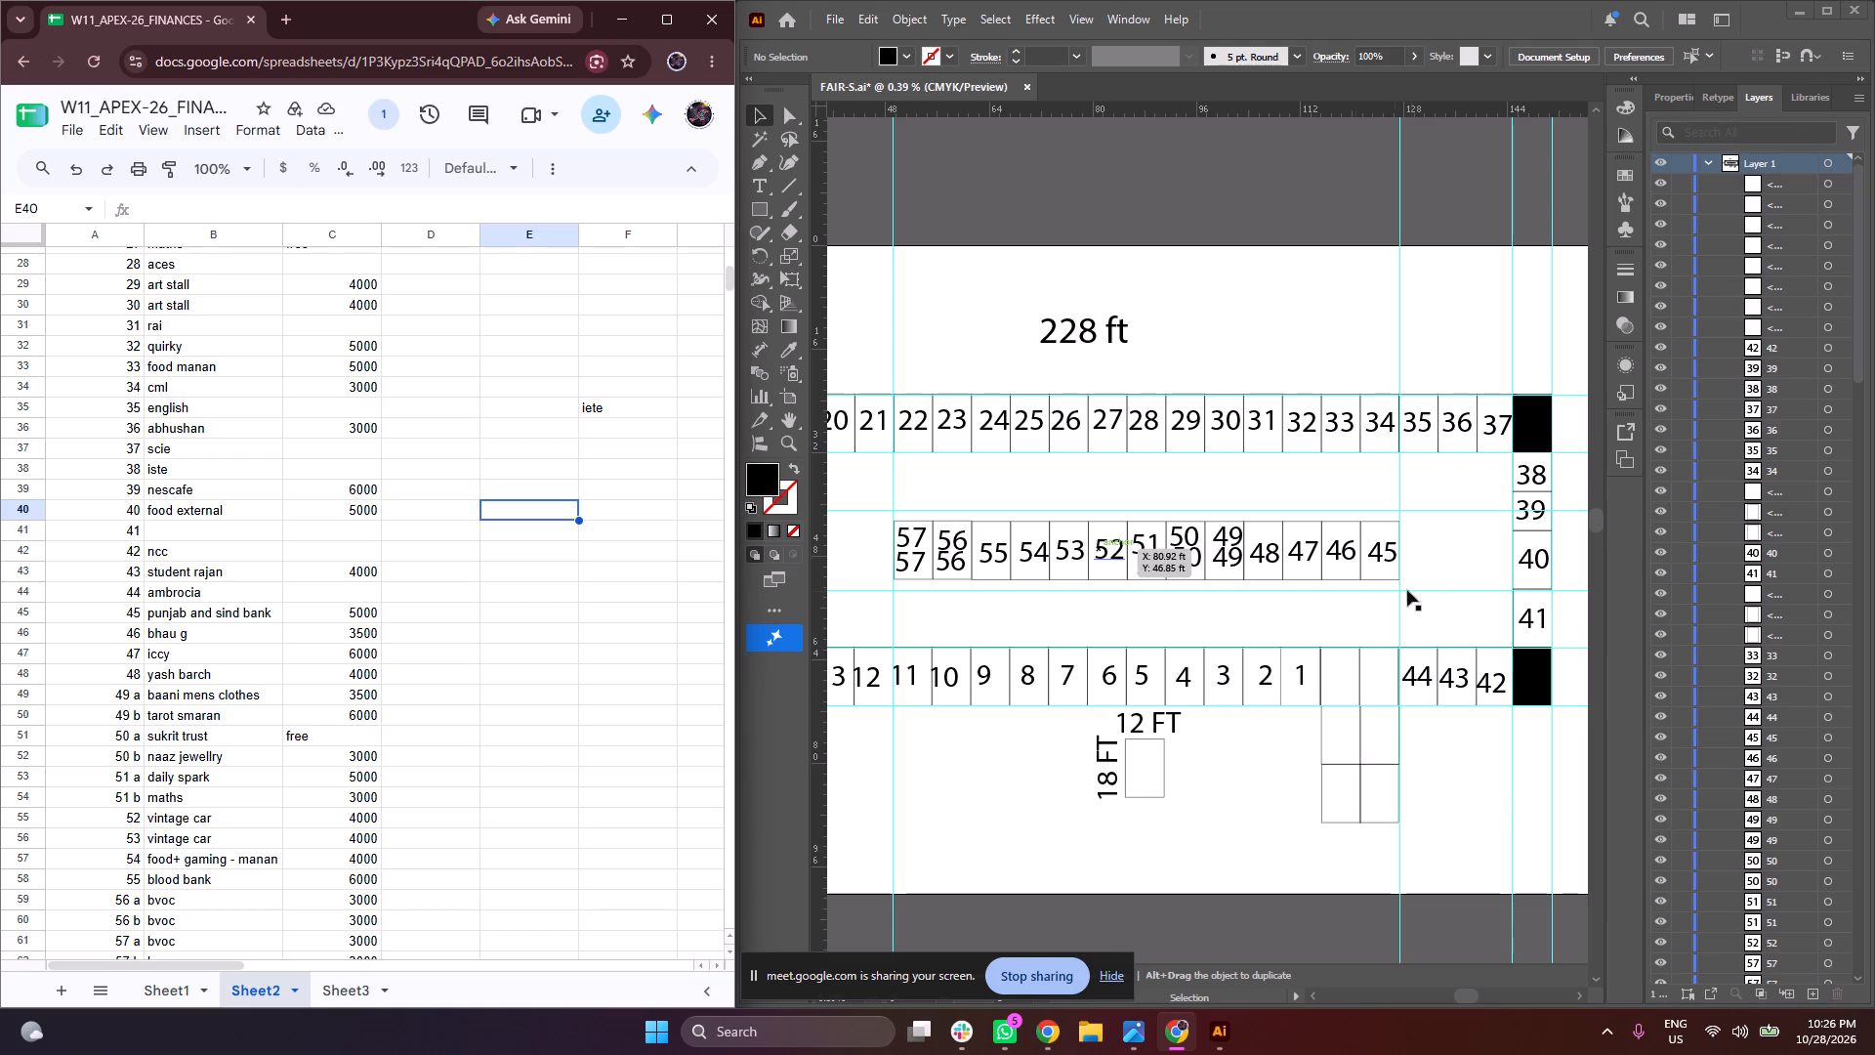
ctrl+scroll(1547, 656, up, 1)
ctrl+scroll(1542, 656, down, 6)
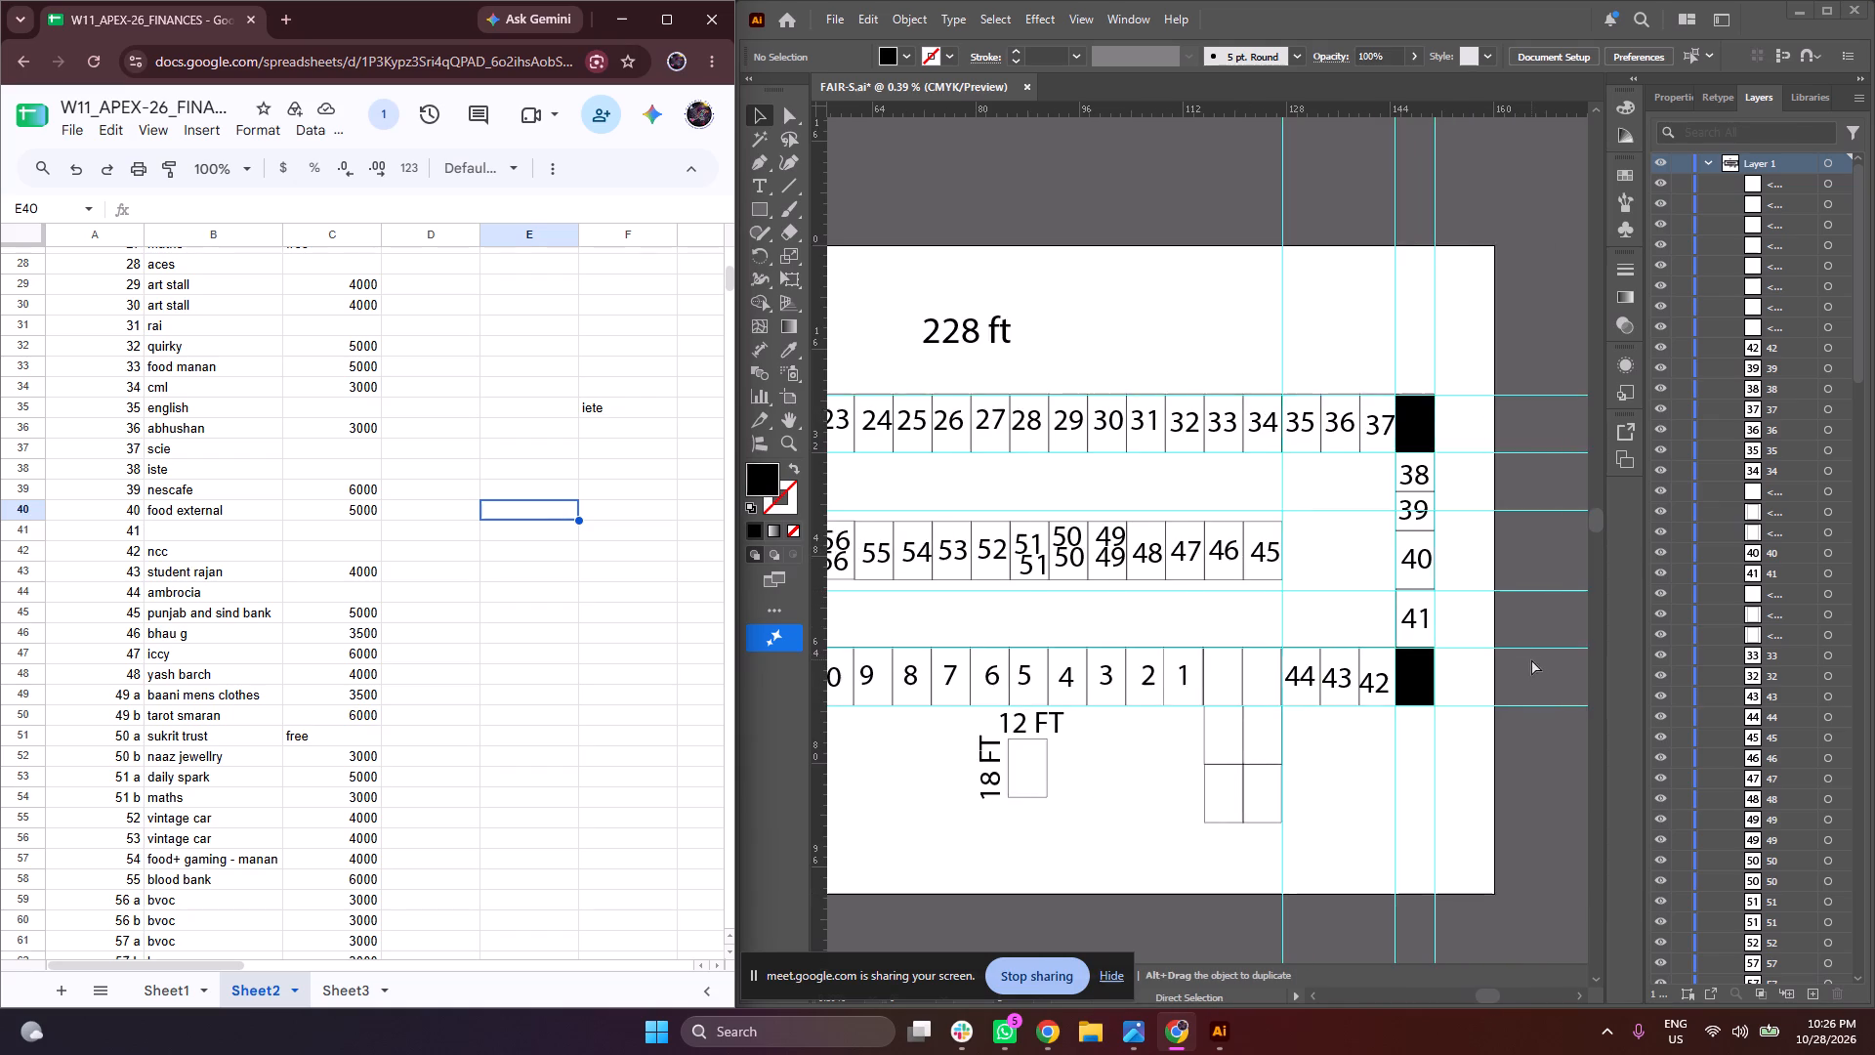
ctrl+scroll(1479, 679, up, 7)
ctrl+scroll(1459, 711, down, 5)
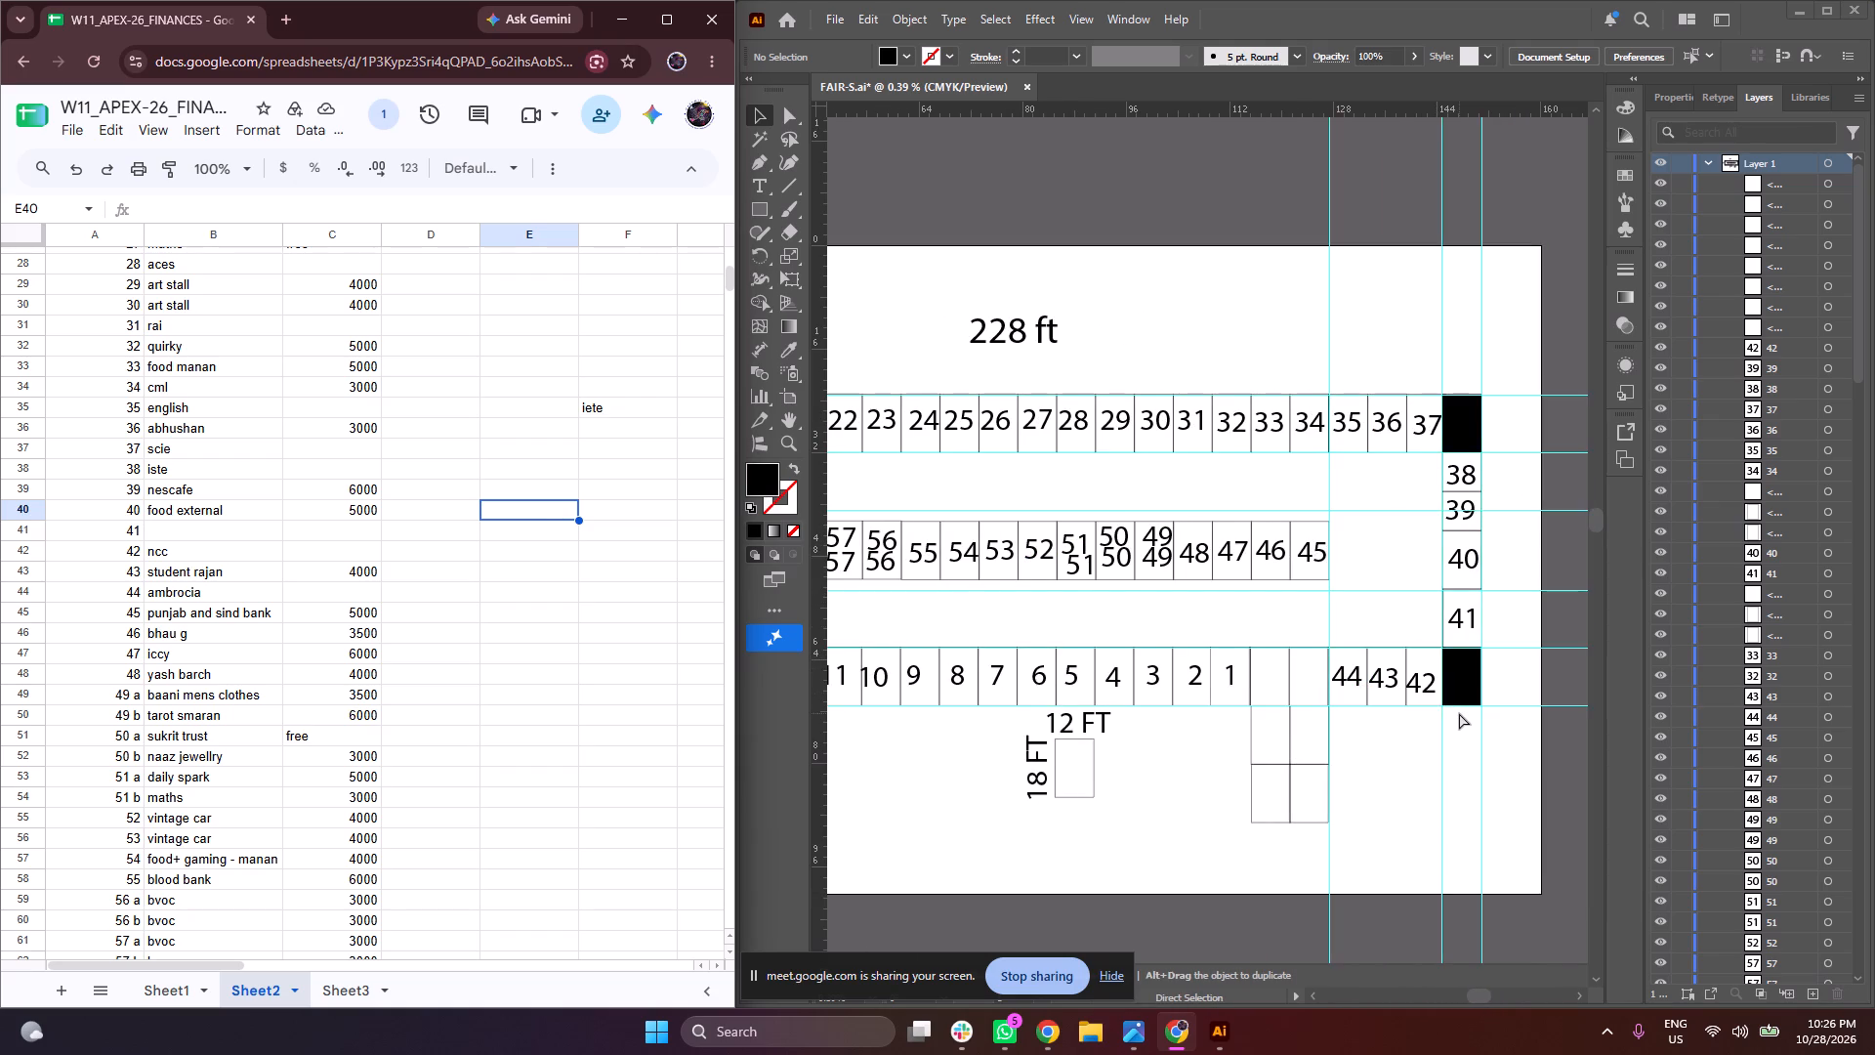
ctrl+scroll(1459, 722, down, 6)
ctrl+scroll(1326, 730, up, 18)
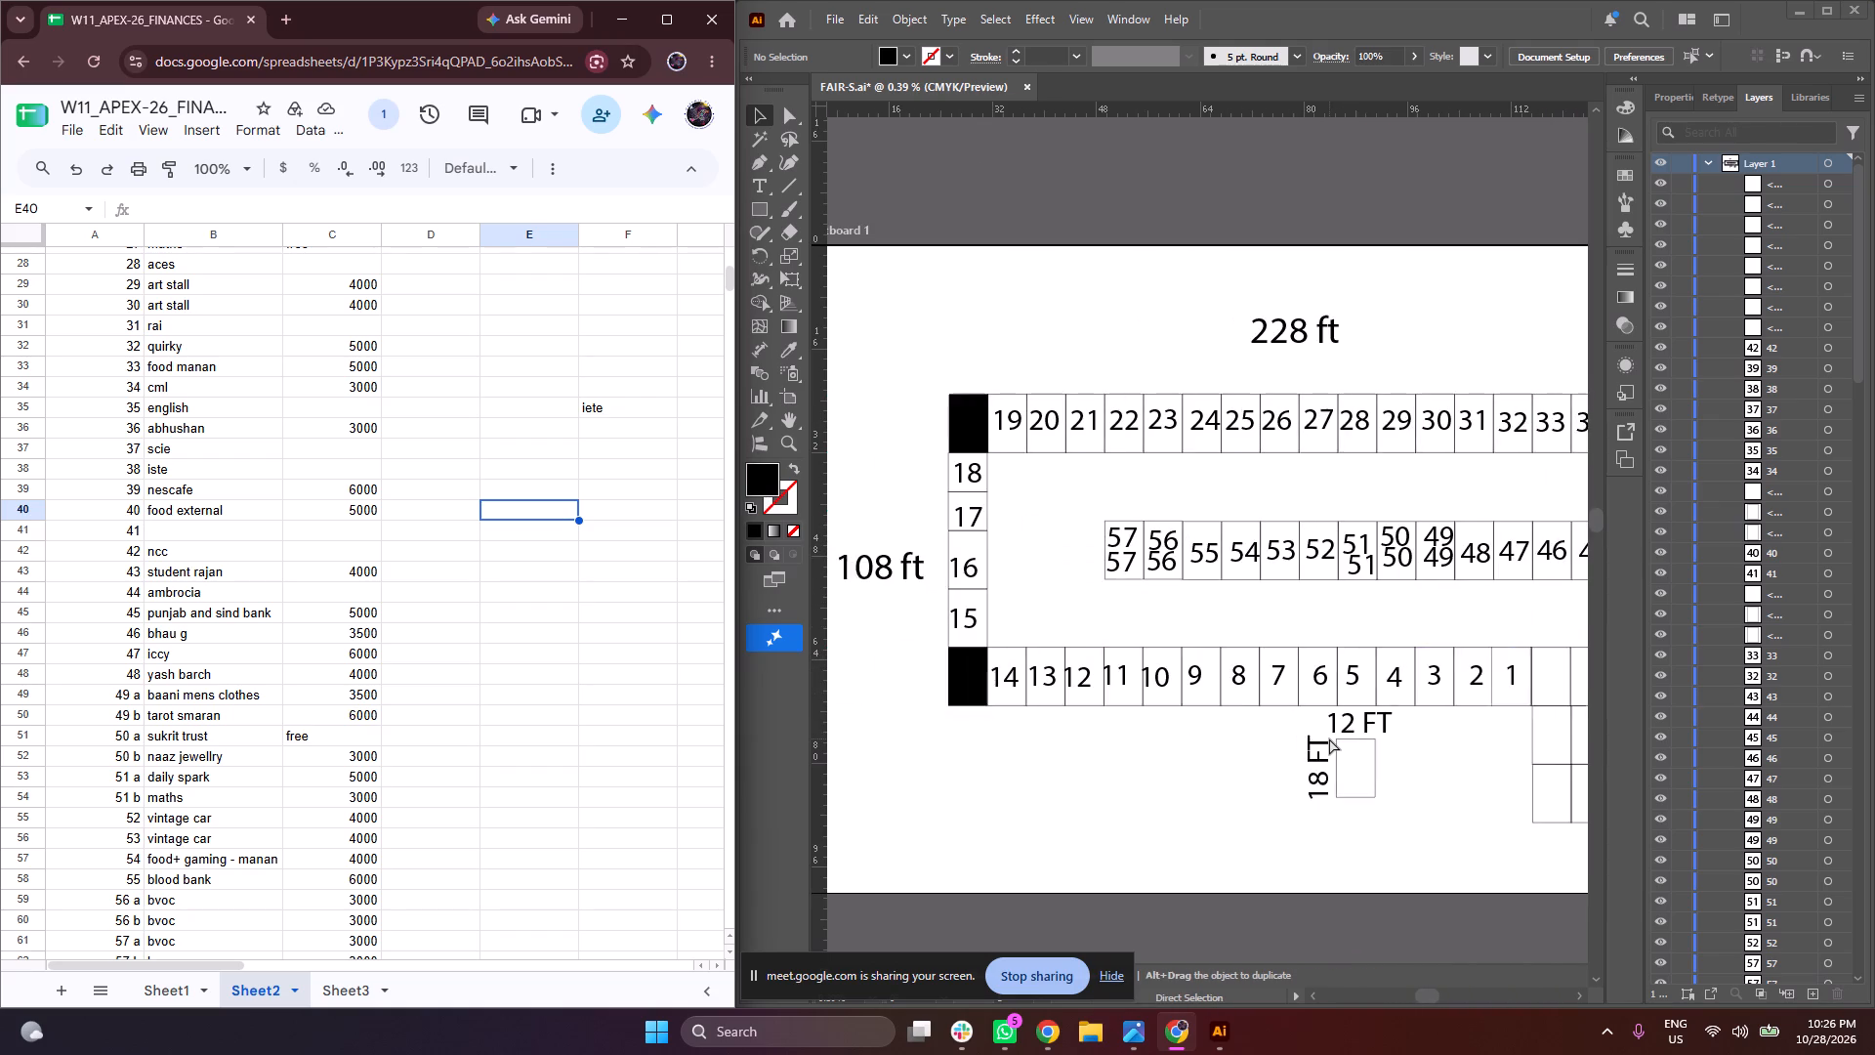
ctrl+scroll(1329, 738, down, 14)
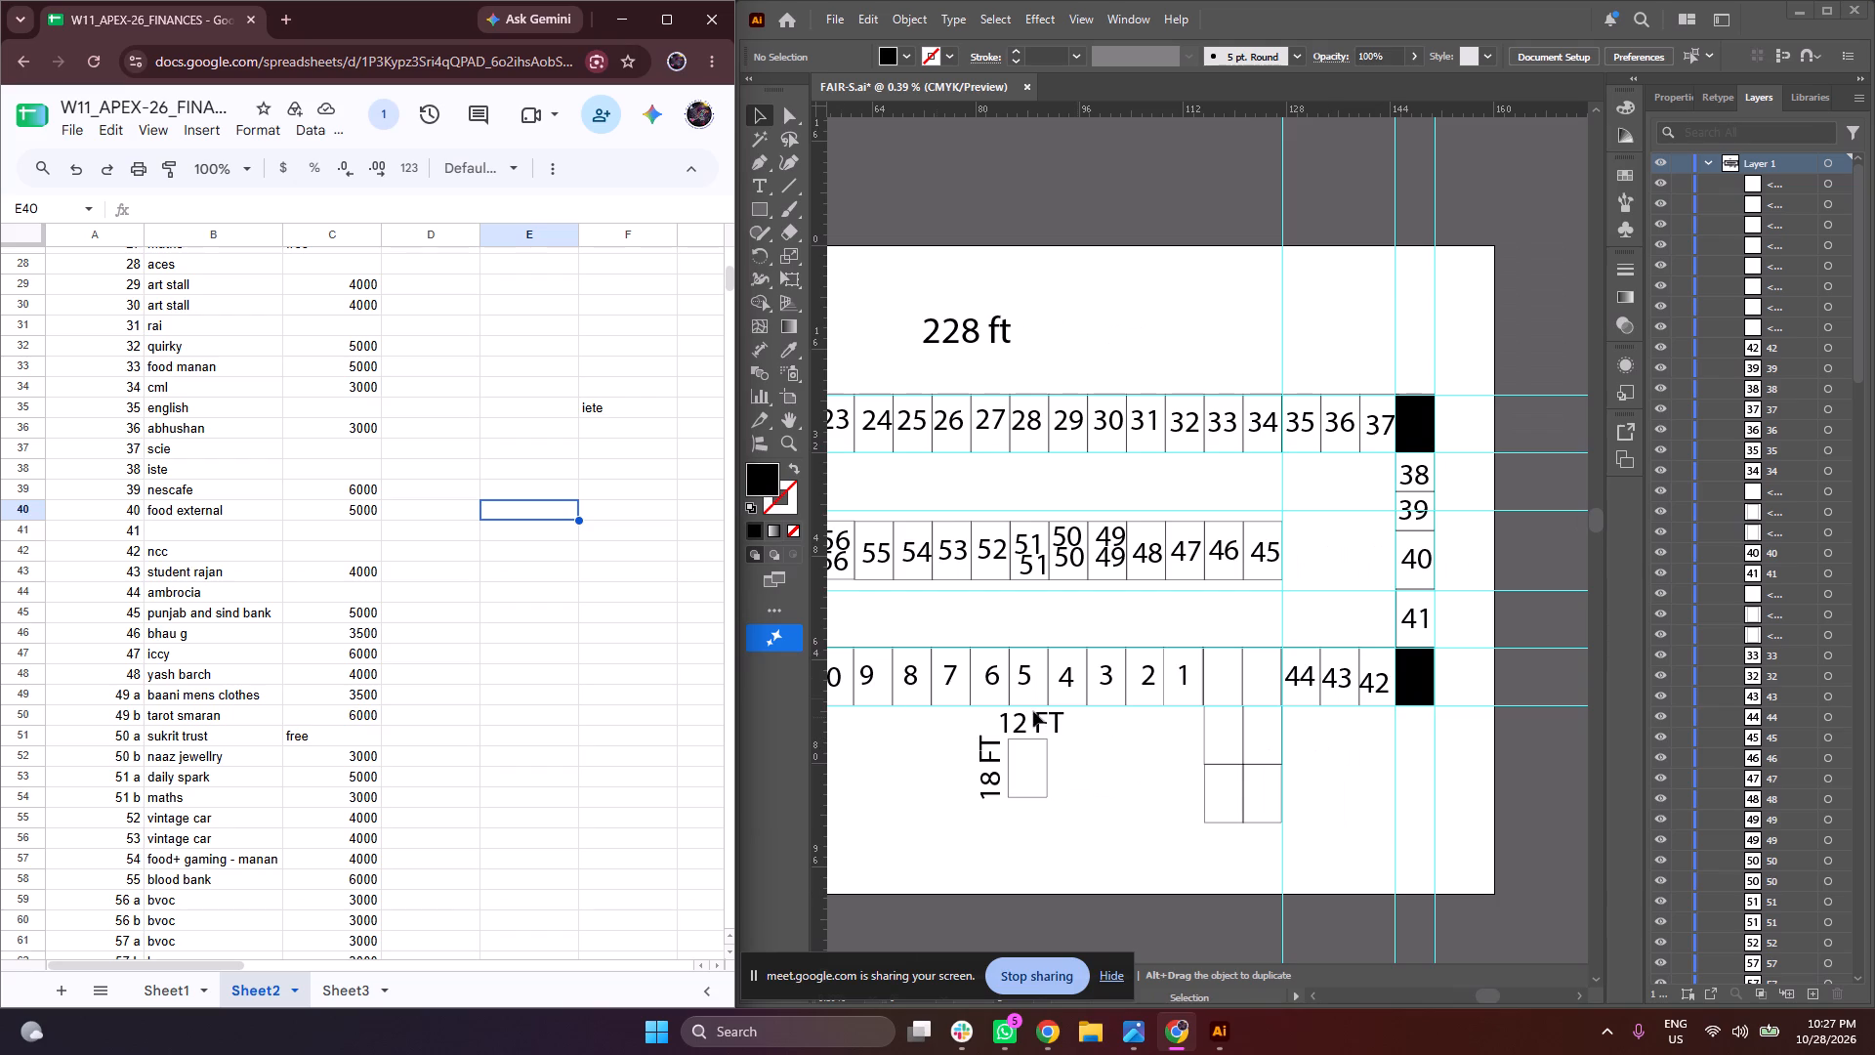
Switch to the finances spreadsheet and select the food external name cell of stall 40.
click(255, 517)
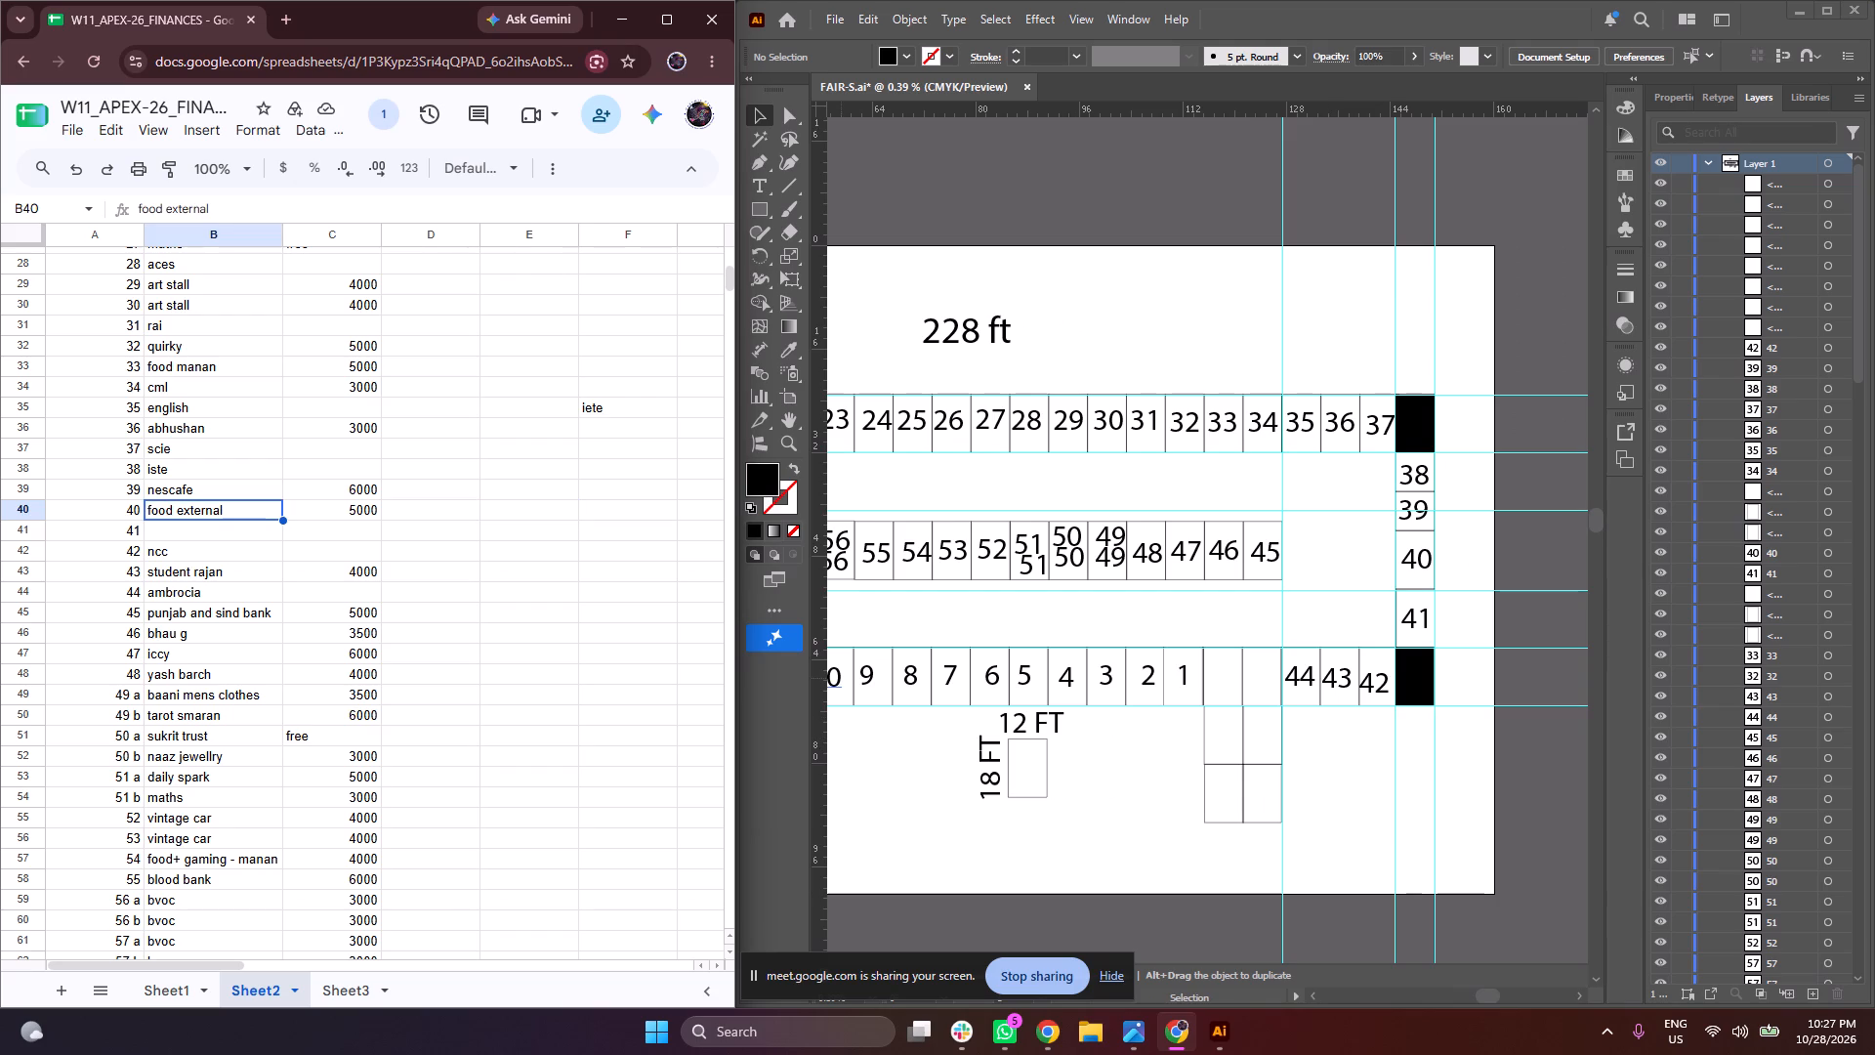
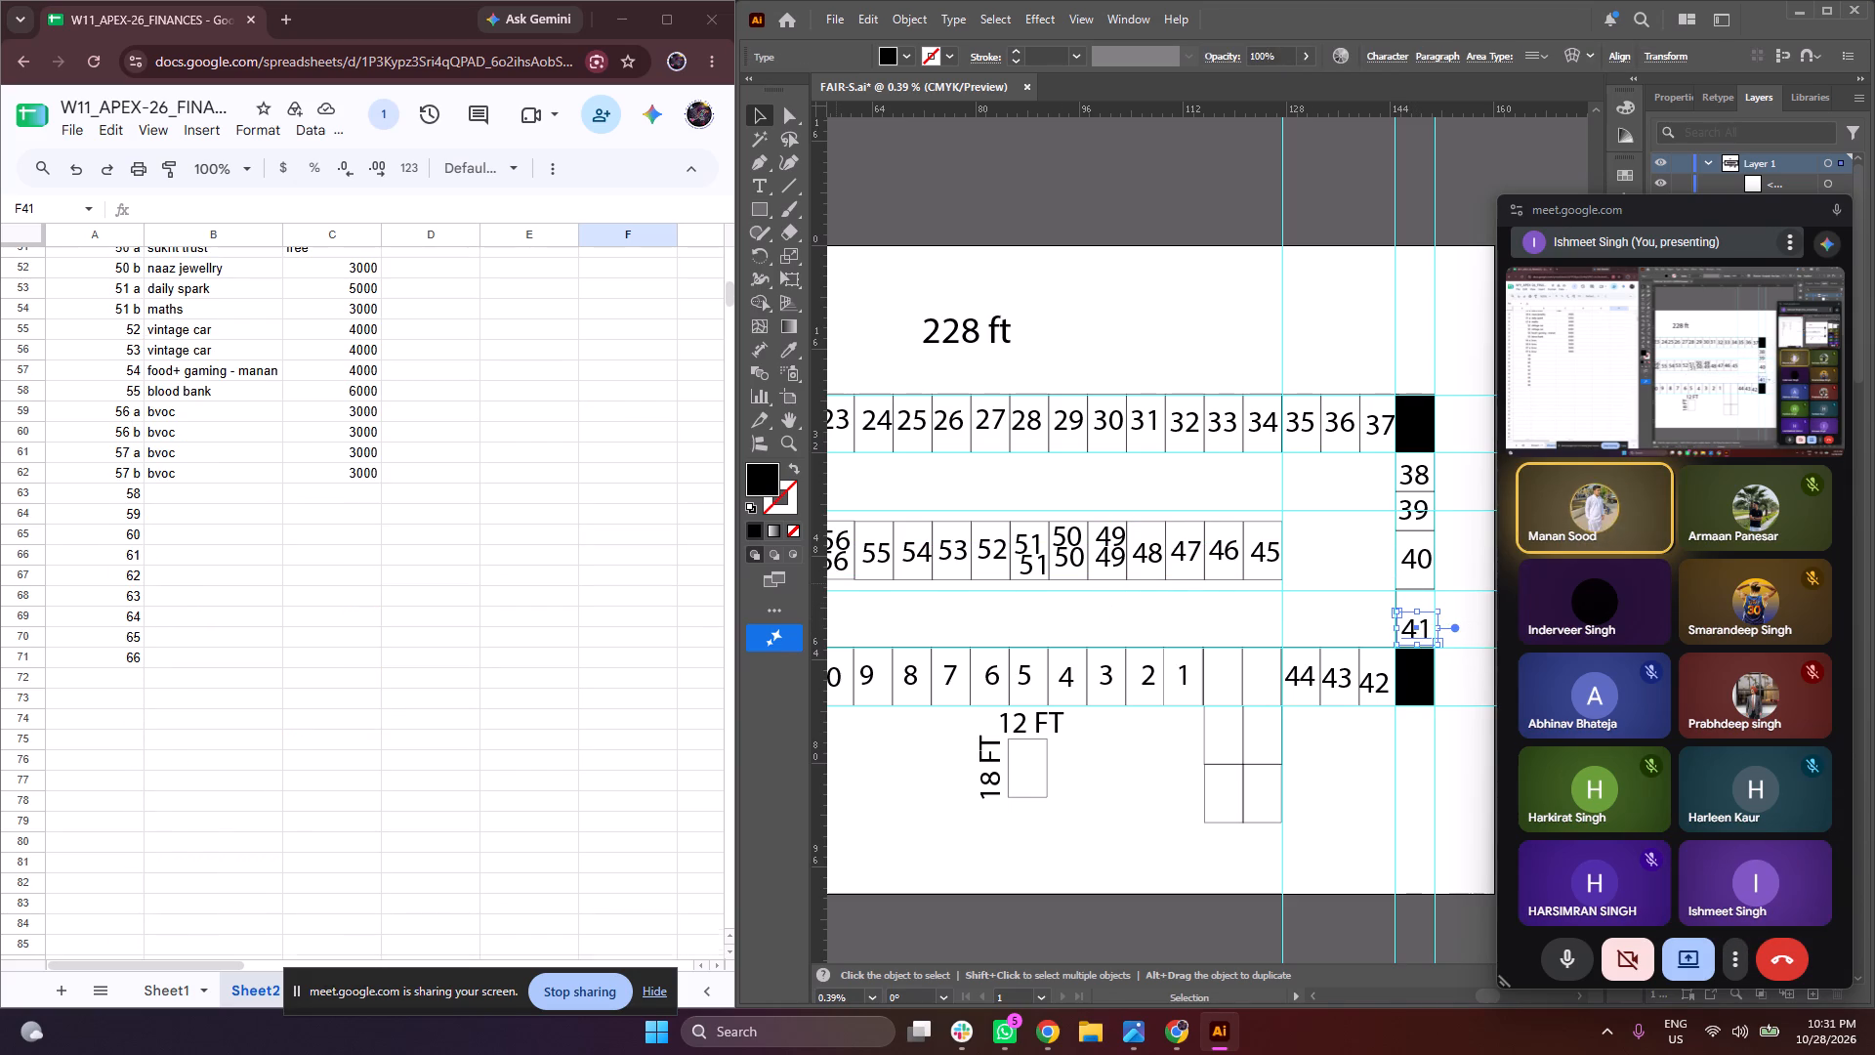
Move booth label 41 on the floor plan upward, closer to label 40.
scroll(598, 593, up, 4)
alt+drag(1414, 630, 1415, 630)
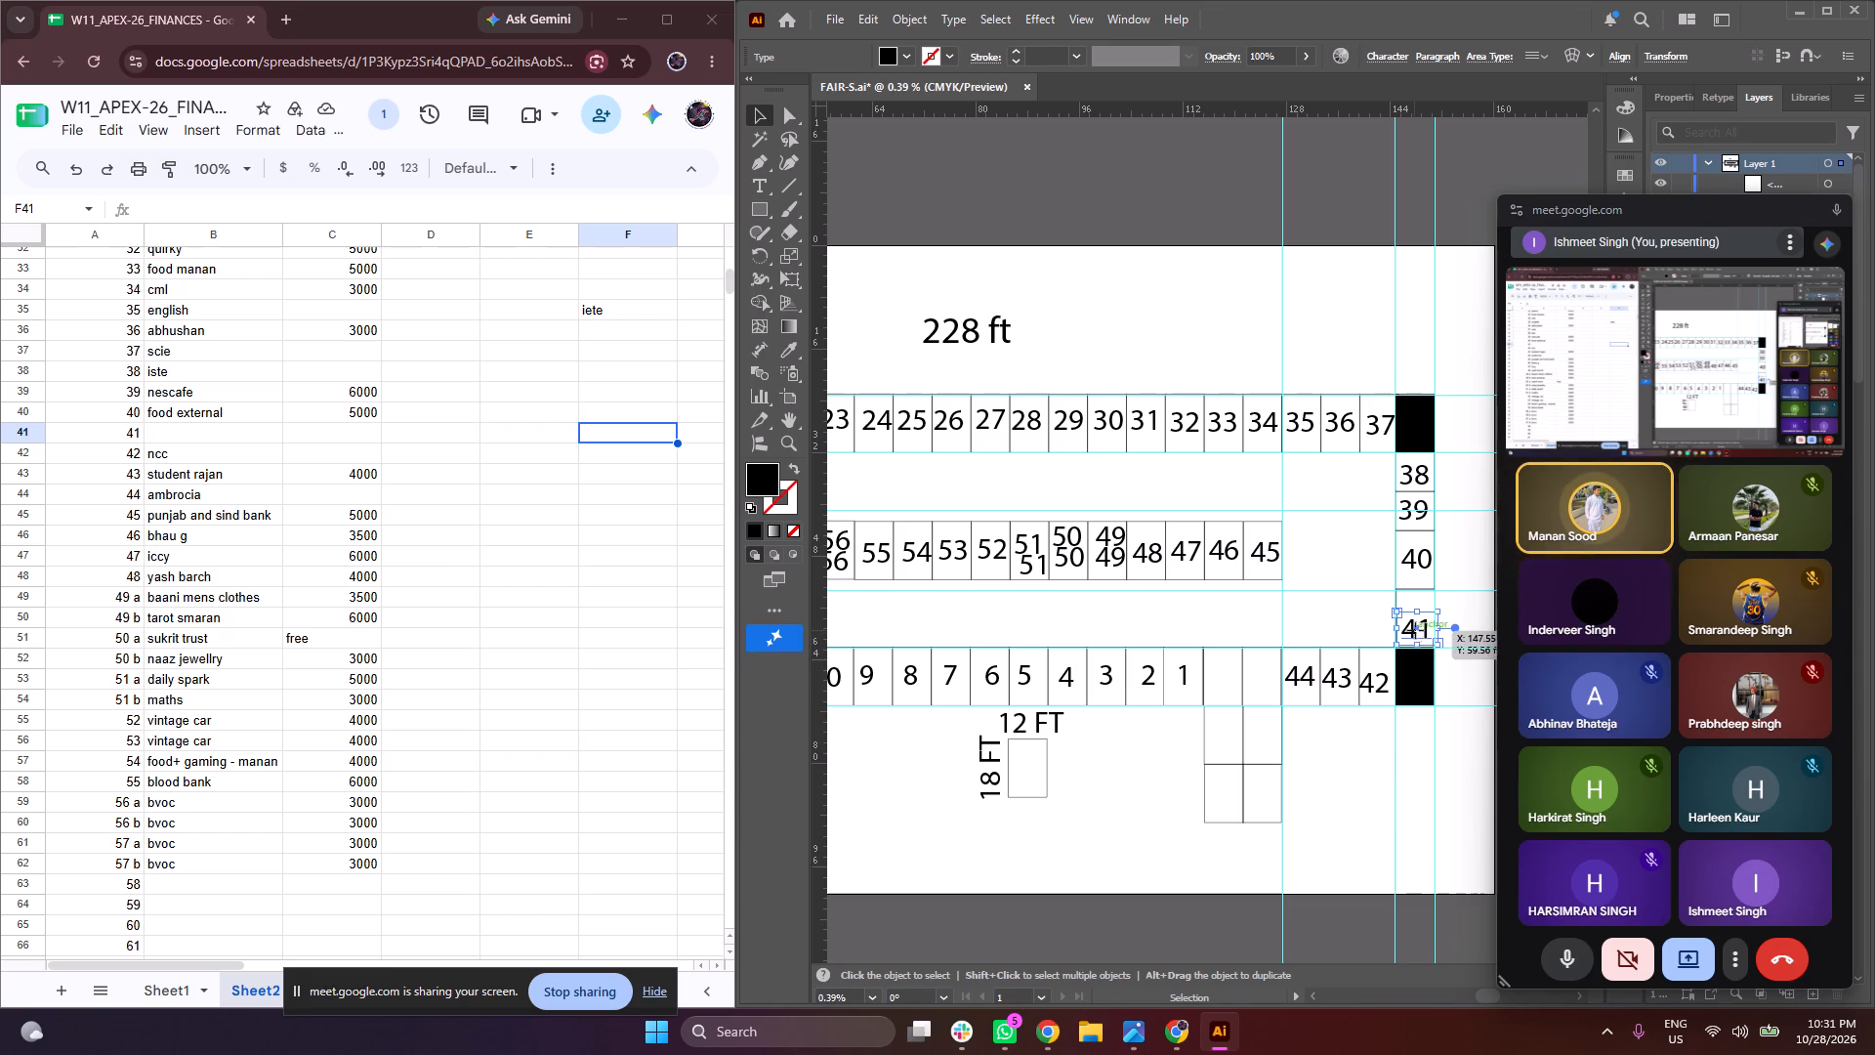
alt+drag(1415, 630, 1411, 601)
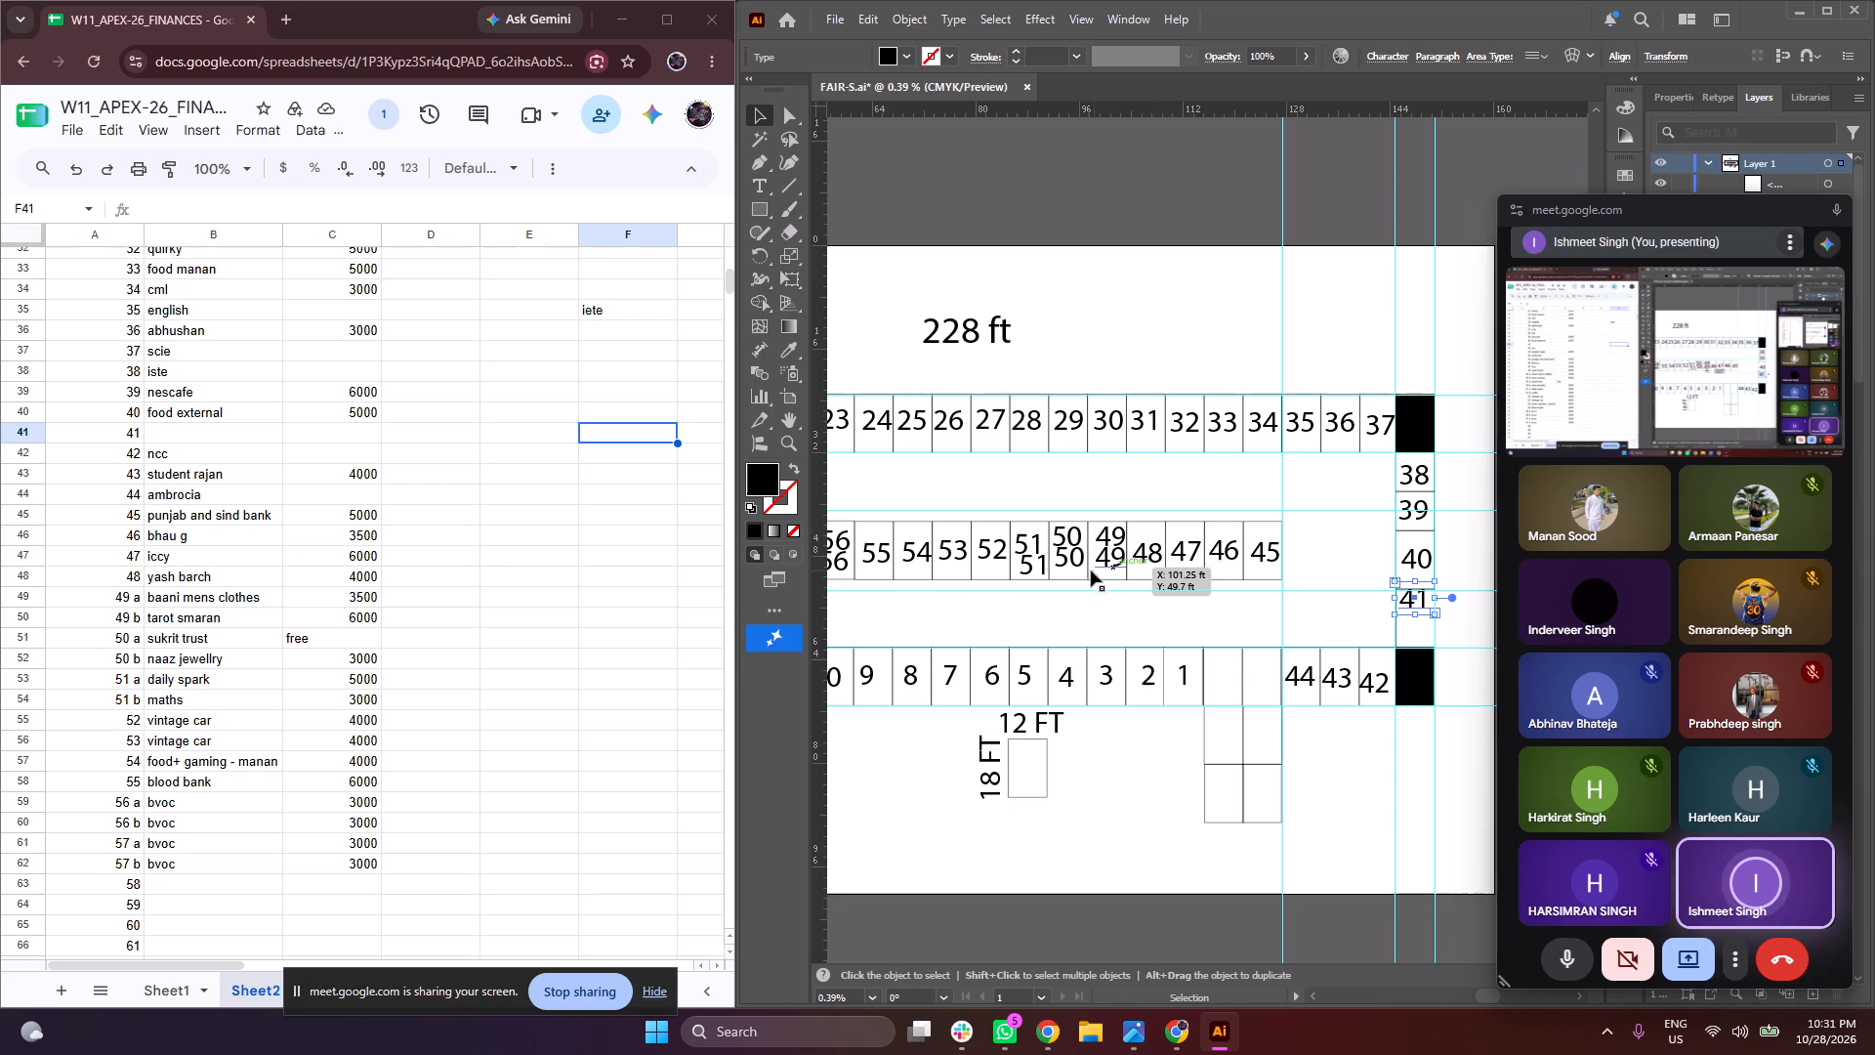
Insert an empty row above iccy in the finances spreadsheet and enter GILL GARDEN as its stall name.
click(15, 557)
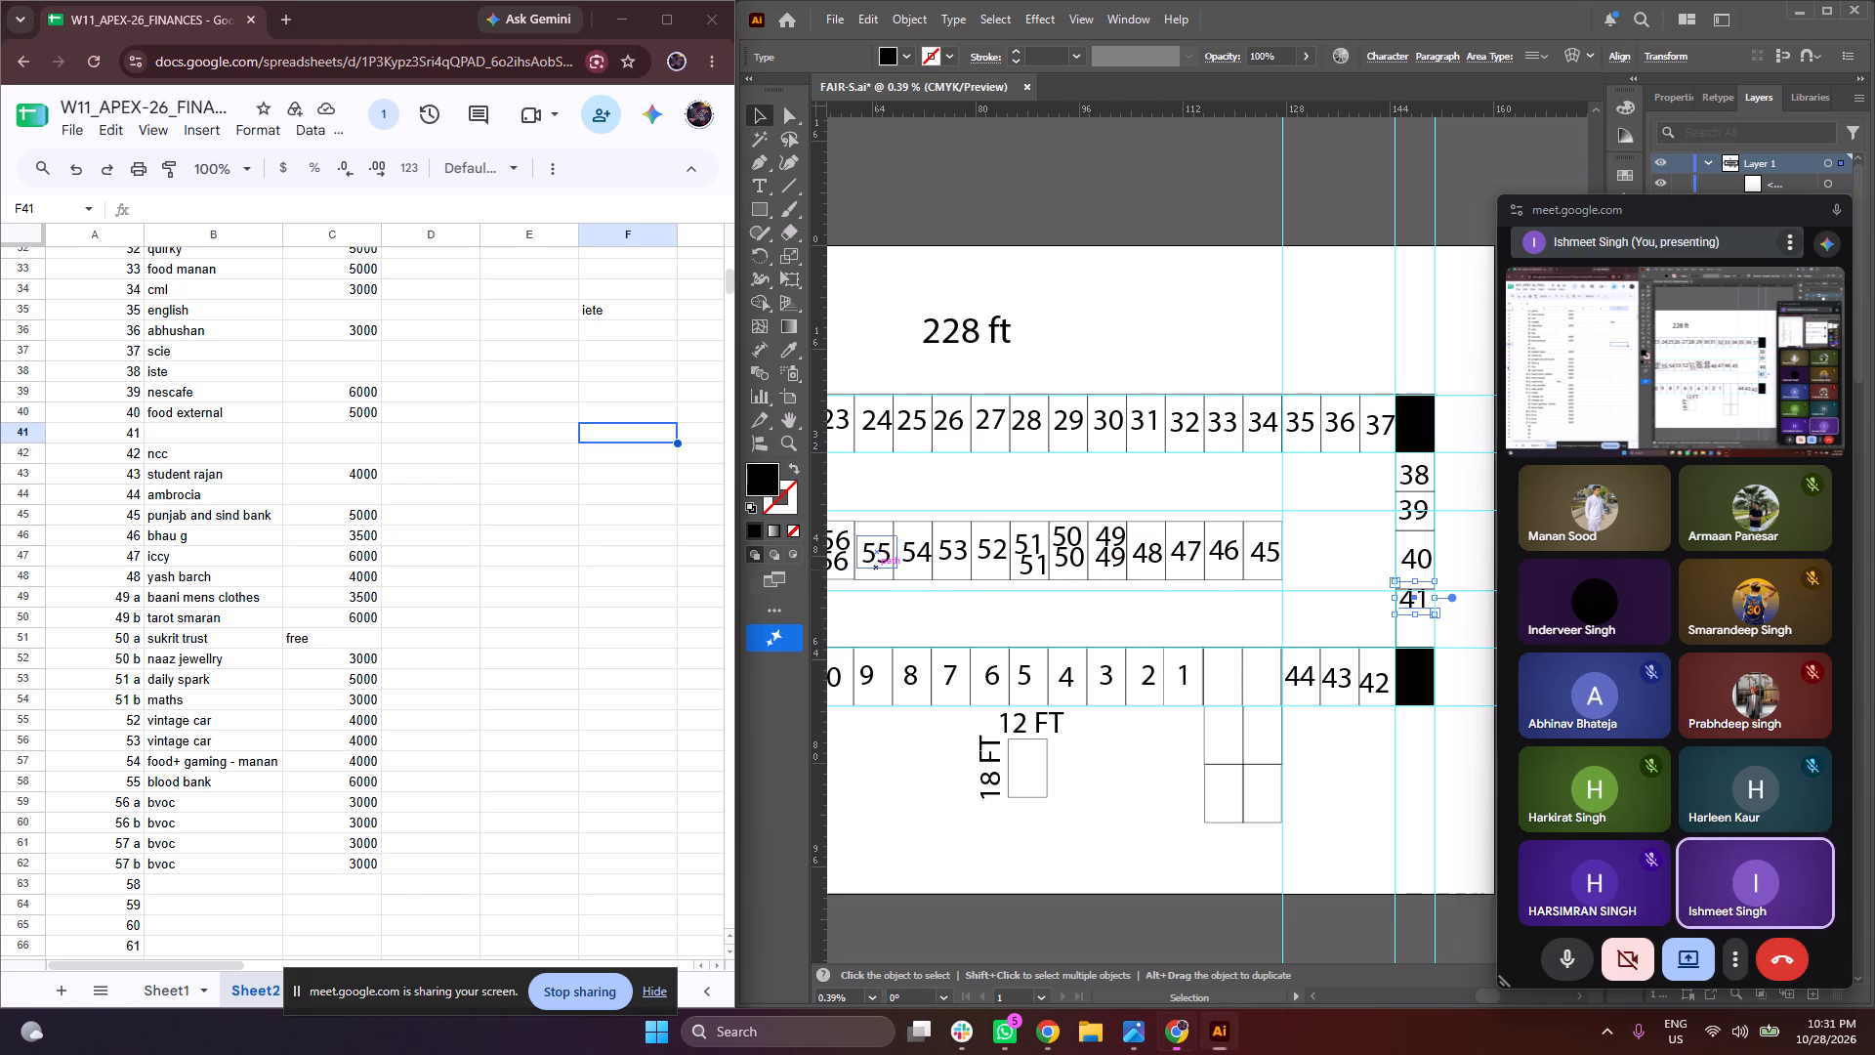
right_click(15, 557)
click(76, 651)
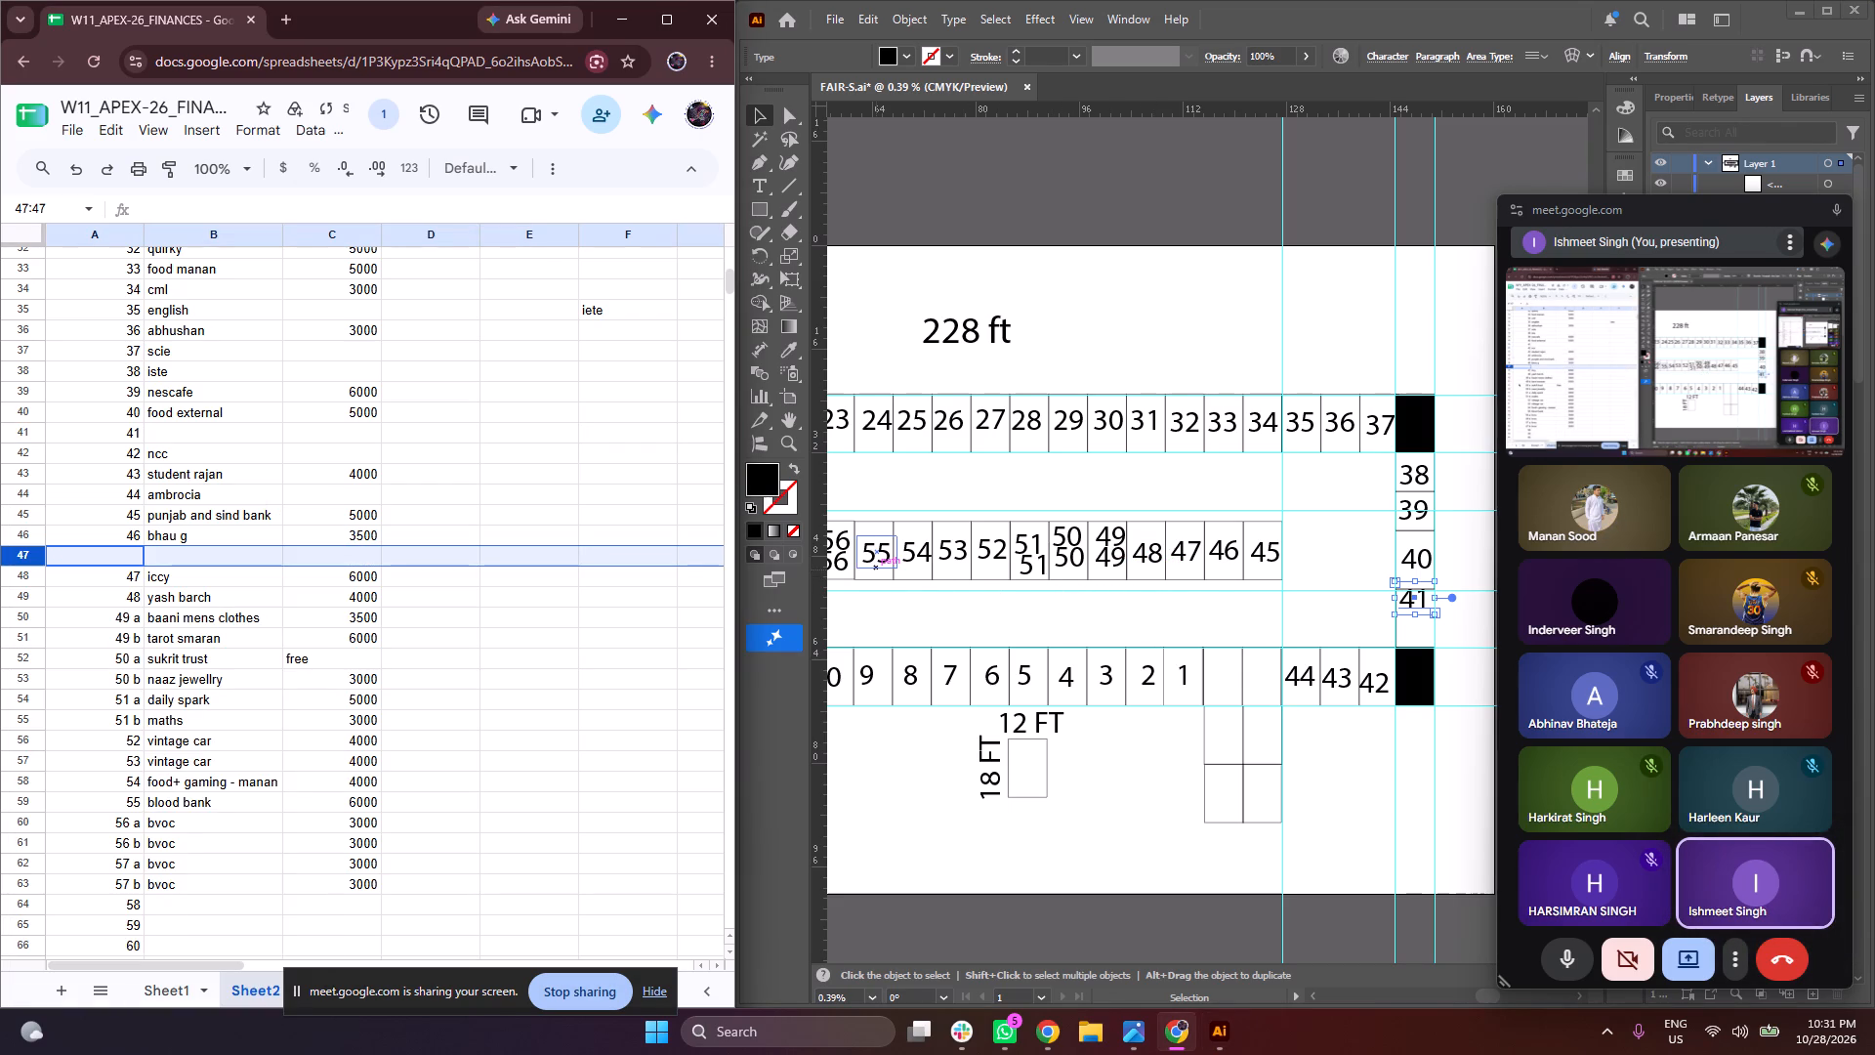
click(123, 555)
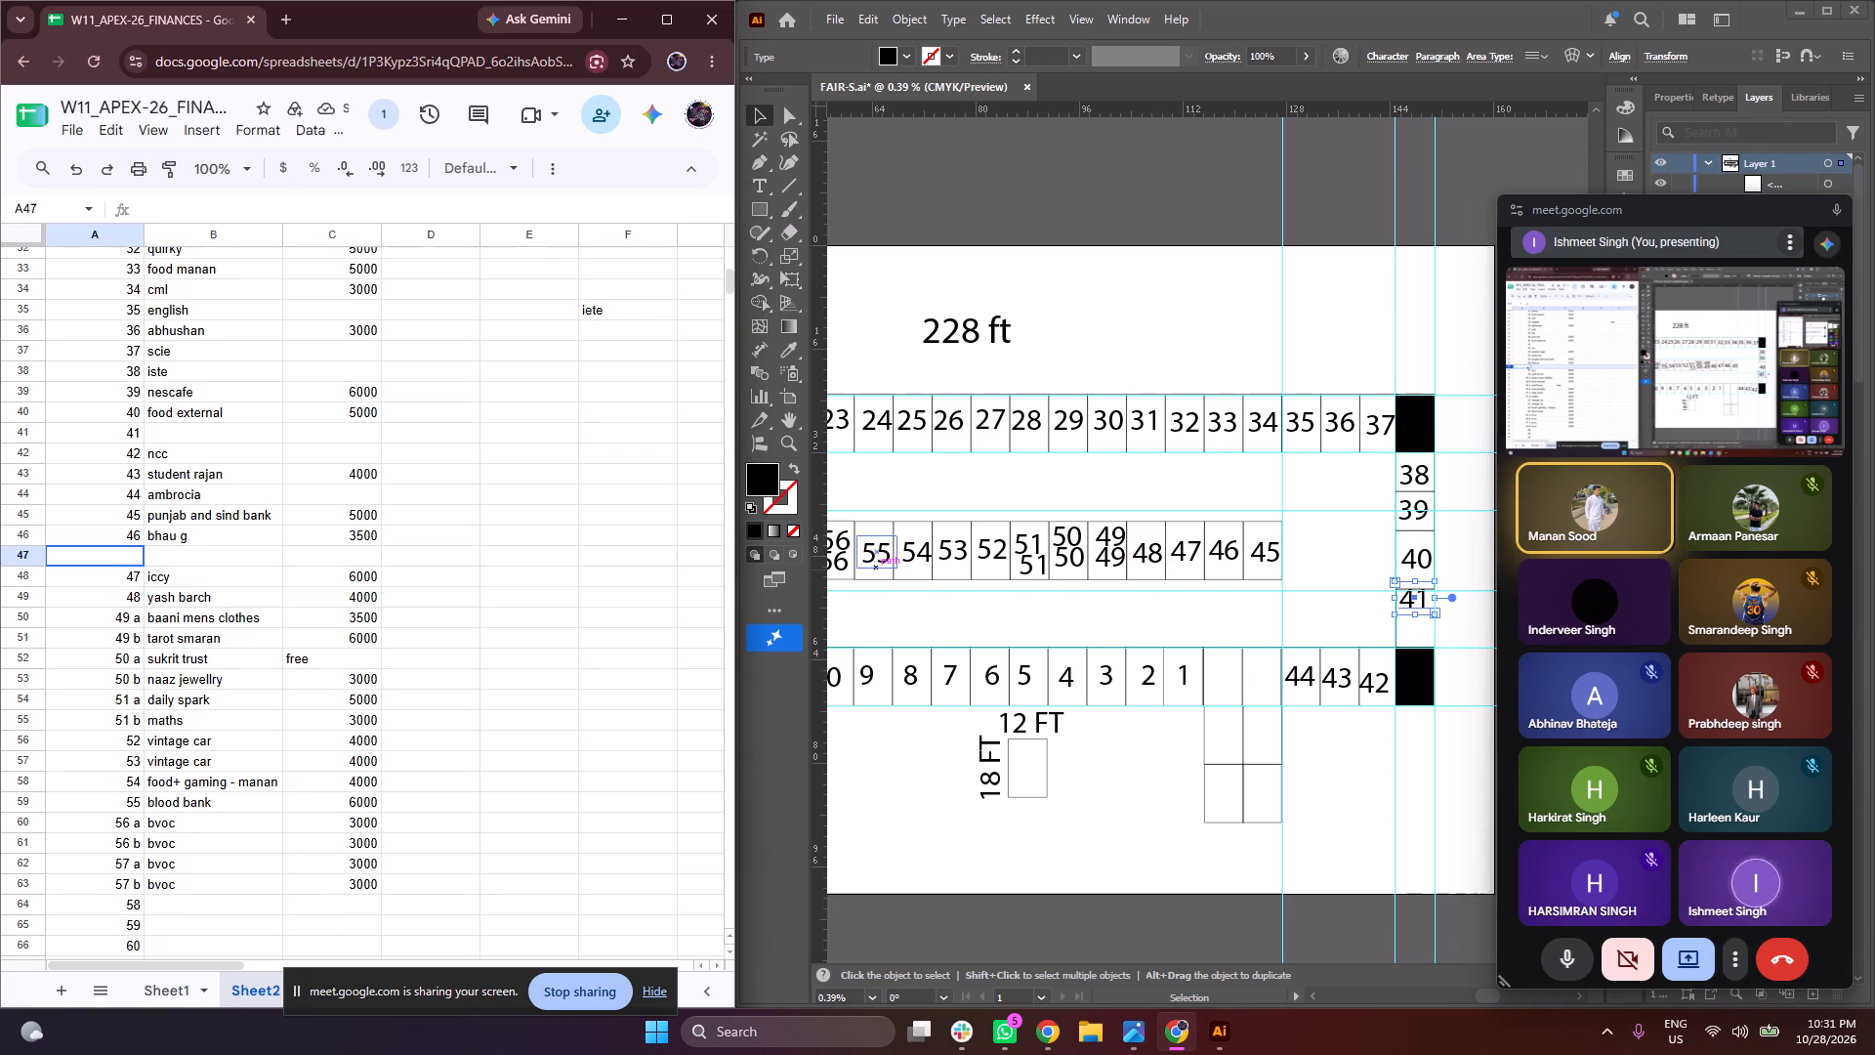
click(223, 561)
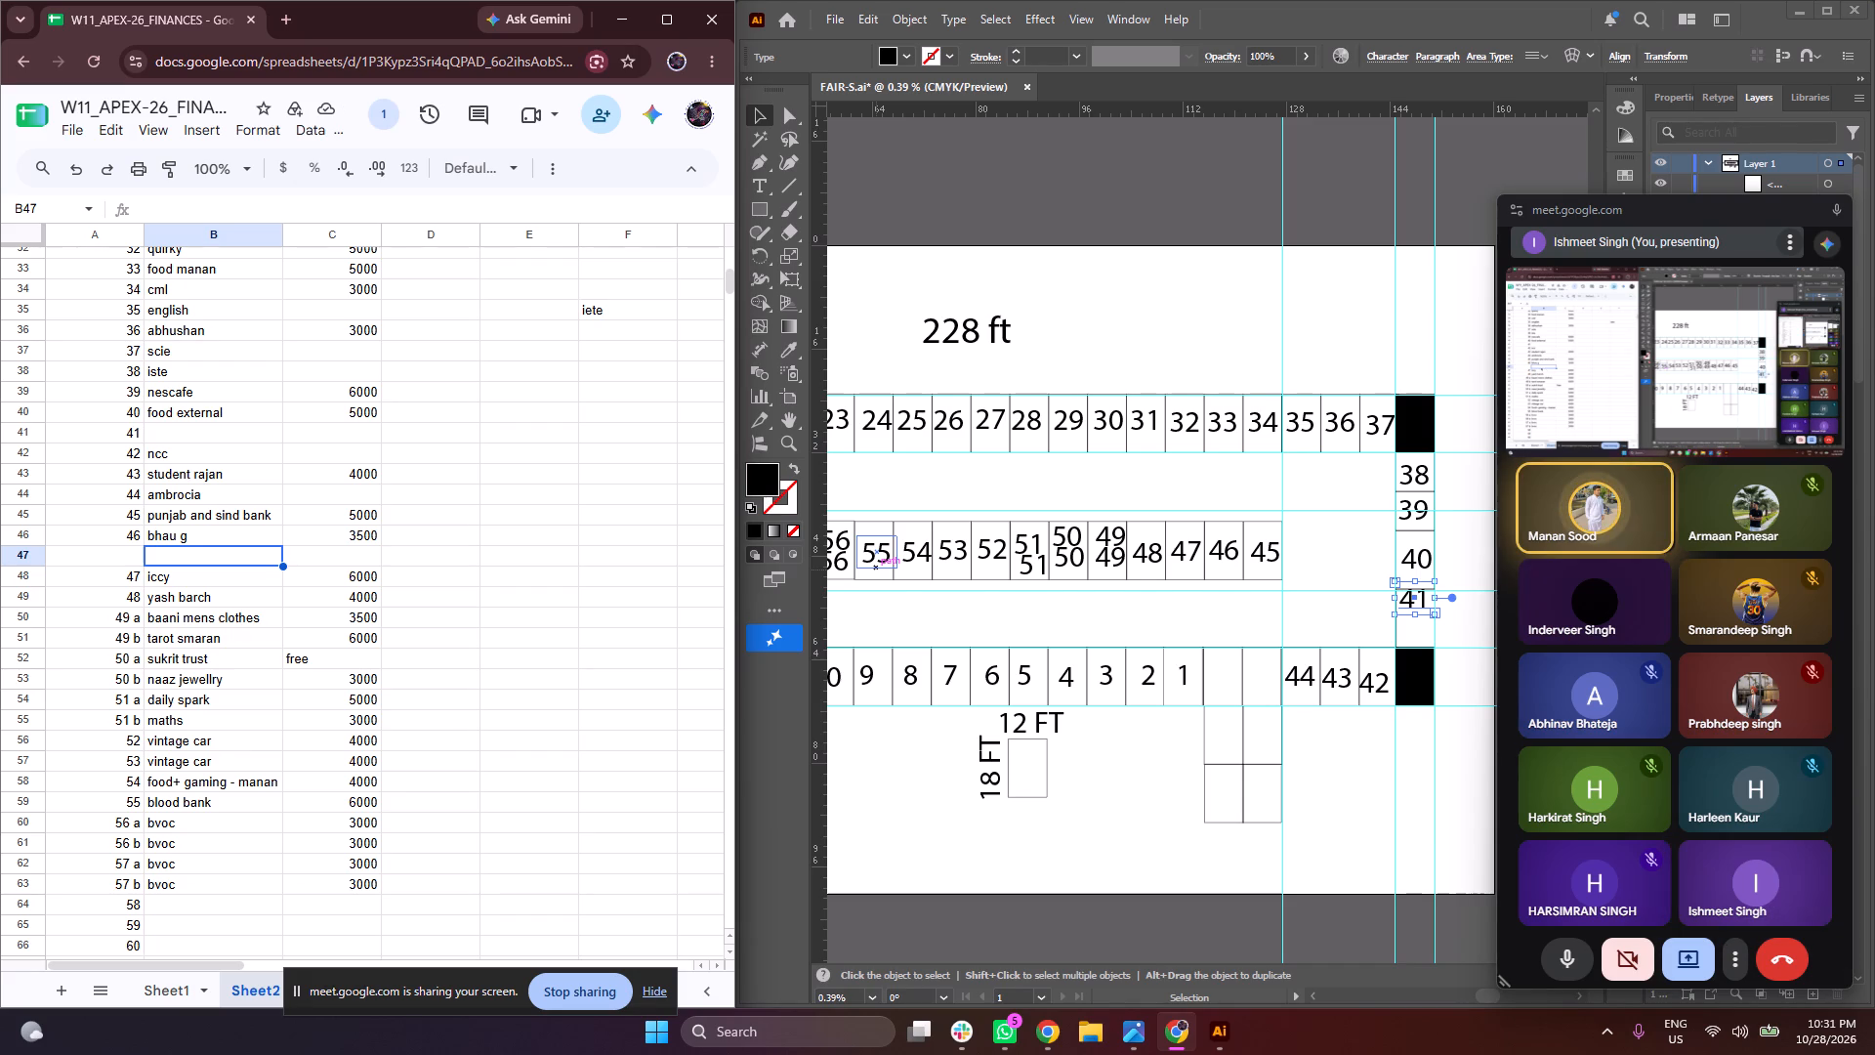
text(GILL)
key(space)
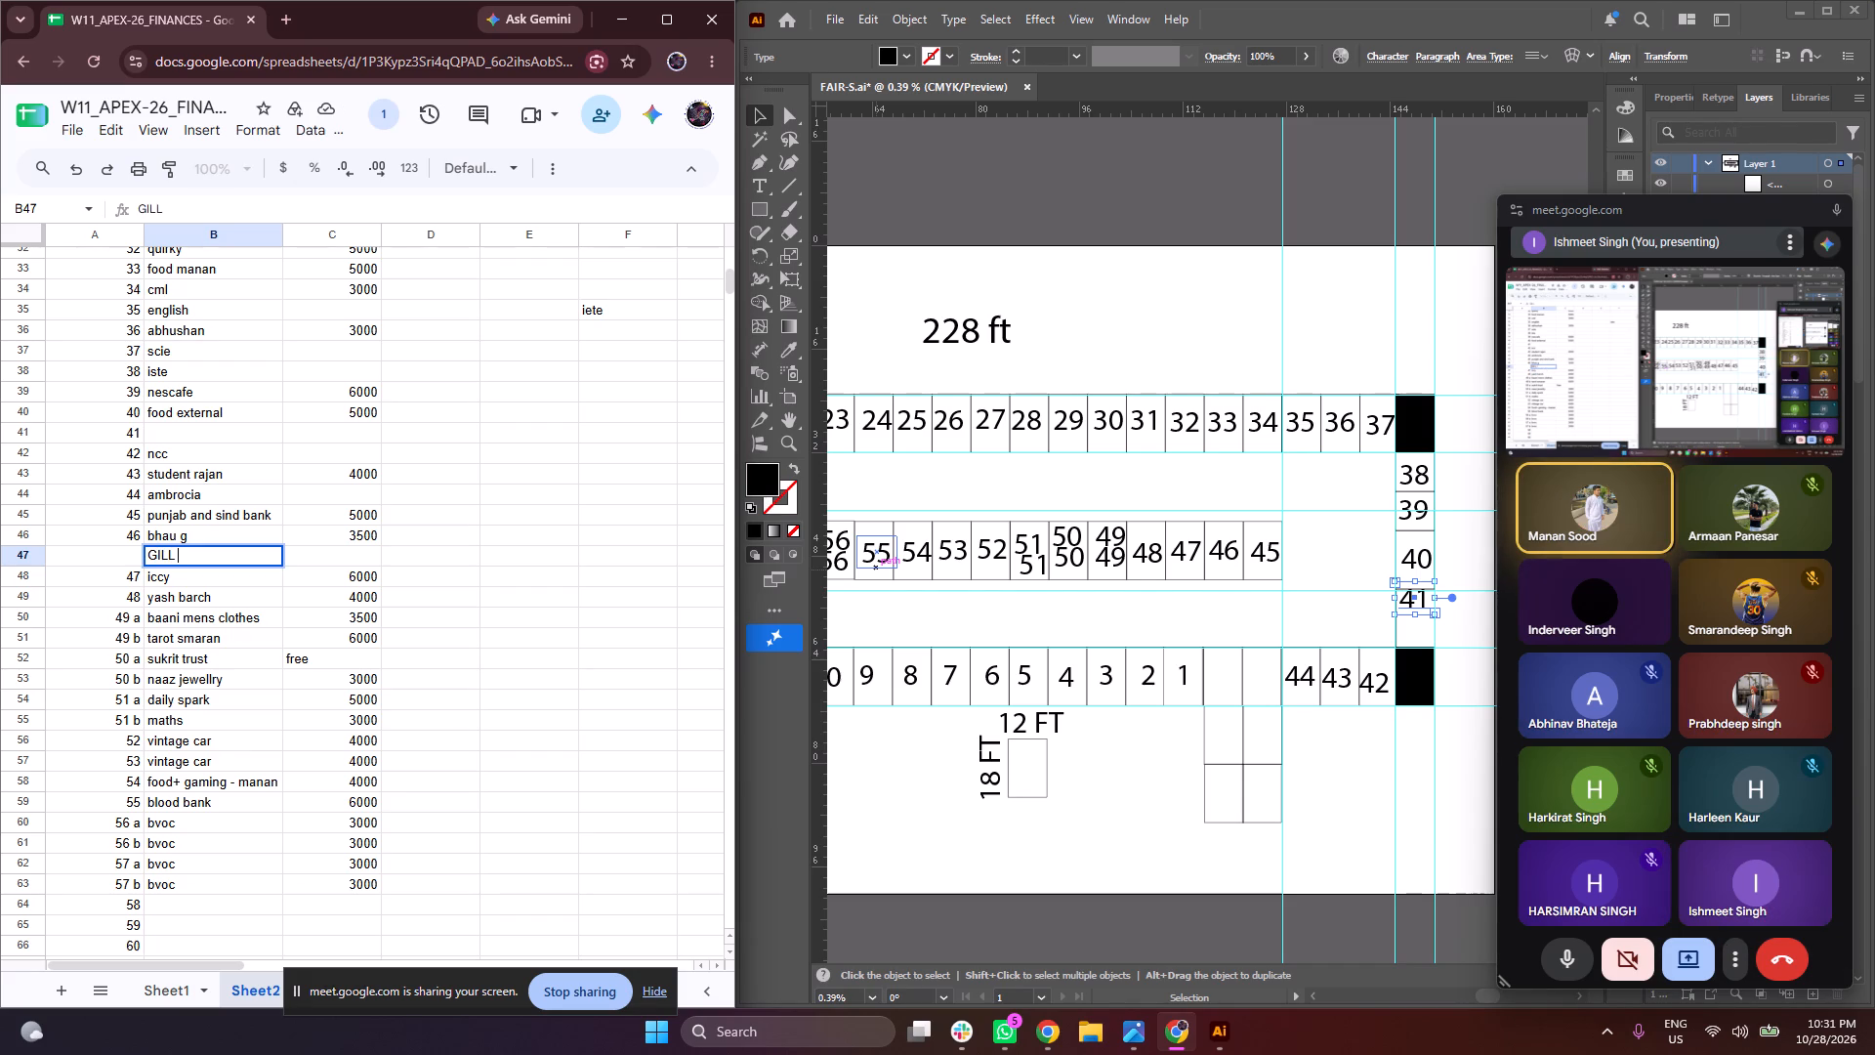
text(GARDEN)
key(Return)
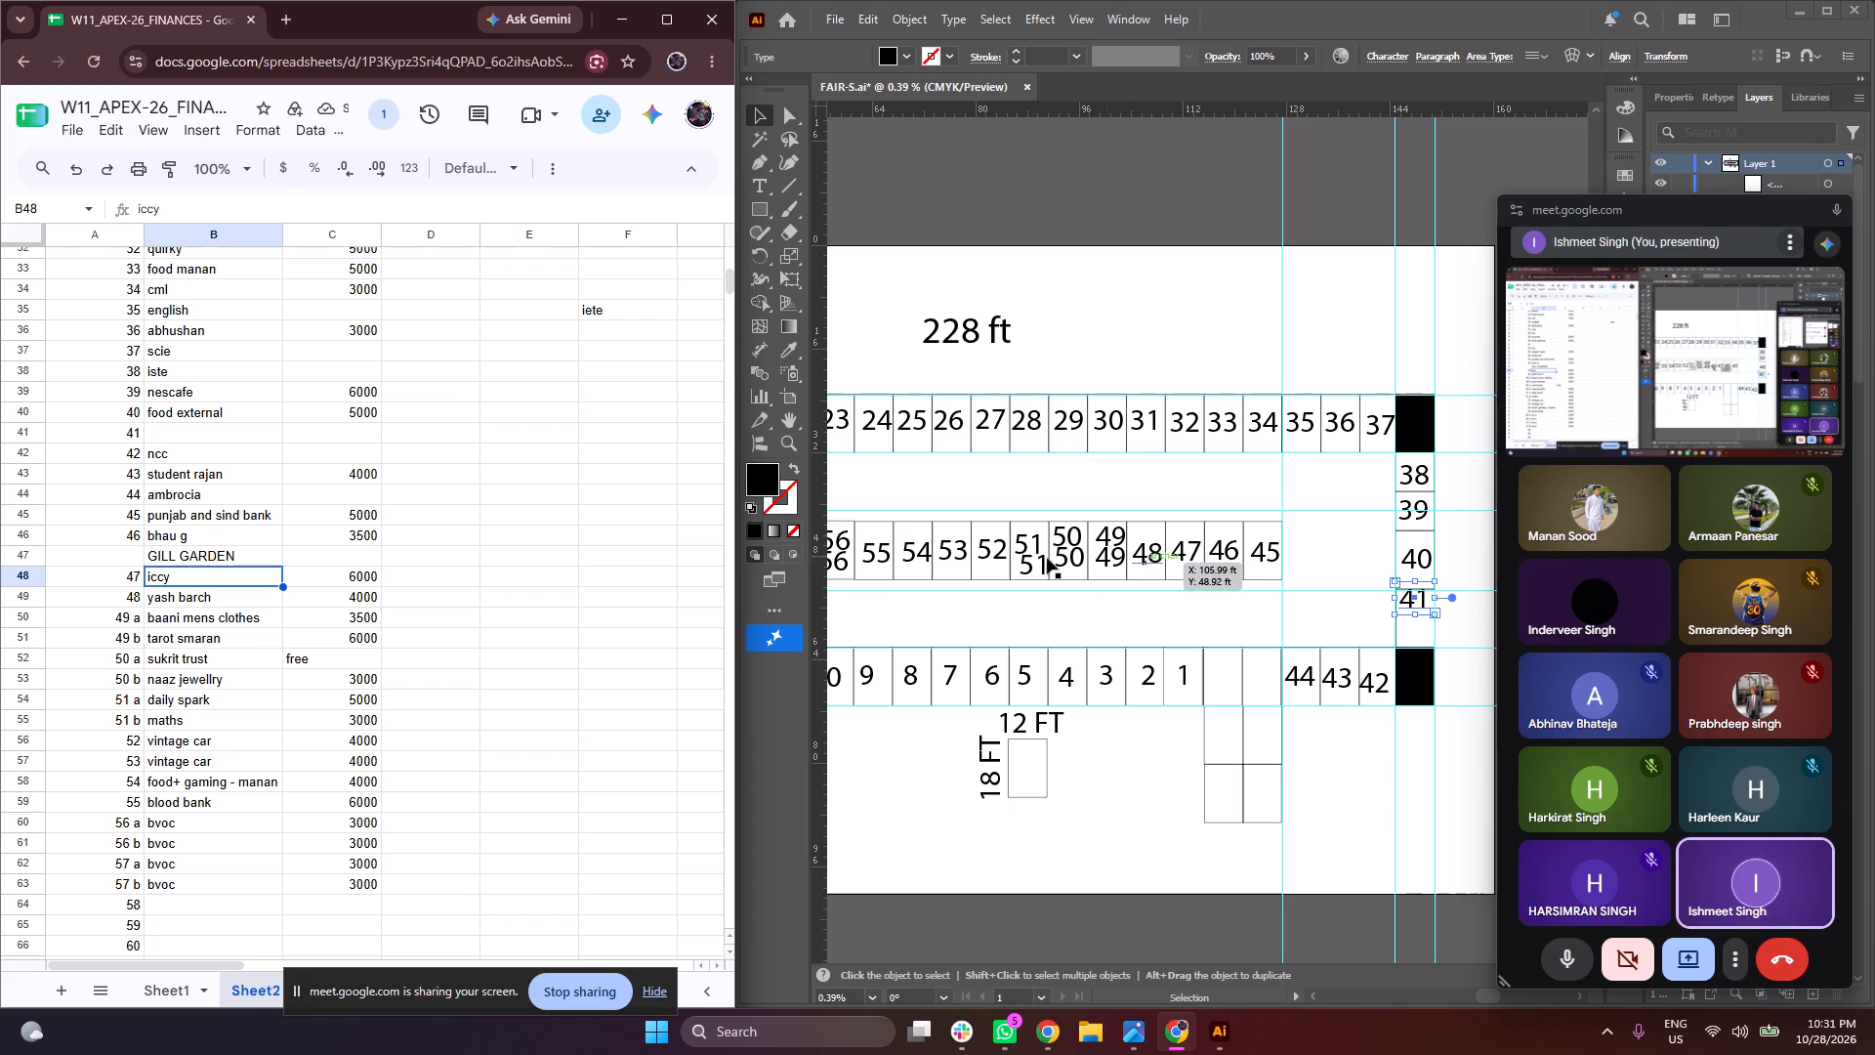
Number the GILL GARDEN stall 47 and renumber iccy as 48.
click(126, 560)
key(4)
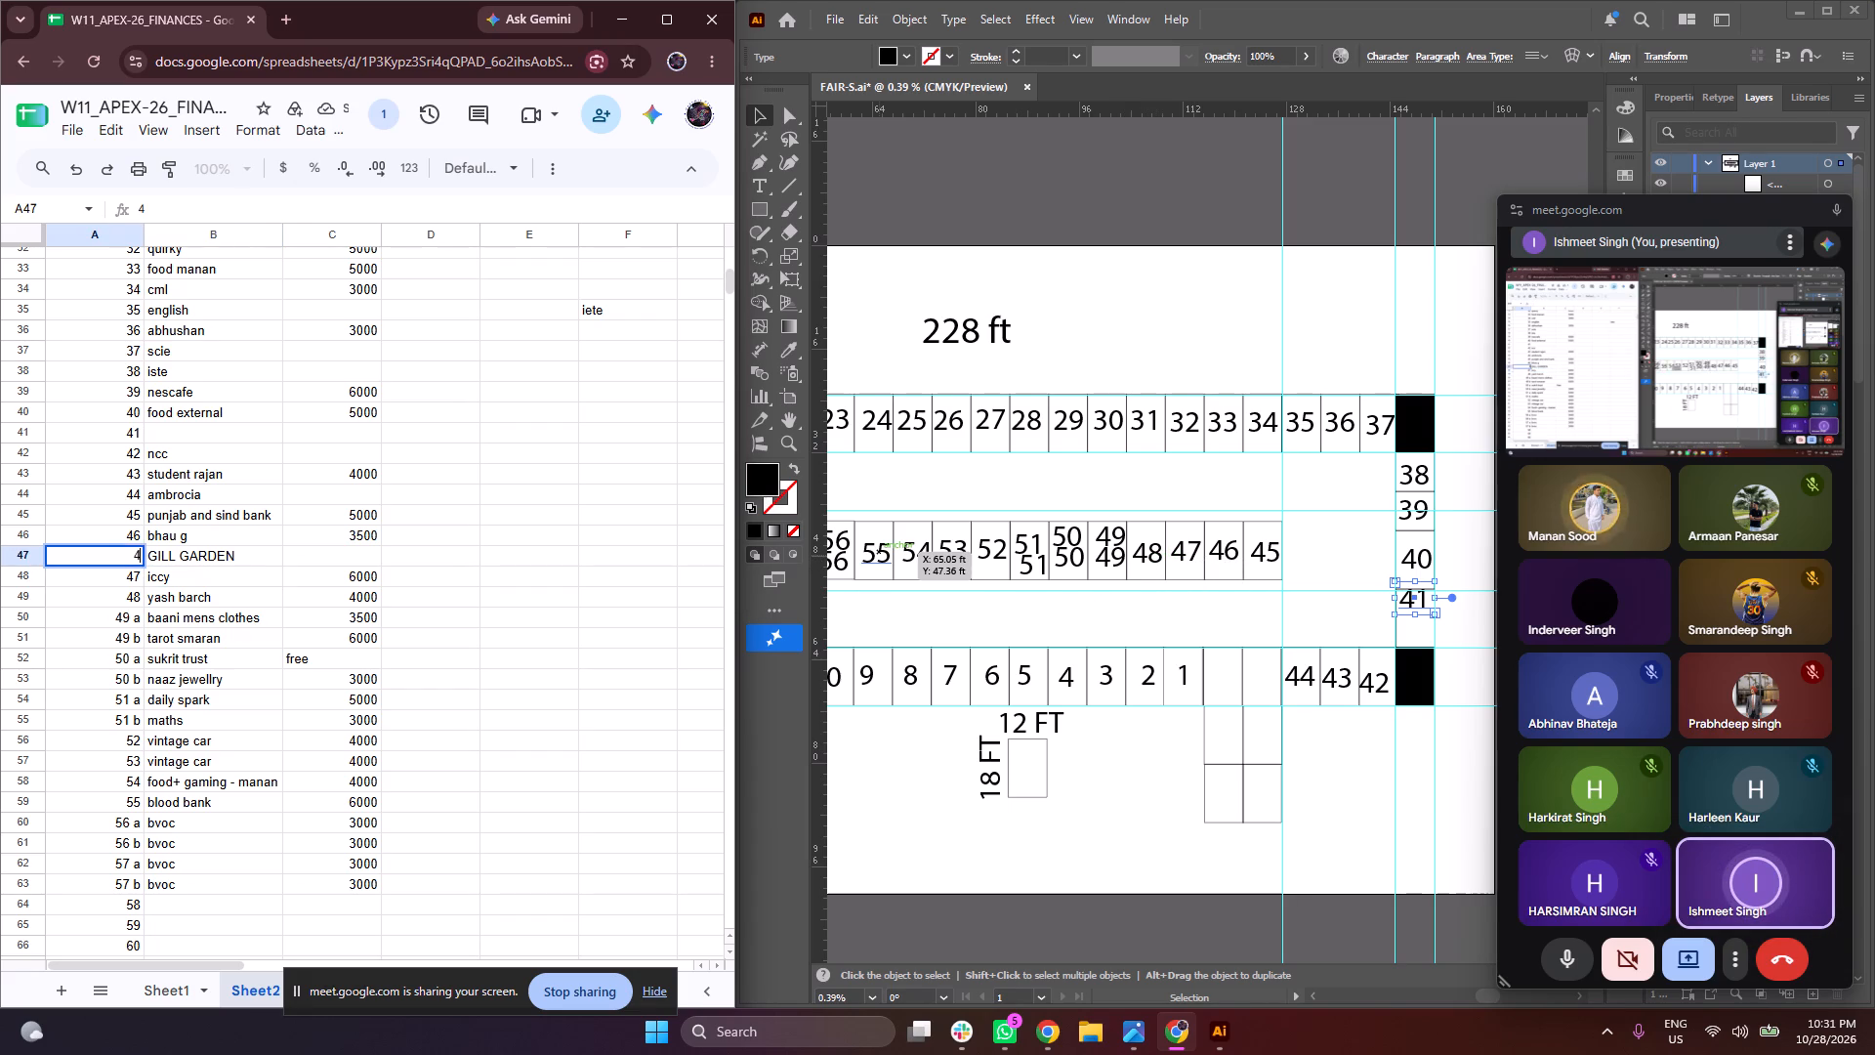
key(6)
key(BackSpace)
key(7)
key(Return)
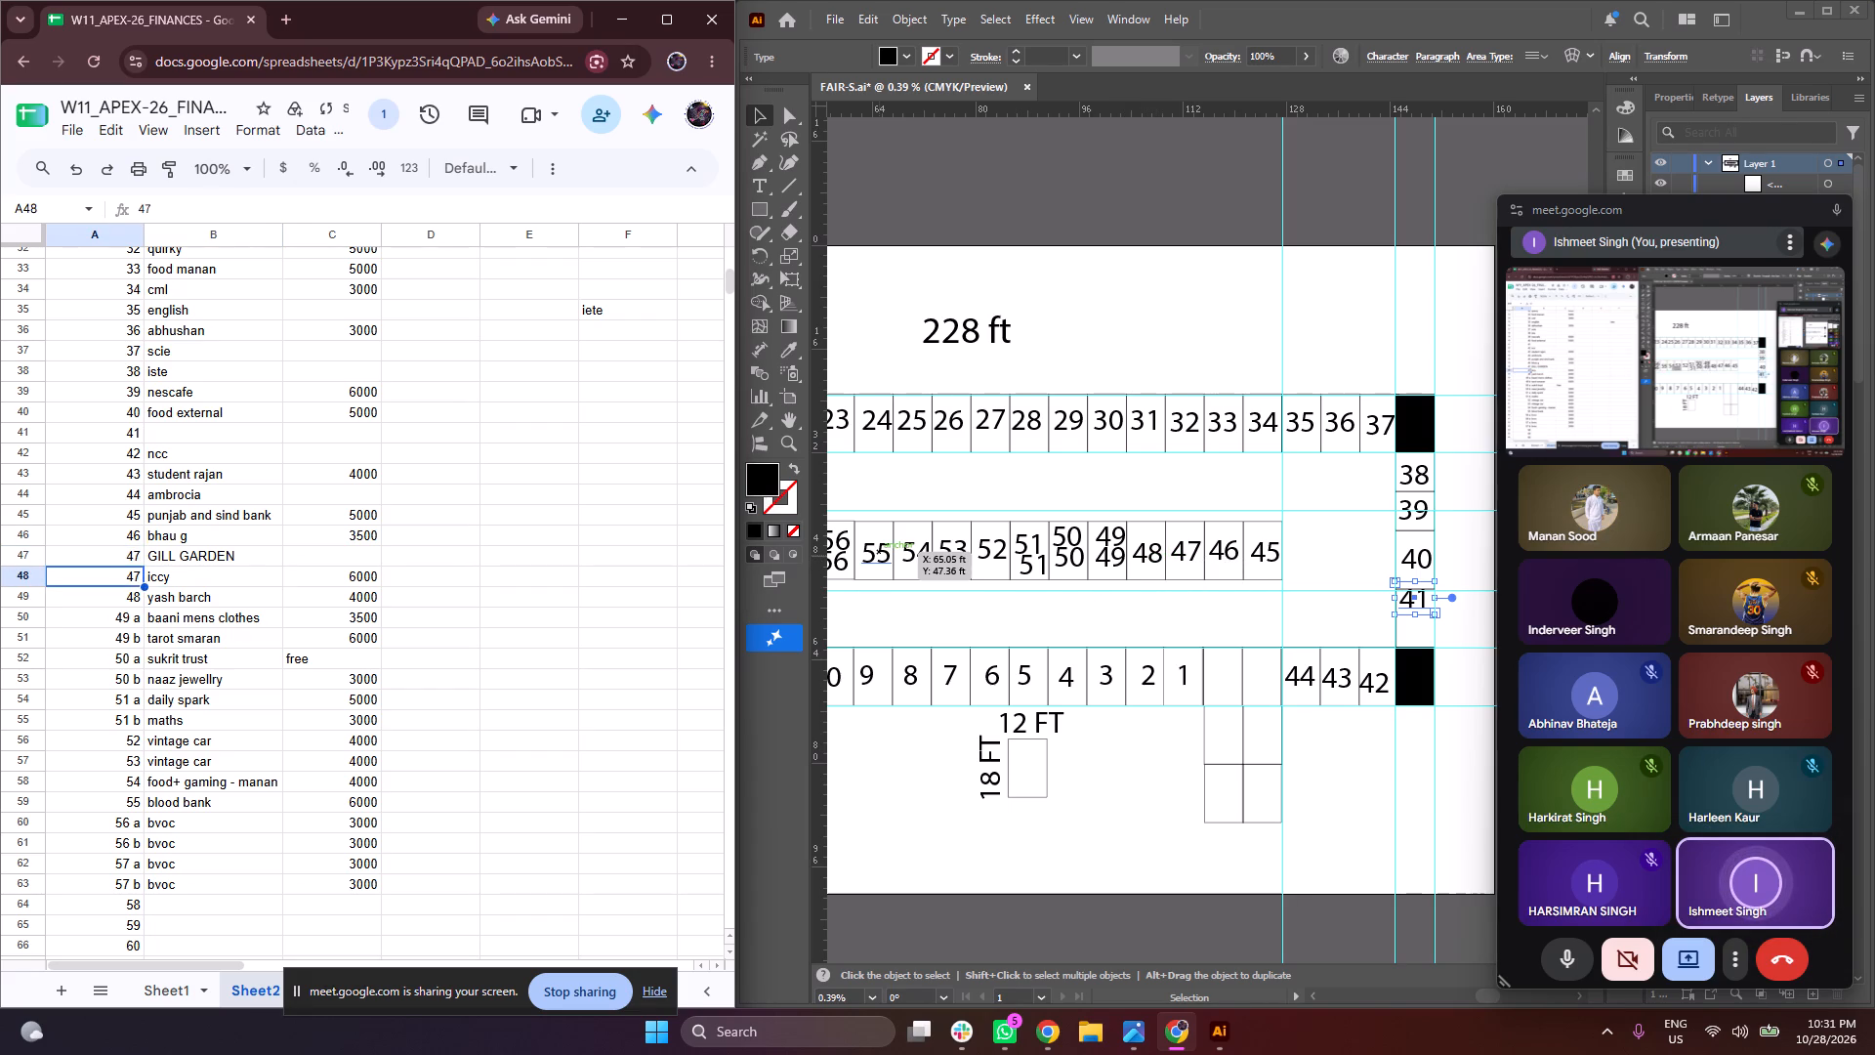
text(48)
key(Return)
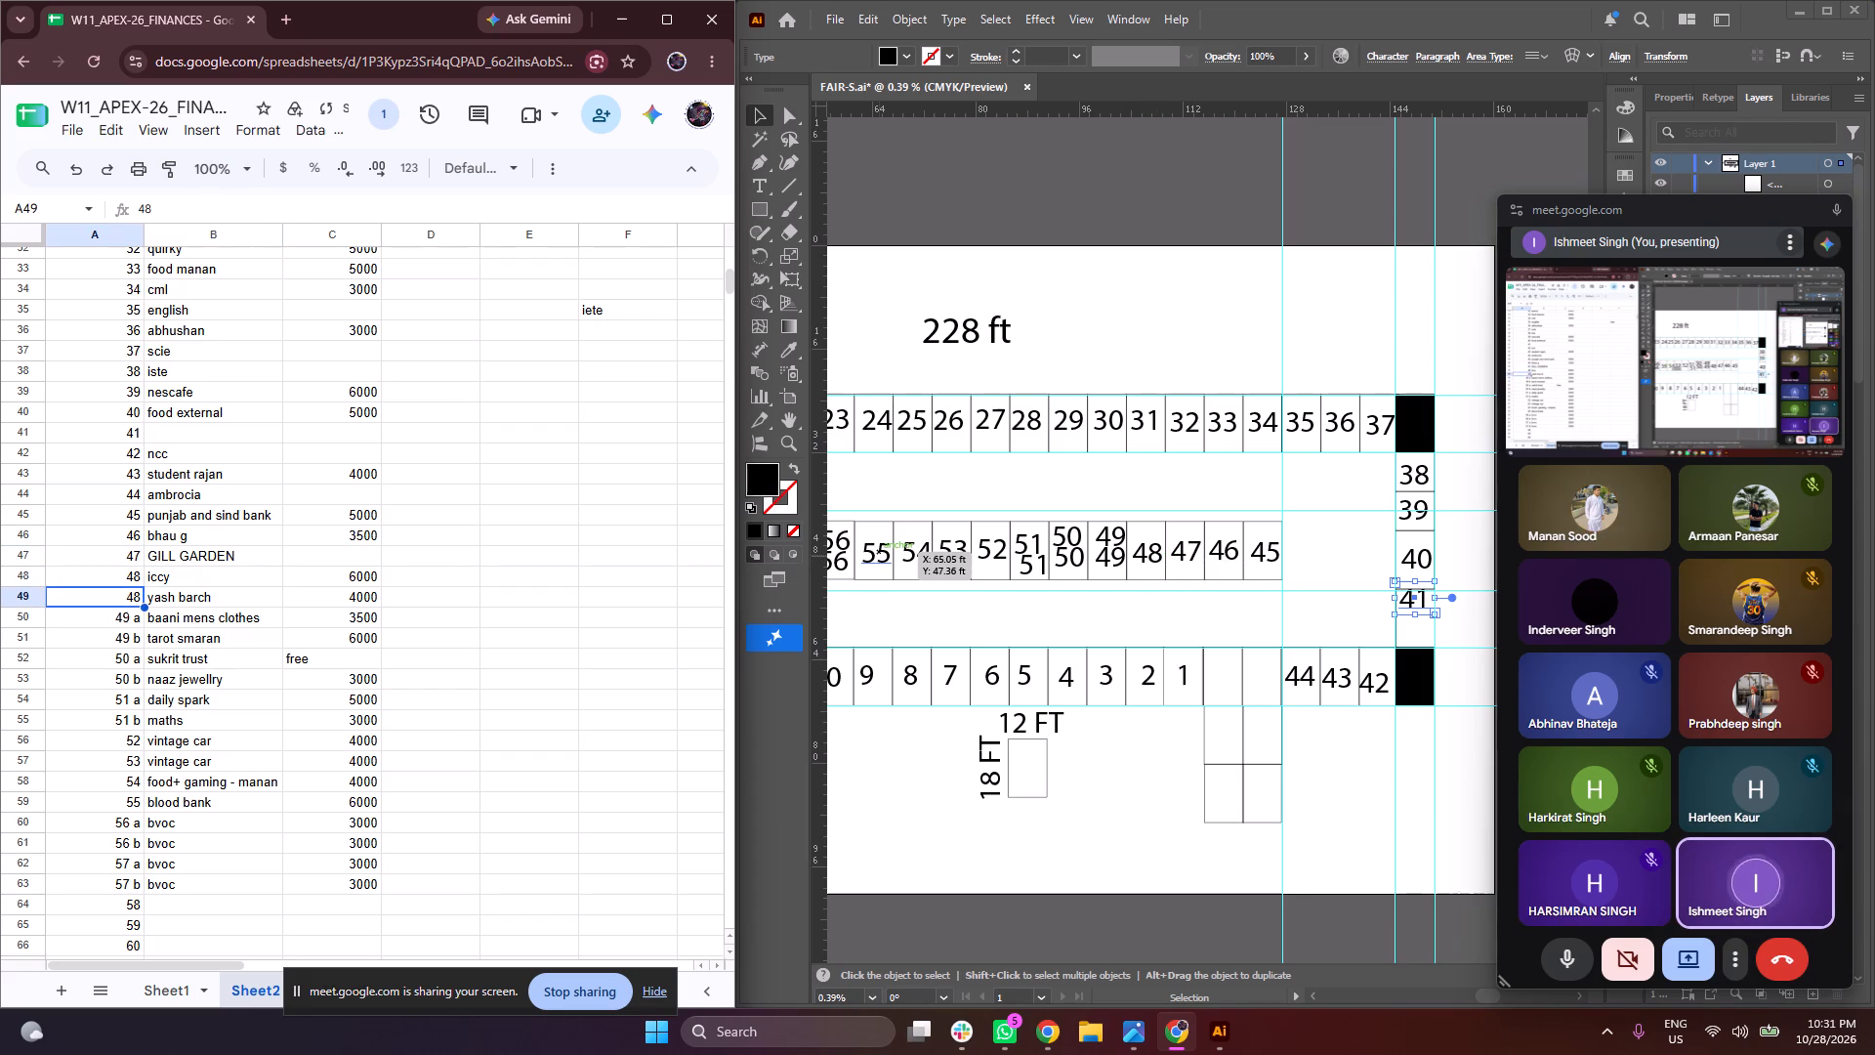
Delete the upper of the two 49 labels on the Illustrator floor plan.
click(1101, 534)
key(BackSpace)
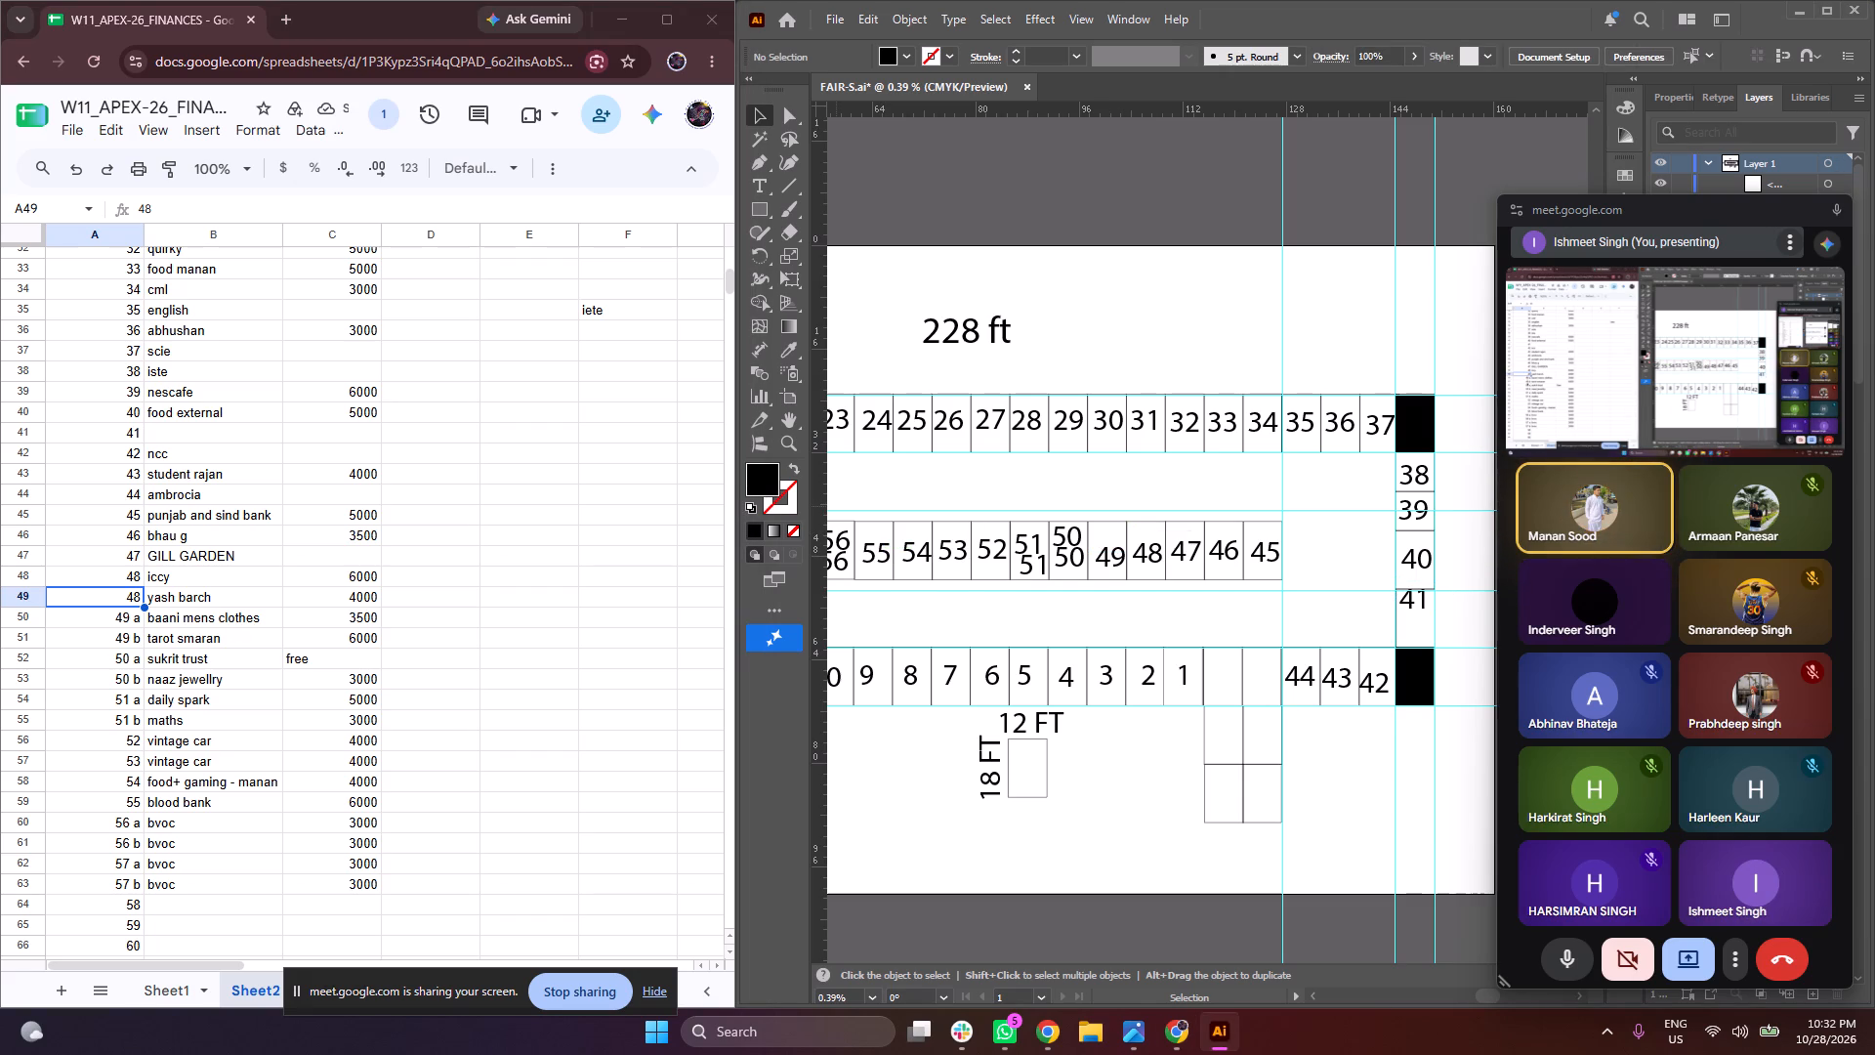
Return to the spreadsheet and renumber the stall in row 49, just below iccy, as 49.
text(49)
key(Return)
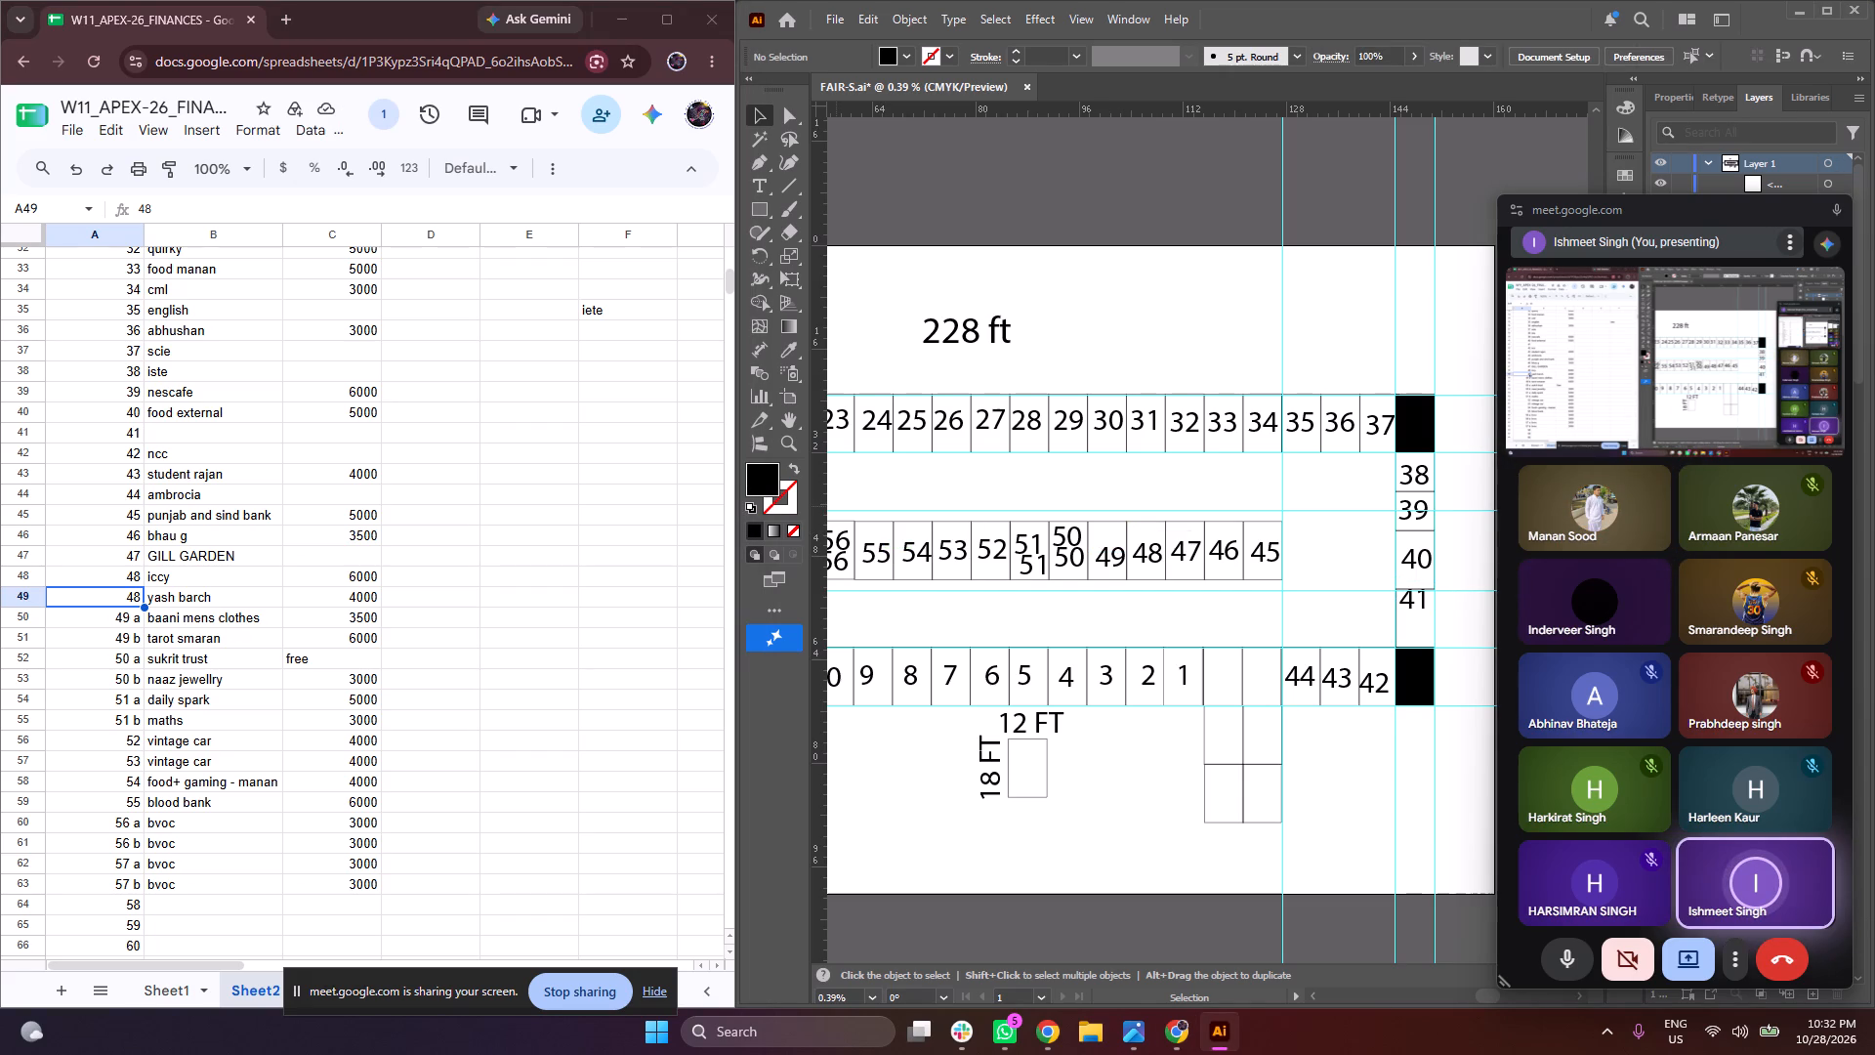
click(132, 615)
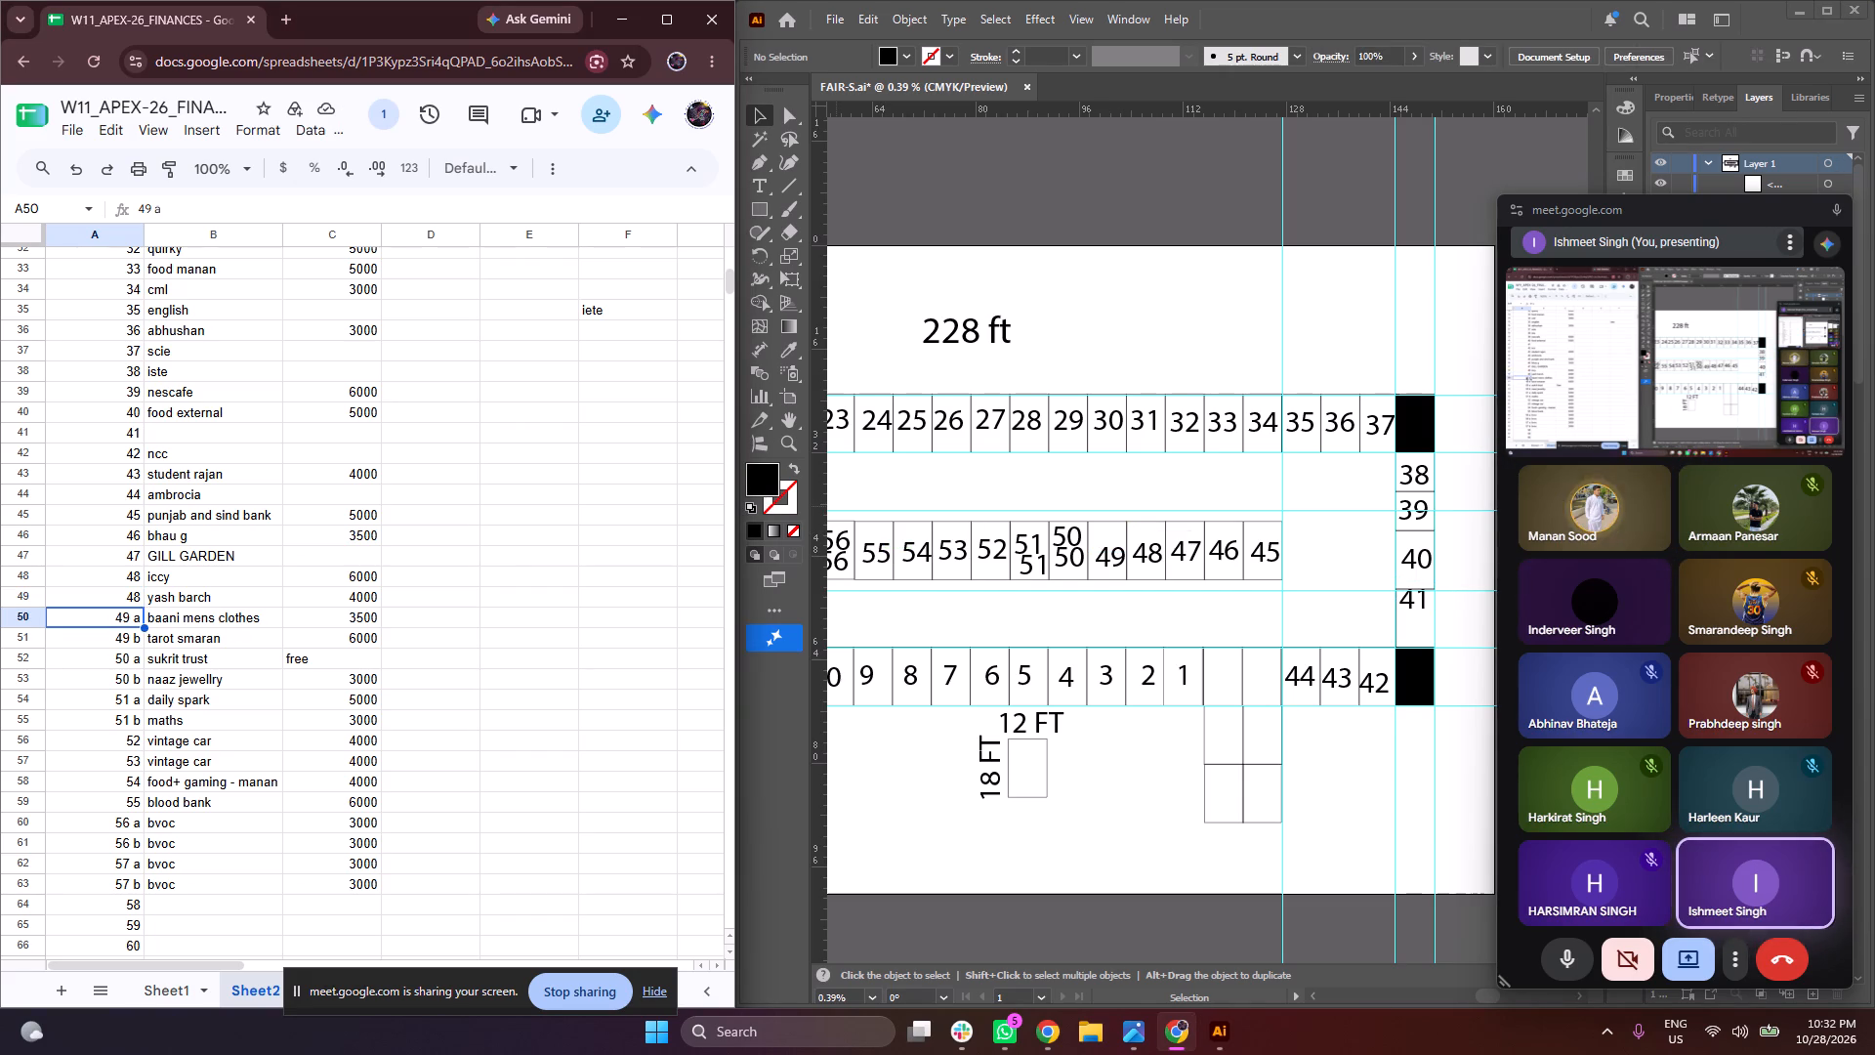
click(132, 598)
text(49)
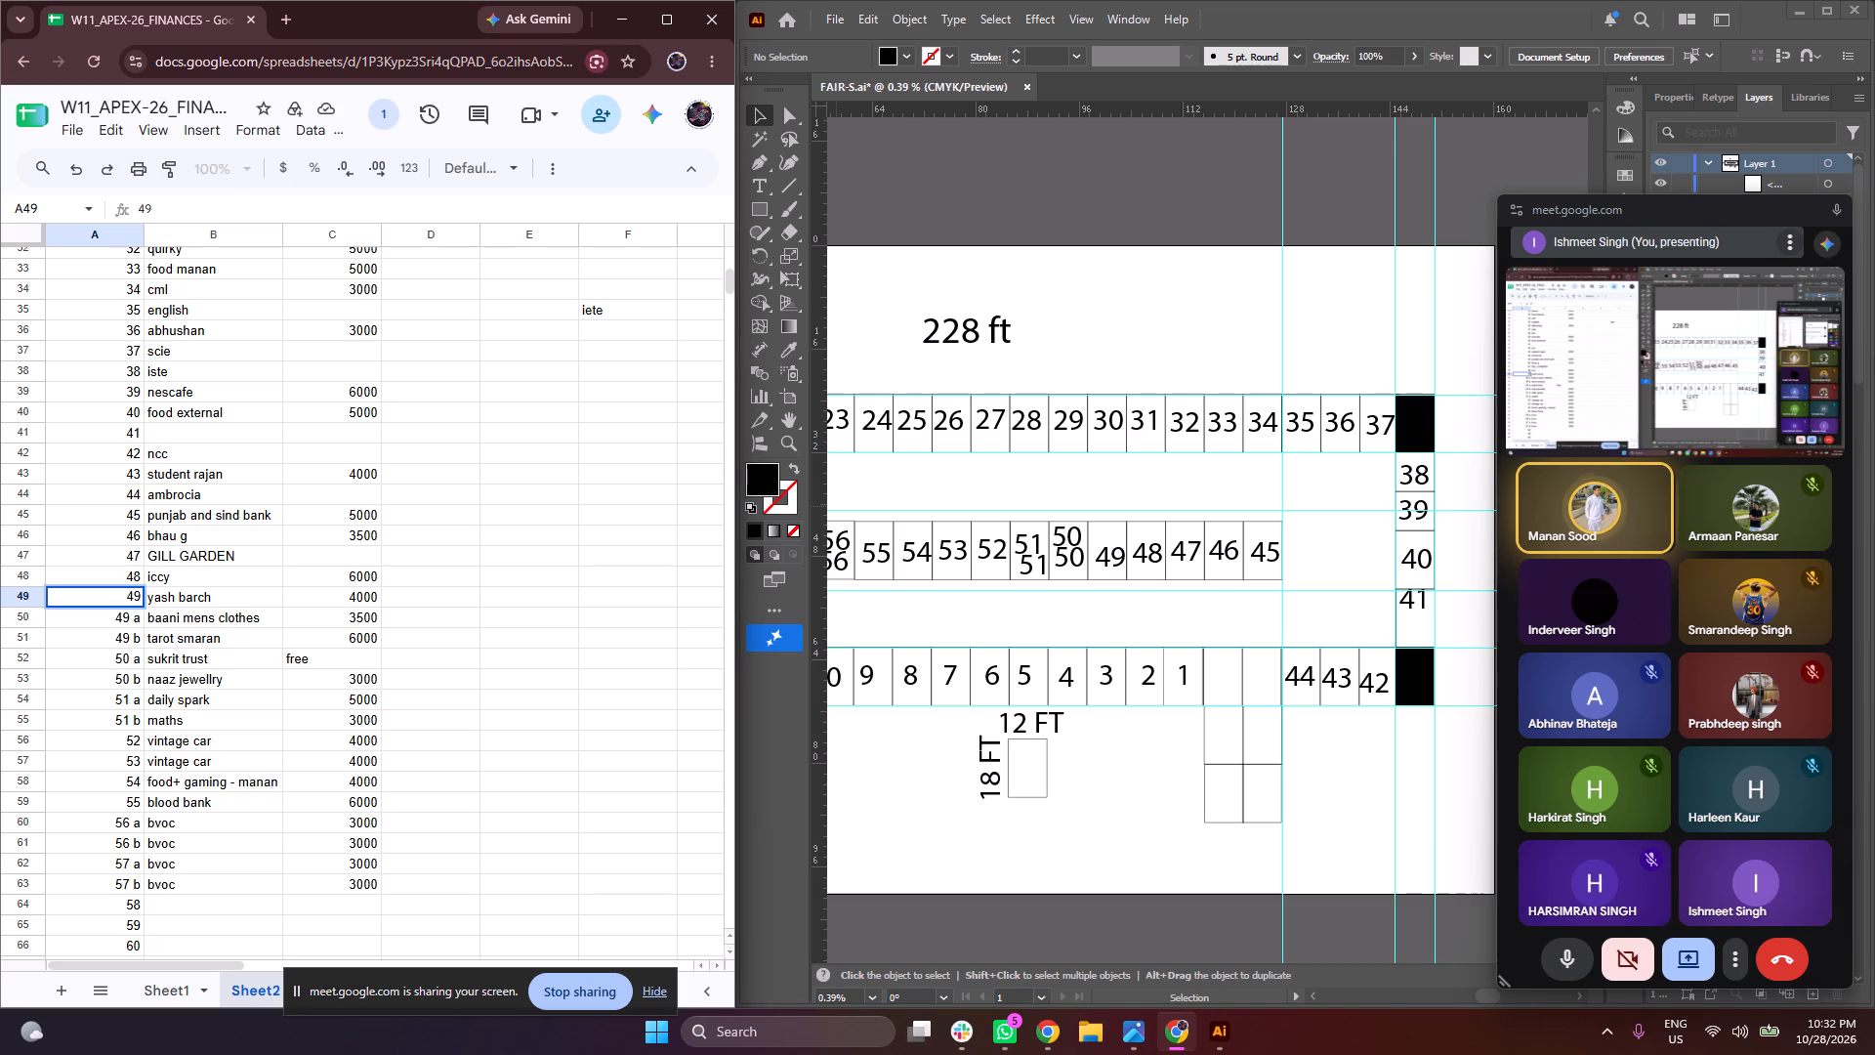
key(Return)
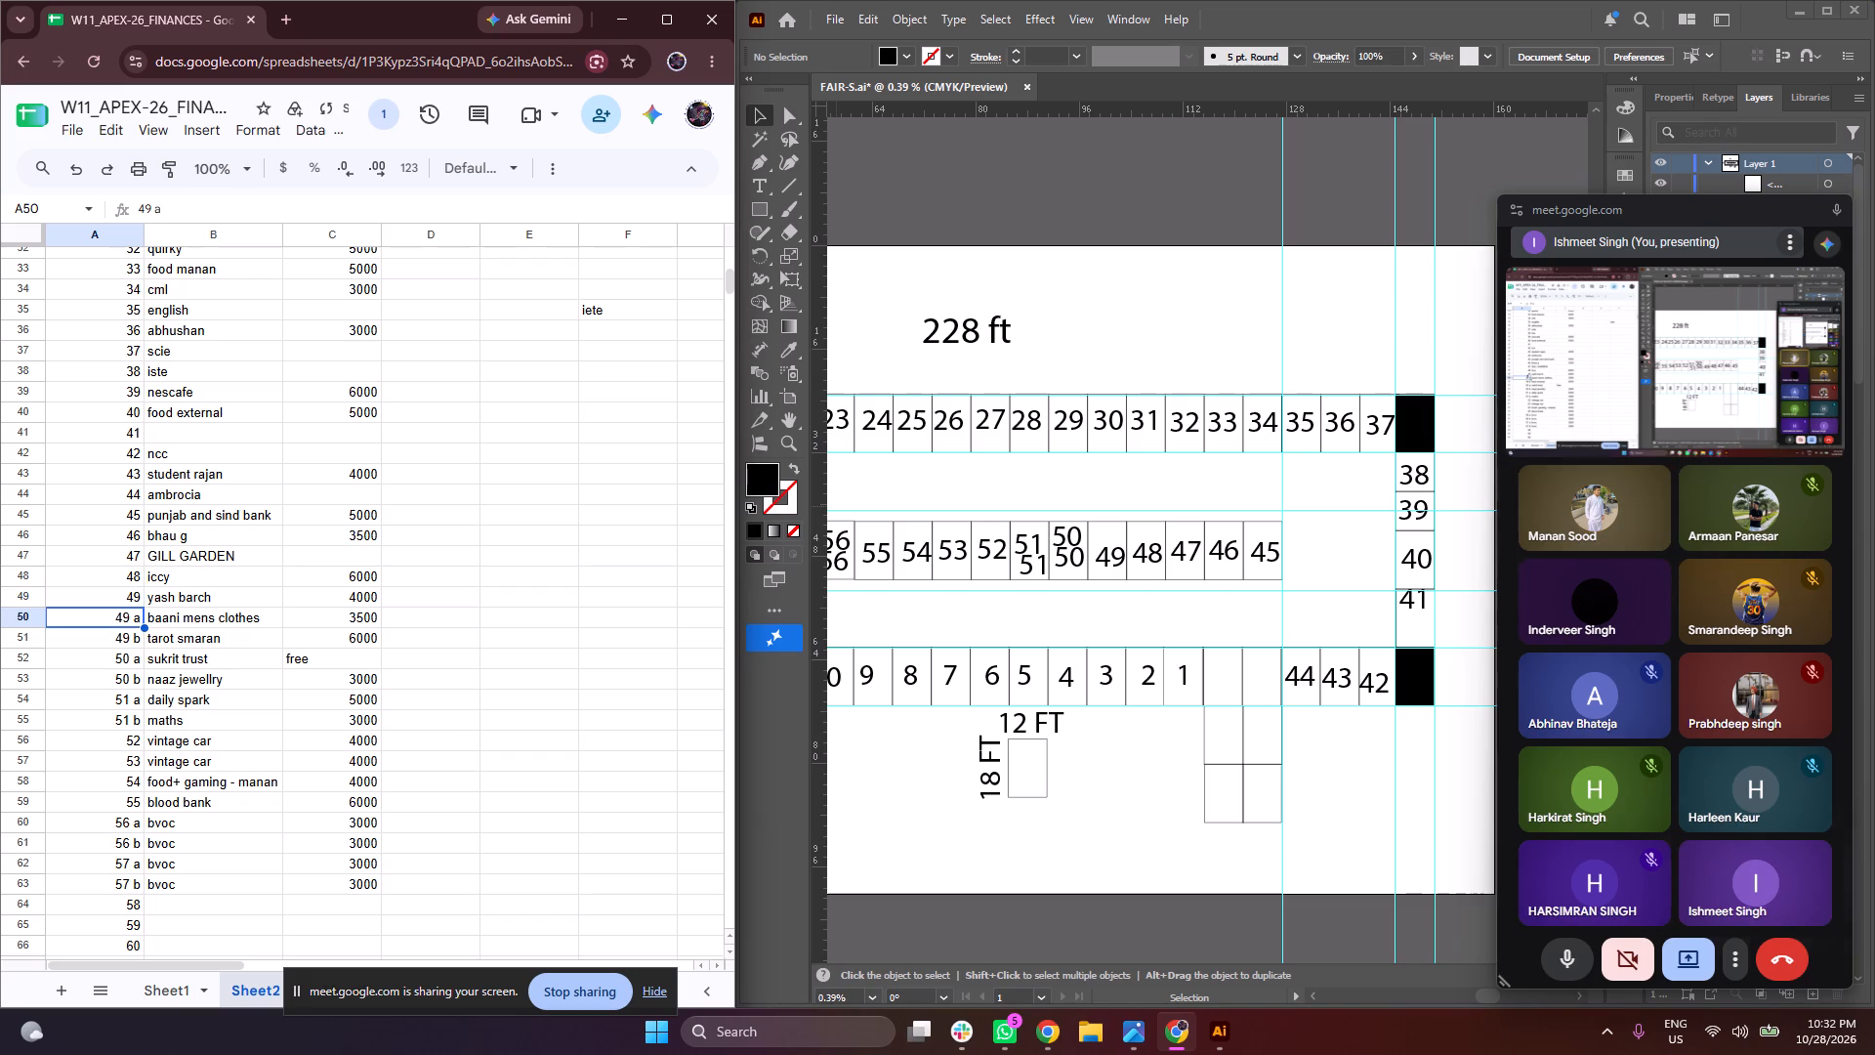
Renumber the baani mens clothes stall as 50 A and the tarot stall below it as 50 B.
text(50 A)
key(Return)
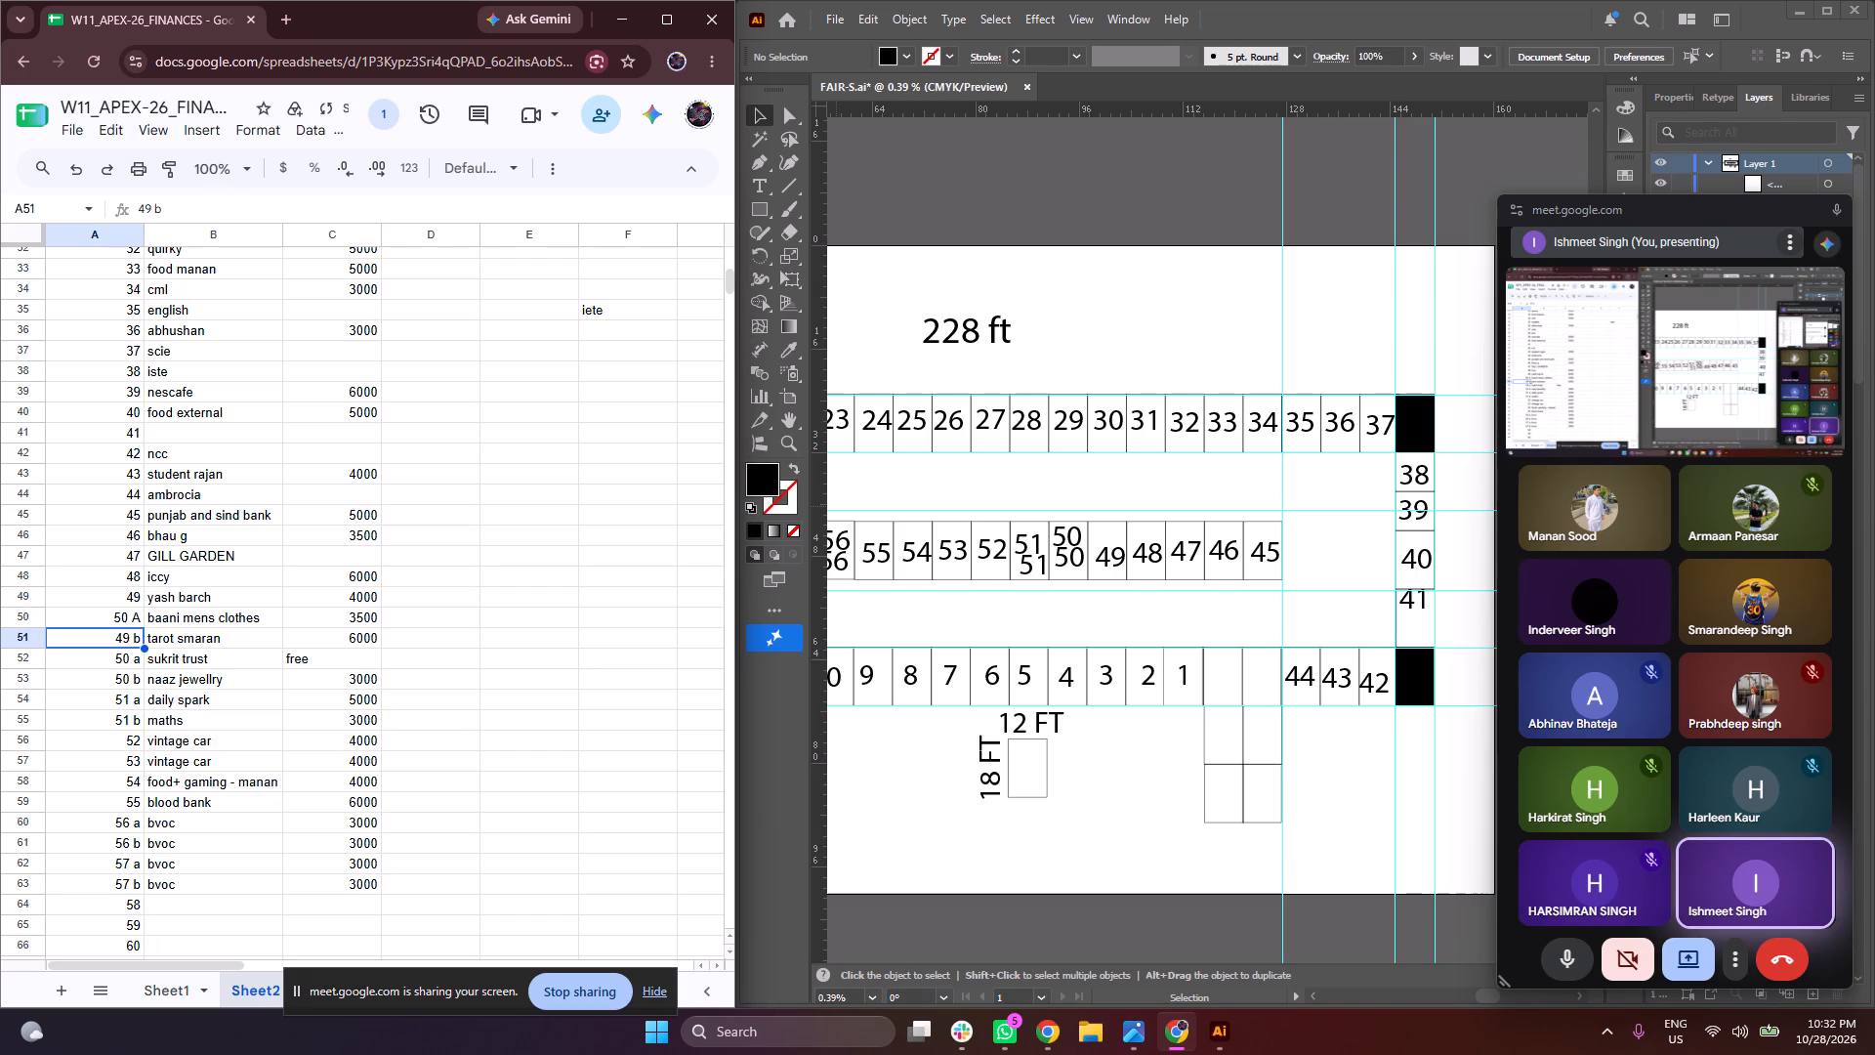
text(50)
key(space)
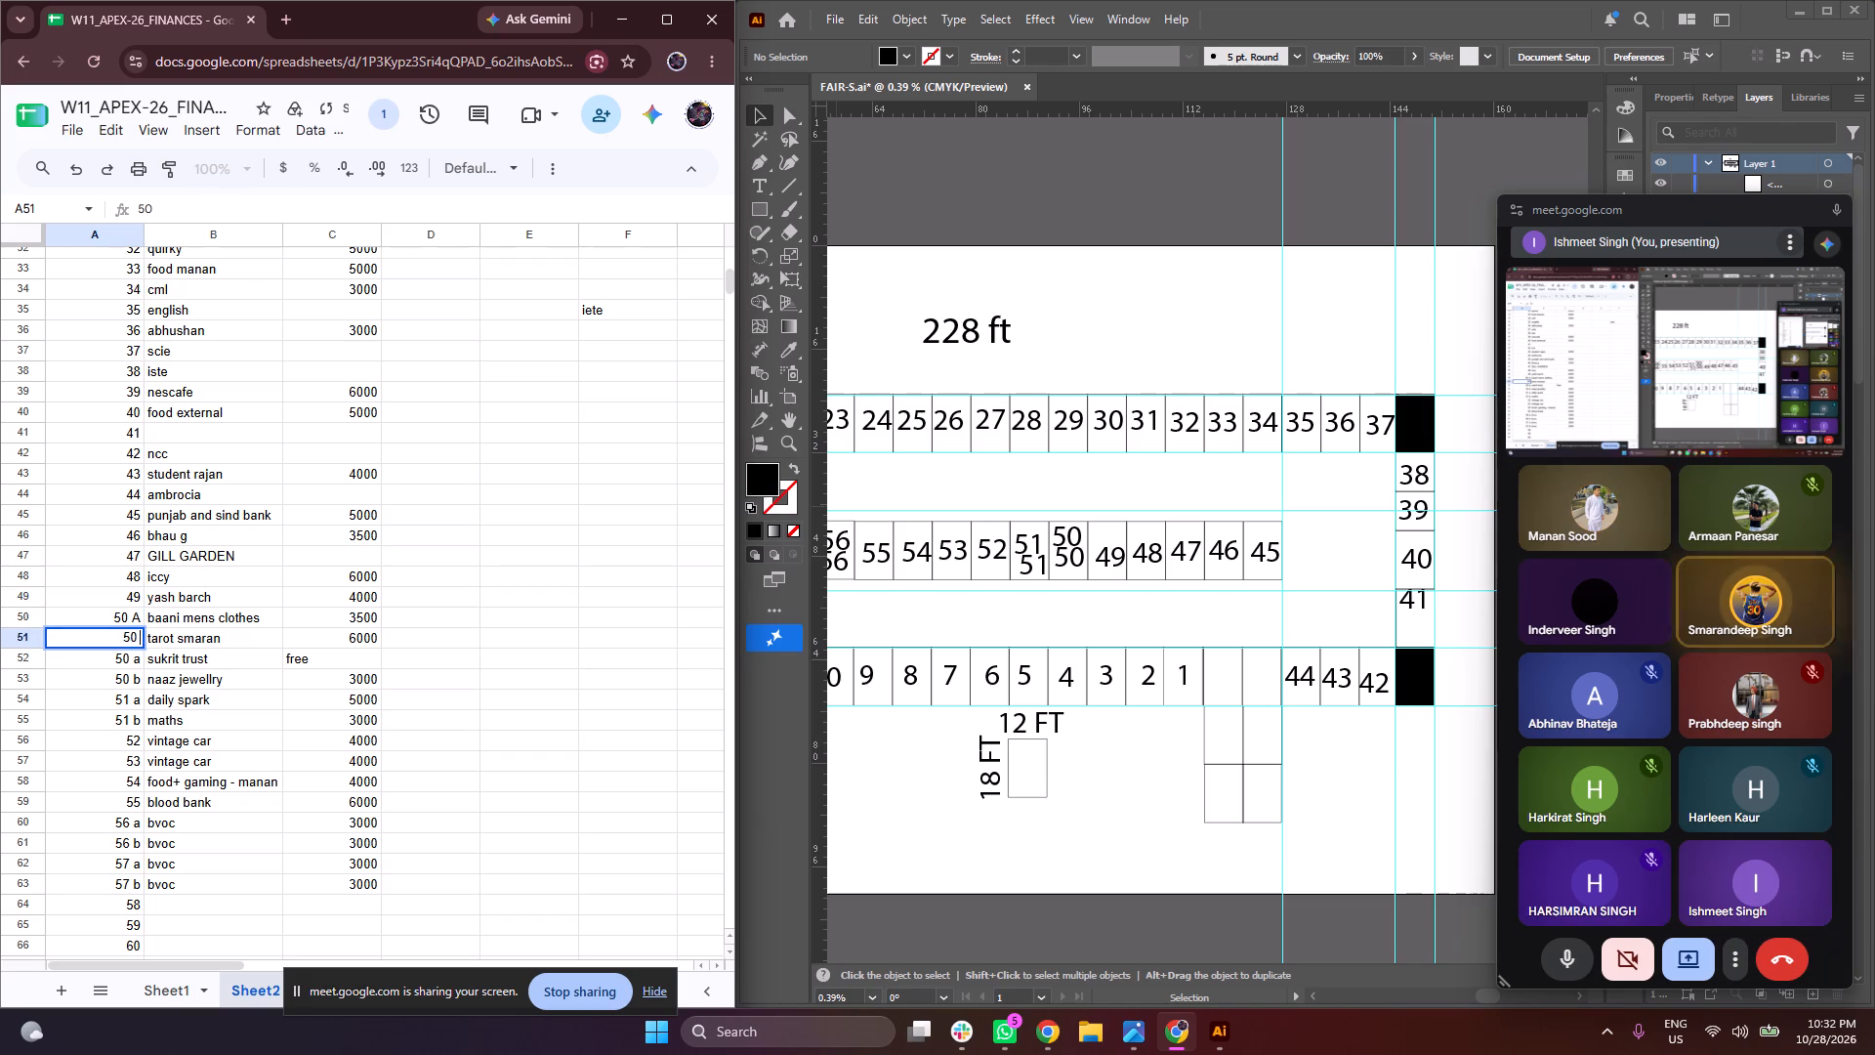
key(b)
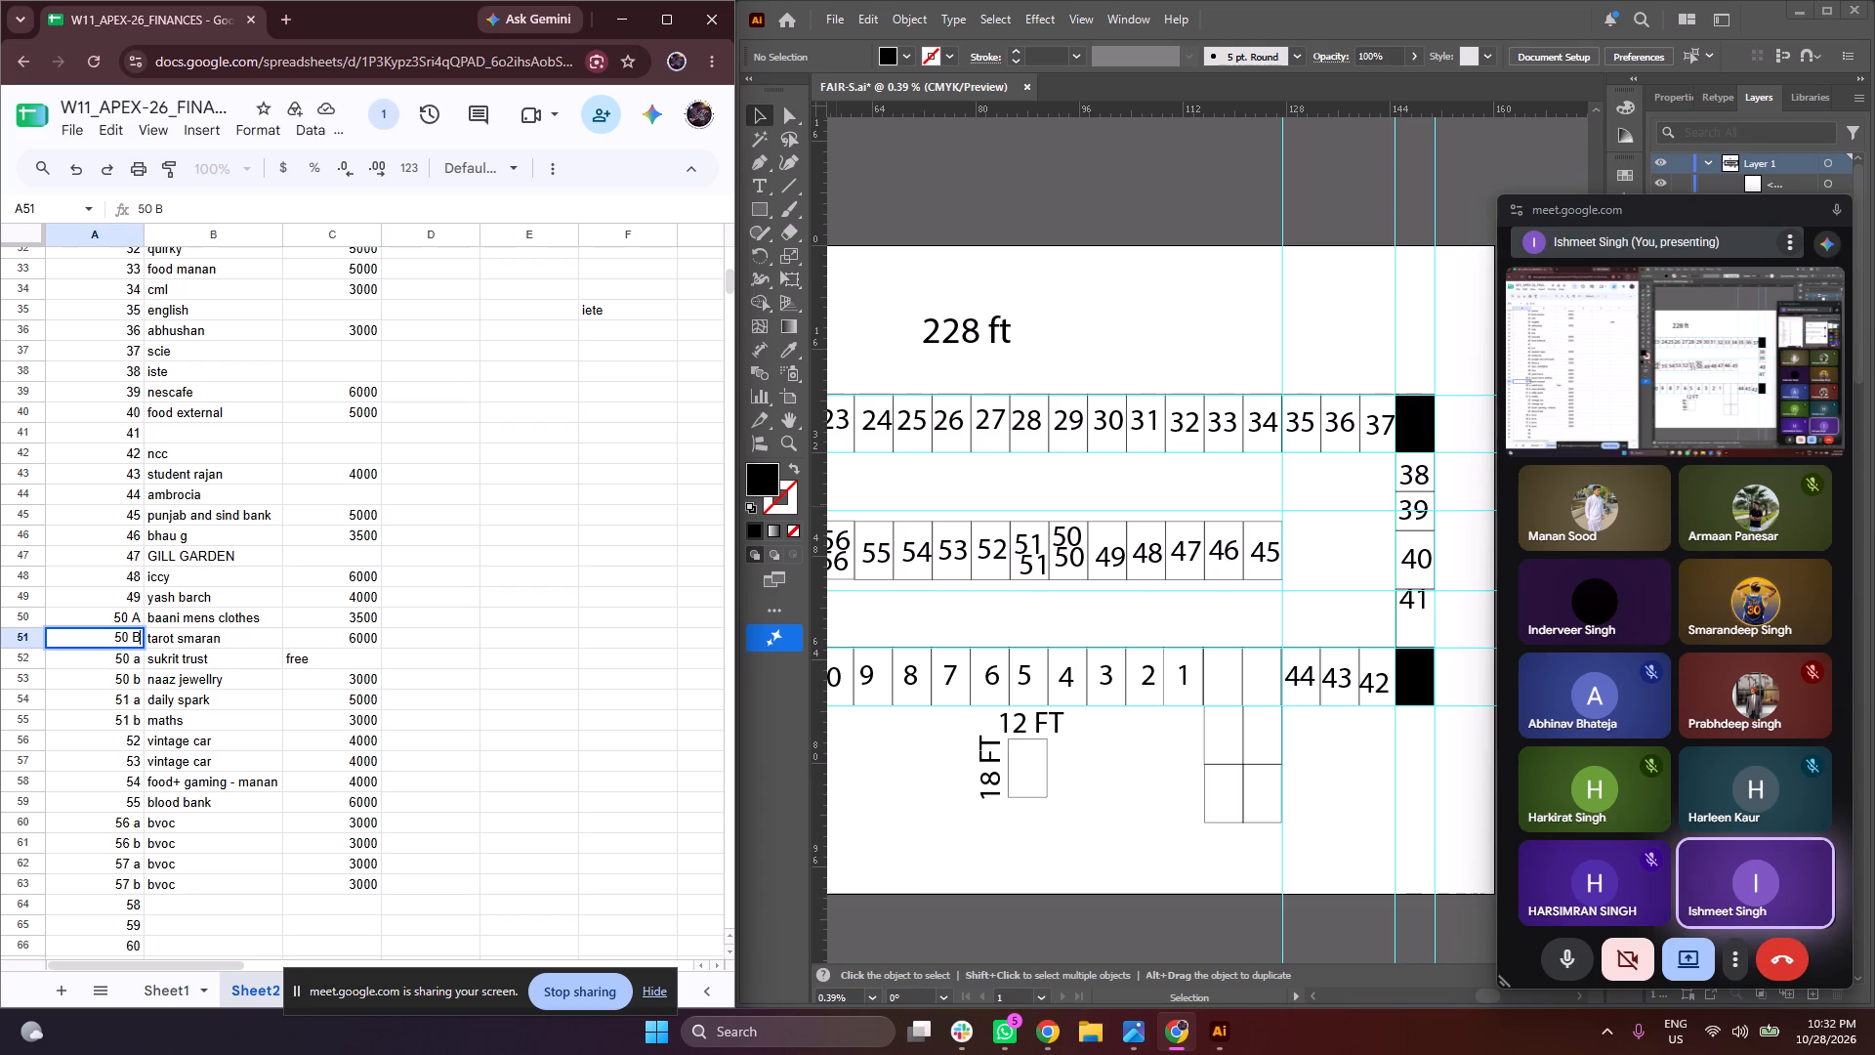
key(space)
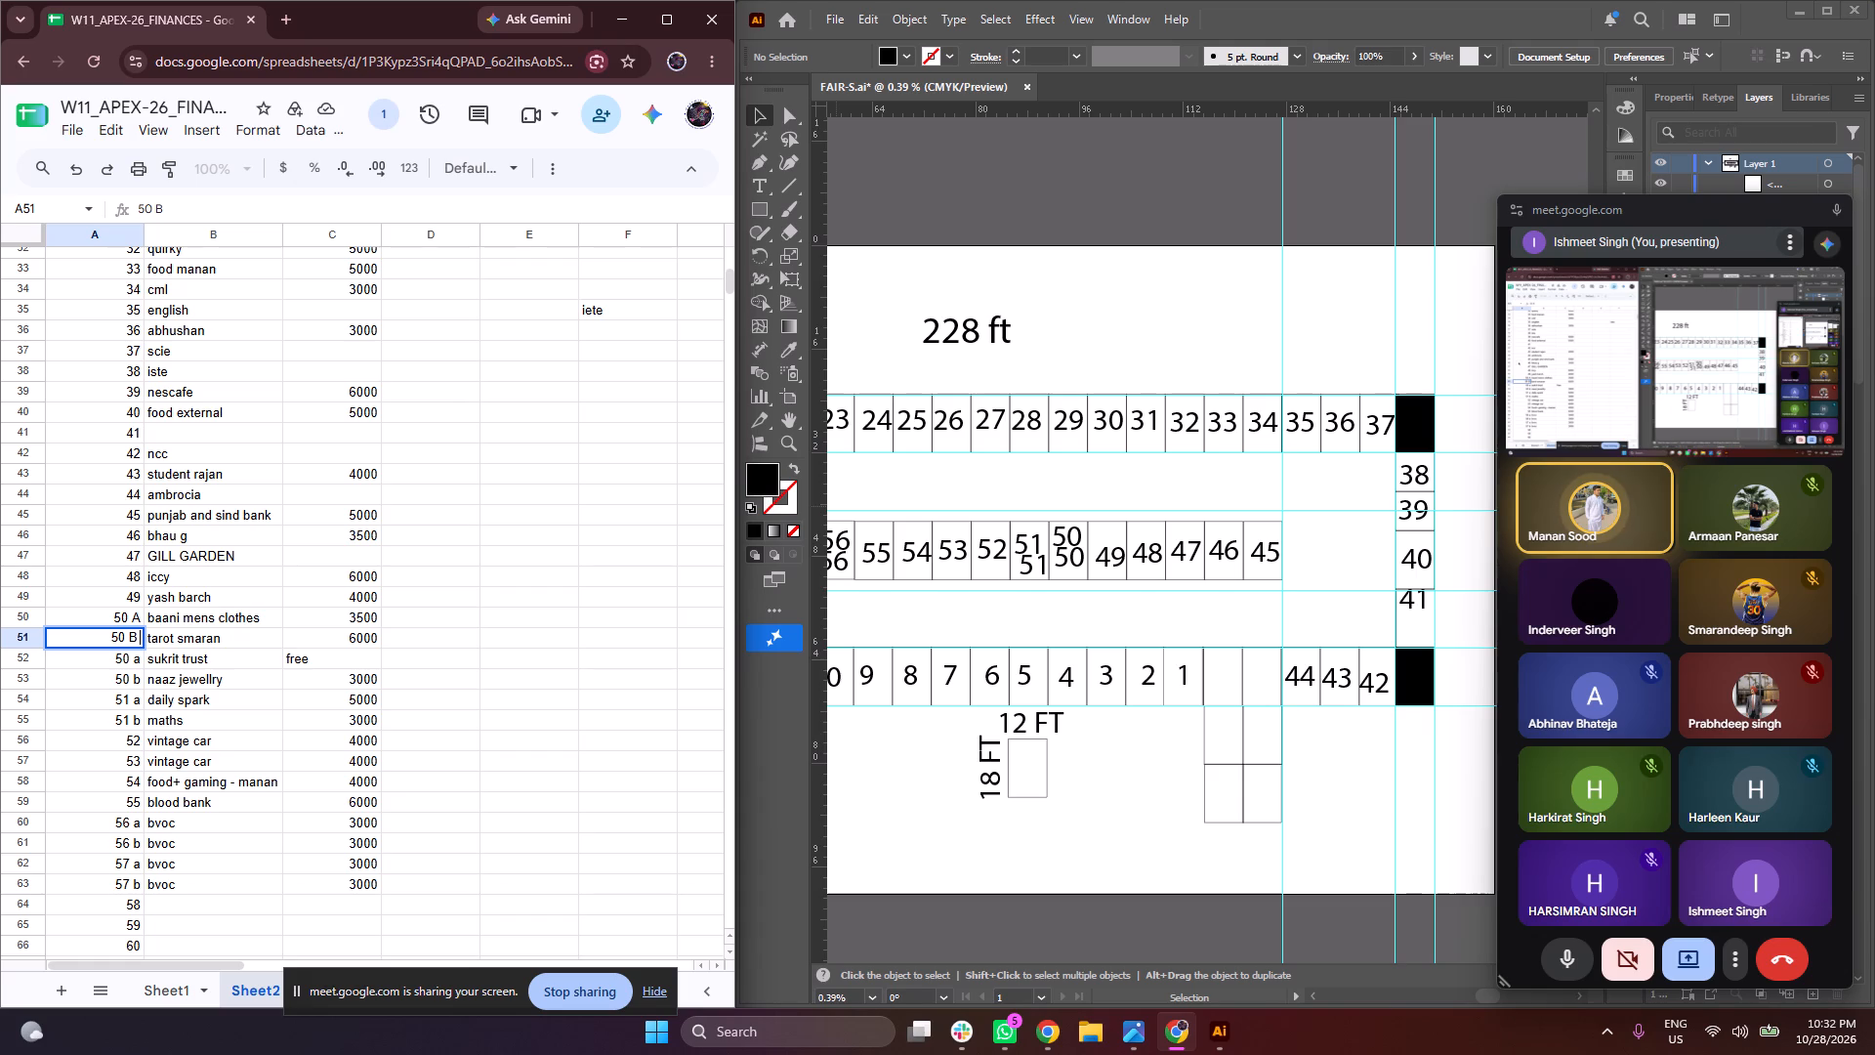
Move row 49 above the iccy row and renumber the two stalls 48 and 49 in their new order.
click(25, 602)
click(29, 593)
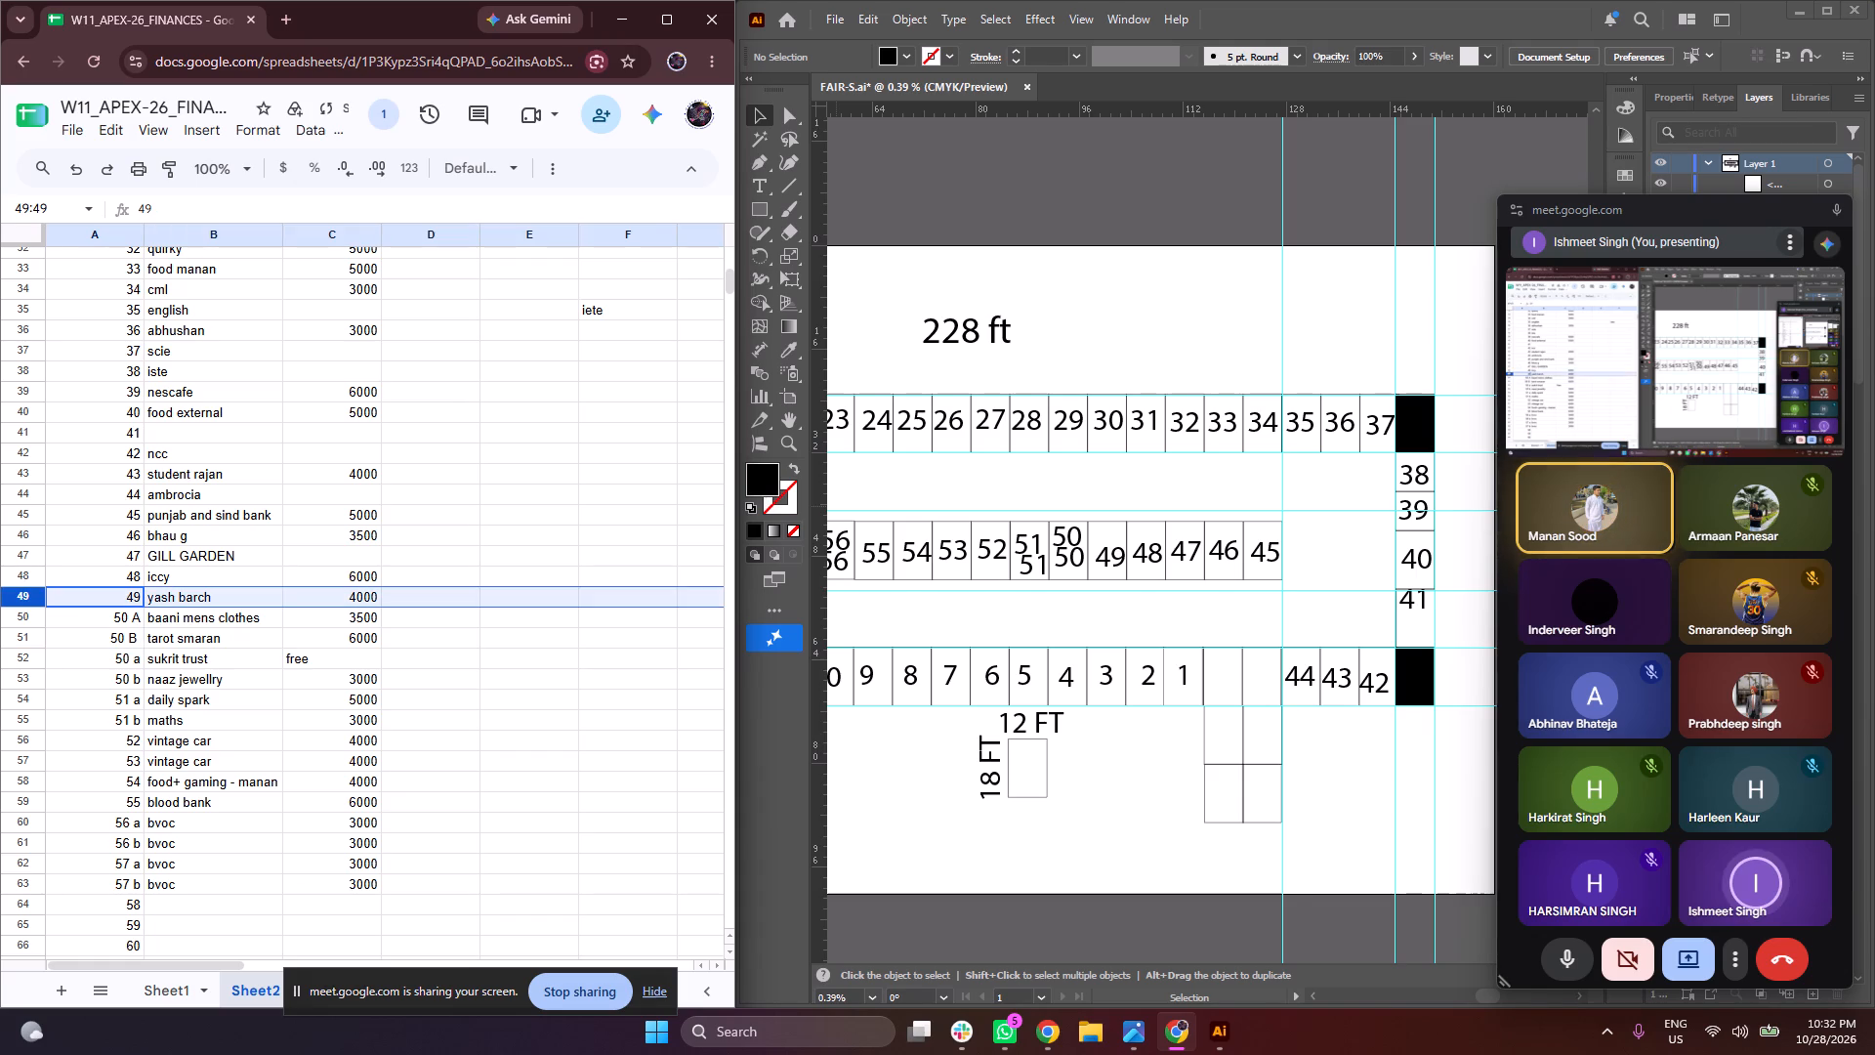
drag(20, 598, 25, 575)
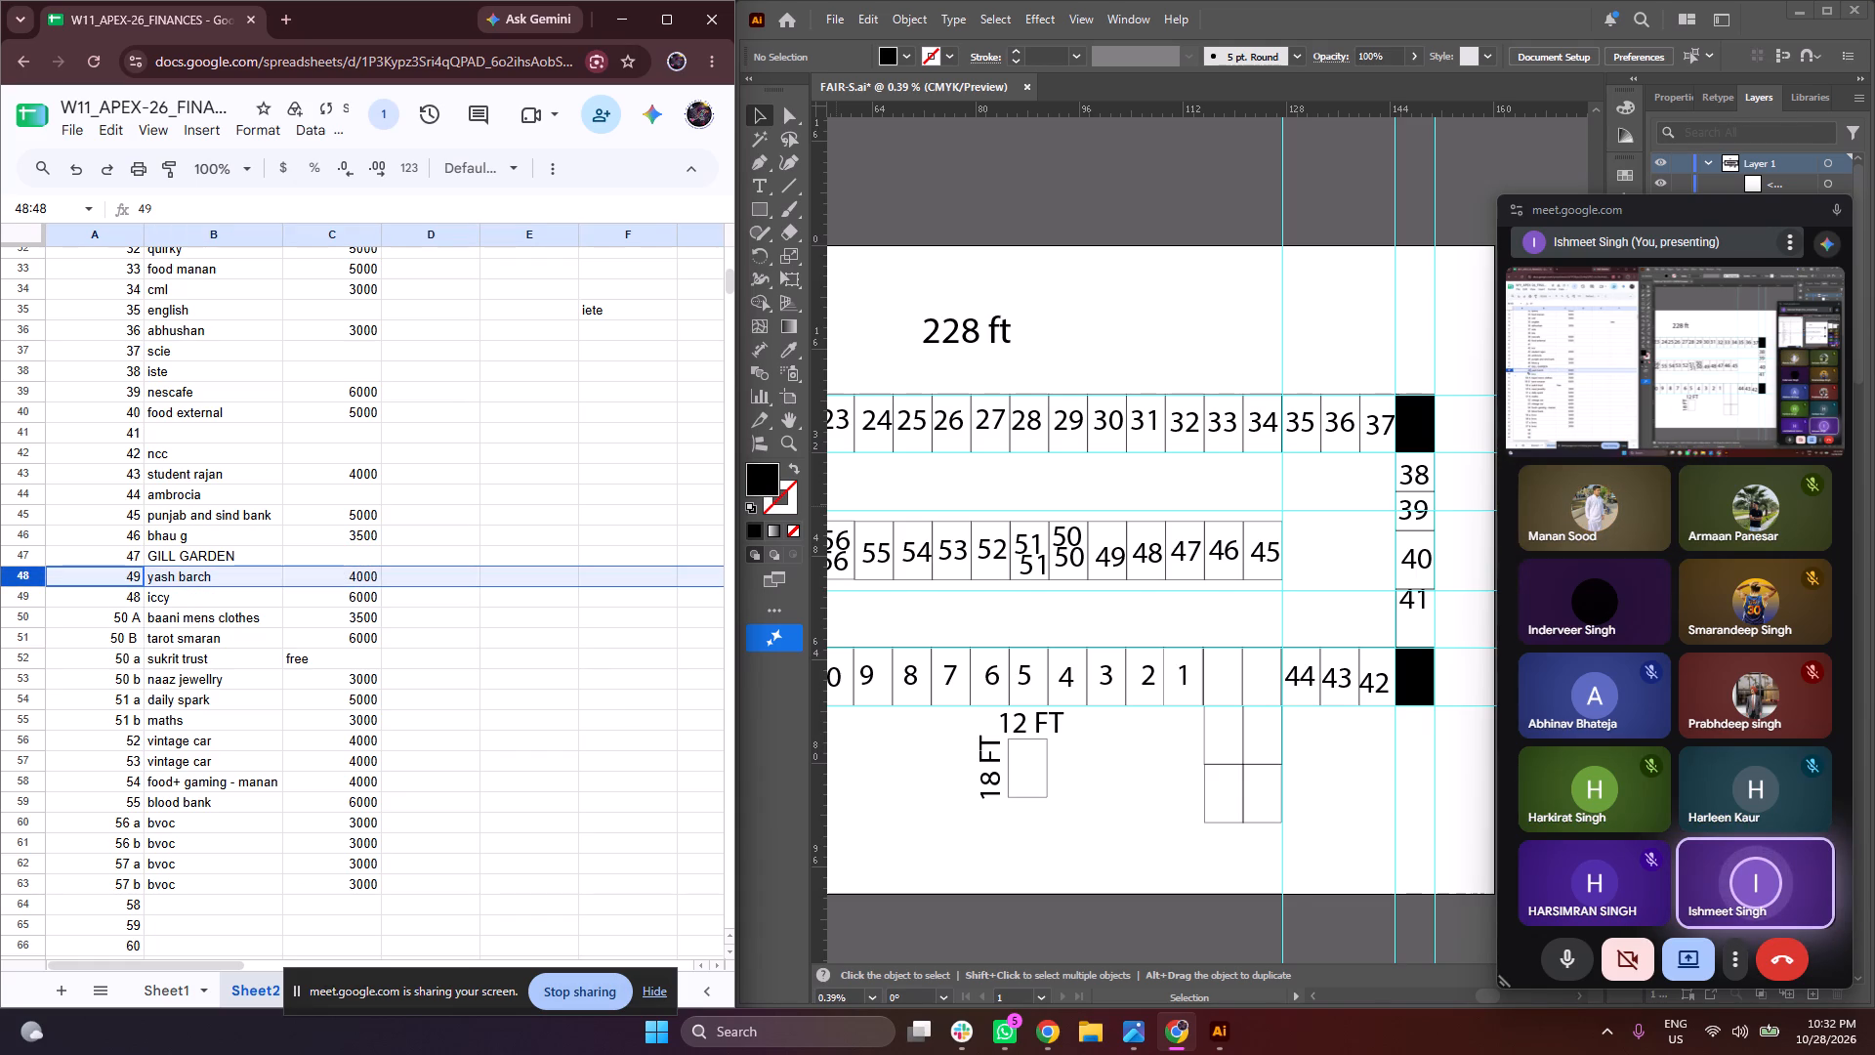
text(48)
key(Return)
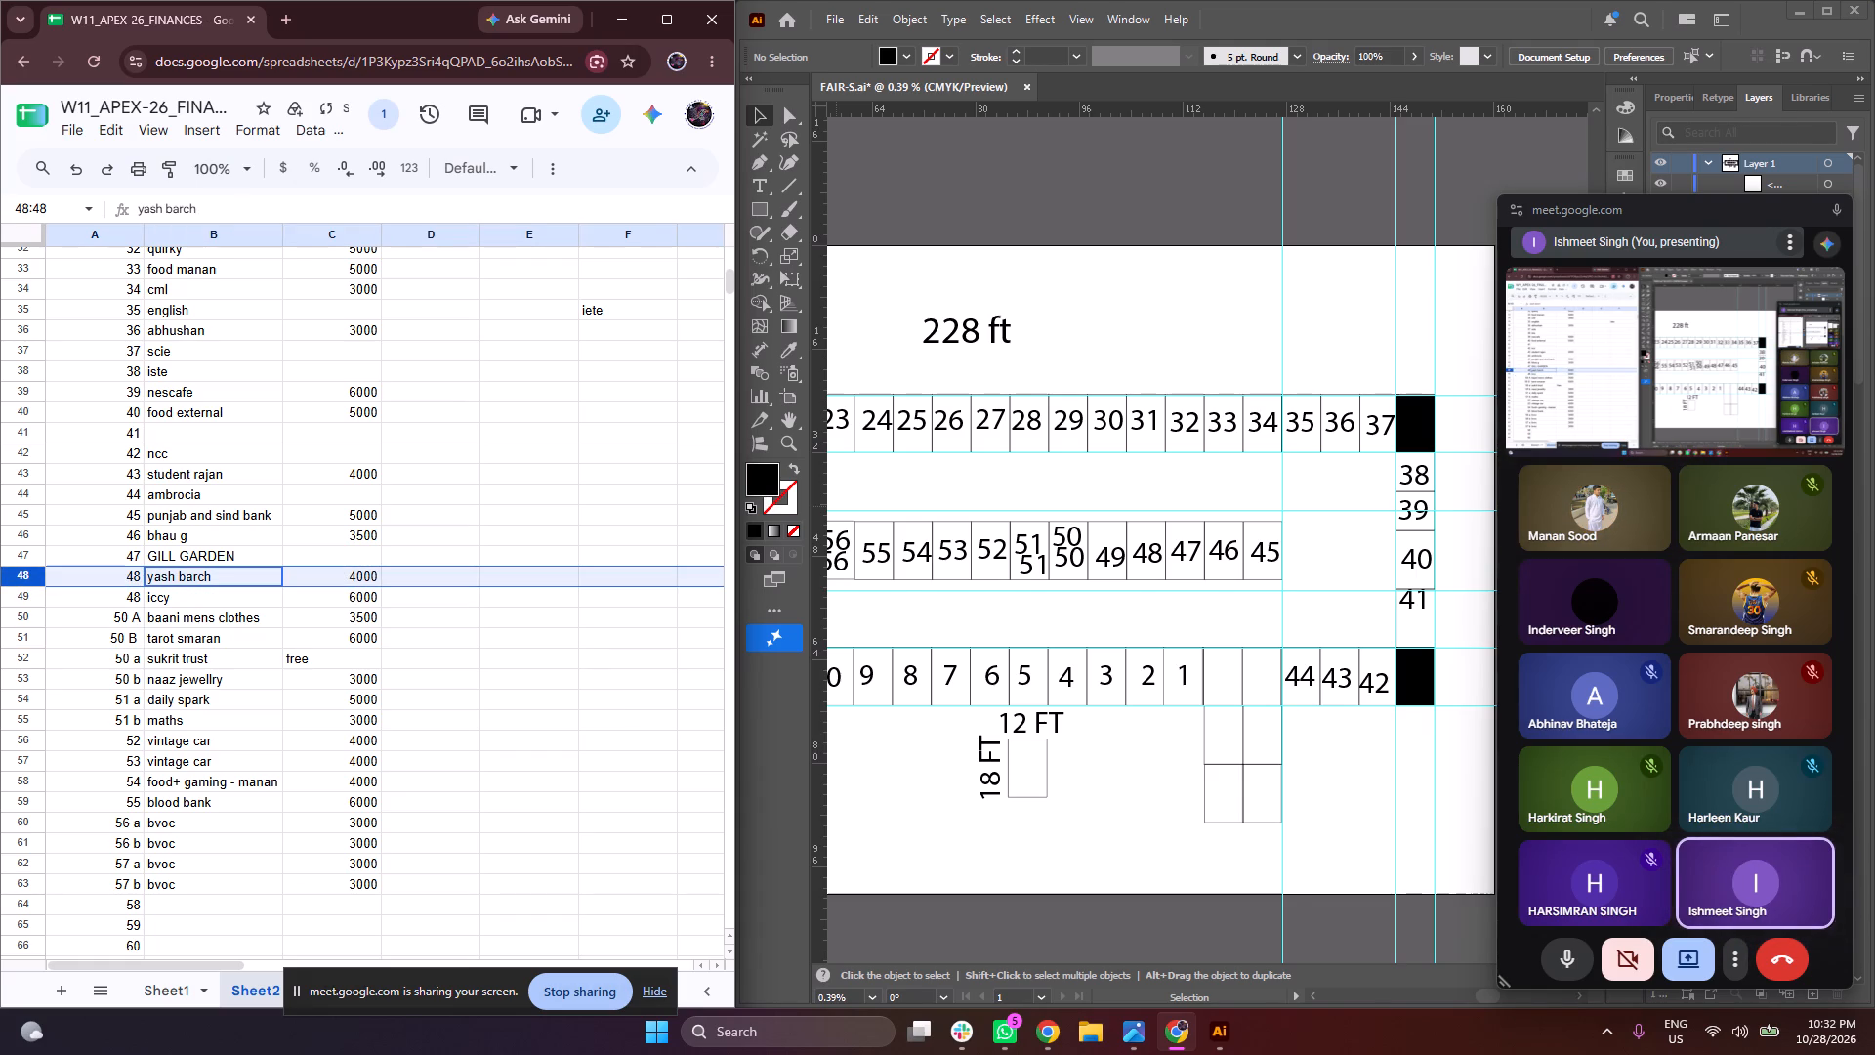
key(Down)
key(Left)
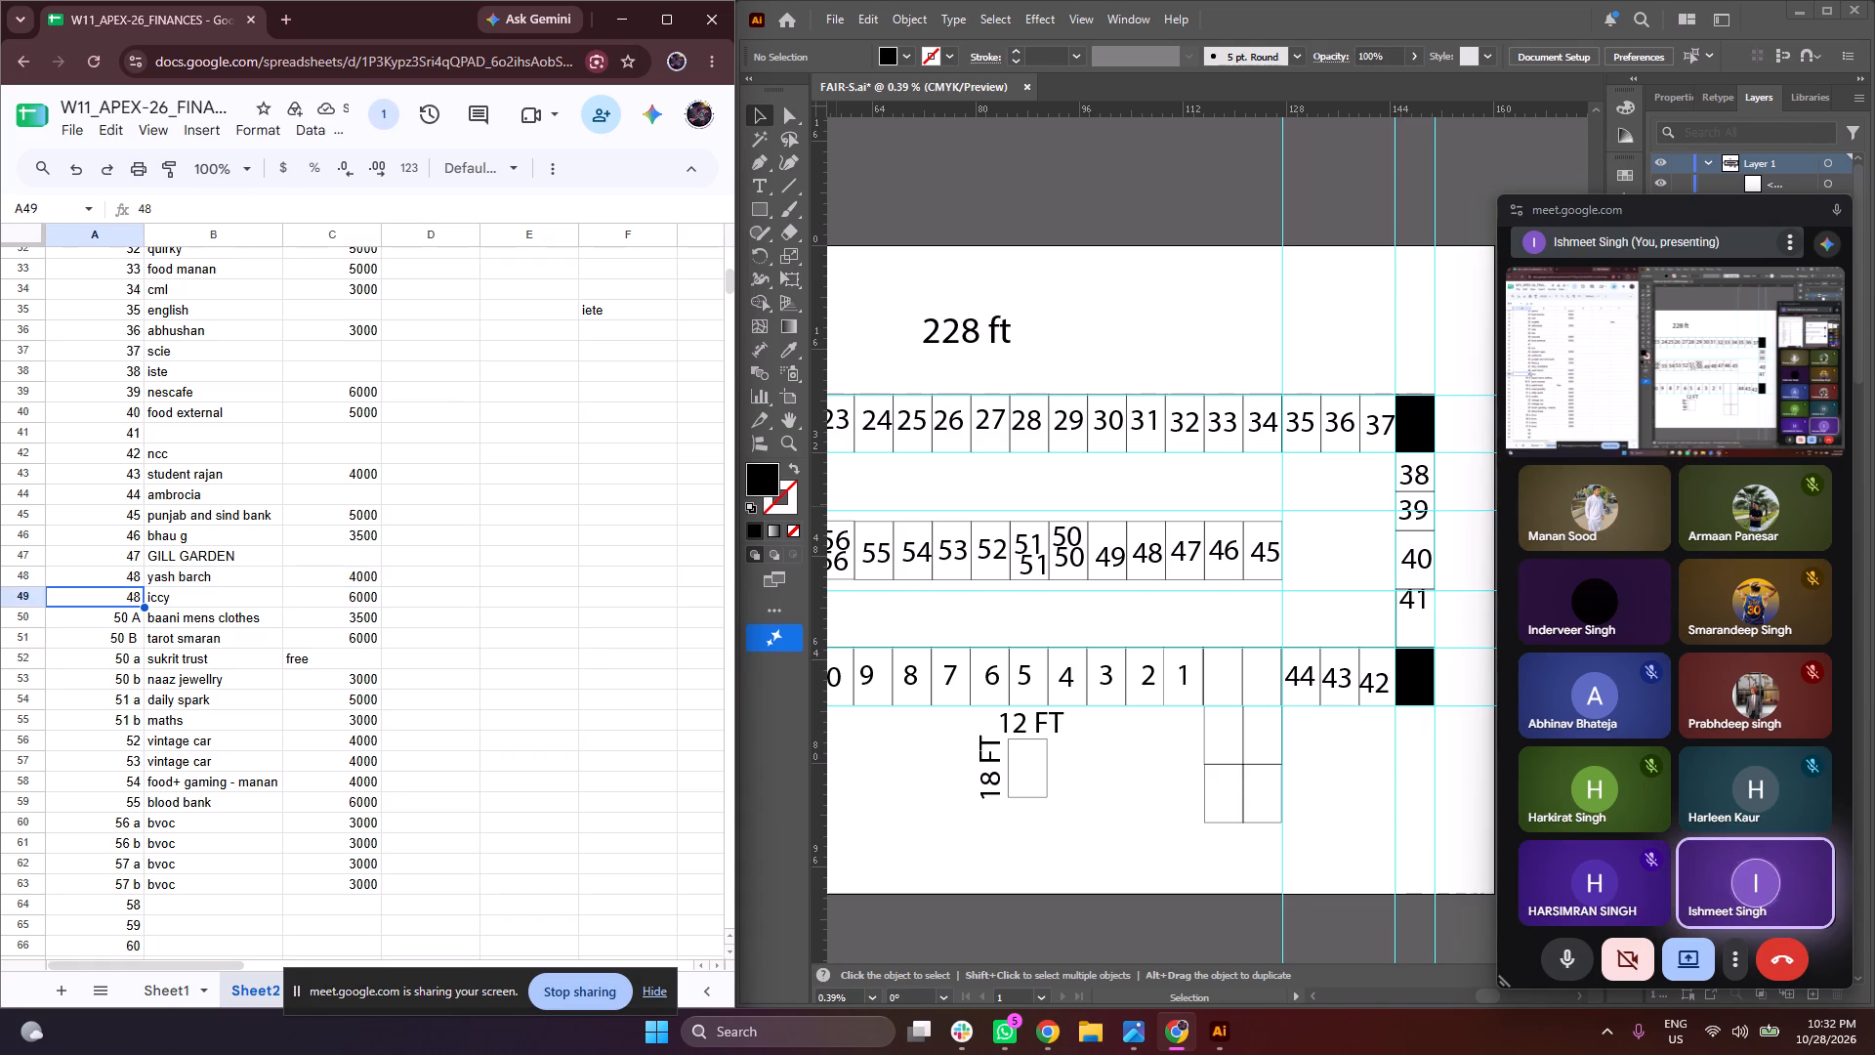
text(49)
key(Return)
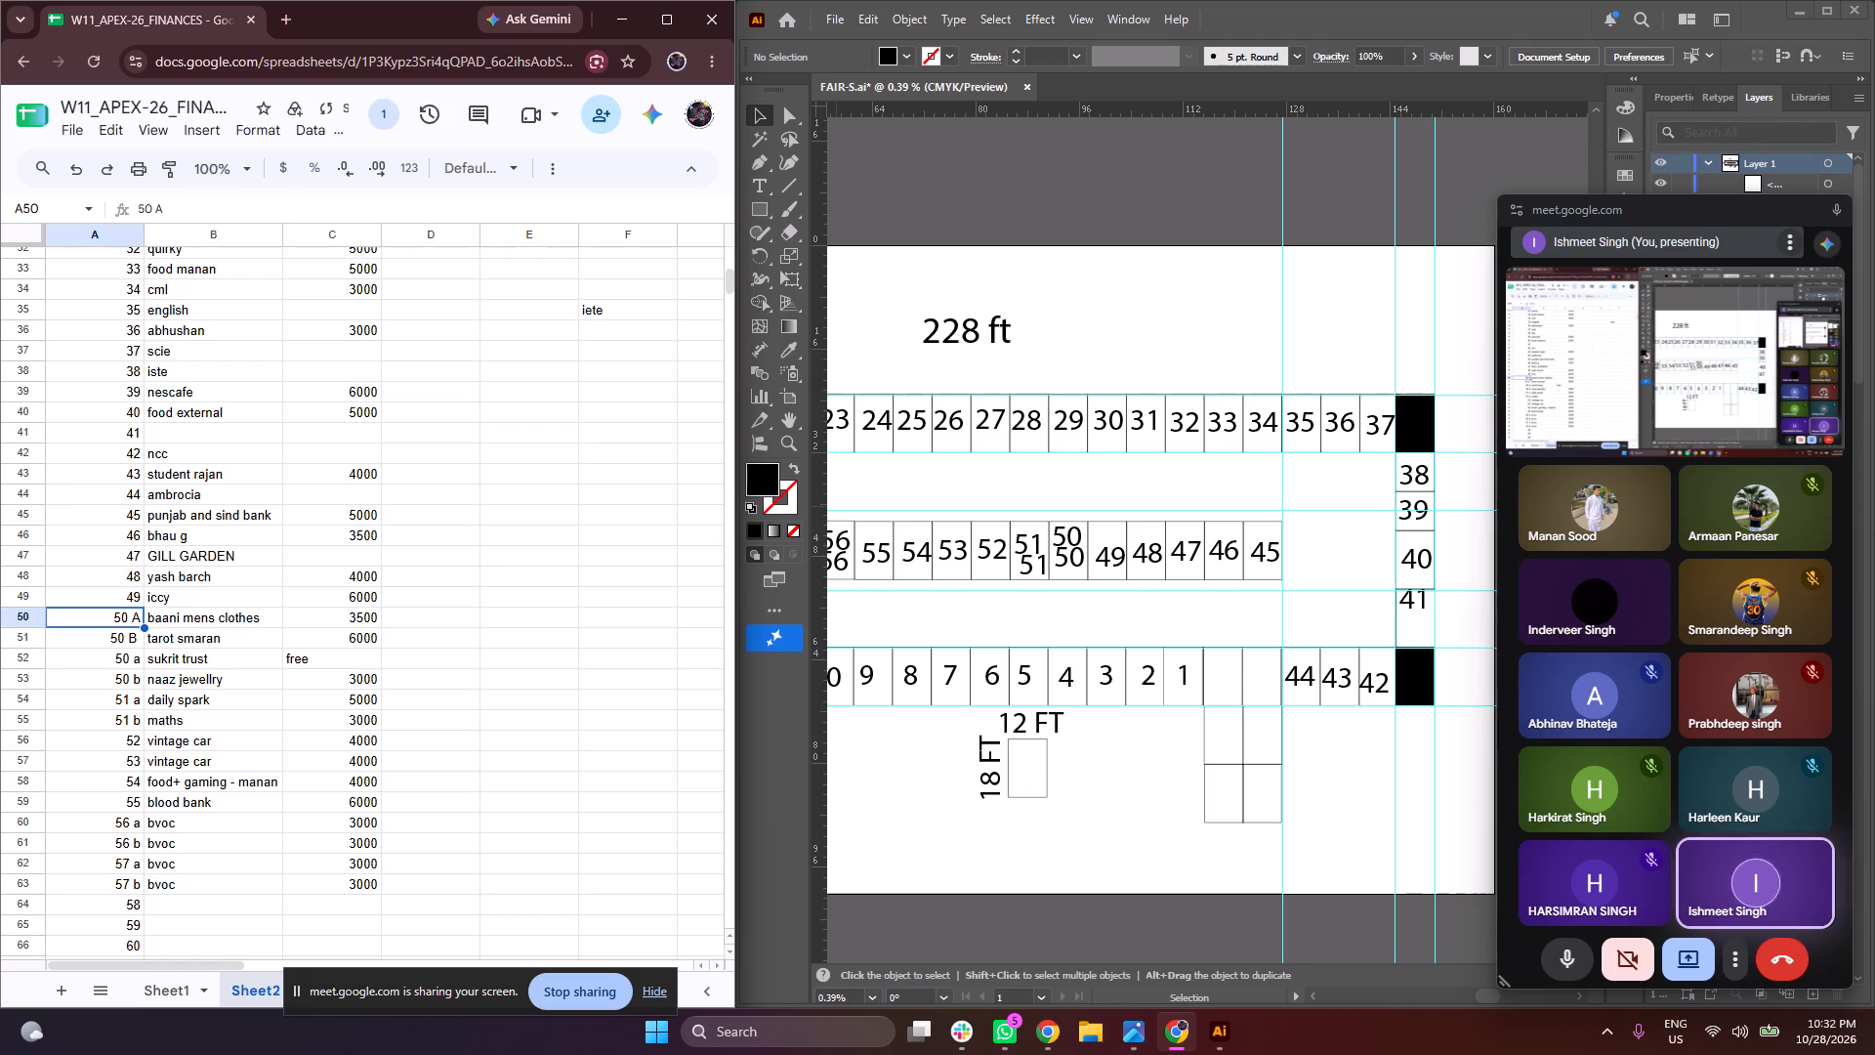
Renumber the sukrit trust stall as 51 A and the naaz jewellry stall as 51 B.
click(120, 655)
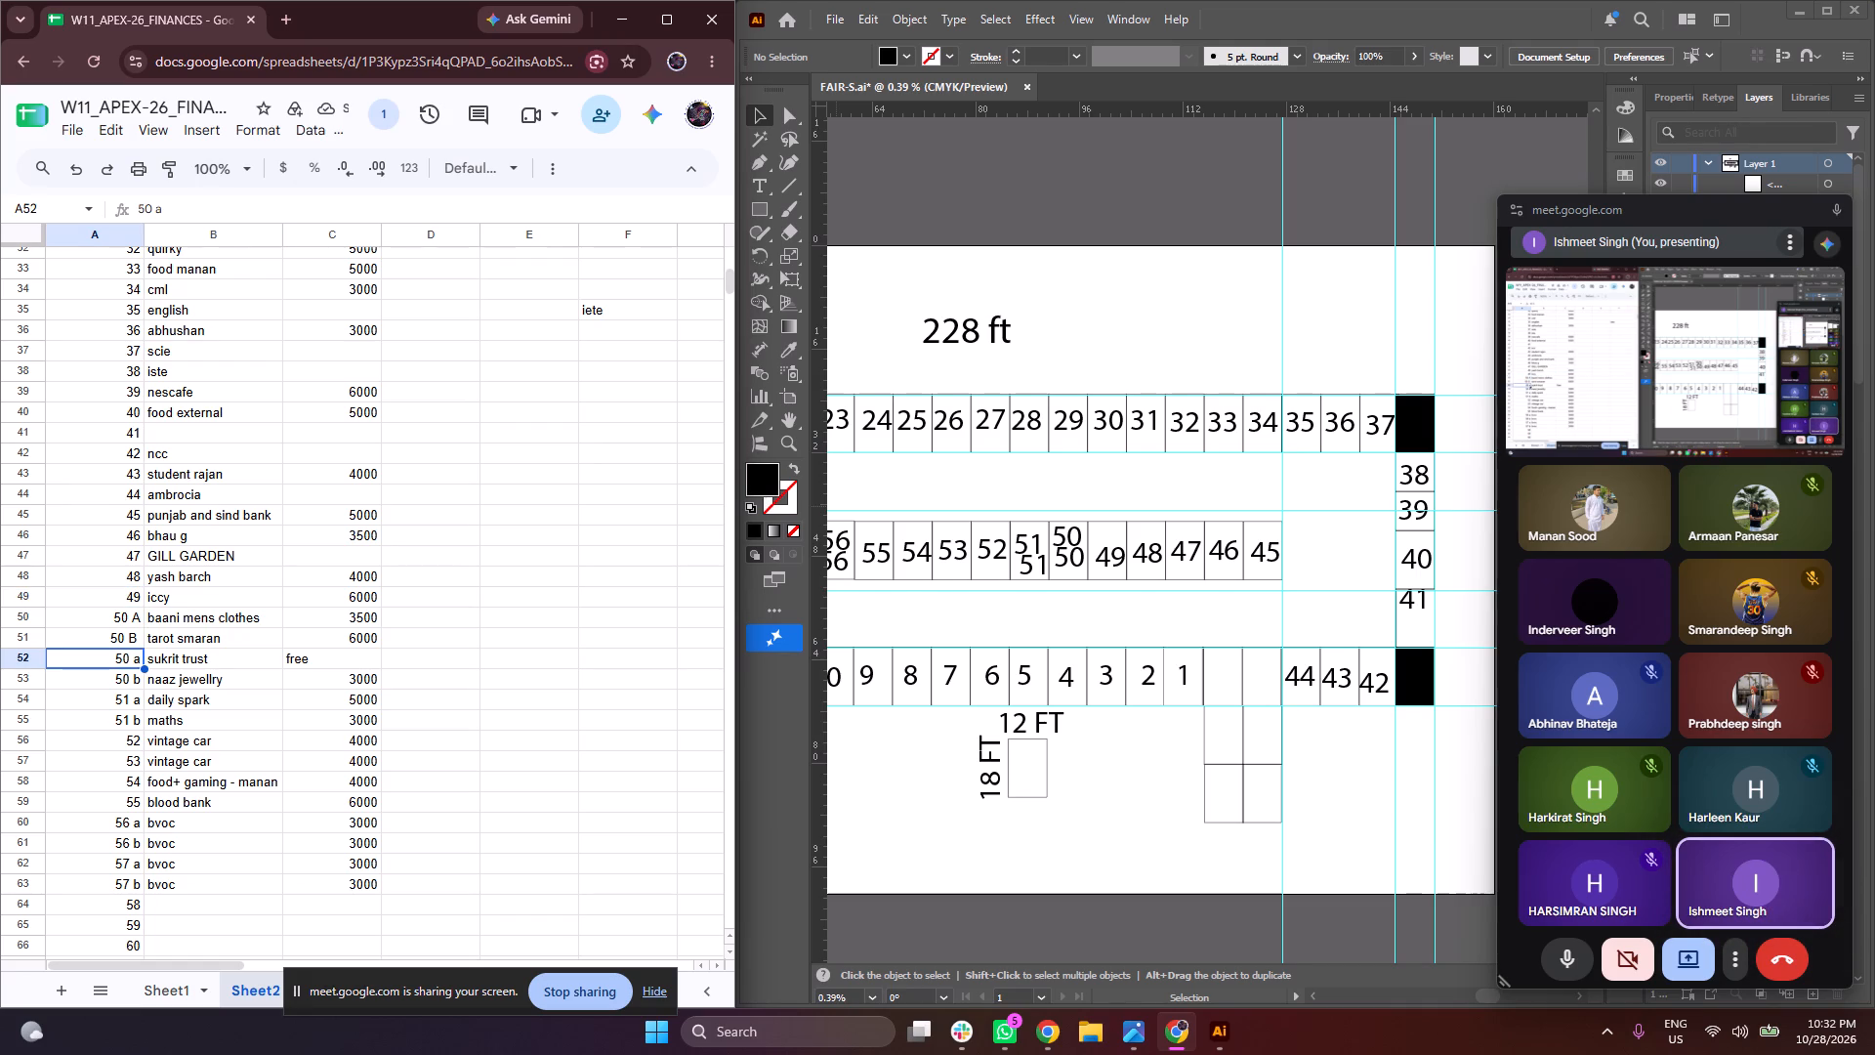
click(115, 680)
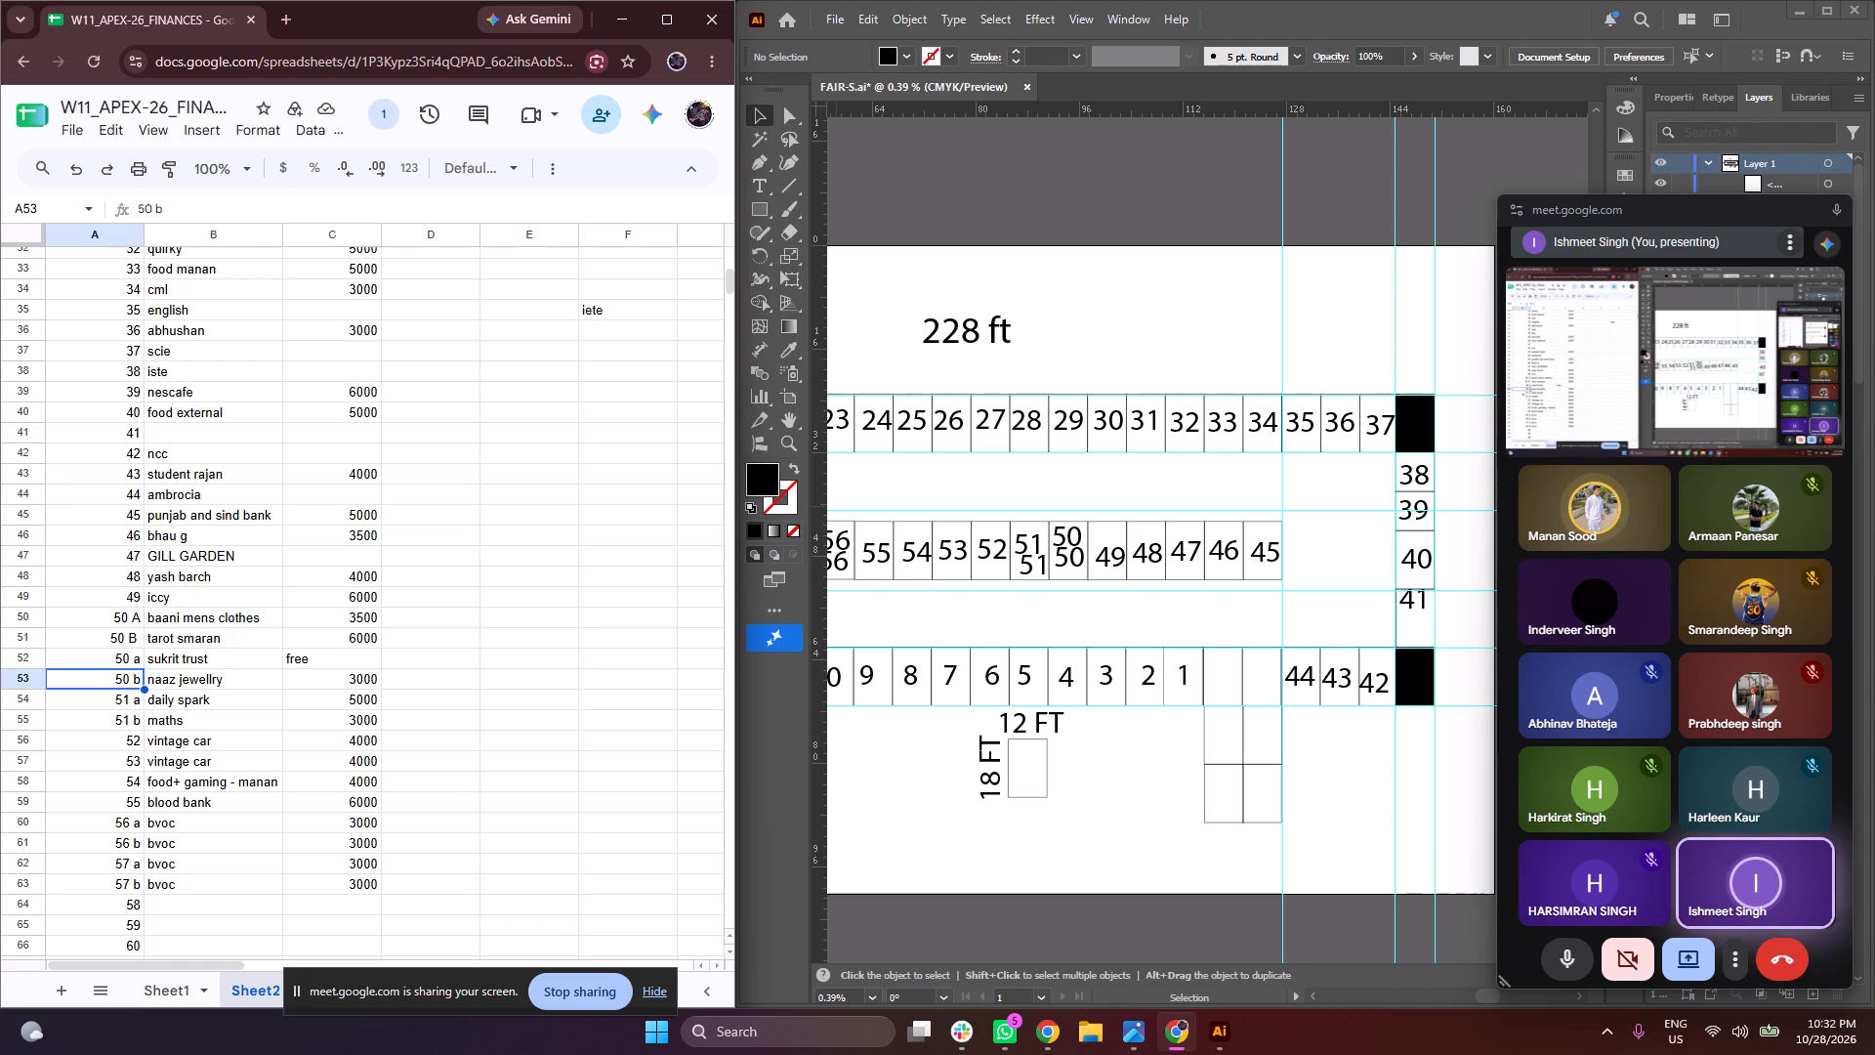
click(123, 654)
text(51 A)
key(Return)
text(51 B)
key(Return)
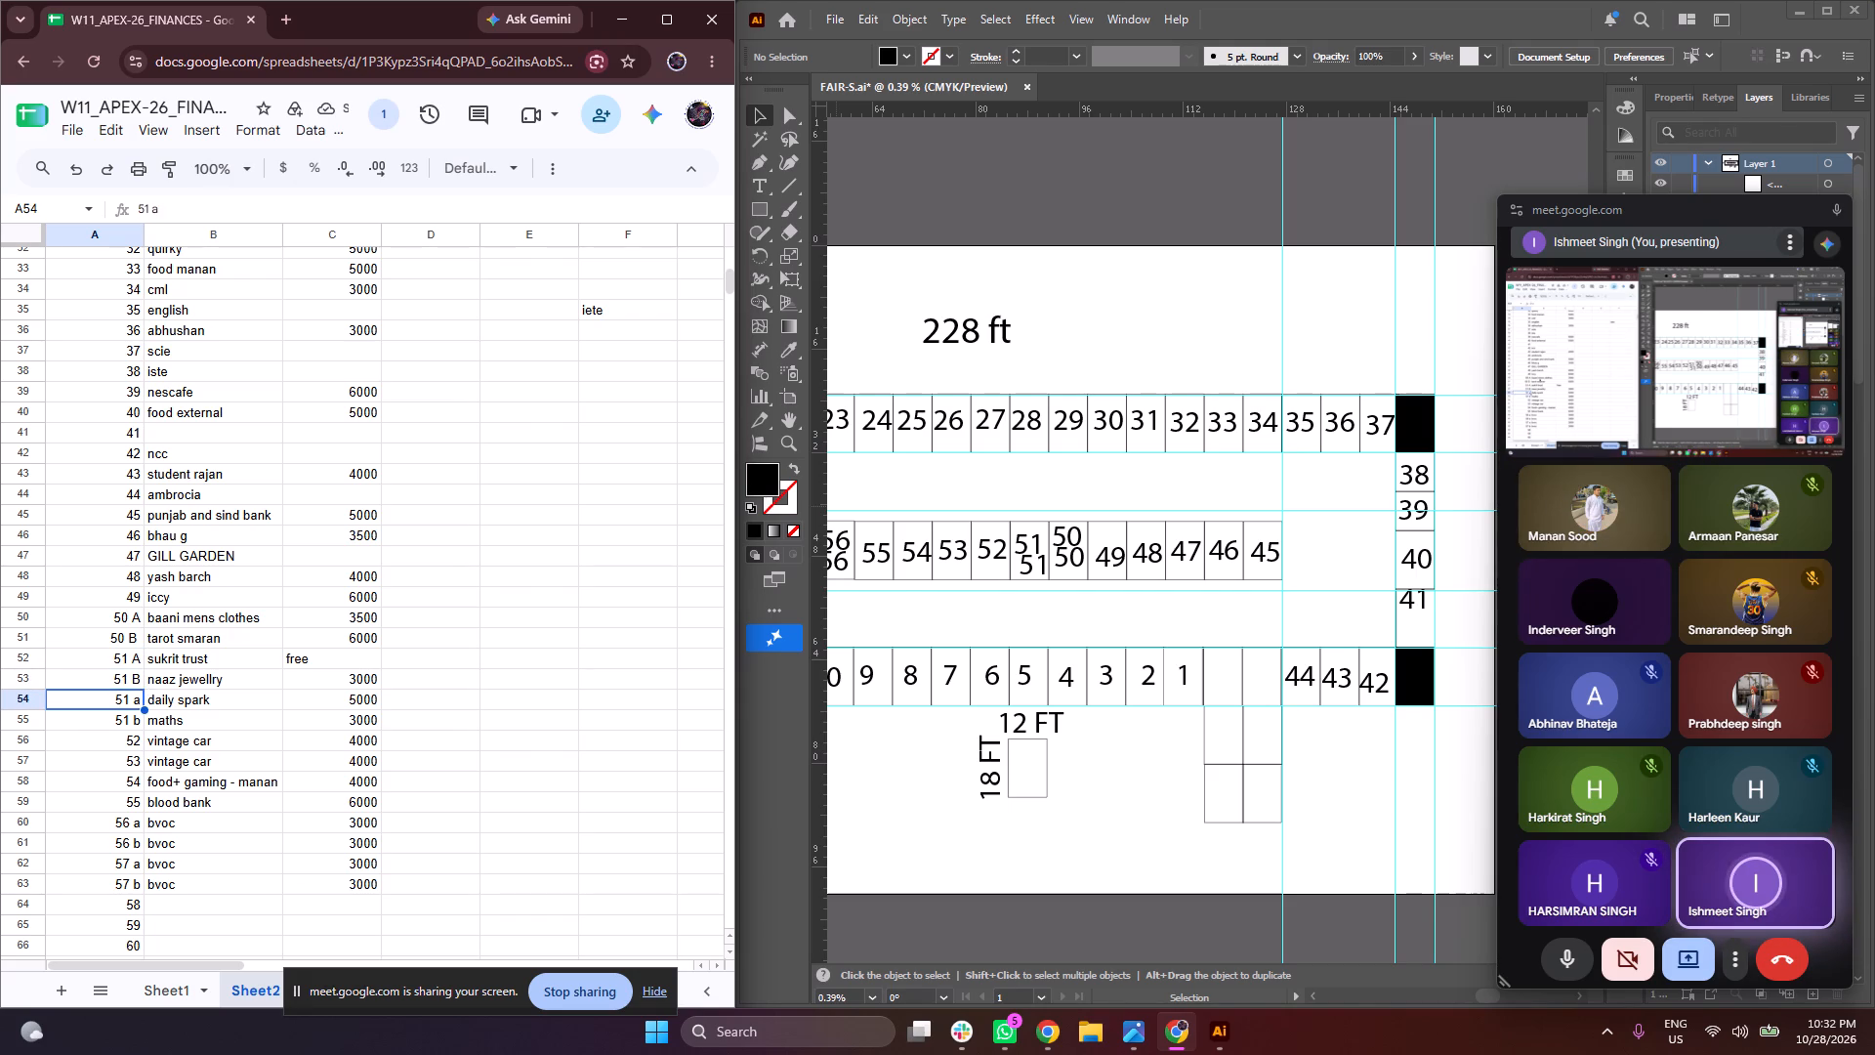
Note NAAZ JEWELLRY in empty cell F43, beside the stall list.
click(164, 674)
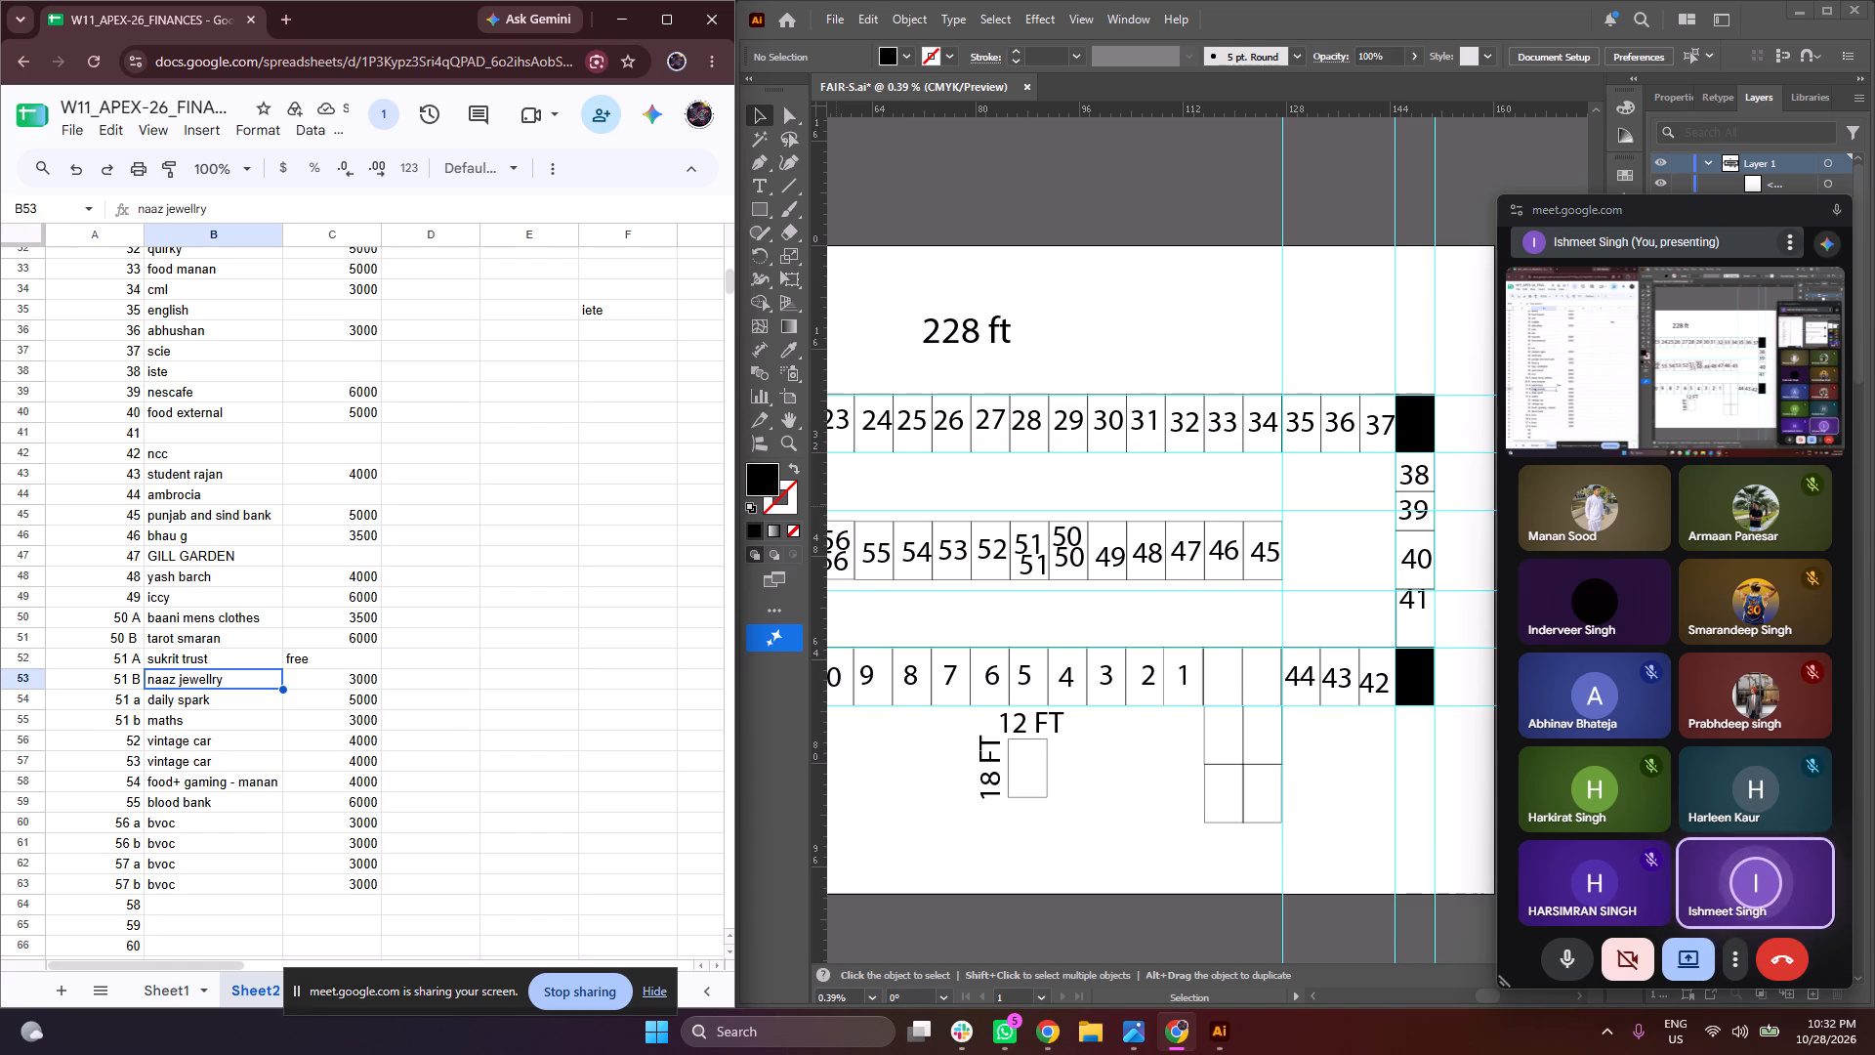
click(602, 473)
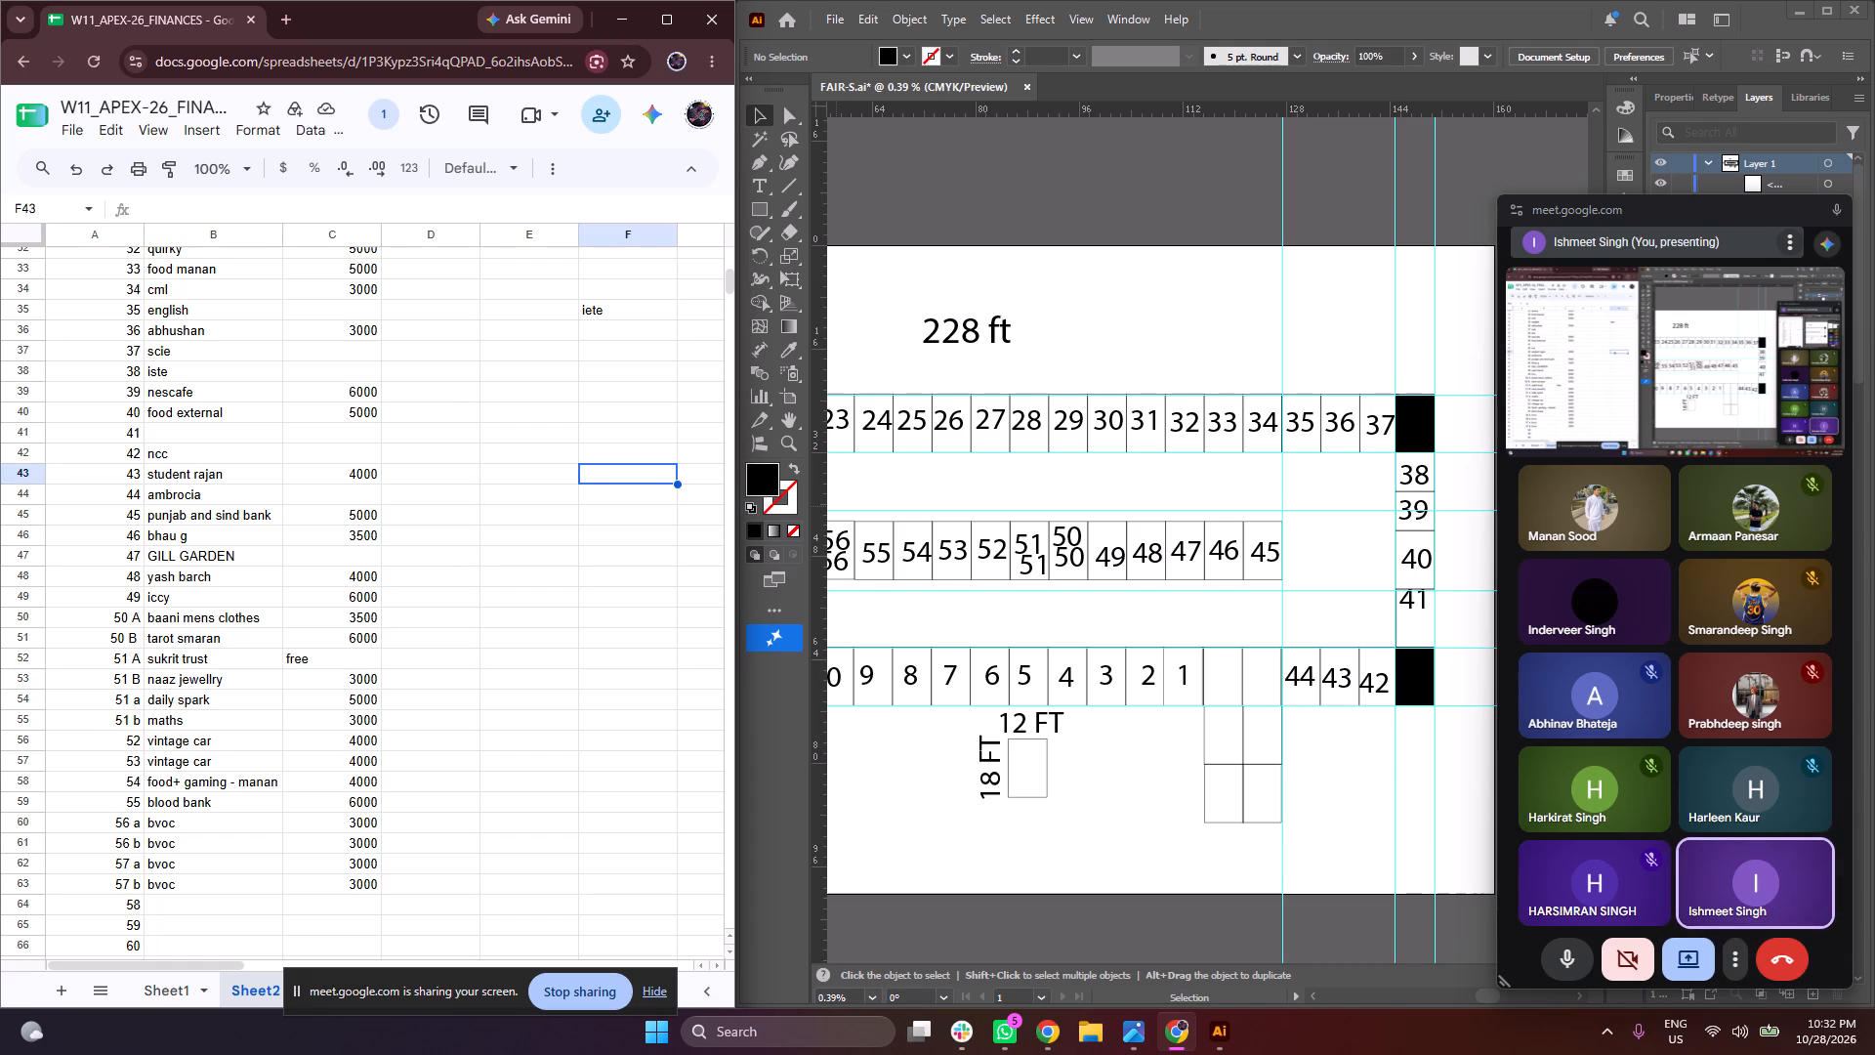
text(NAAZ J)
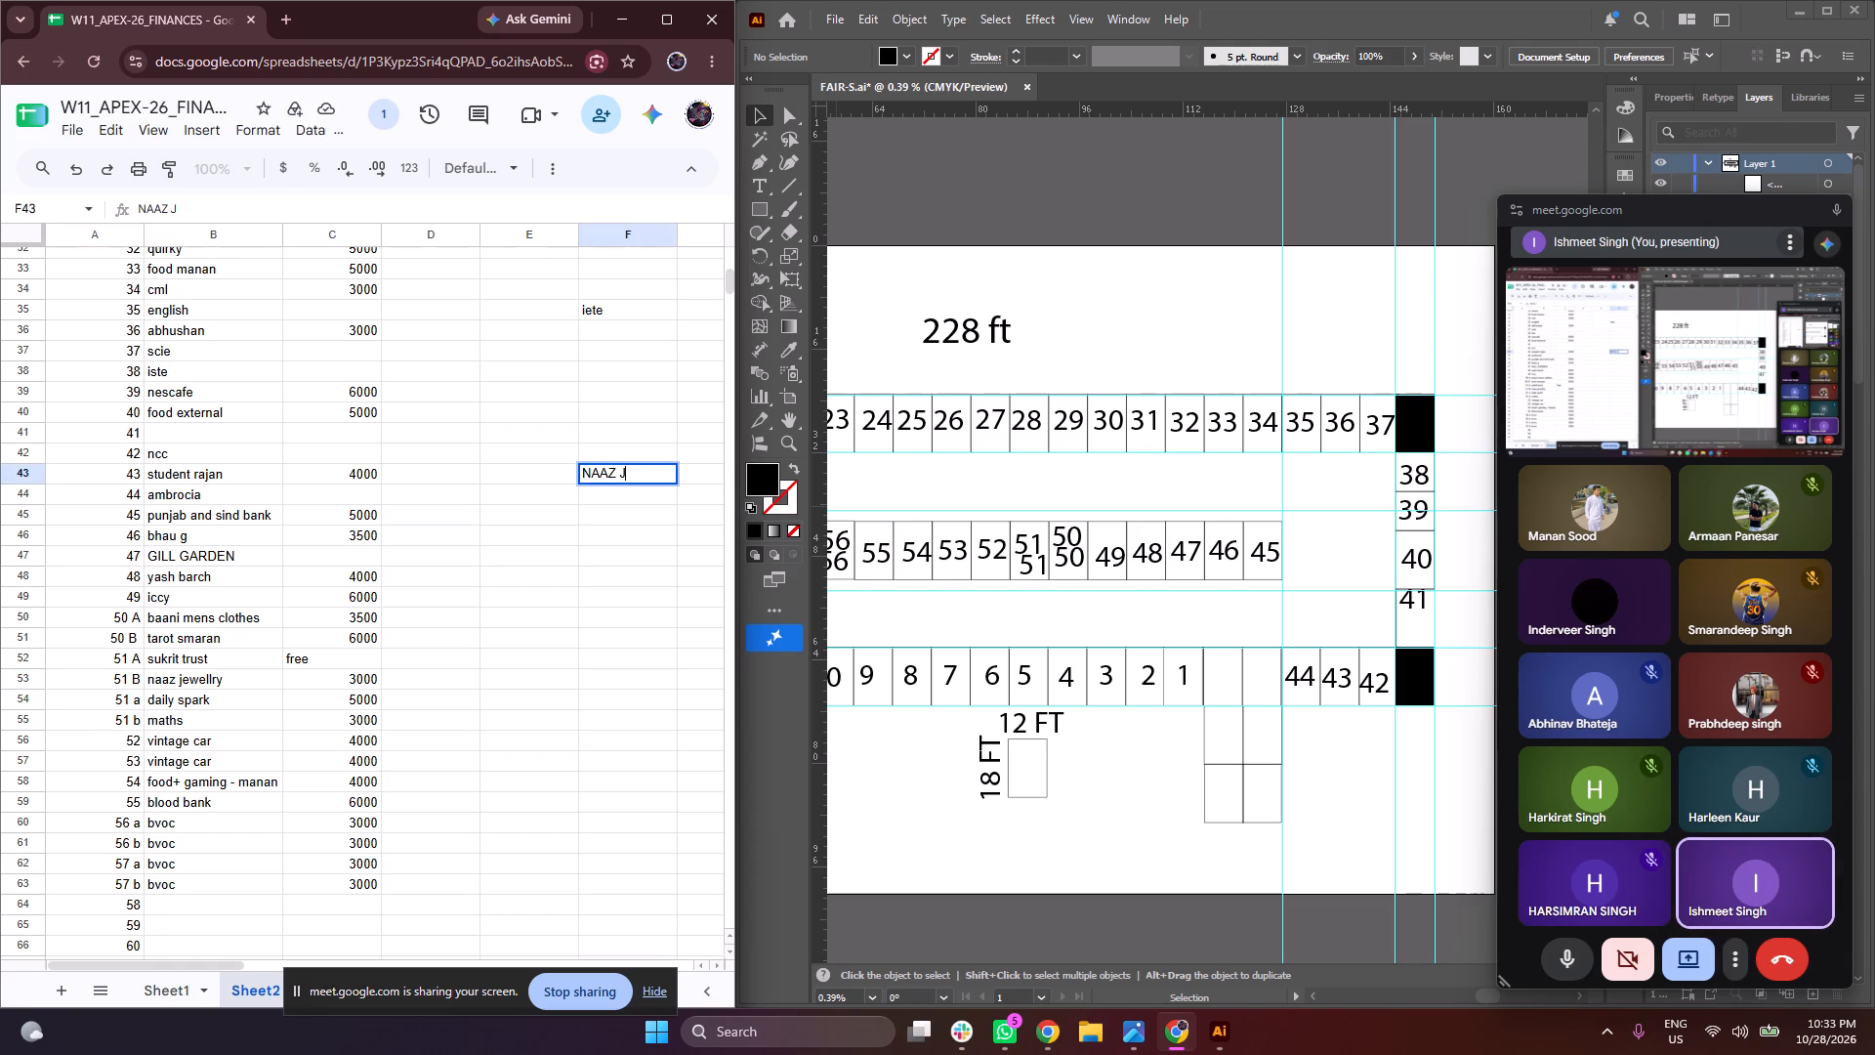
Complete the note in cell F43 so that it reads NAAZ JEWELLRY.
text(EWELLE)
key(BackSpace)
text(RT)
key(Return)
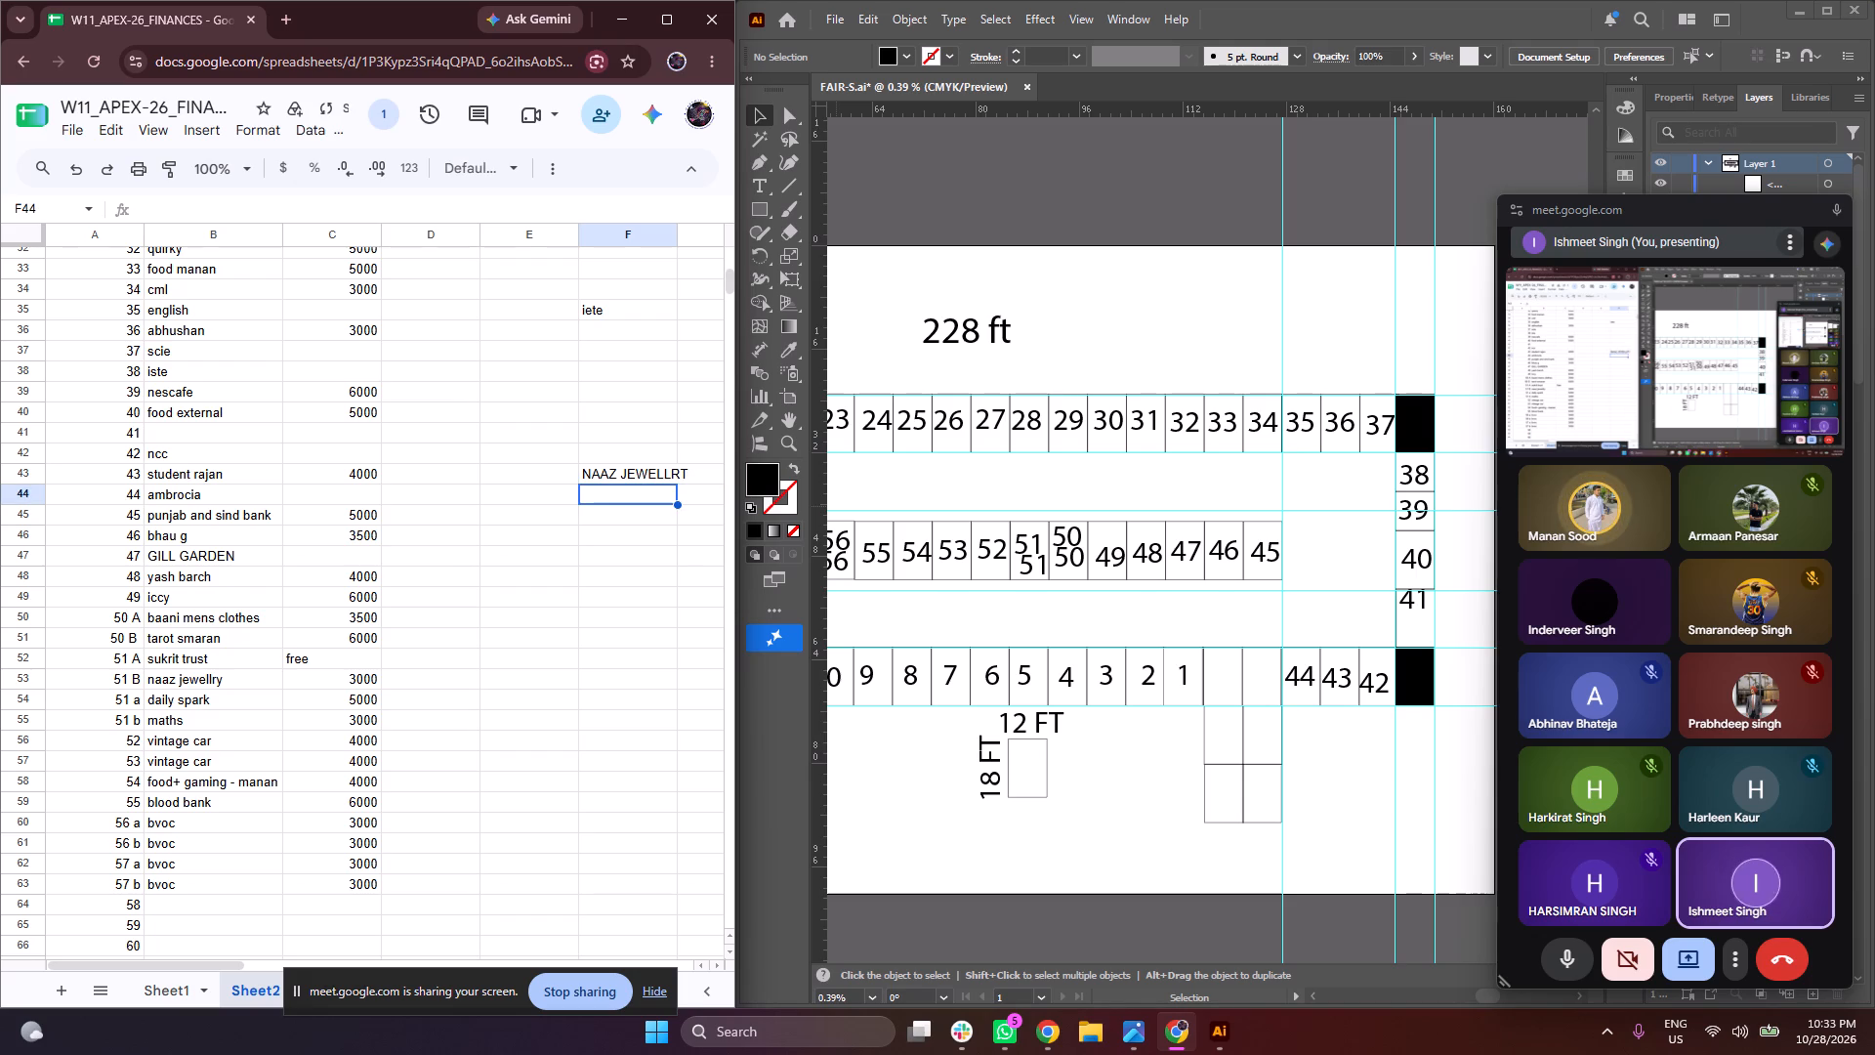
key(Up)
click(390, 208)
key(BackSpace)
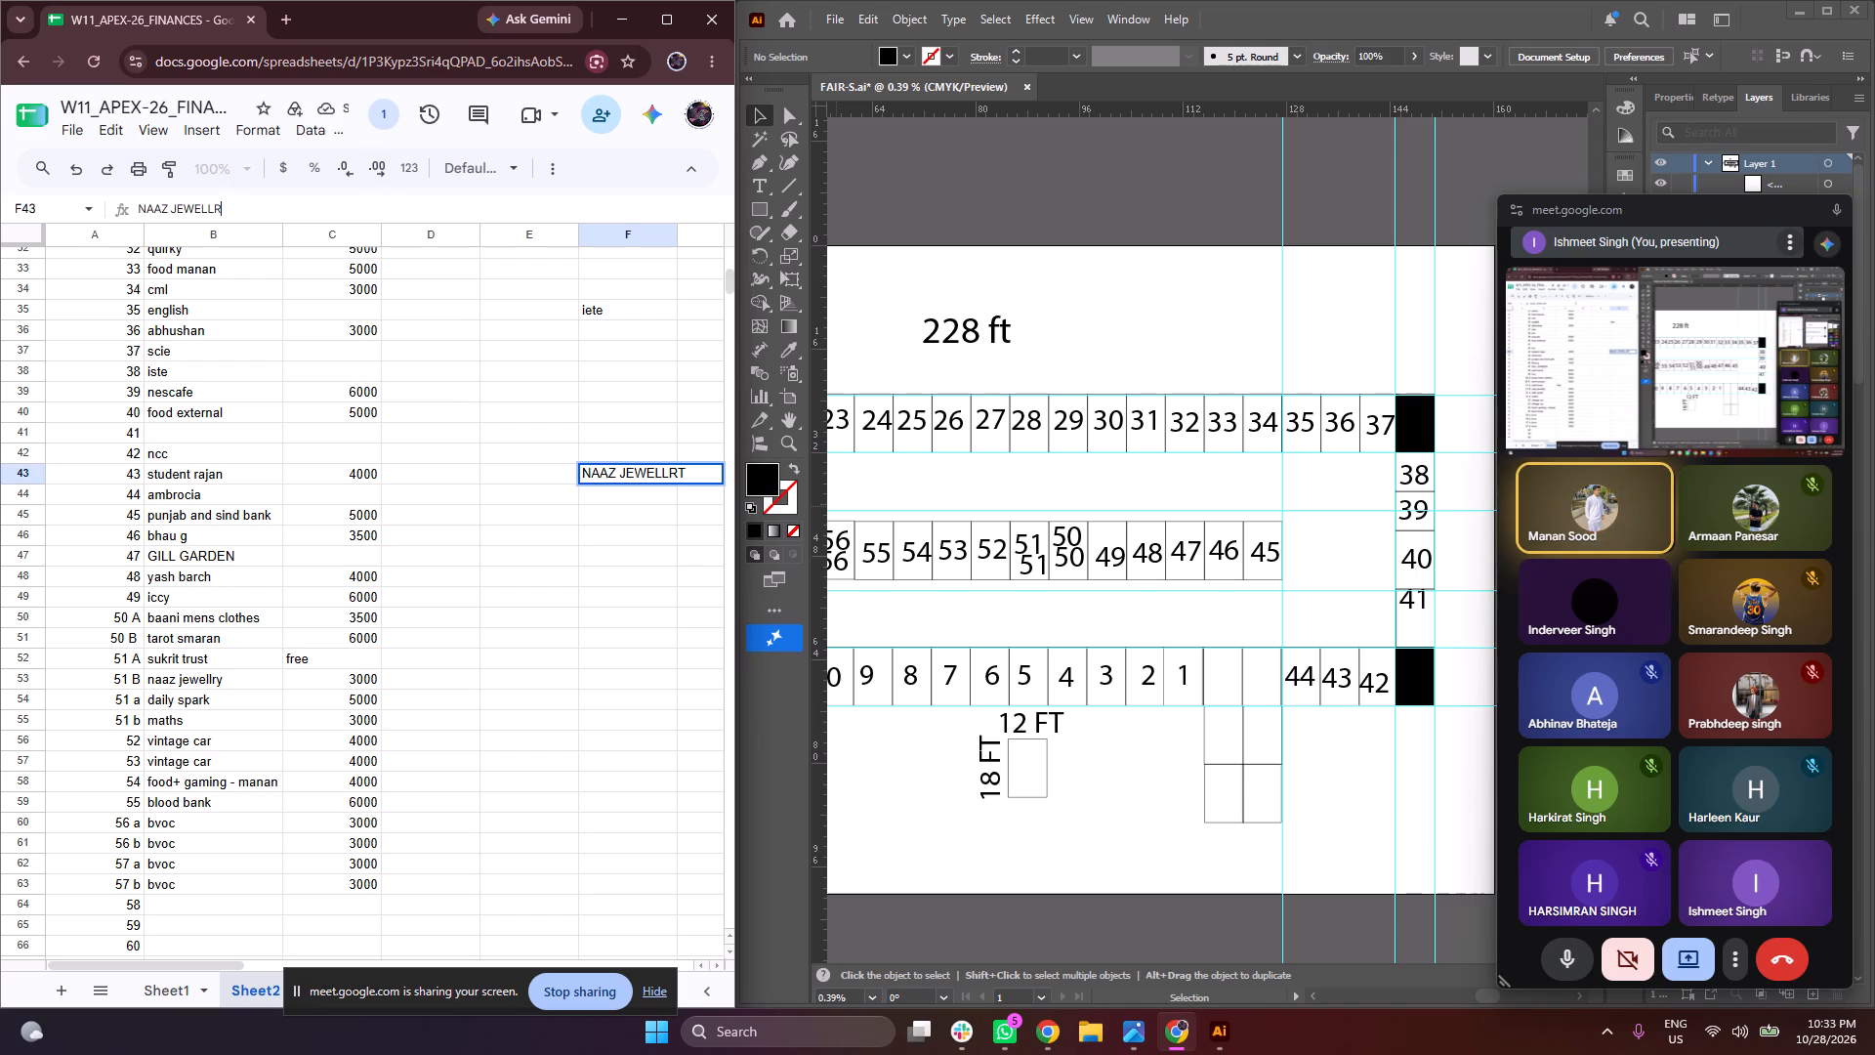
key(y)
key(Return)
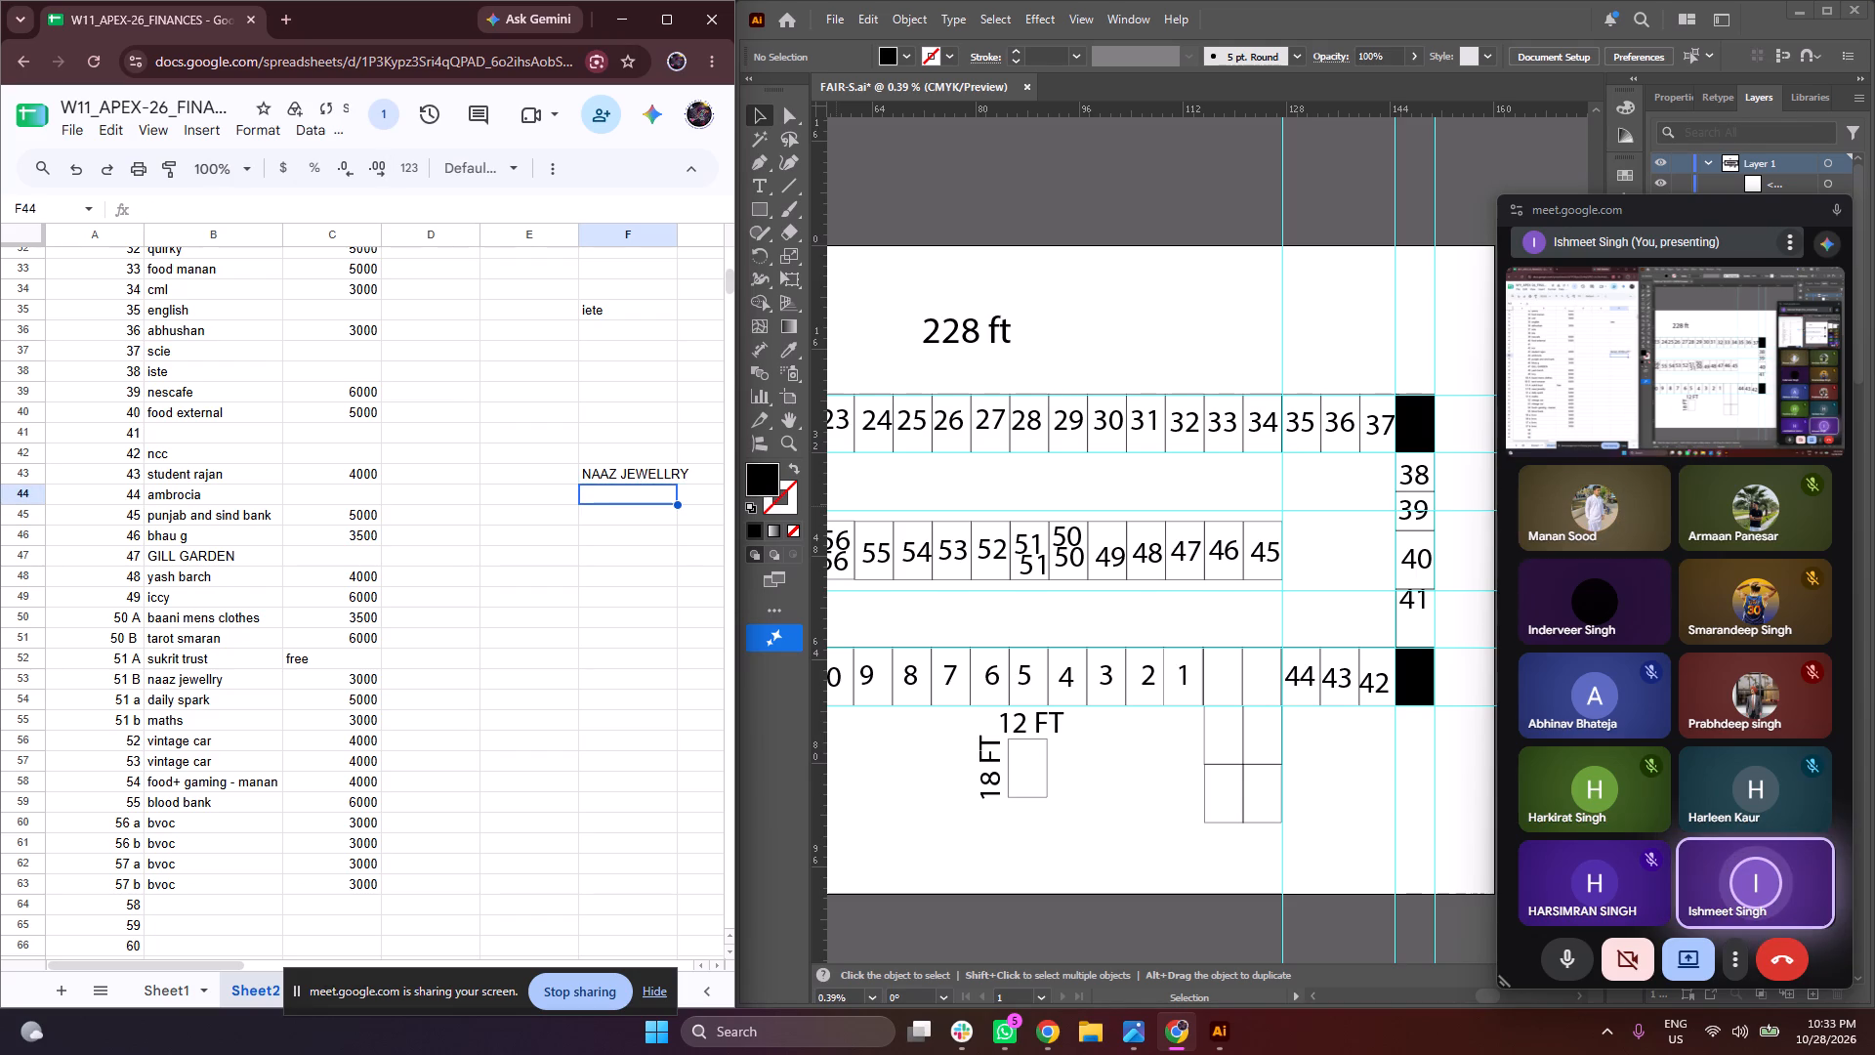
click(495, 418)
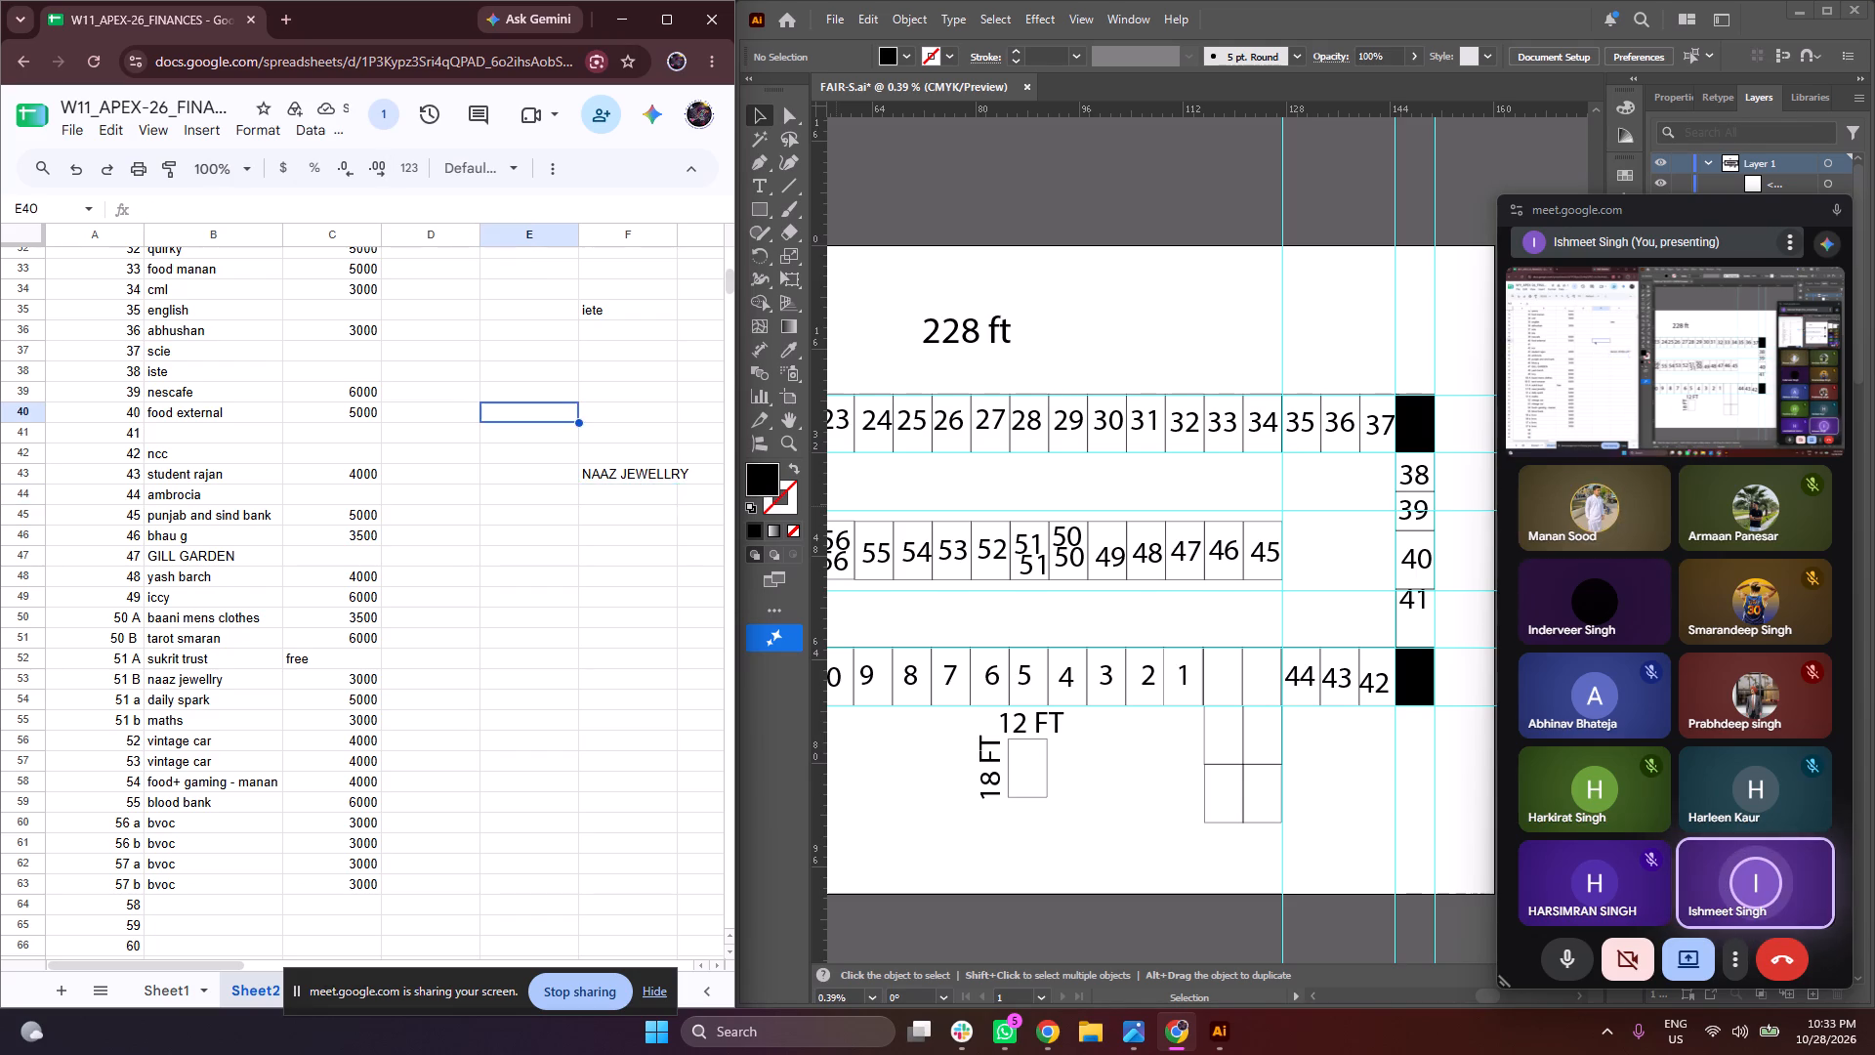
scroll(495, 418, right, 2)
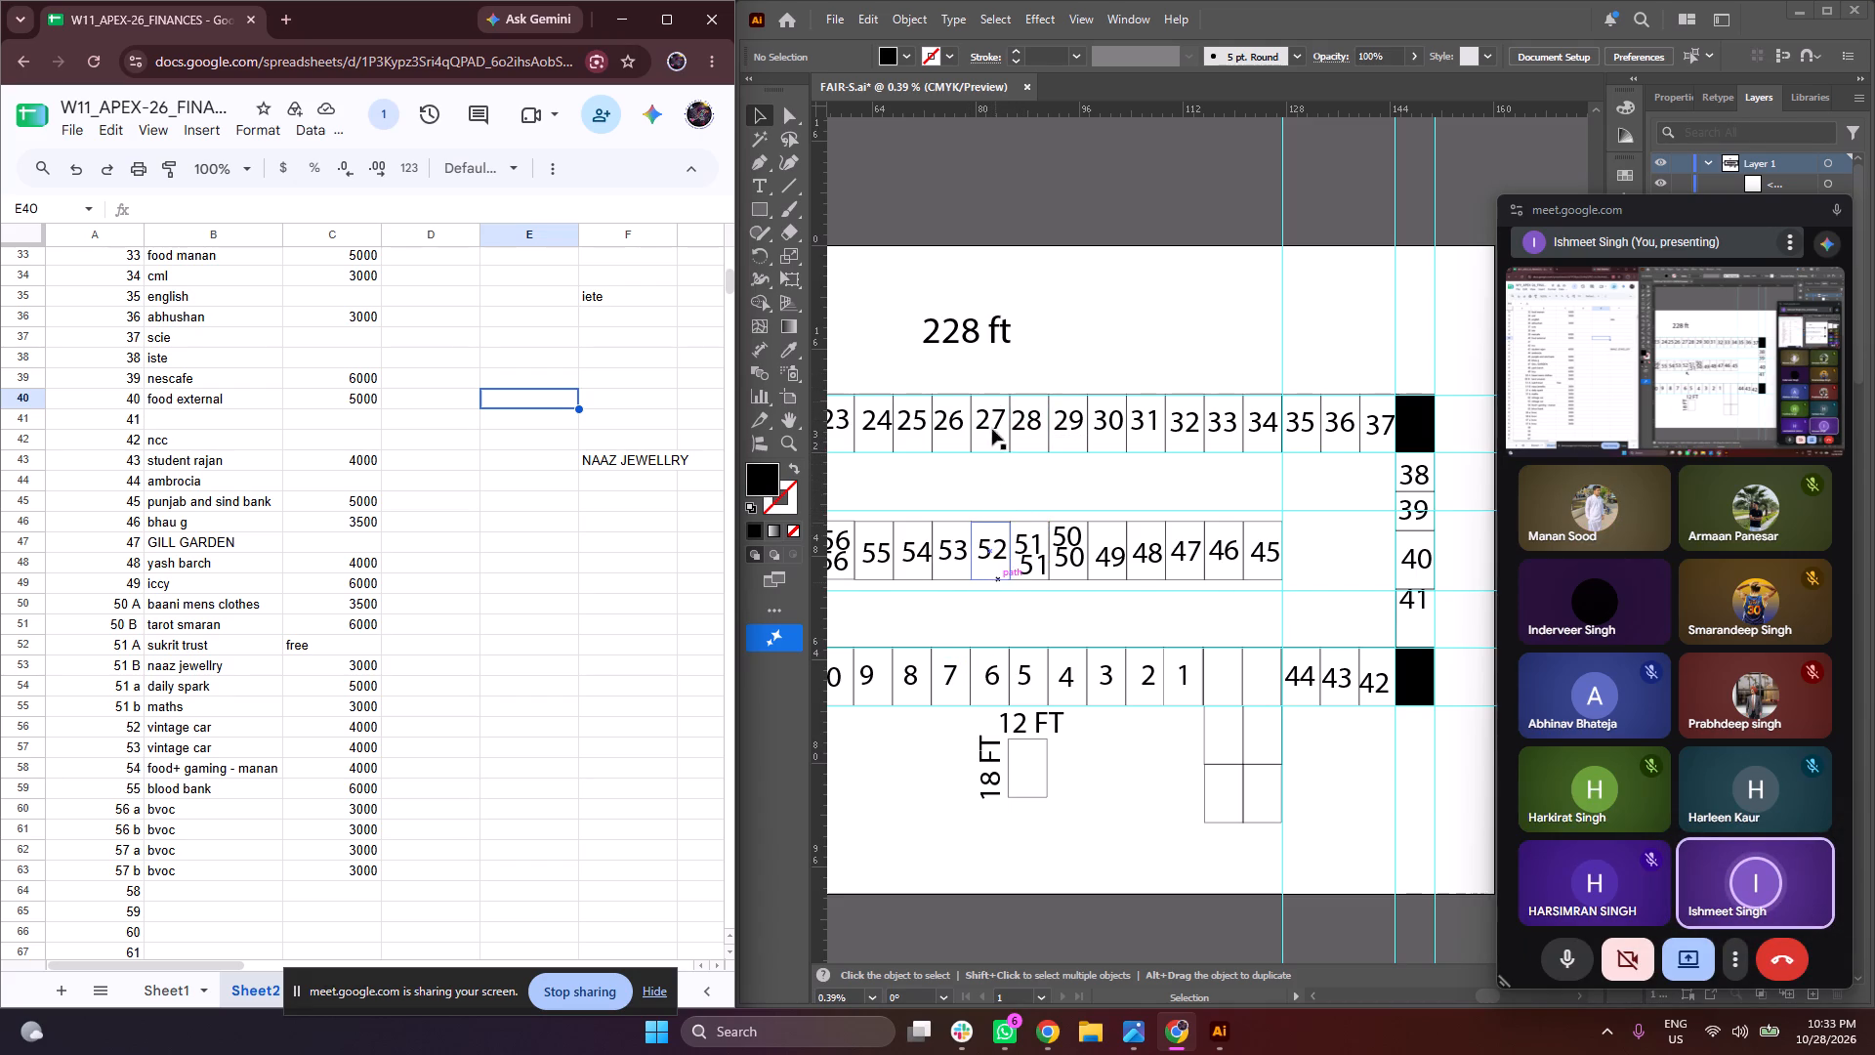
scroll(390, 440, right, 1)
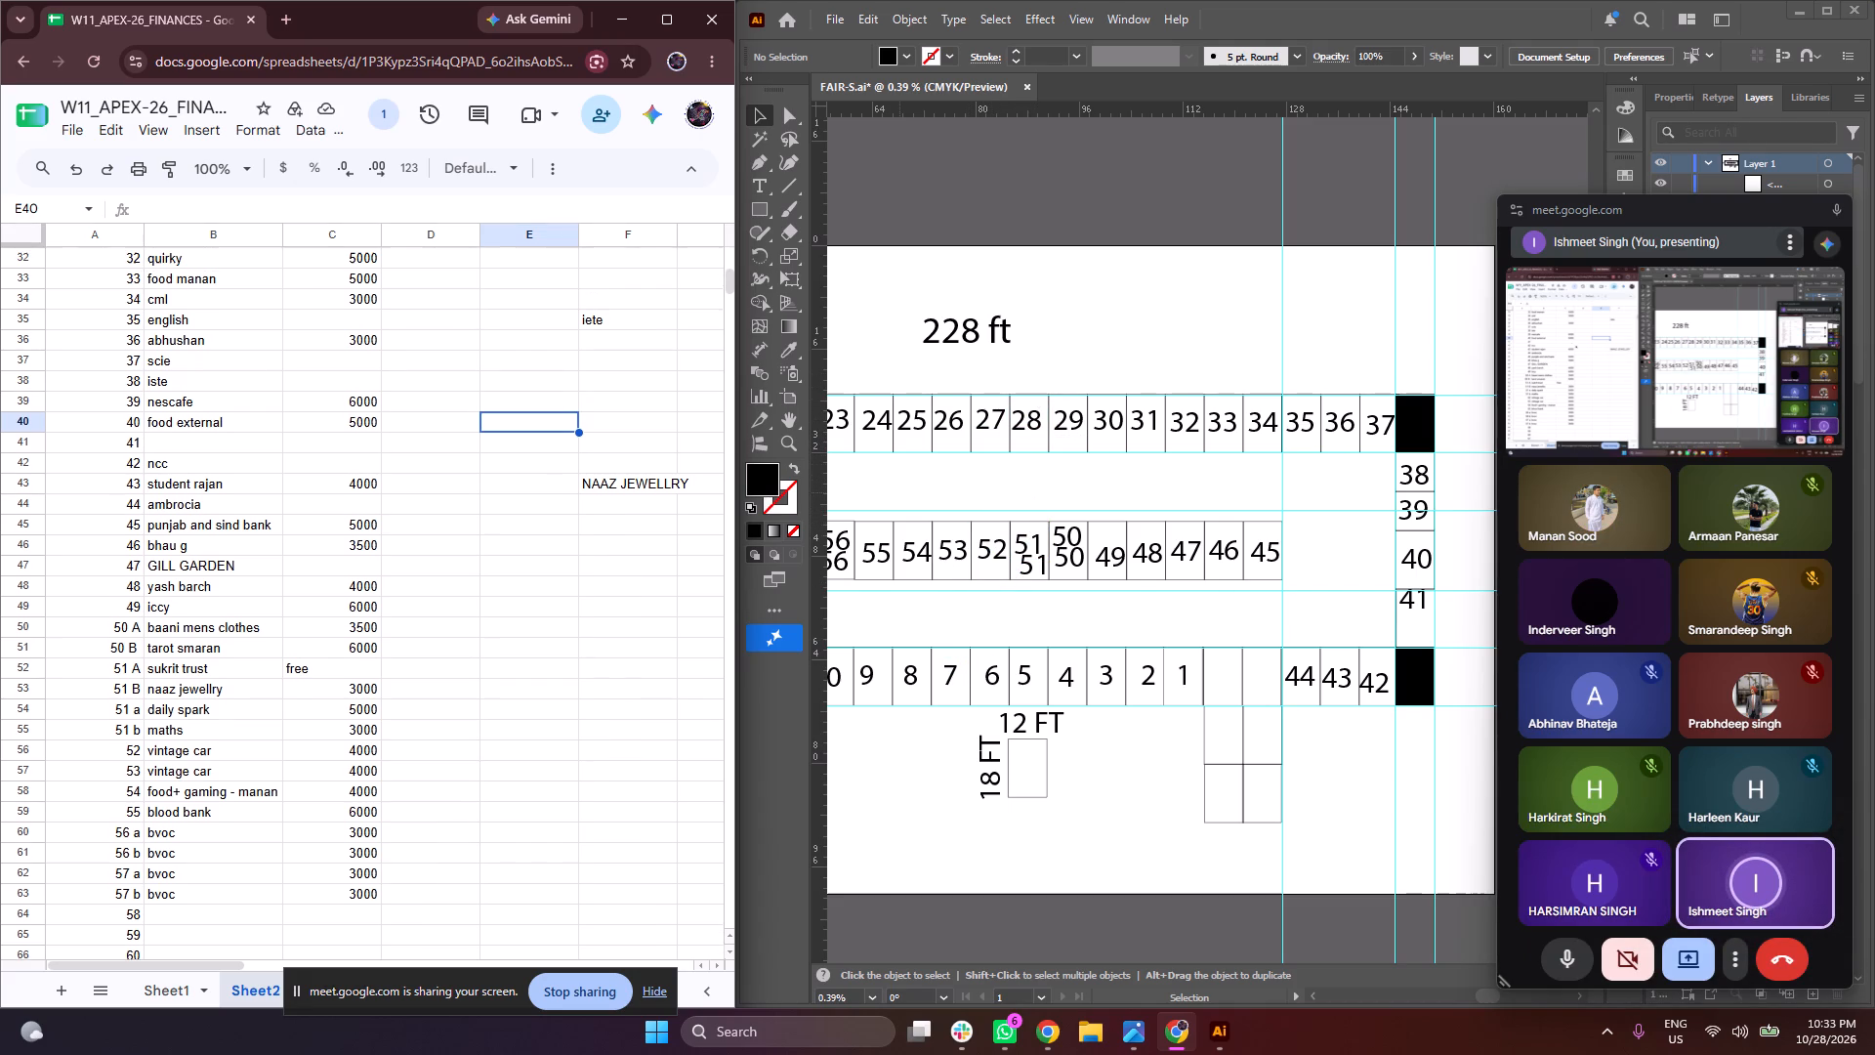
scroll(390, 440, right, 1)
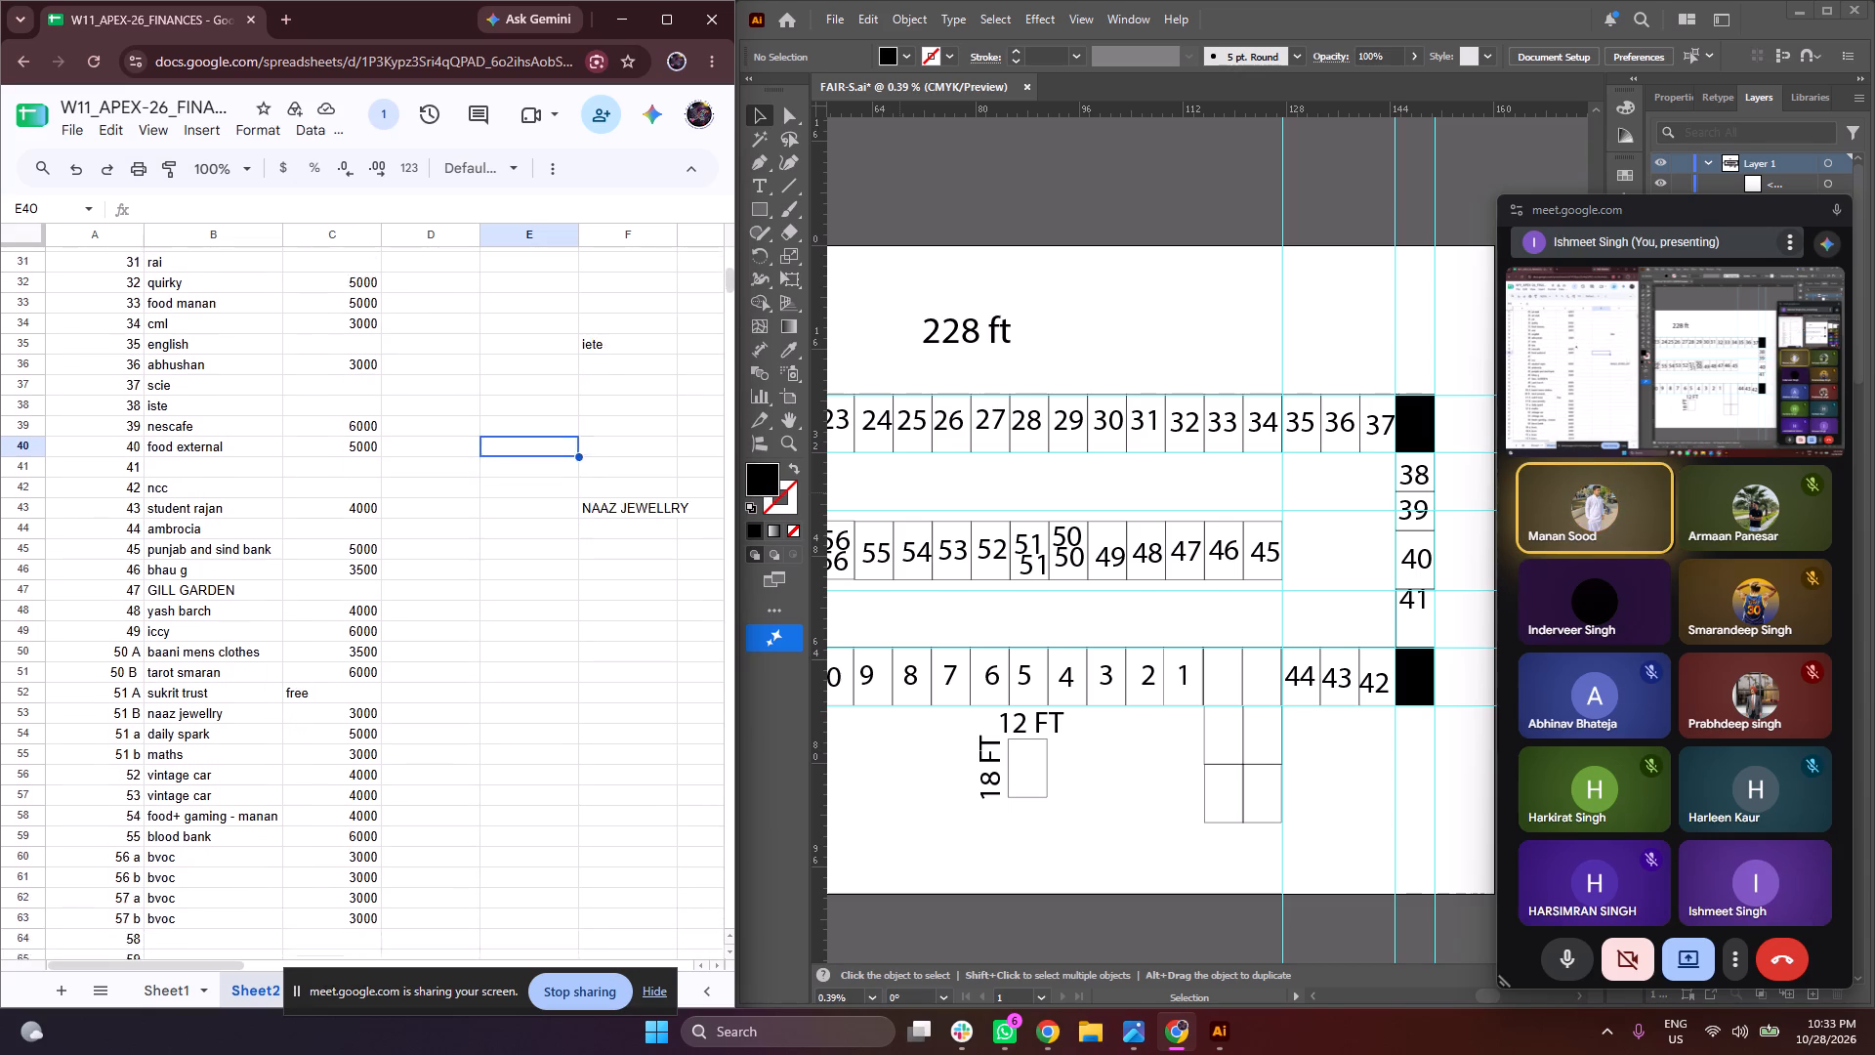
scroll(390, 440, right, 1)
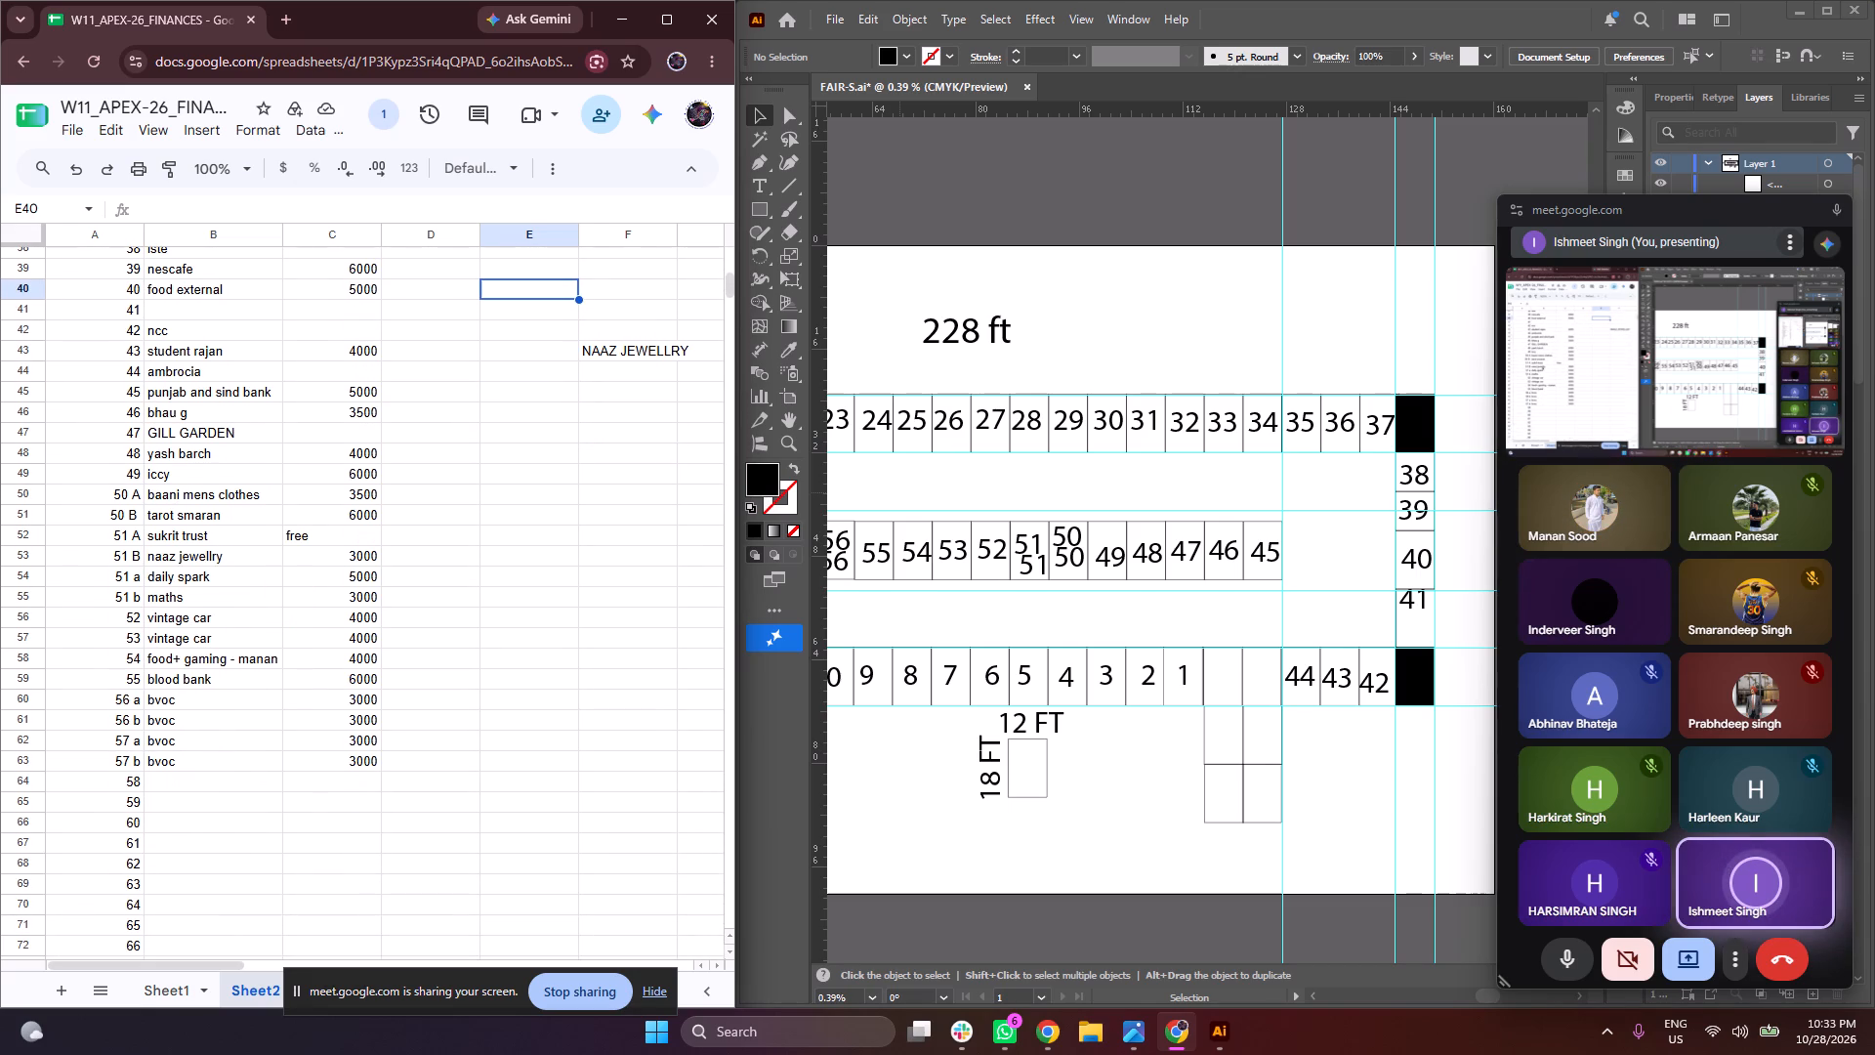
Clear the names naaz jewellry and daily spark from cells B53 and B54 of the stall list.
click(206, 558)
key(BackSpace)
key(Down)
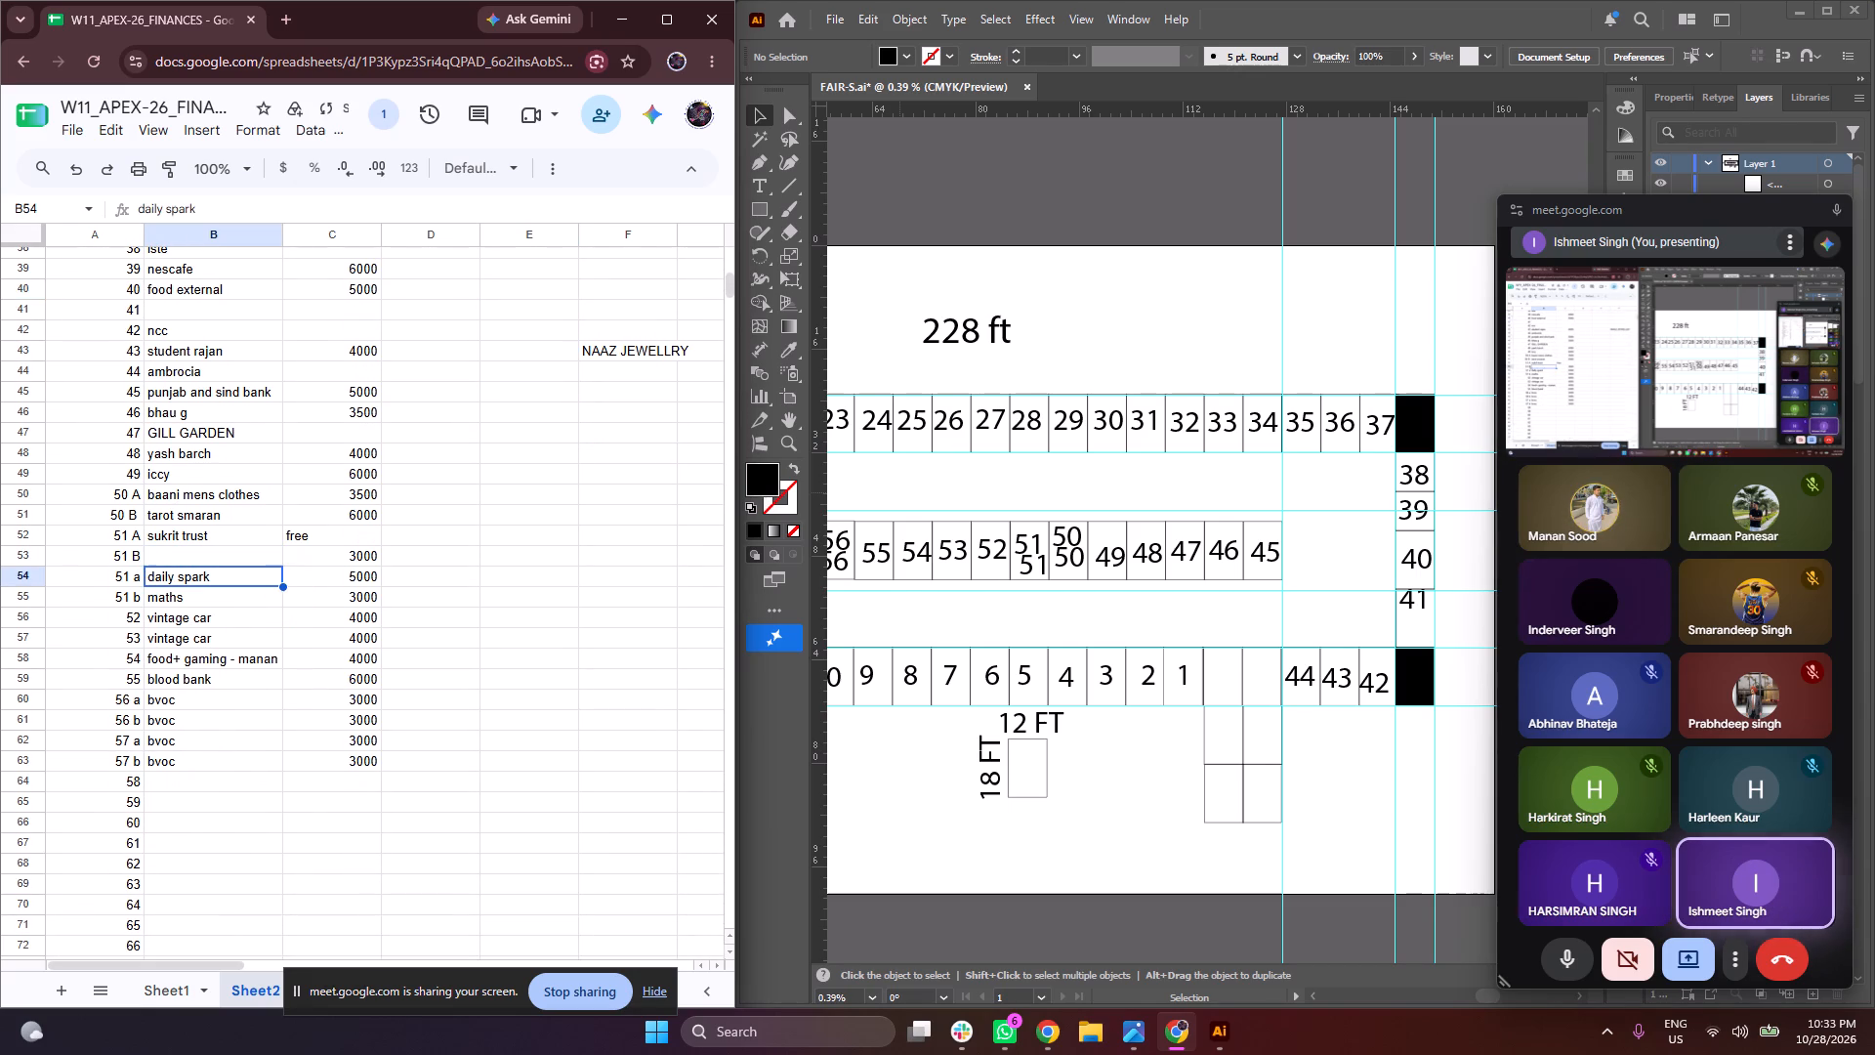
key(BackSpace)
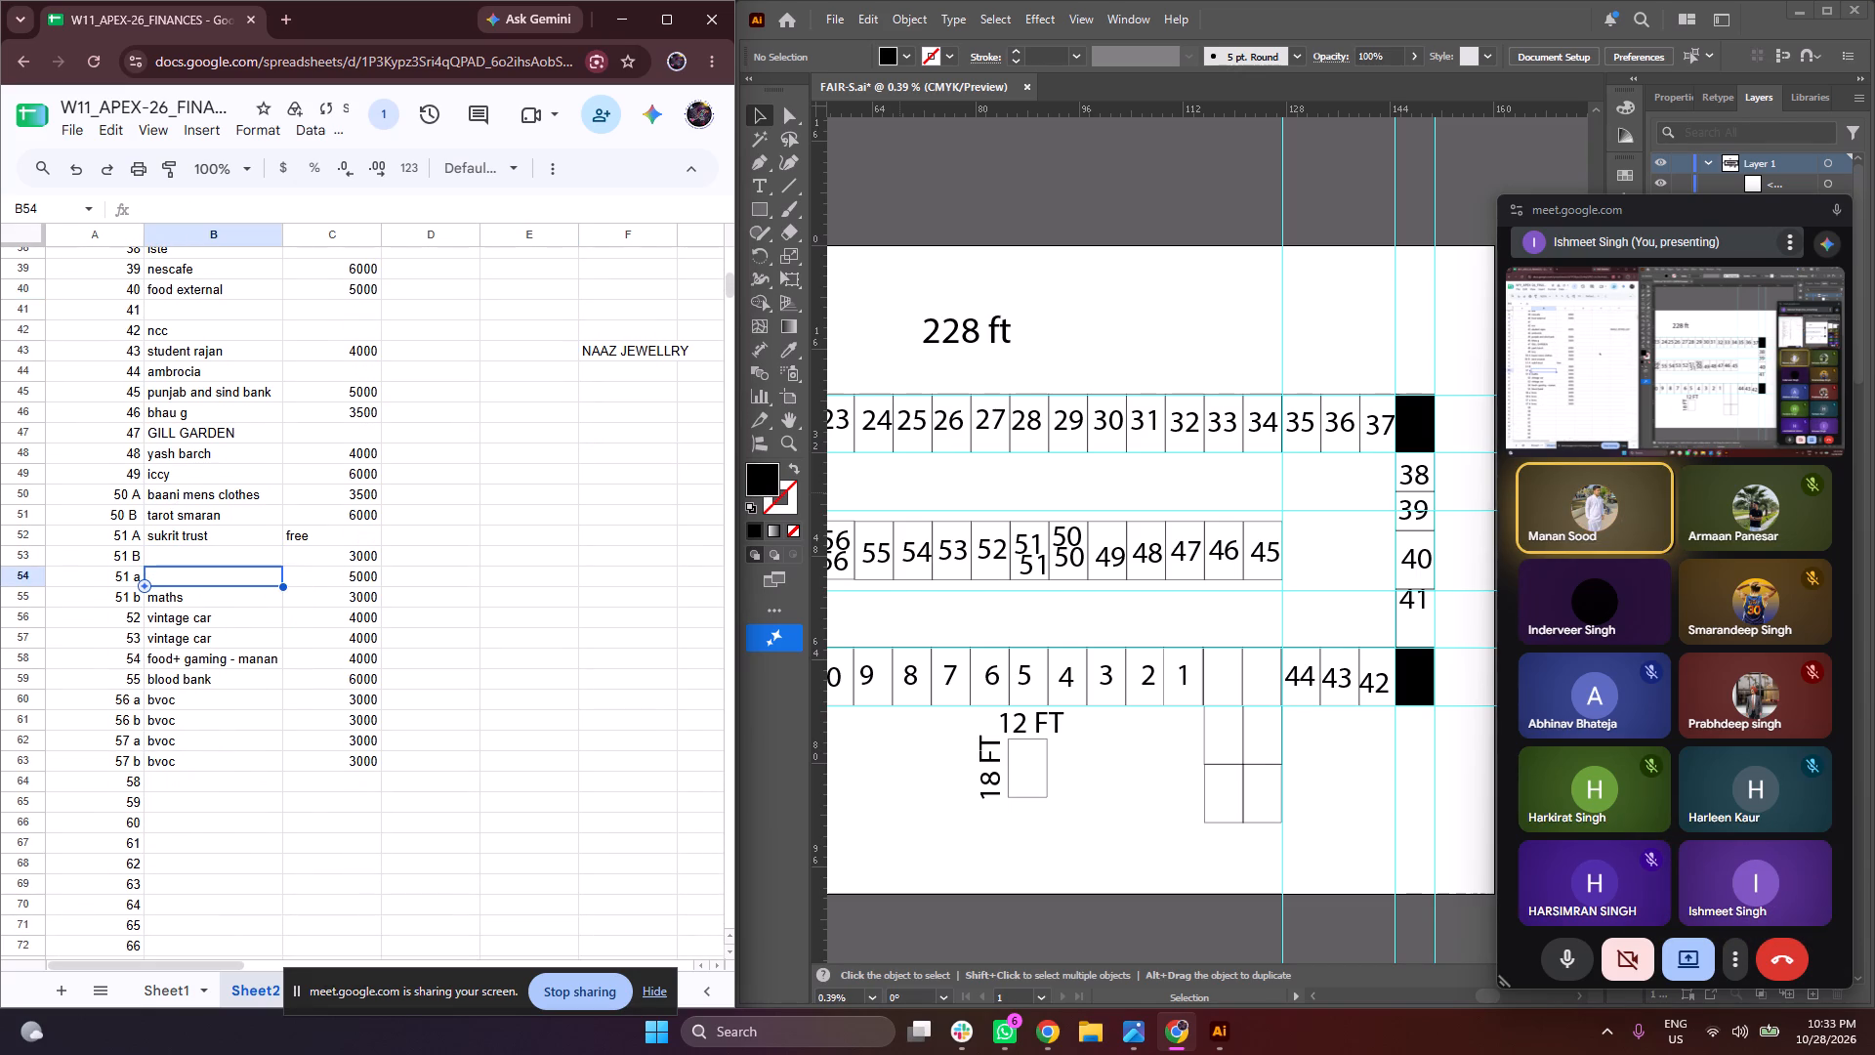
Note DAILY SPARK in cell F44, below the NAAZ JEWELLRY note.
click(640, 376)
text(DAILY SPARK)
key(Return)
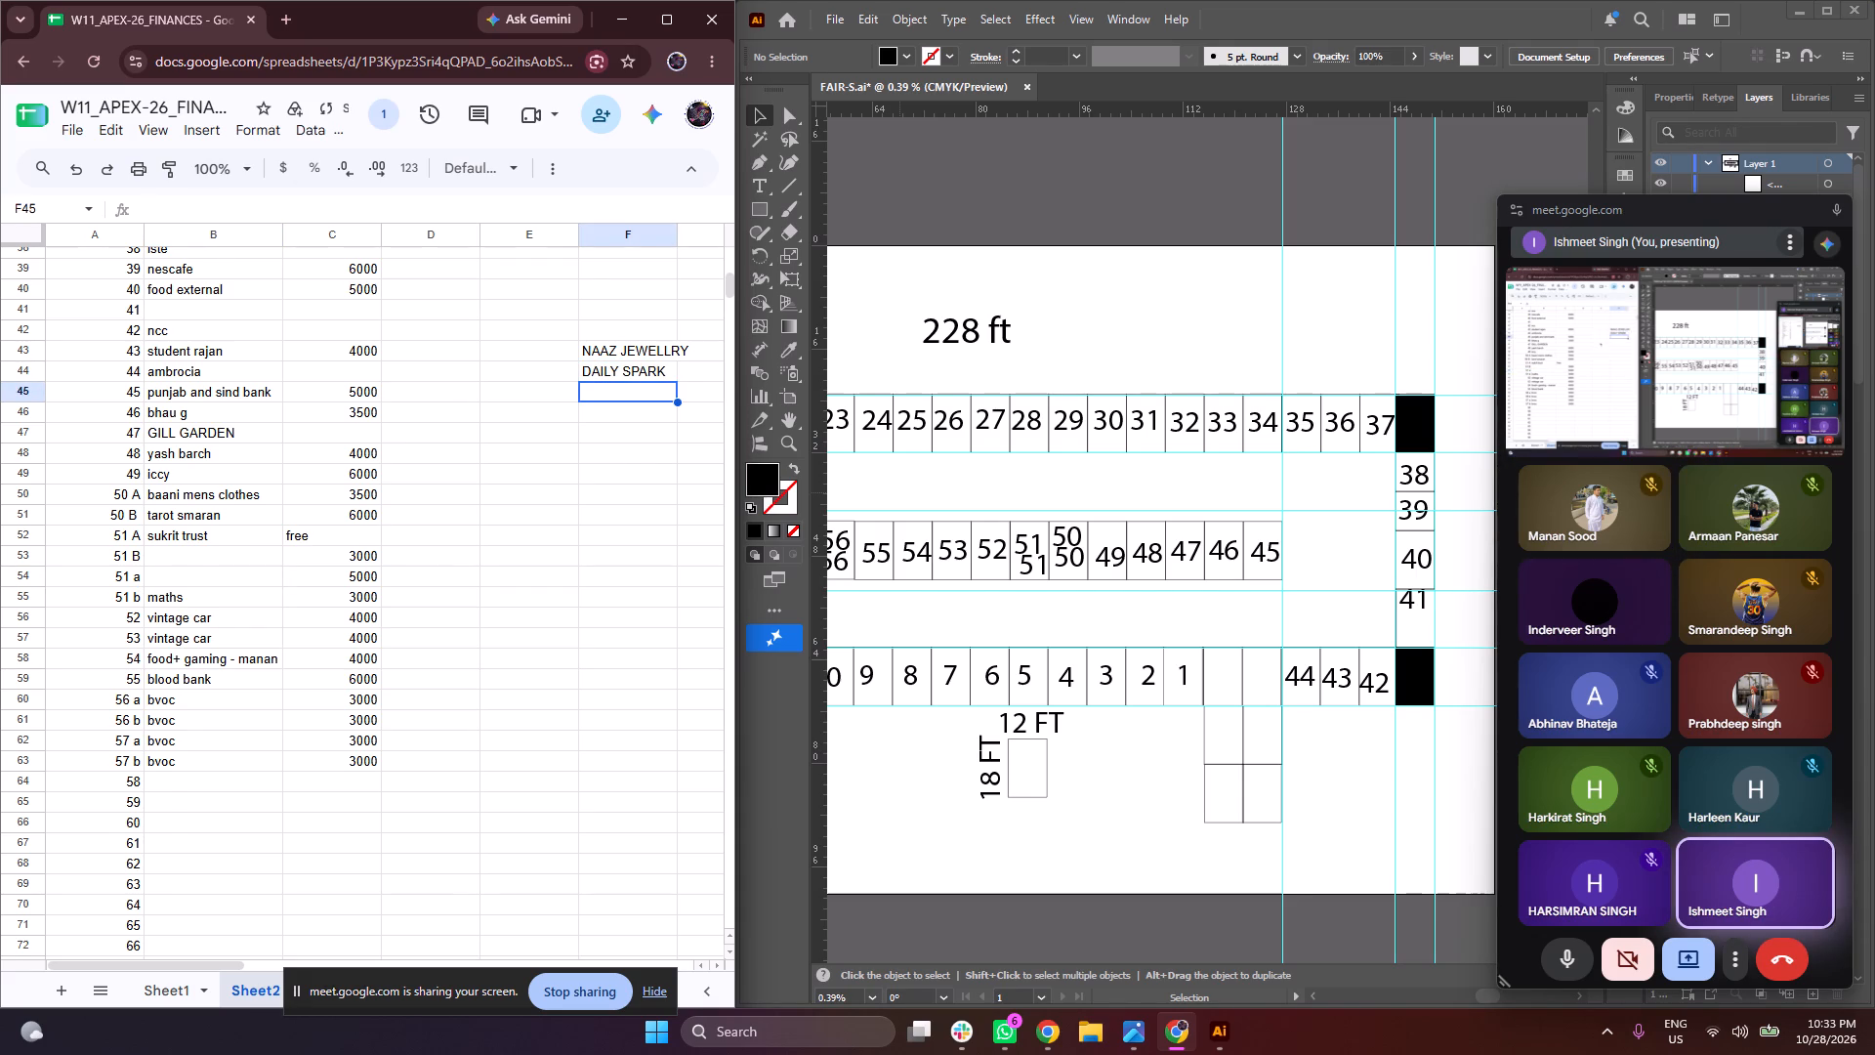
scroll(469, 406, up, 1)
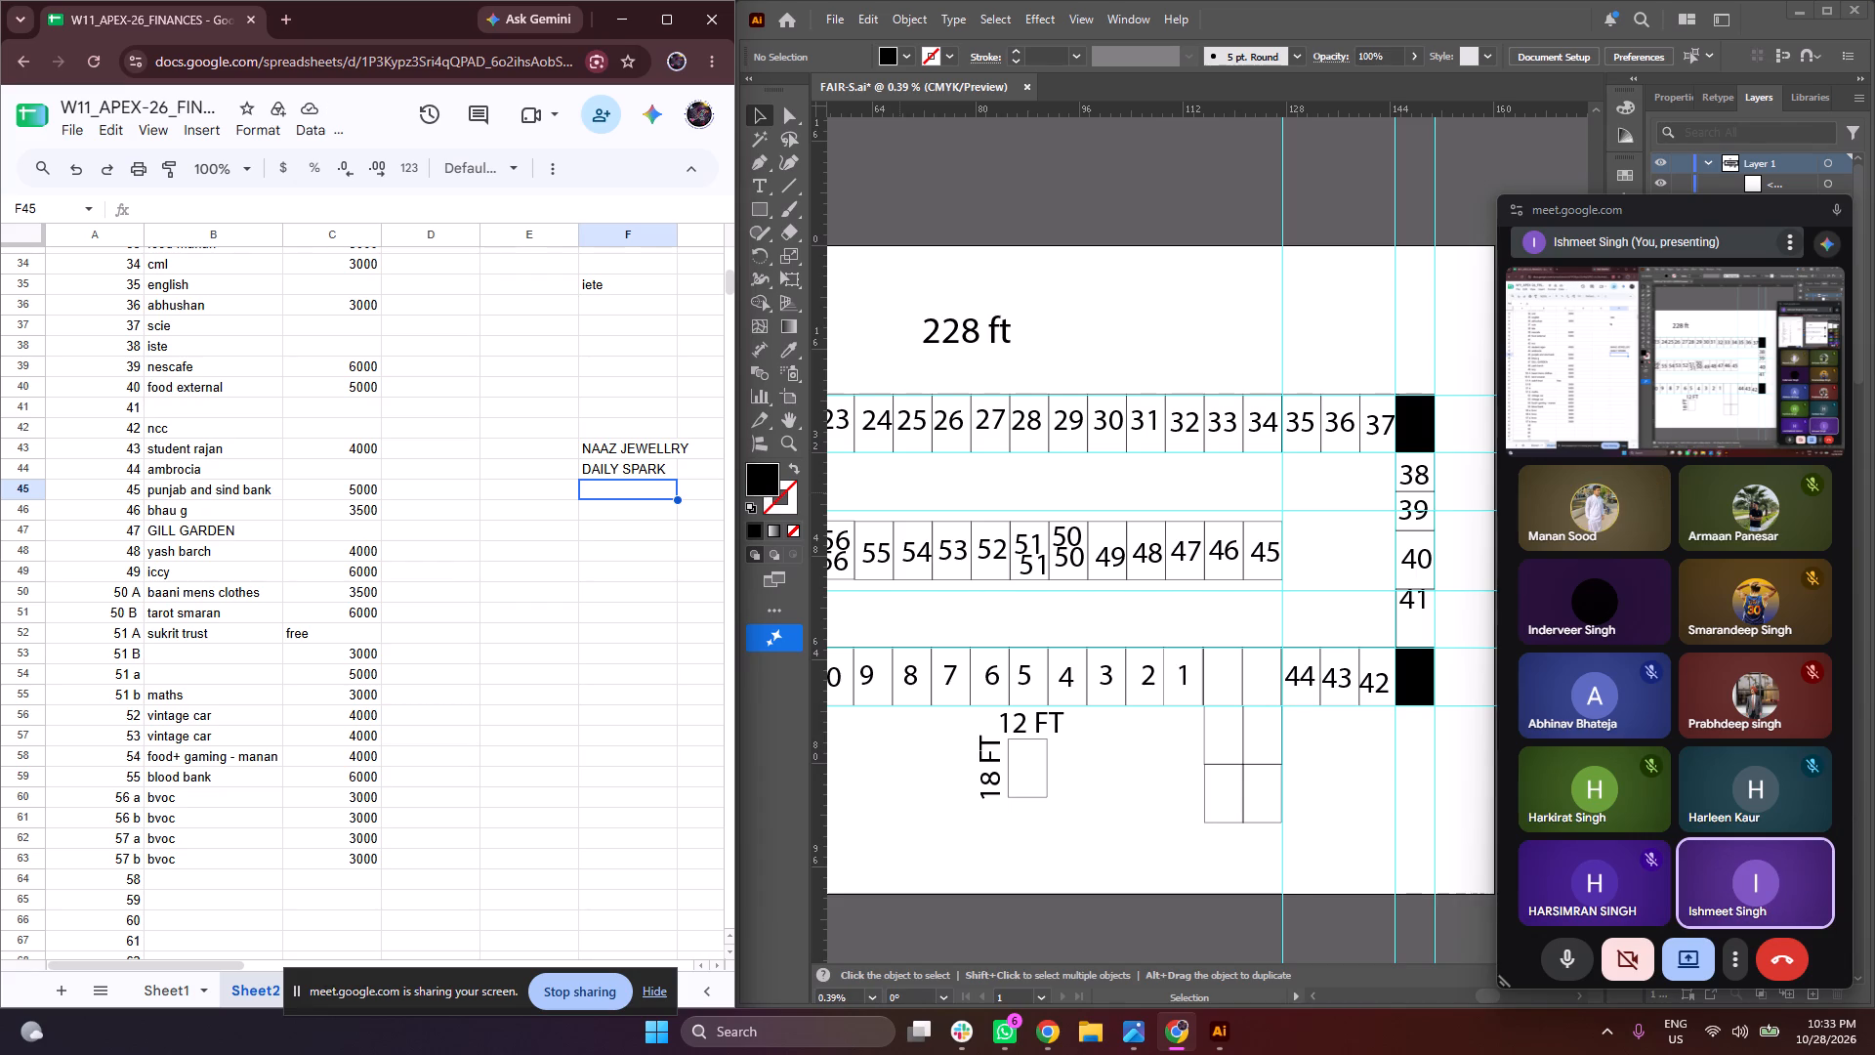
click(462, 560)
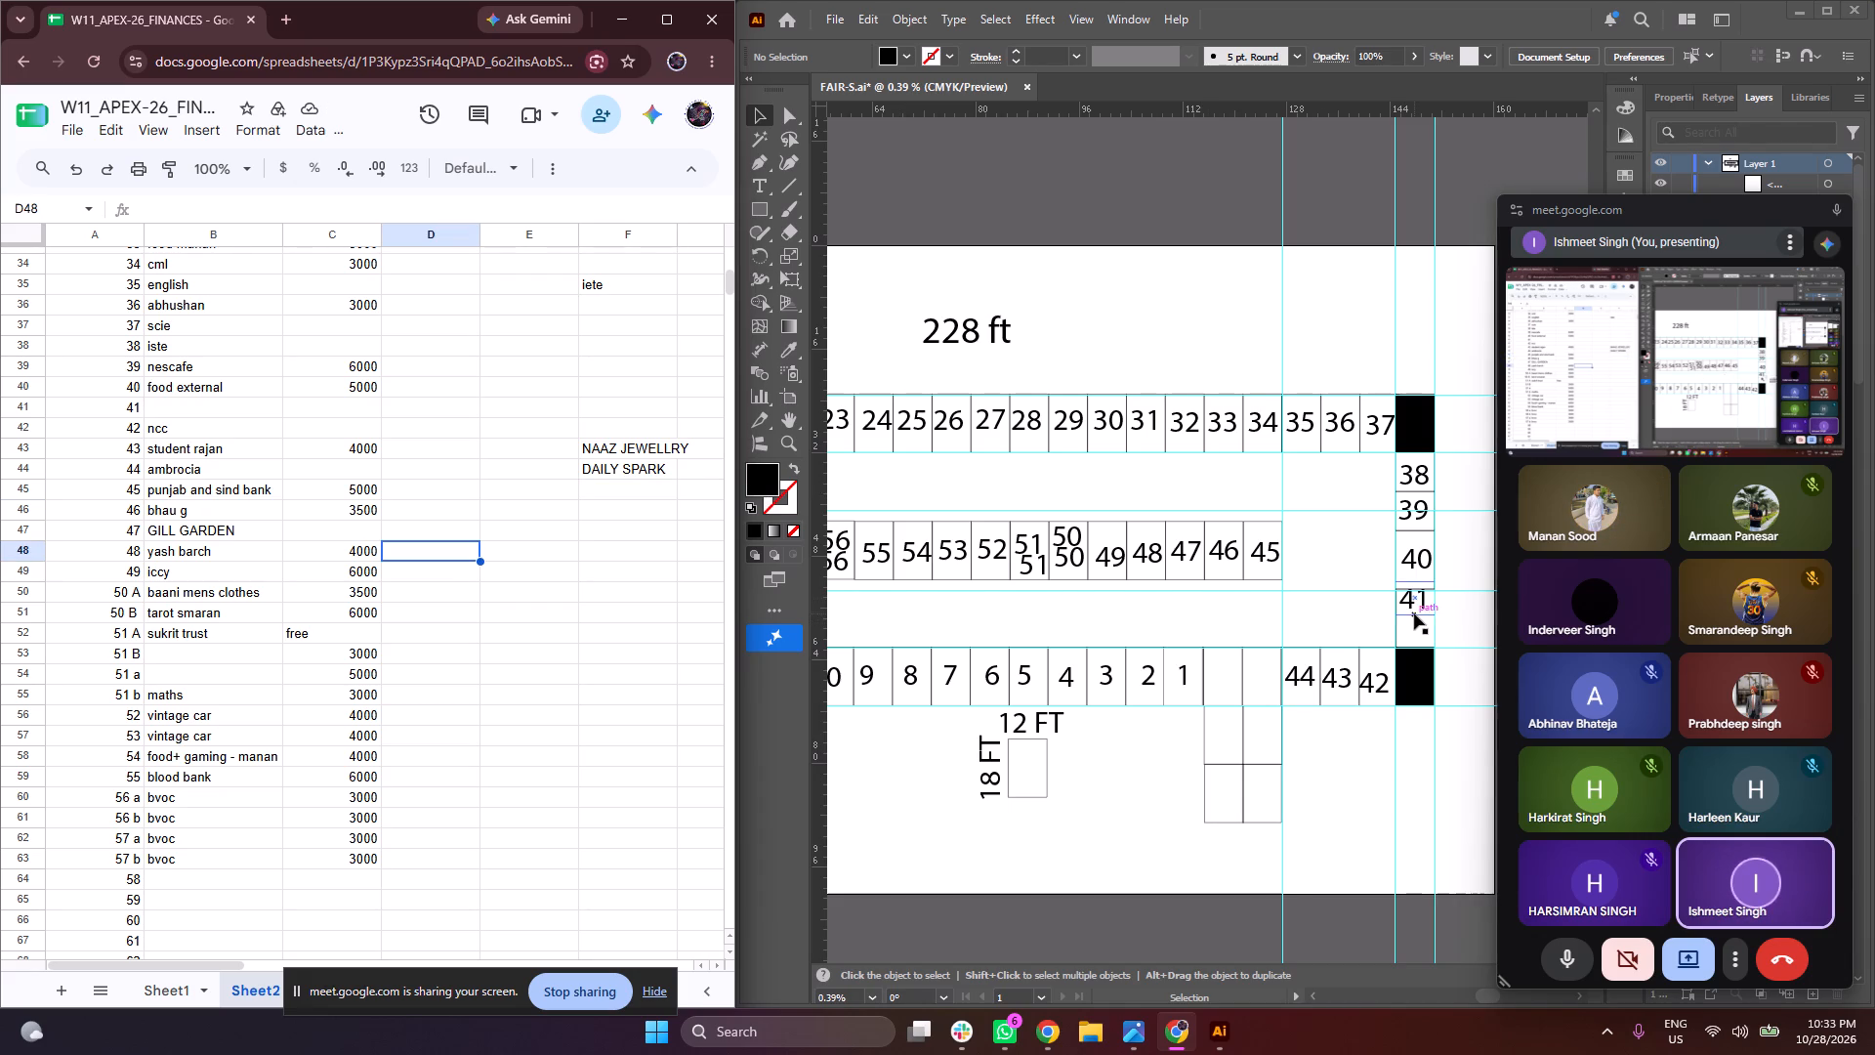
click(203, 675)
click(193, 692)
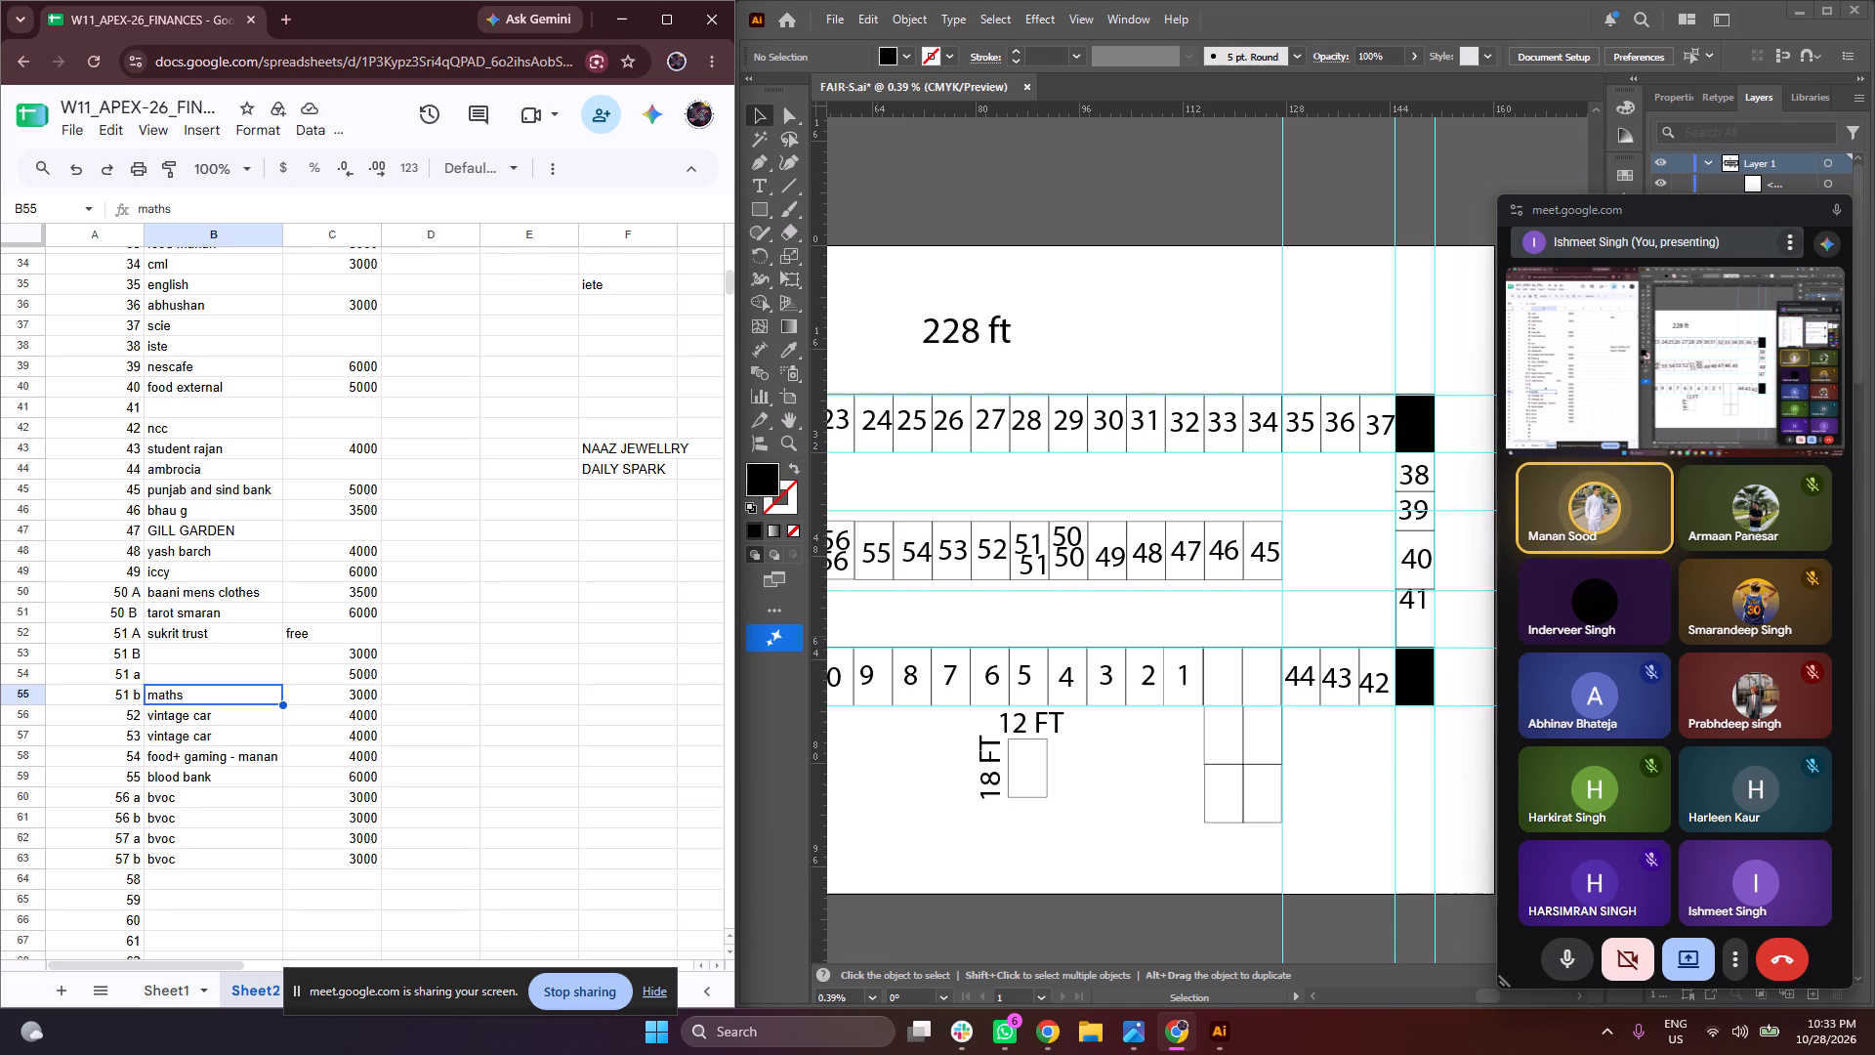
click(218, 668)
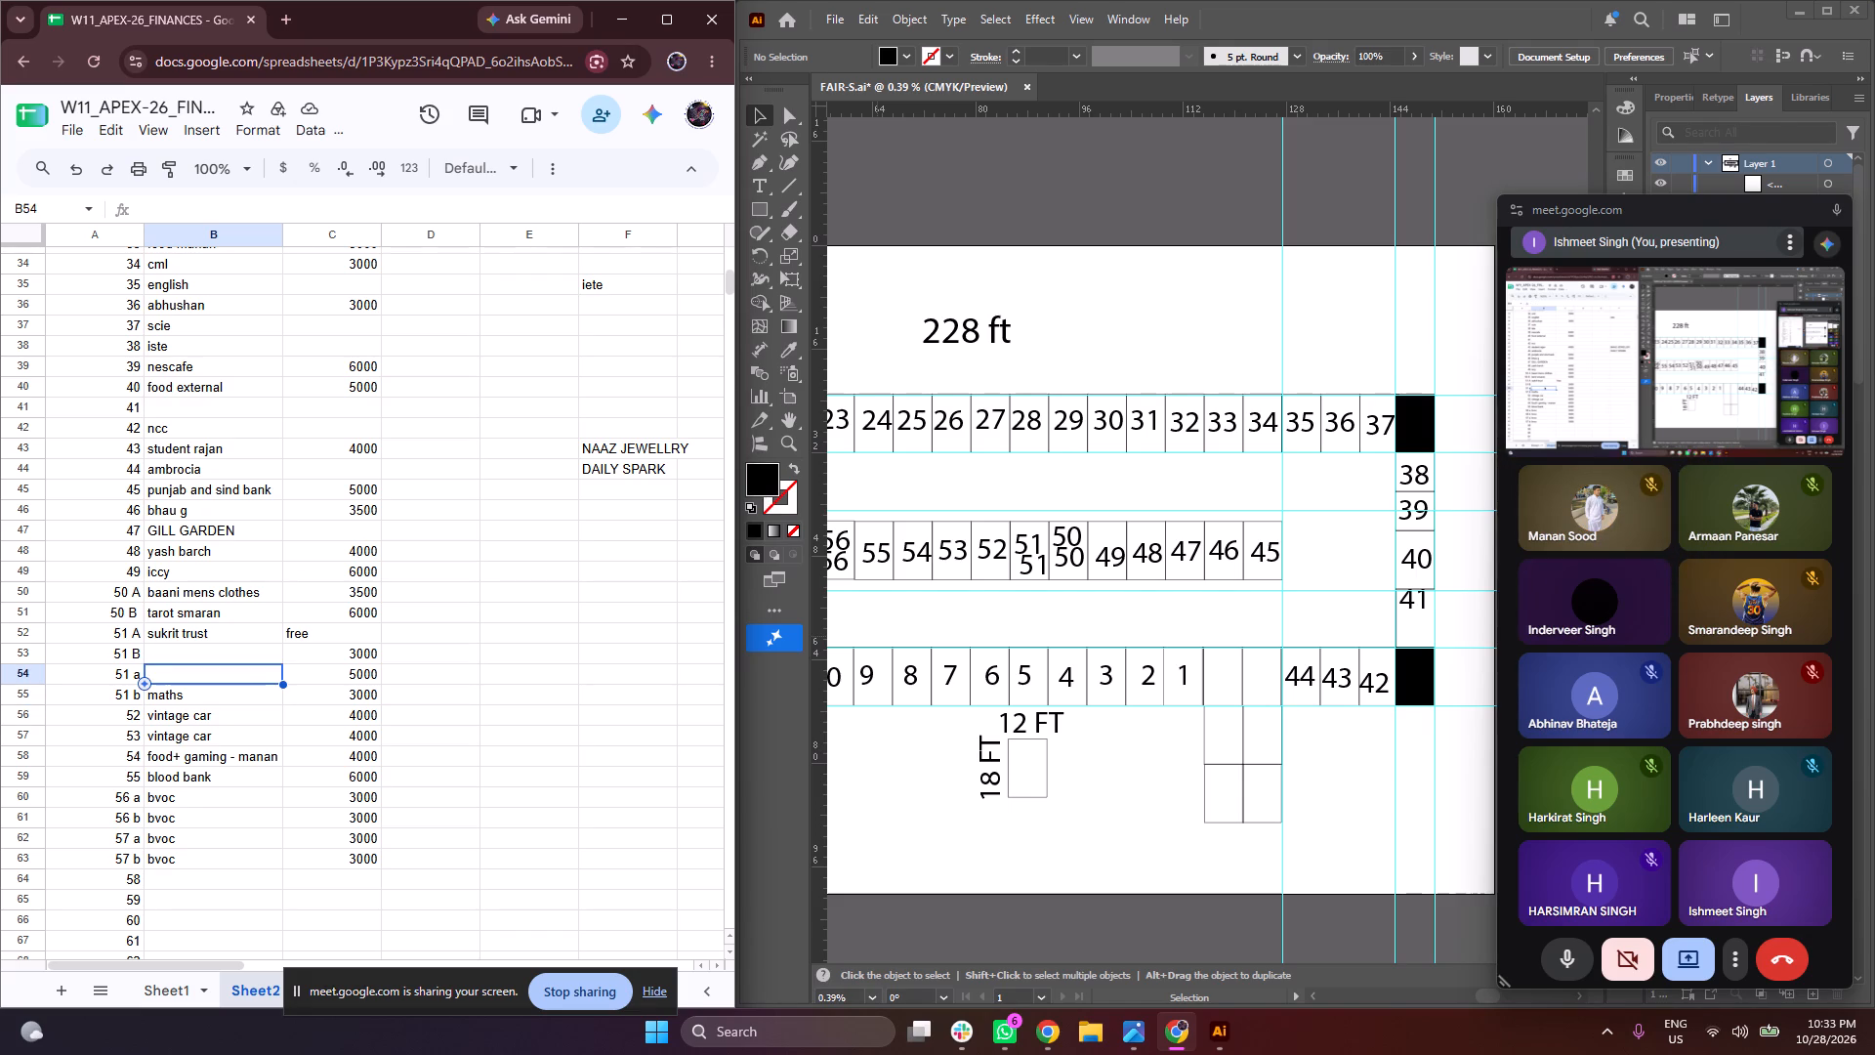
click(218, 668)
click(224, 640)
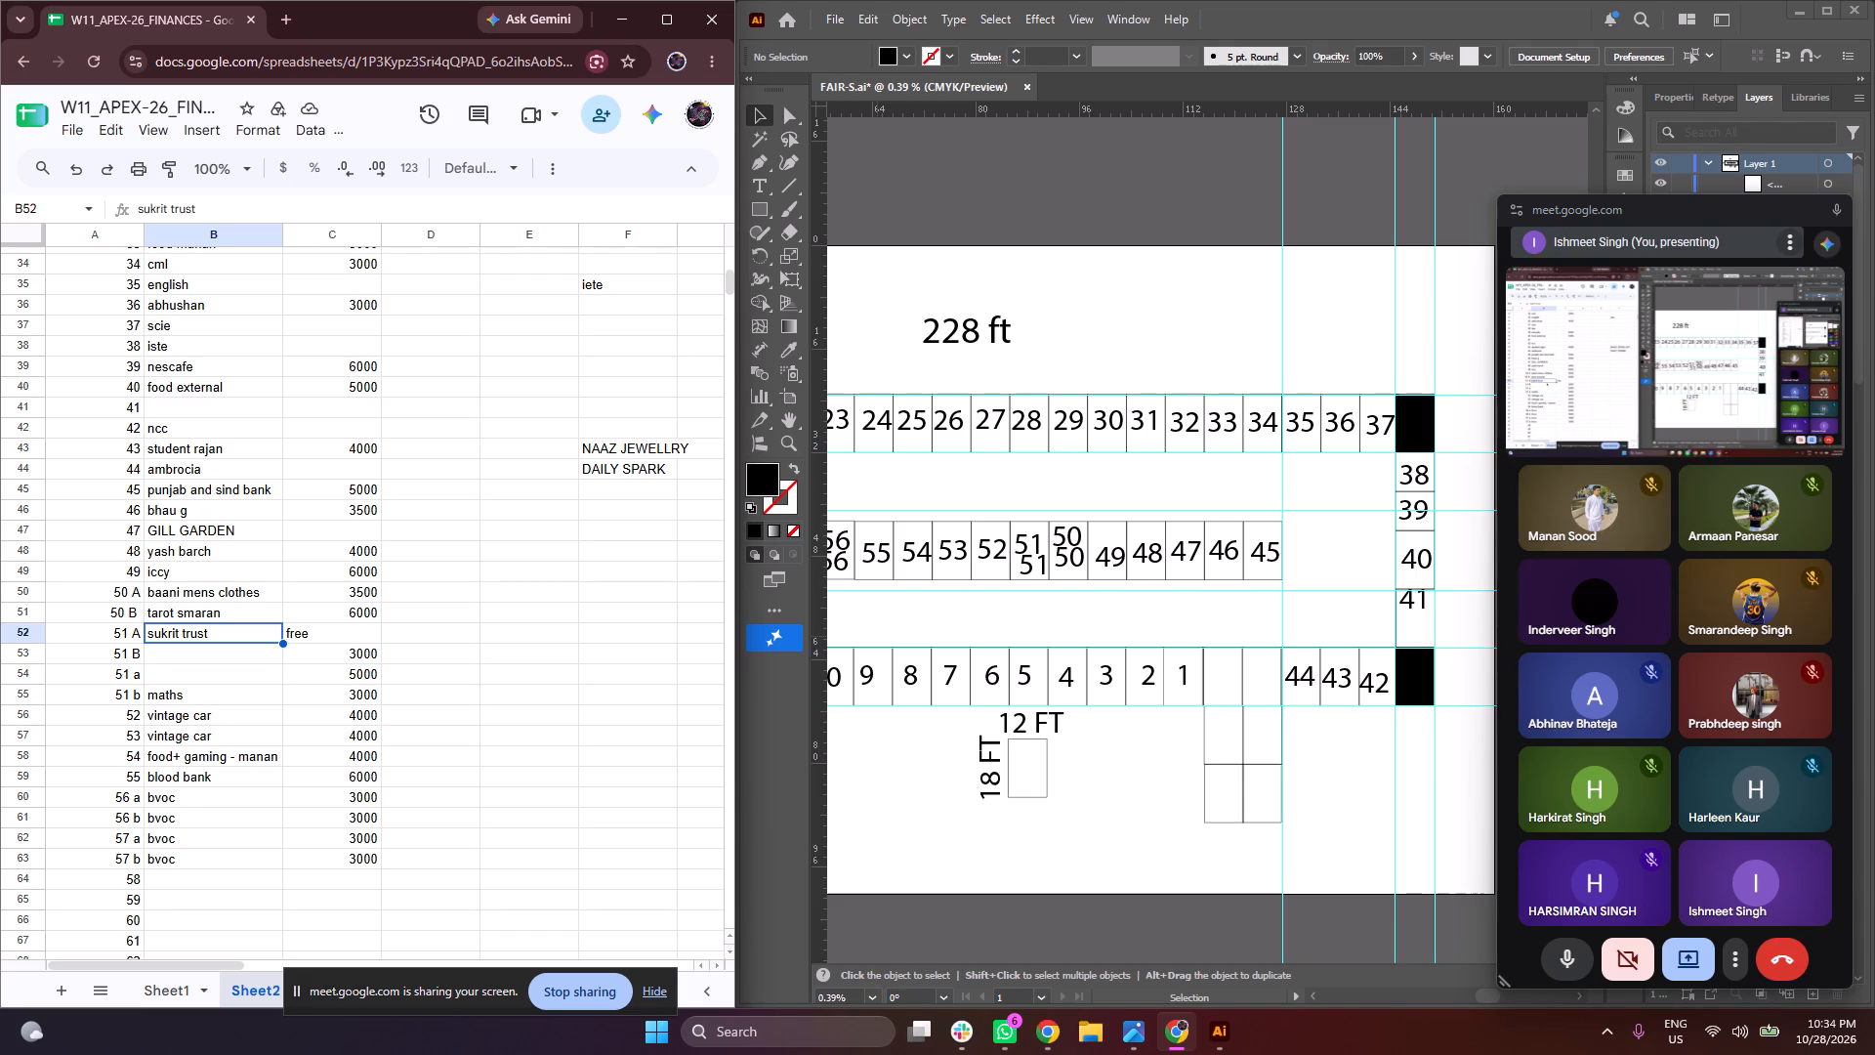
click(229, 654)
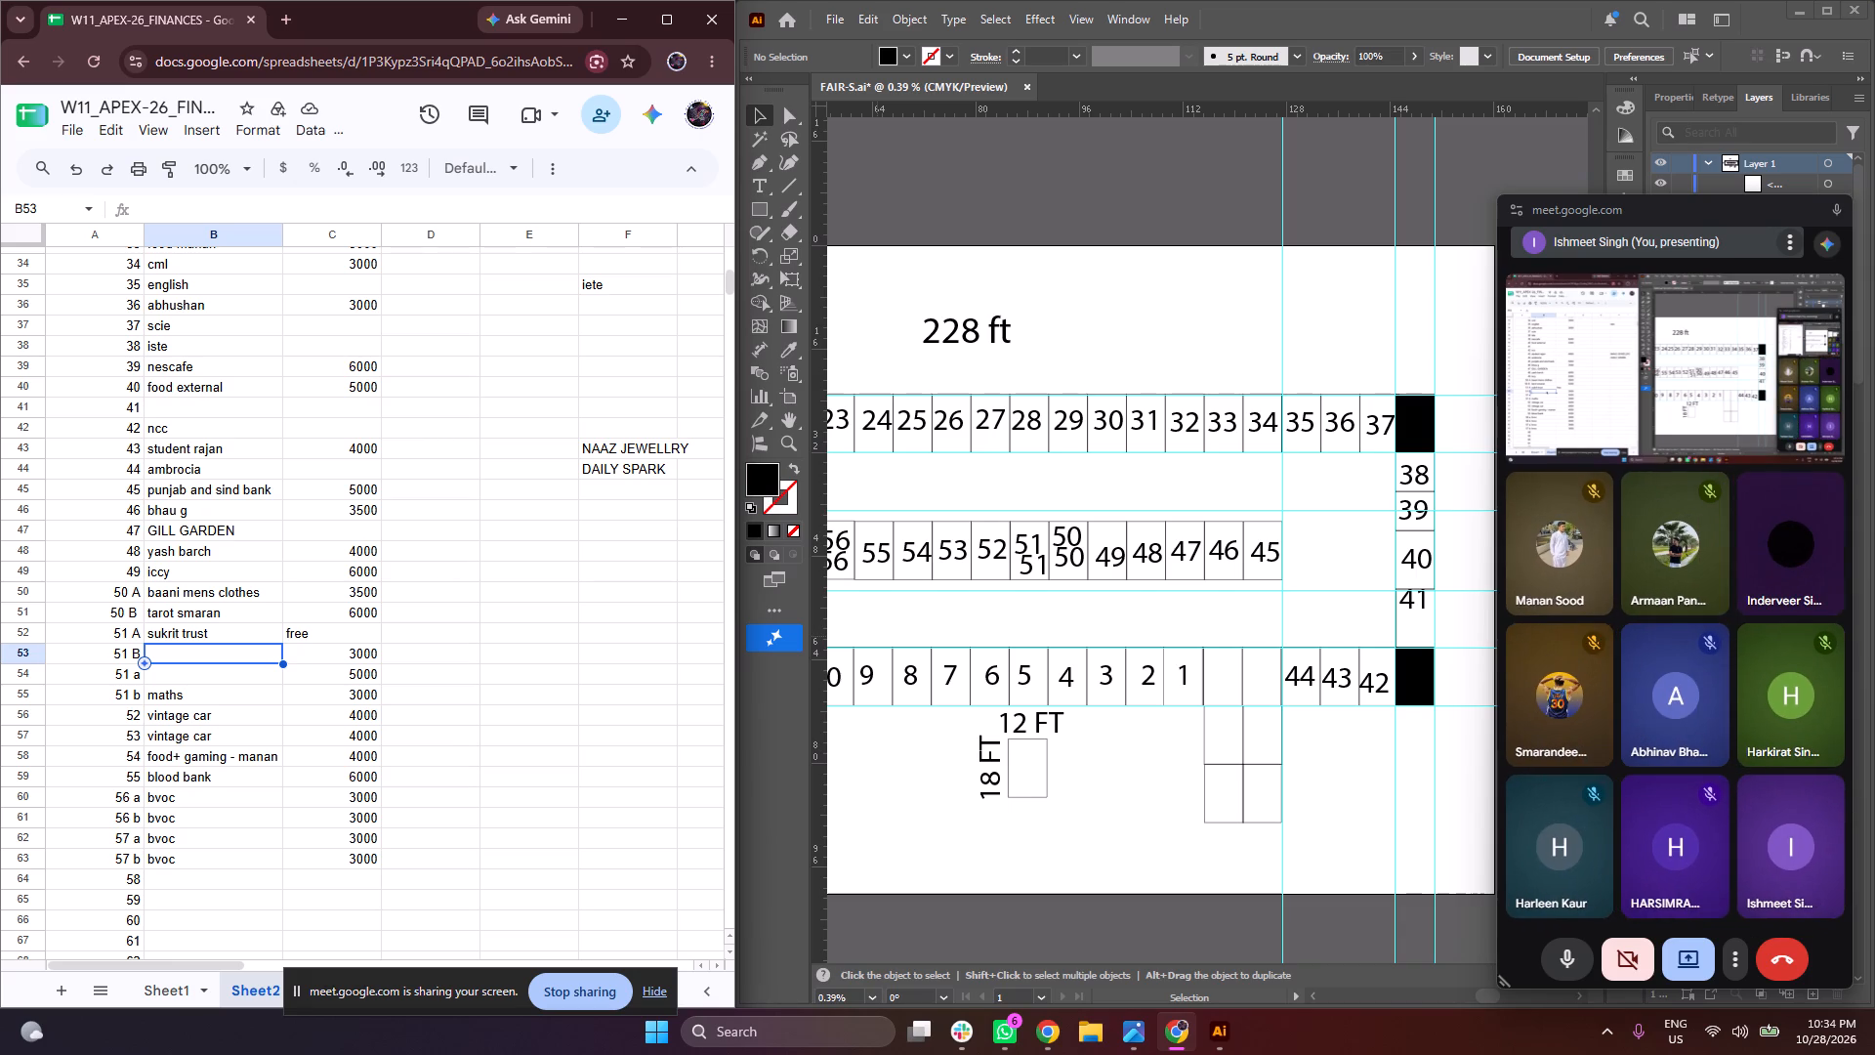
Insert a row below stall 41 and number the two rows 41 A and 41 B.
scroll(277, 522, up, 1)
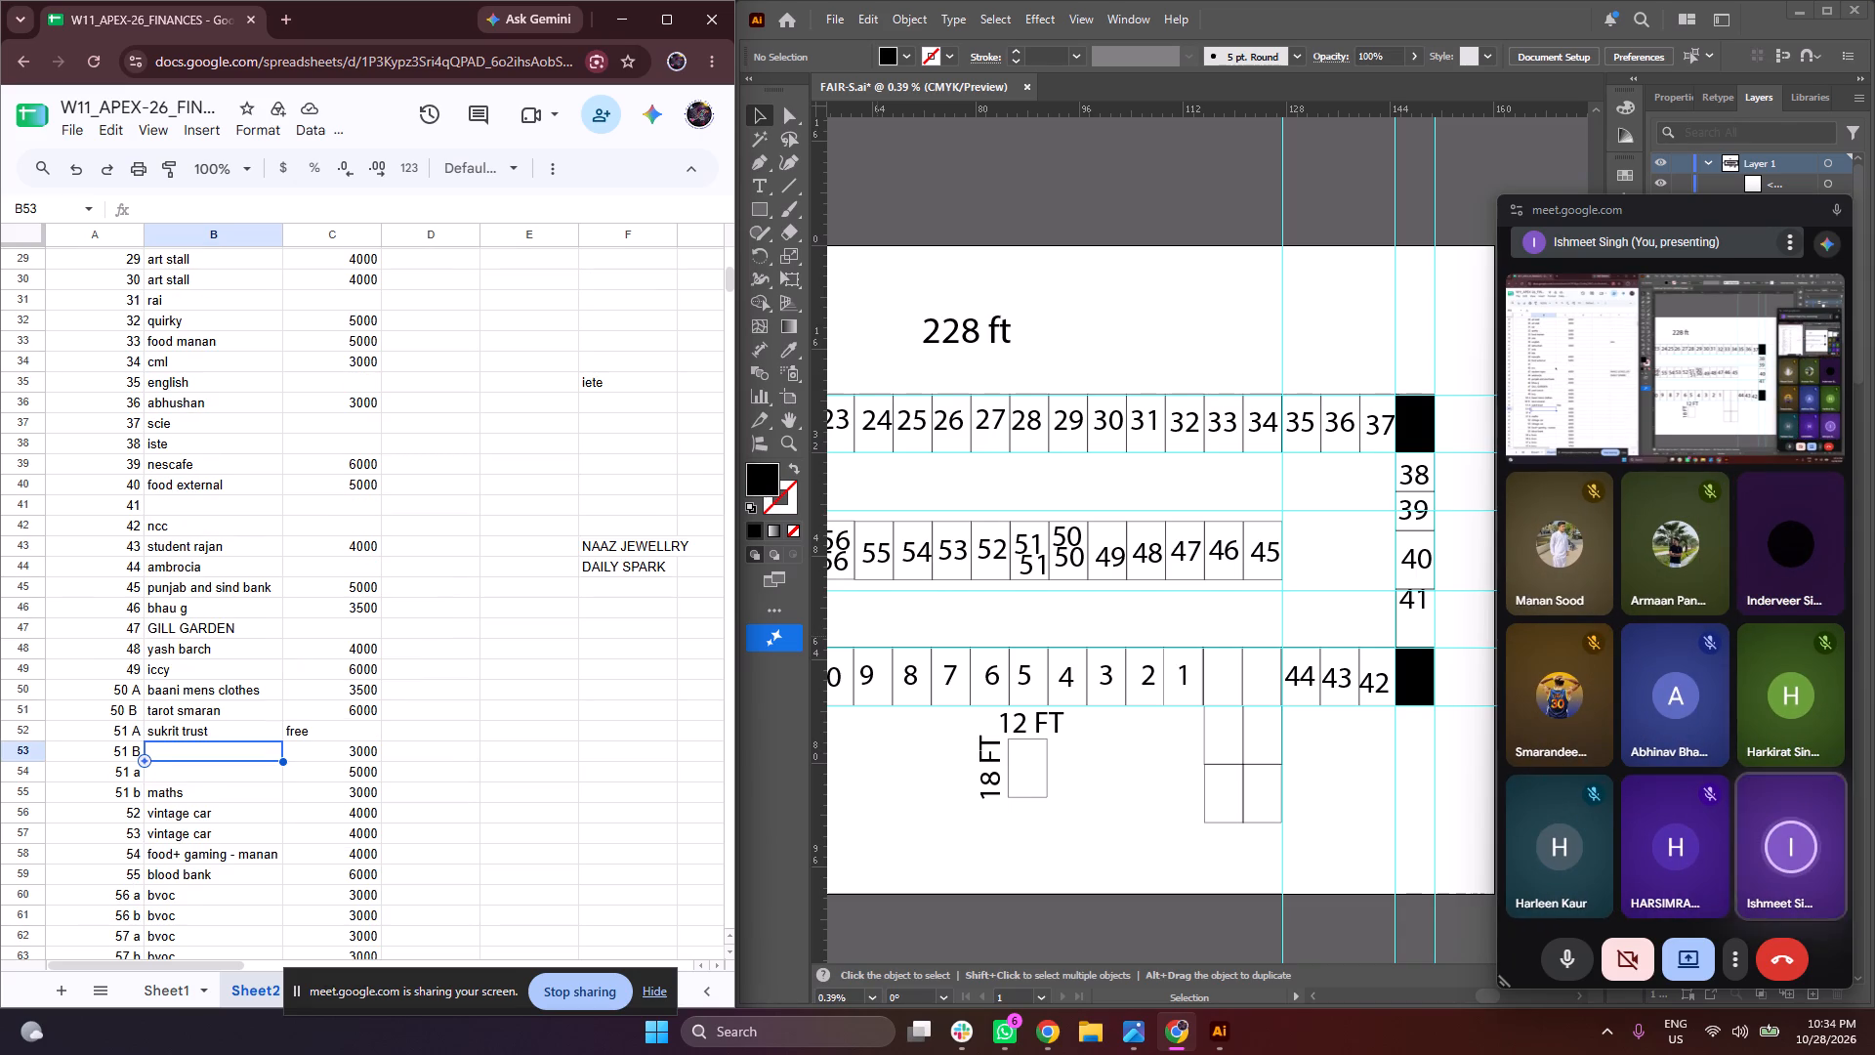
click(234, 504)
click(23, 502)
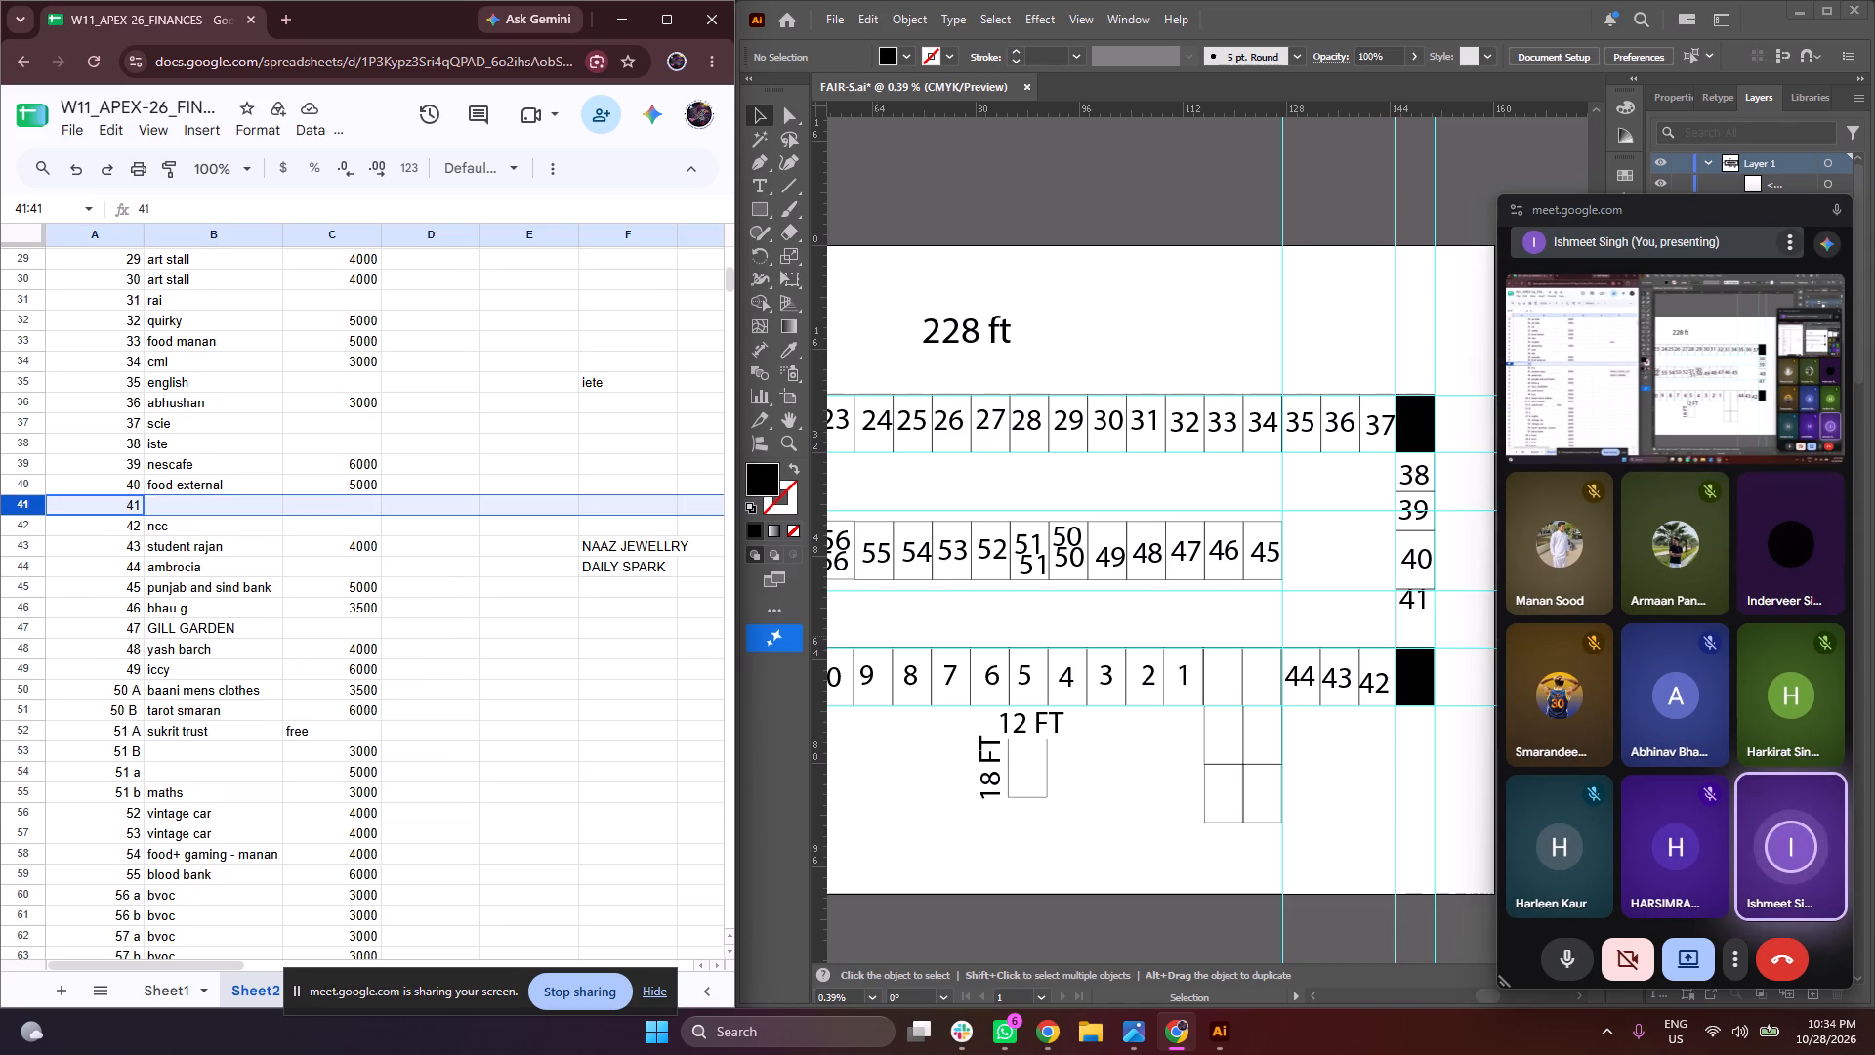
right_click(23, 502)
click(83, 673)
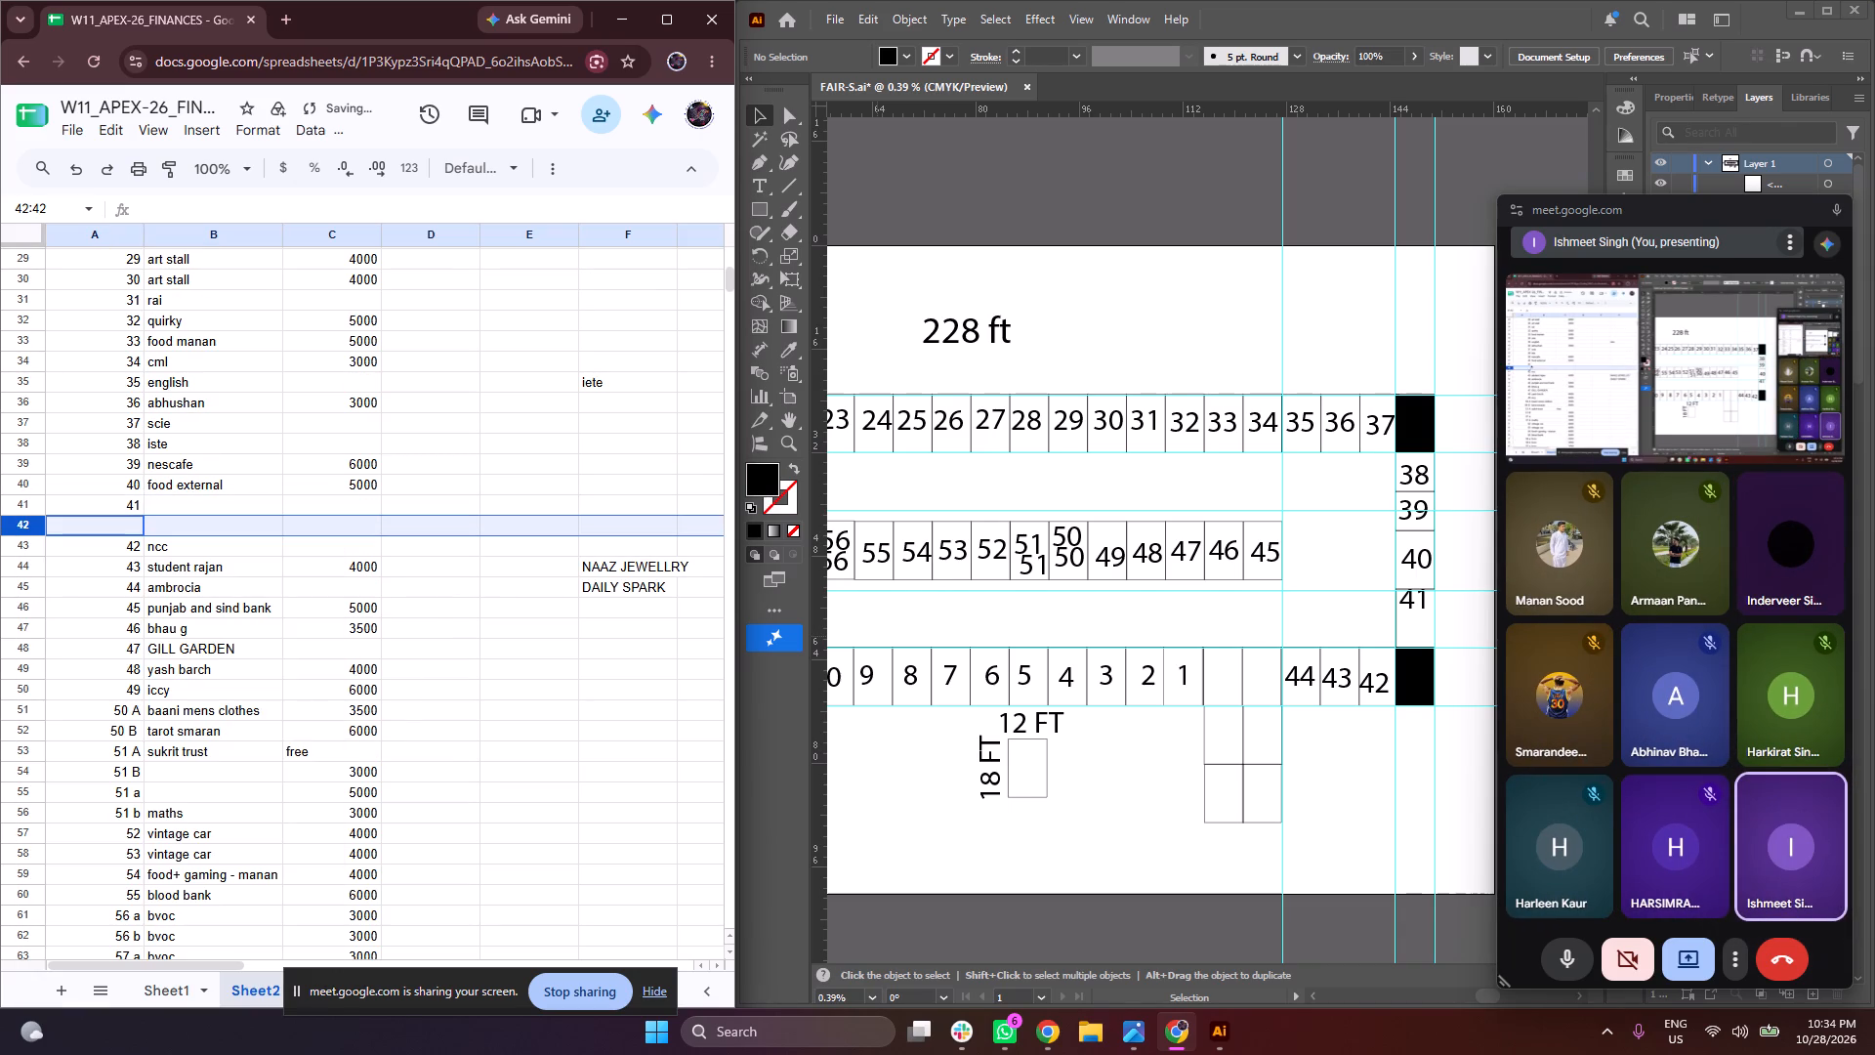
click(120, 507)
text(41 A)
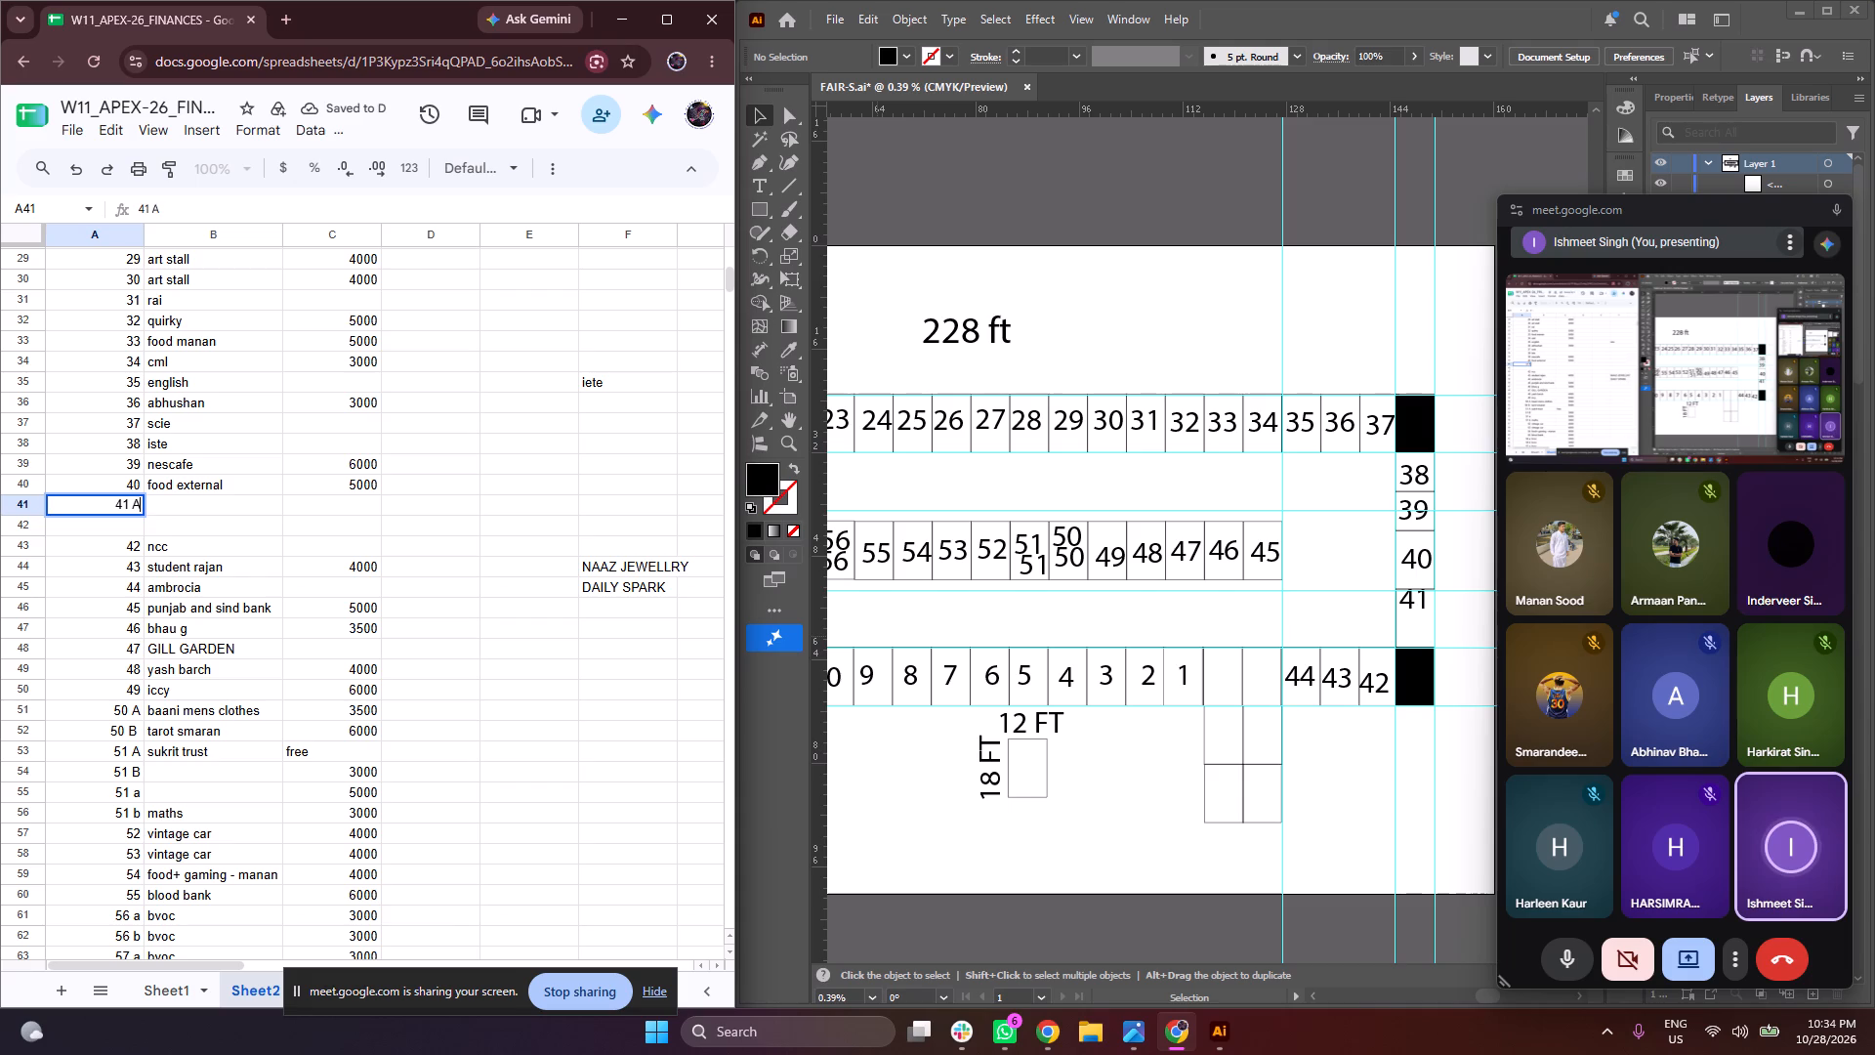
key(Return)
text(41 B)
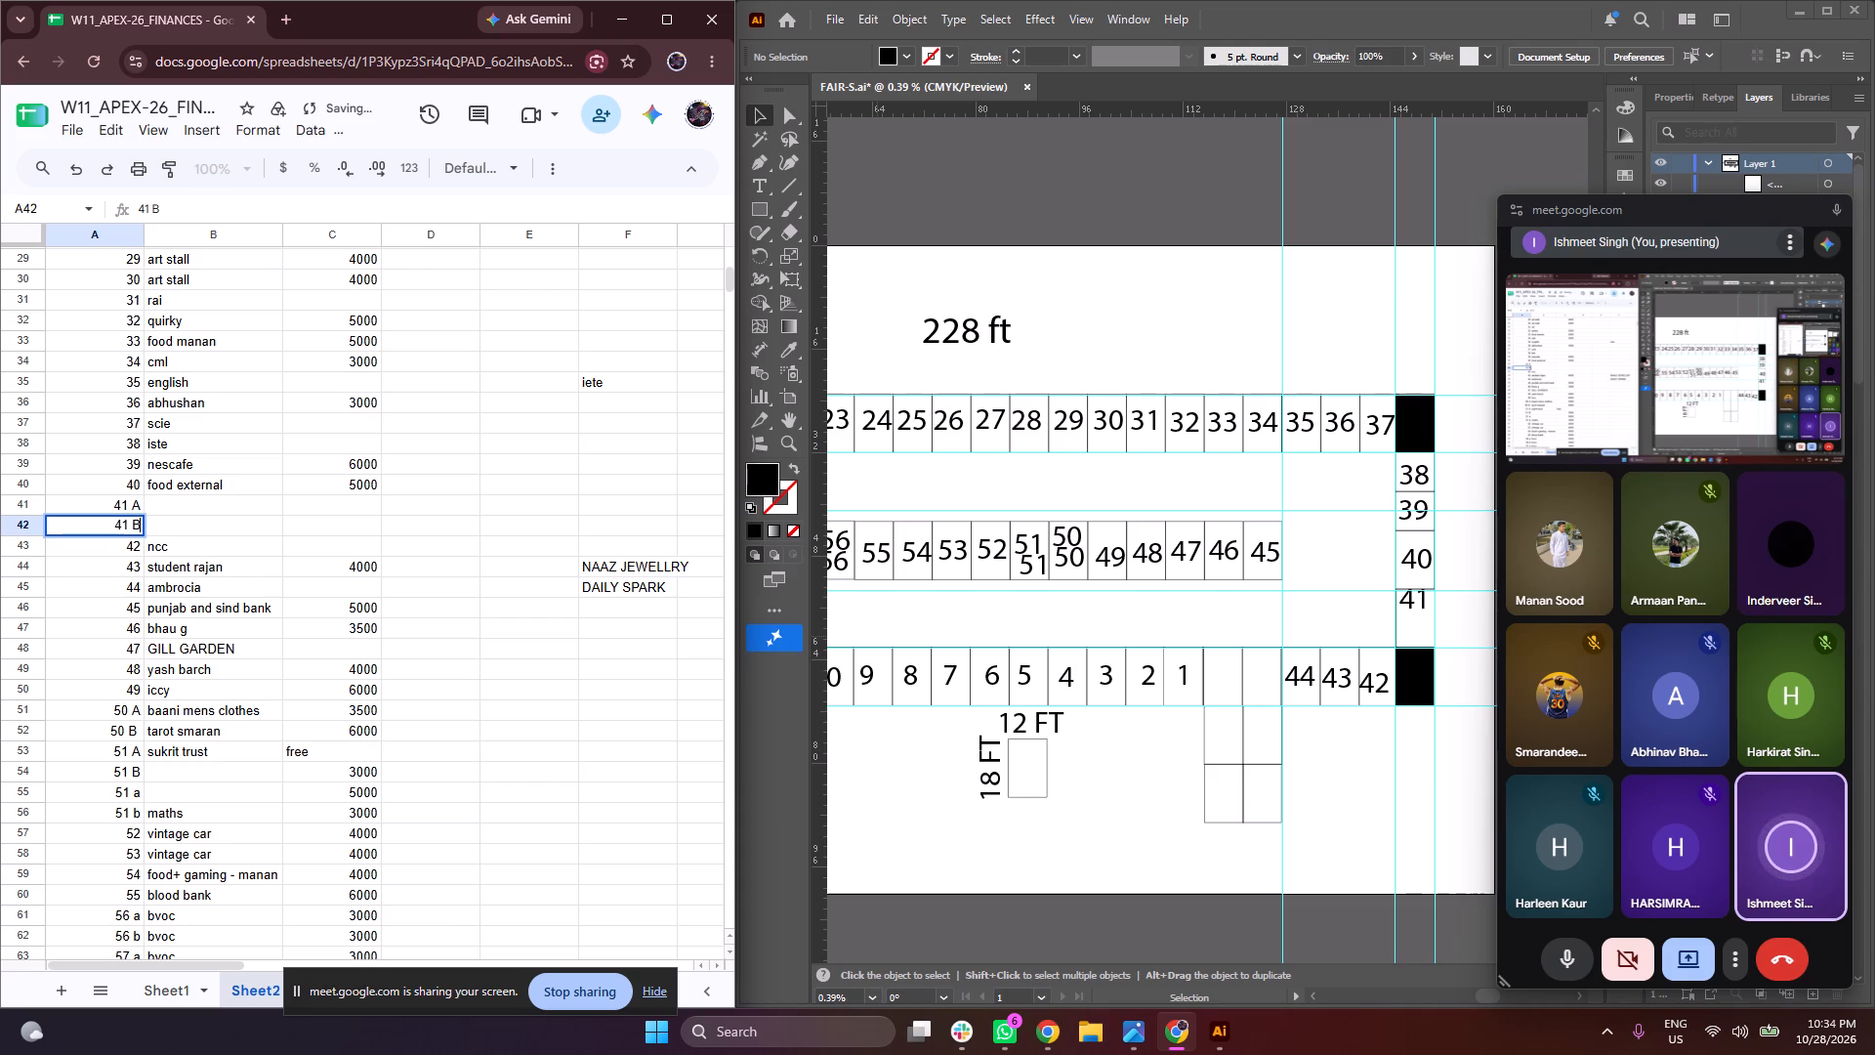
Assign NAAZ to stall 41 A and DAILY SPARK to stall 41 B.
click(201, 502)
text(NAA)
key(z)
key(Return)
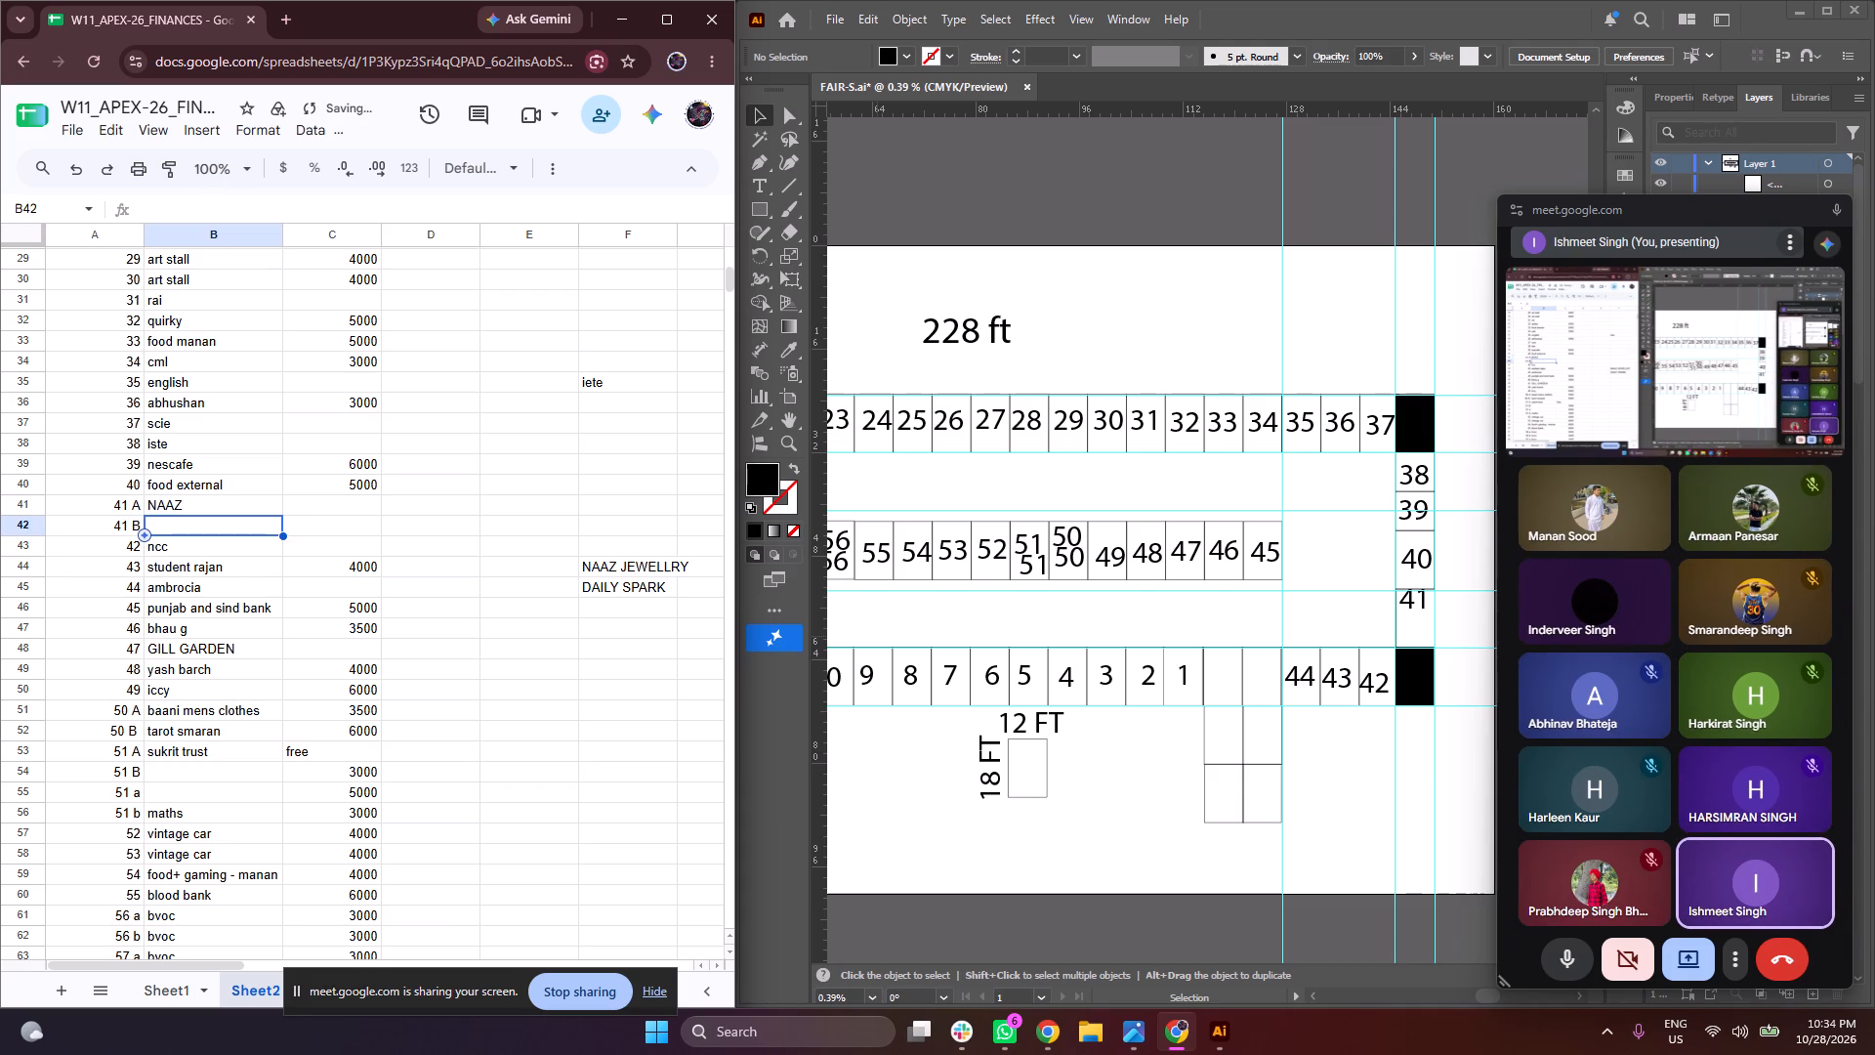
text(DAILY SPARK)
key(Return)
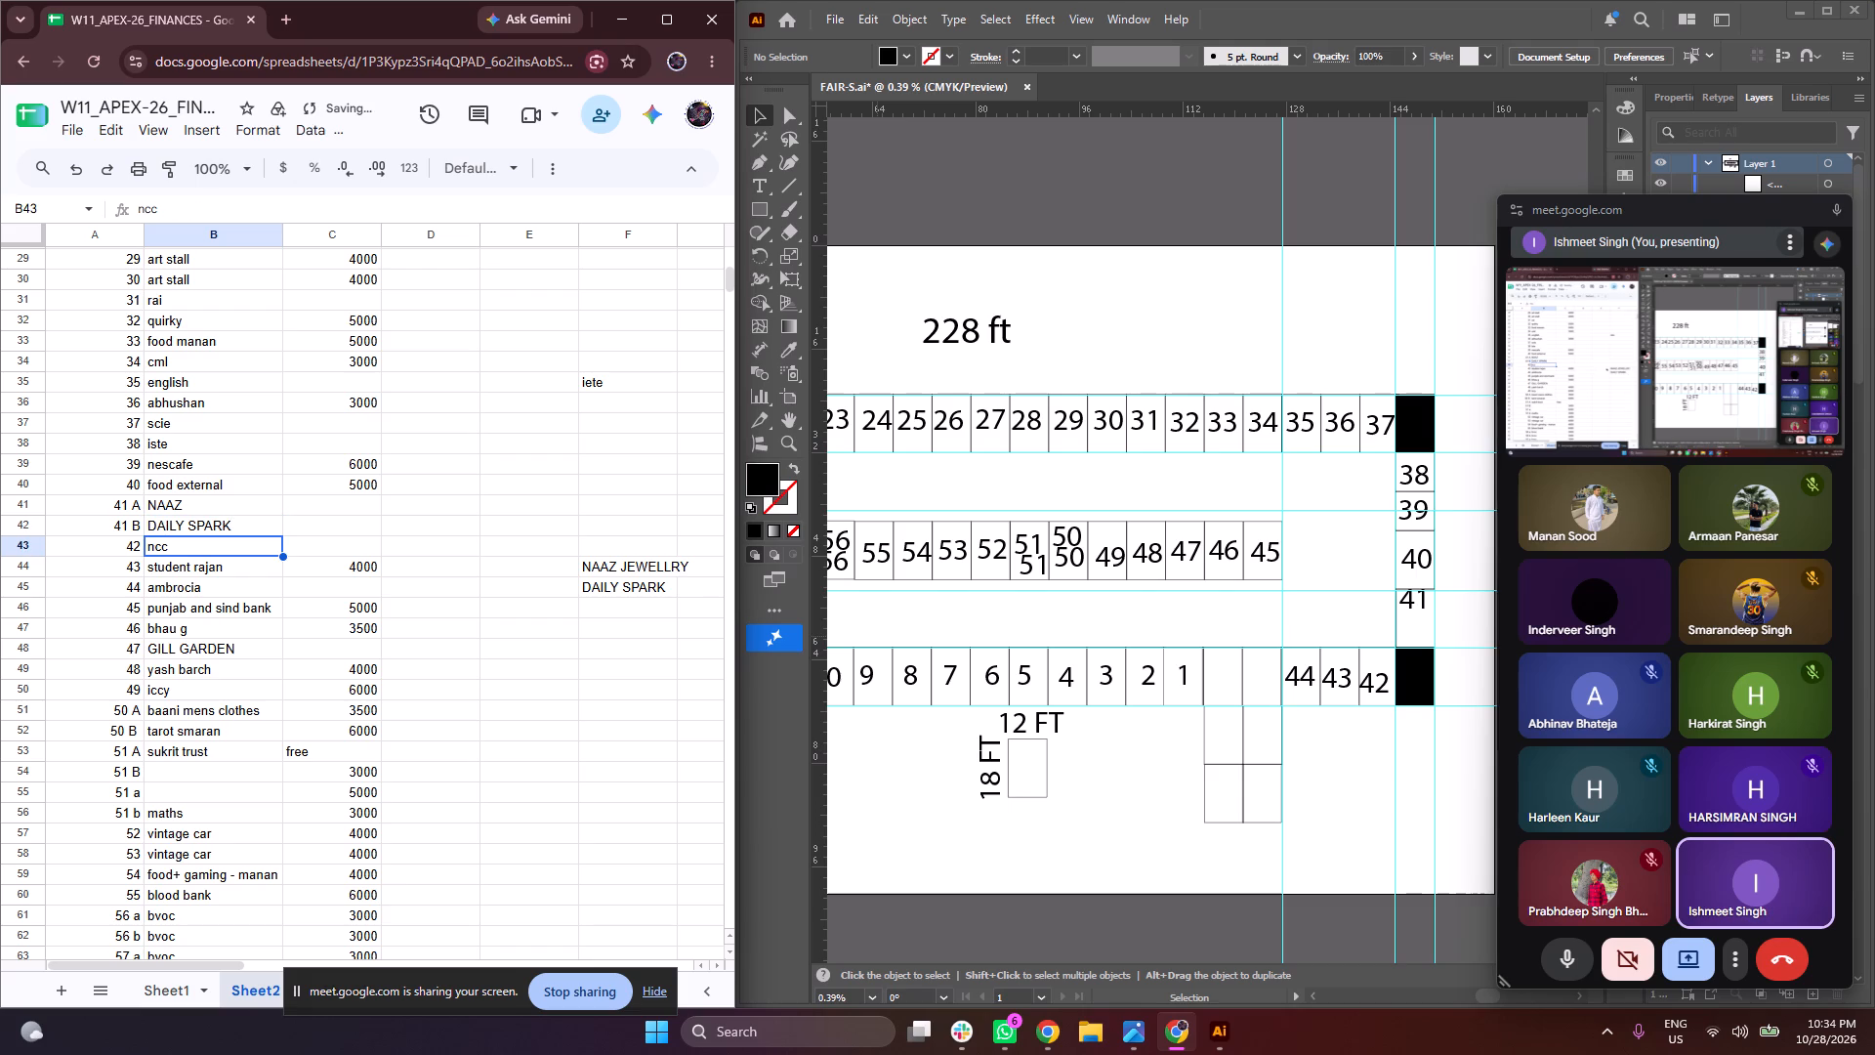
Clear the NAAZ JEWELLRY and DAILY SPARK notes from cells F44 and F45 beside the stall list.
click(590, 564)
key(BackSpace)
click(592, 586)
key(BackSpace)
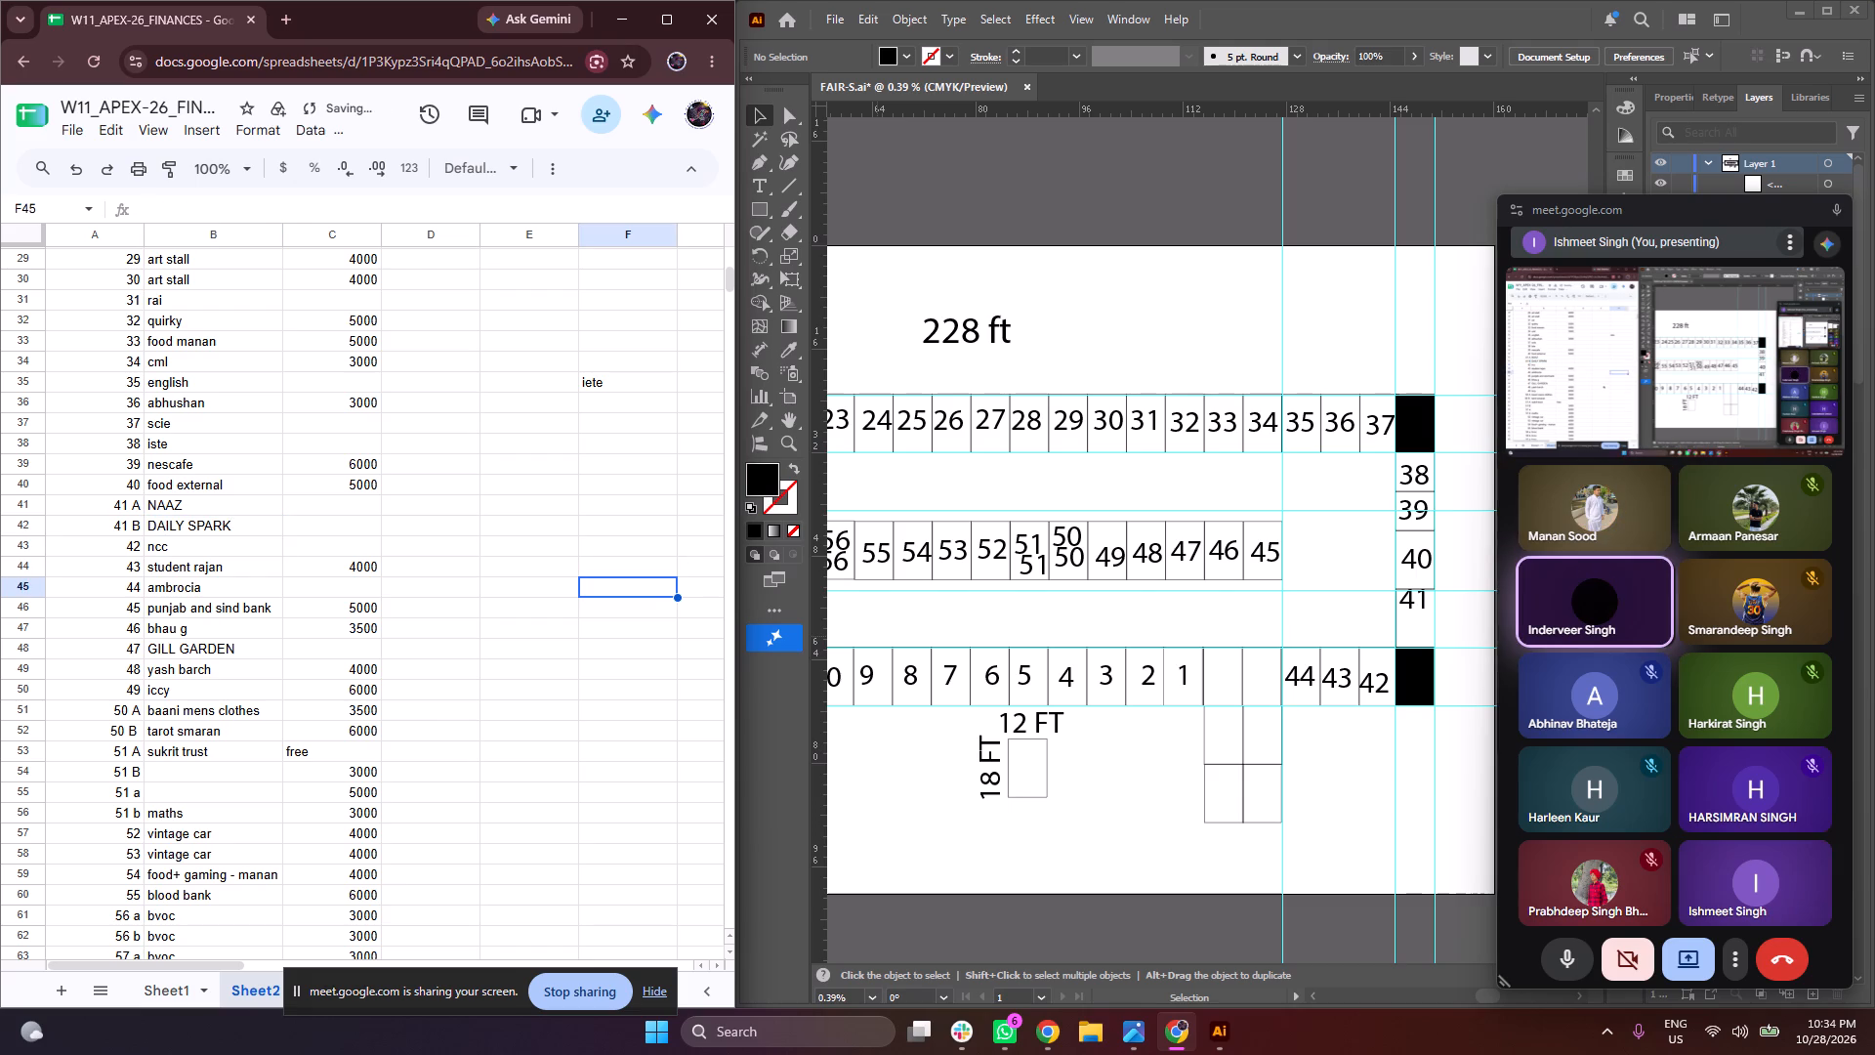
Enter IETE as the name for stall 51 B in the stall list.
scroll(534, 480, down, 2)
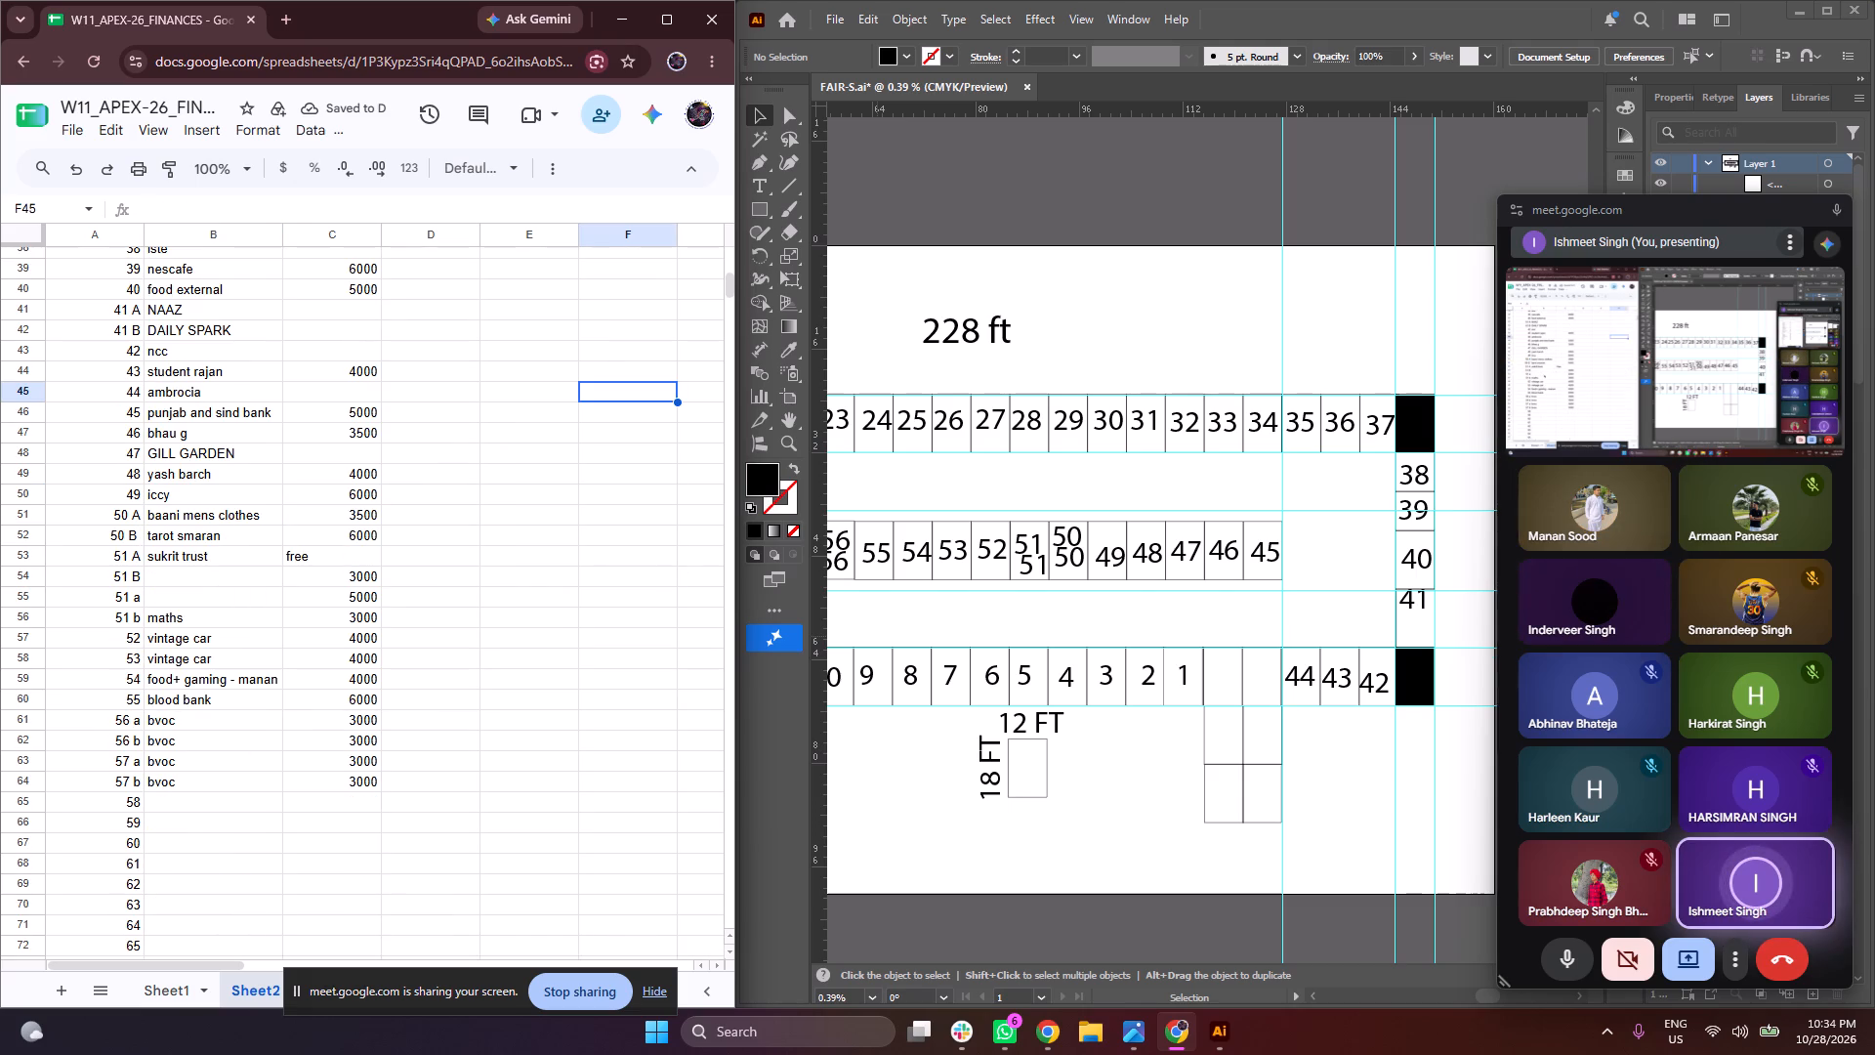
click(185, 575)
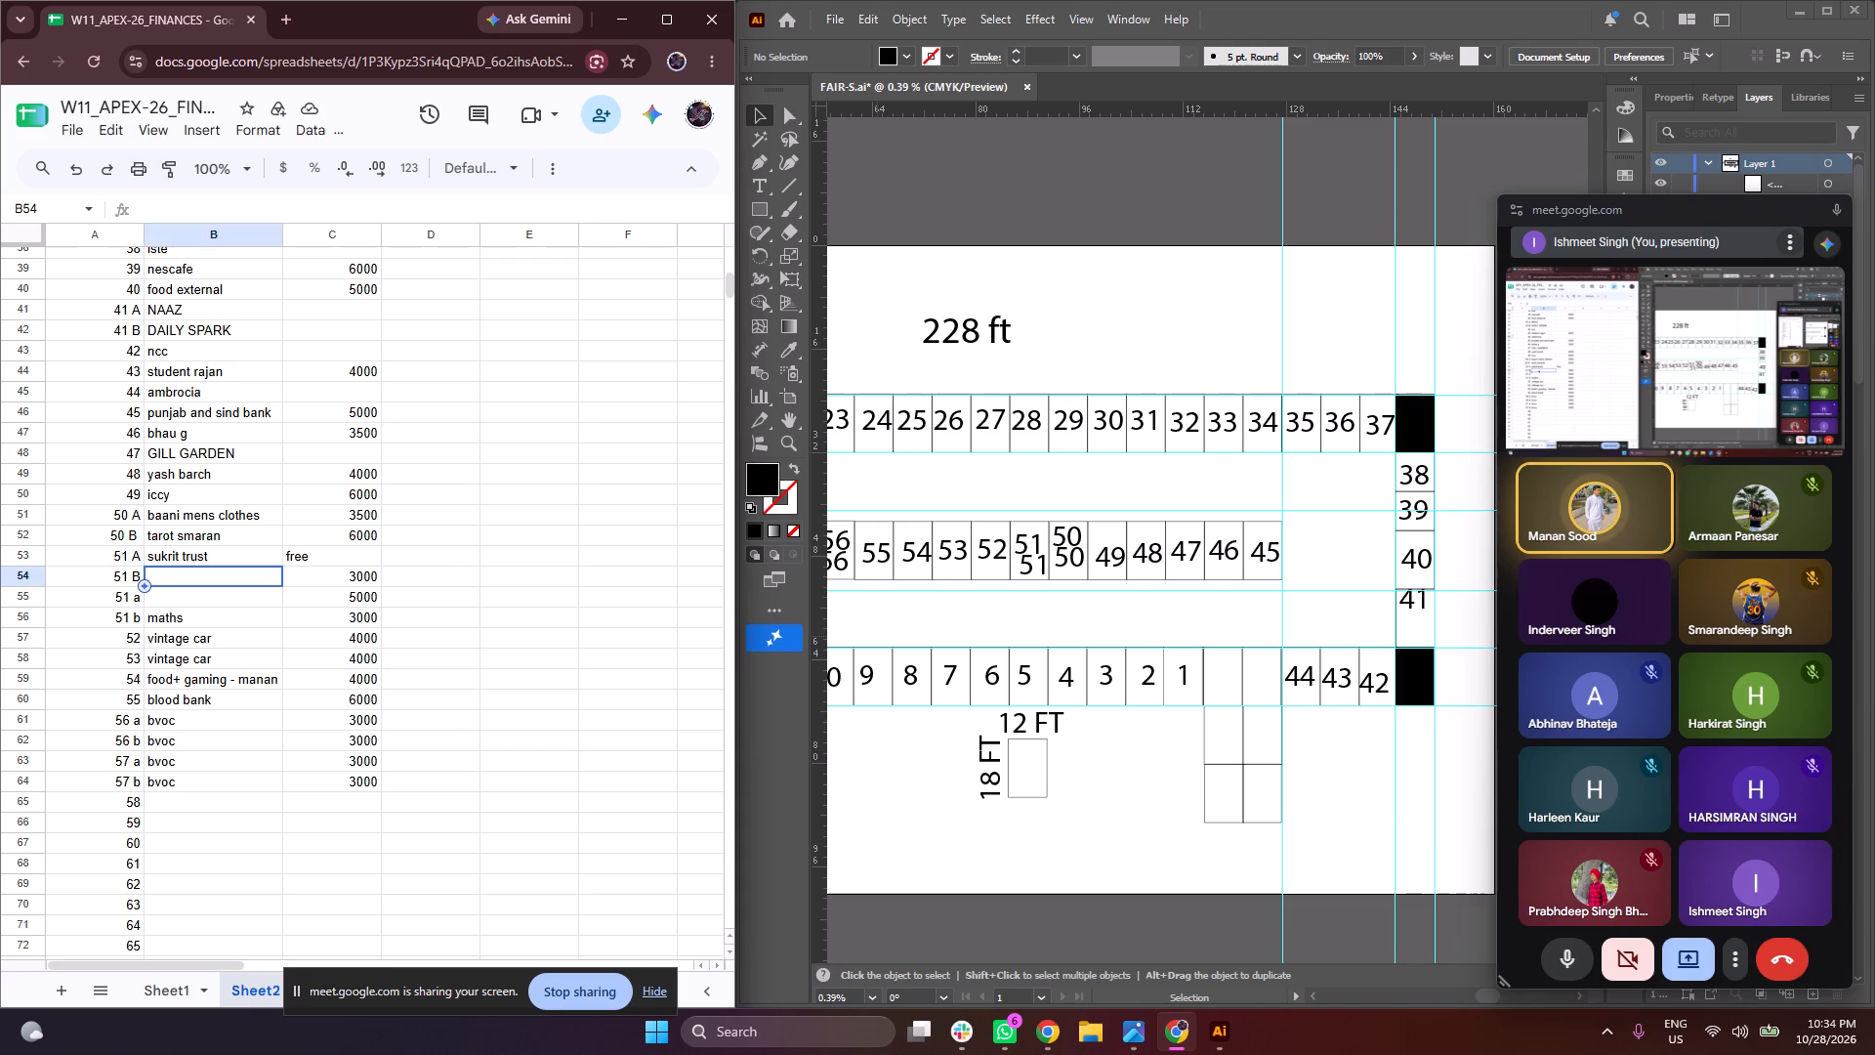
text(IET)
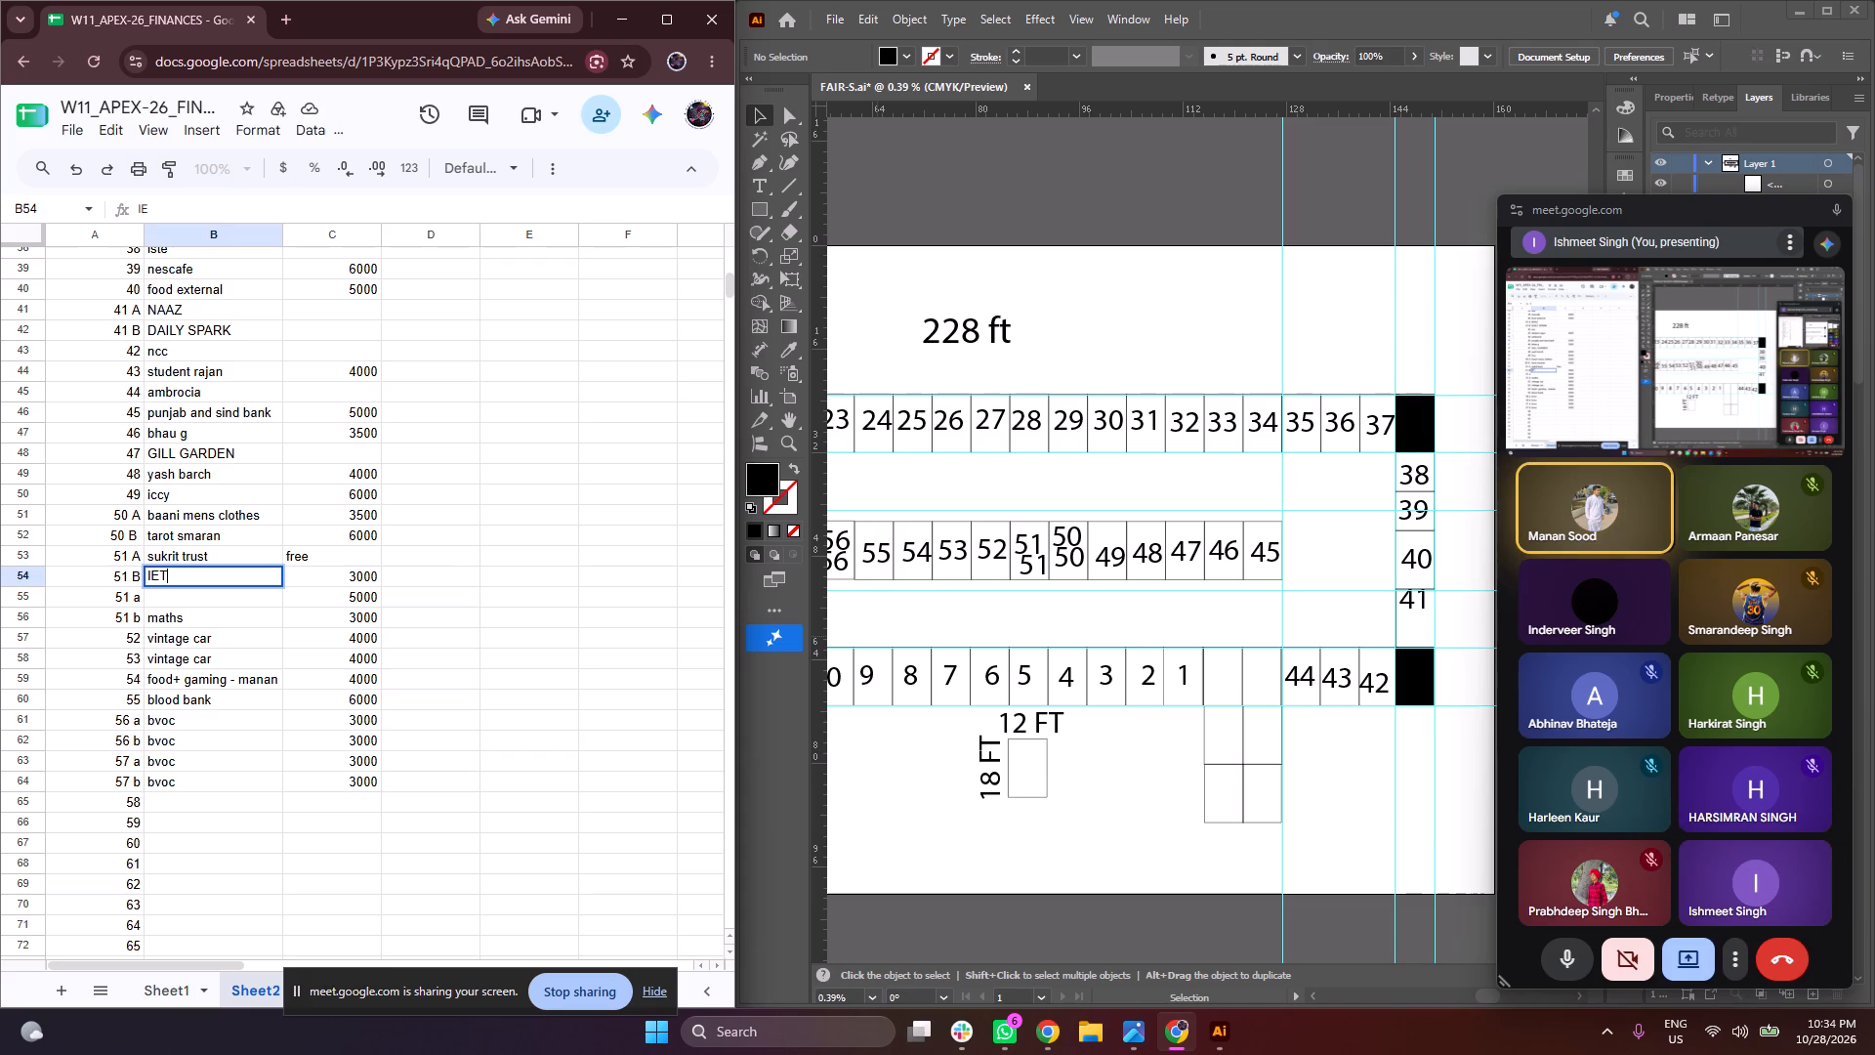
key(e)
key(Return)
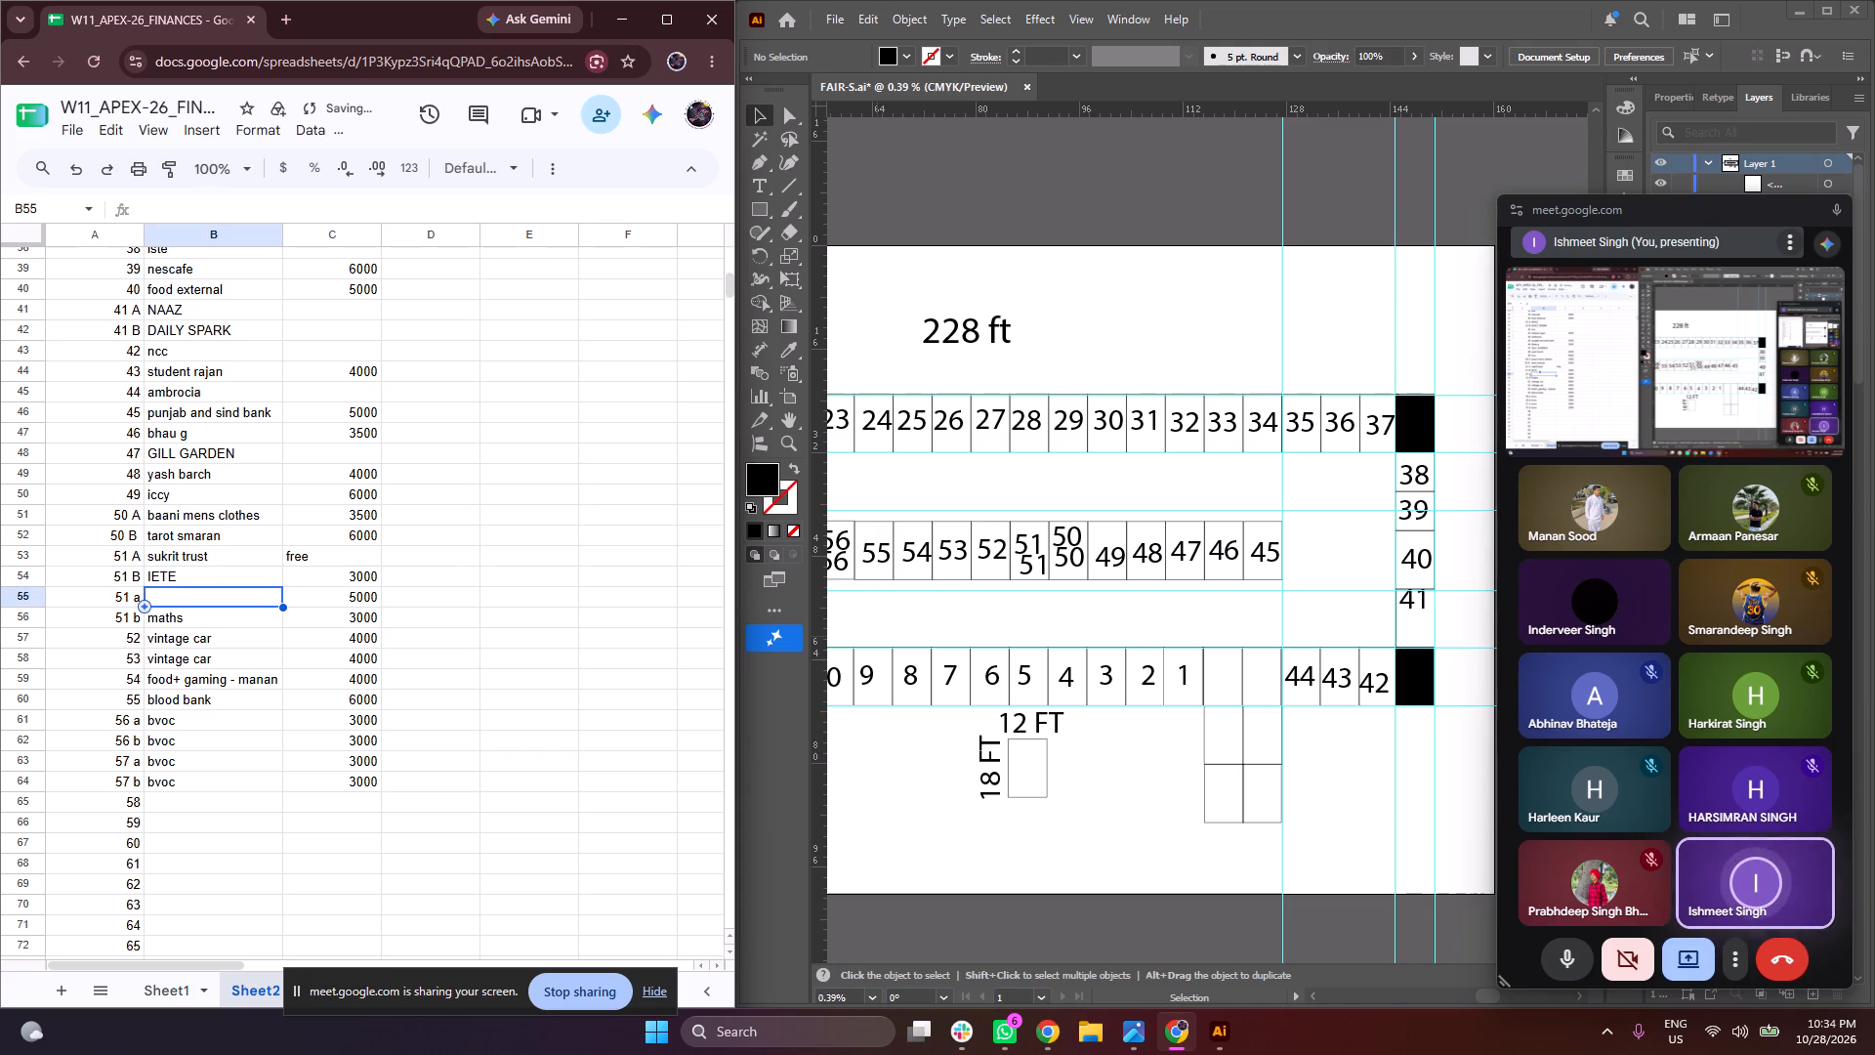
Renumber the unnamed stall 51 a as 52 A and the maths stall as 52 B.
click(121, 573)
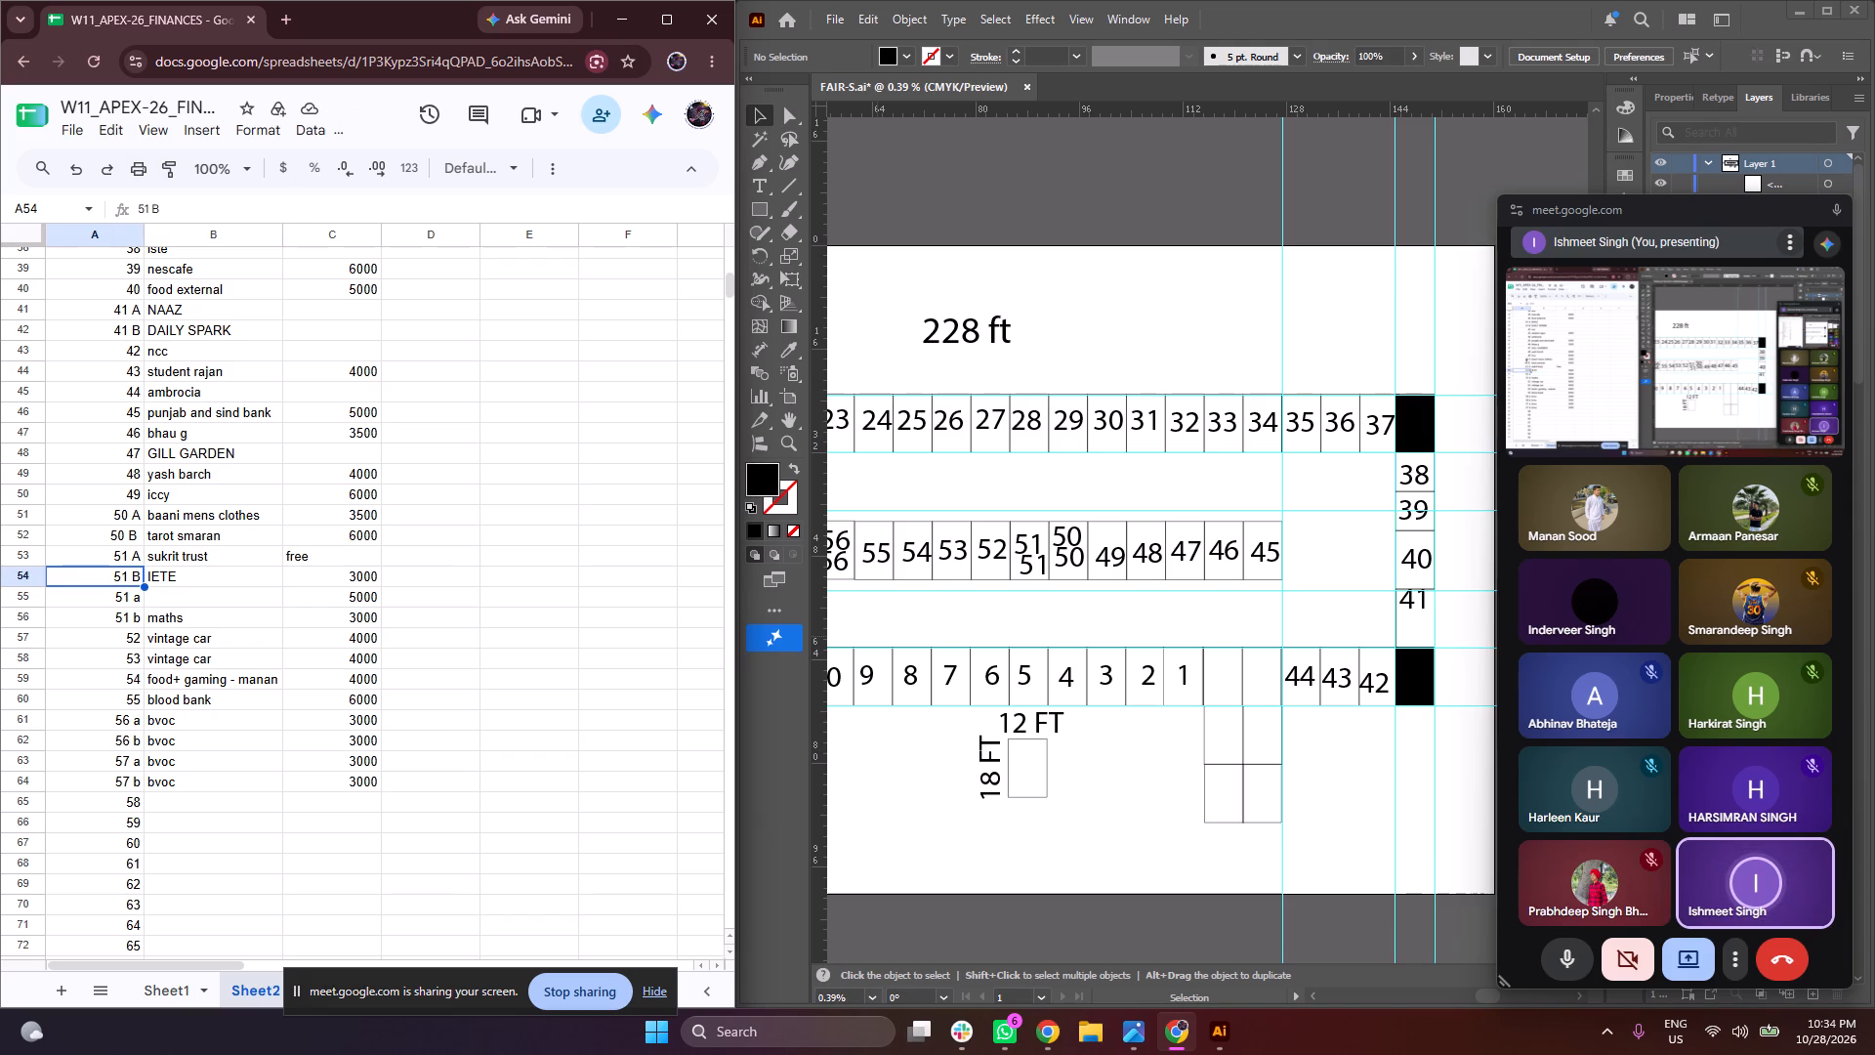
click(127, 590)
text(52 A)
key(Return)
text(52 B)
key(Return)
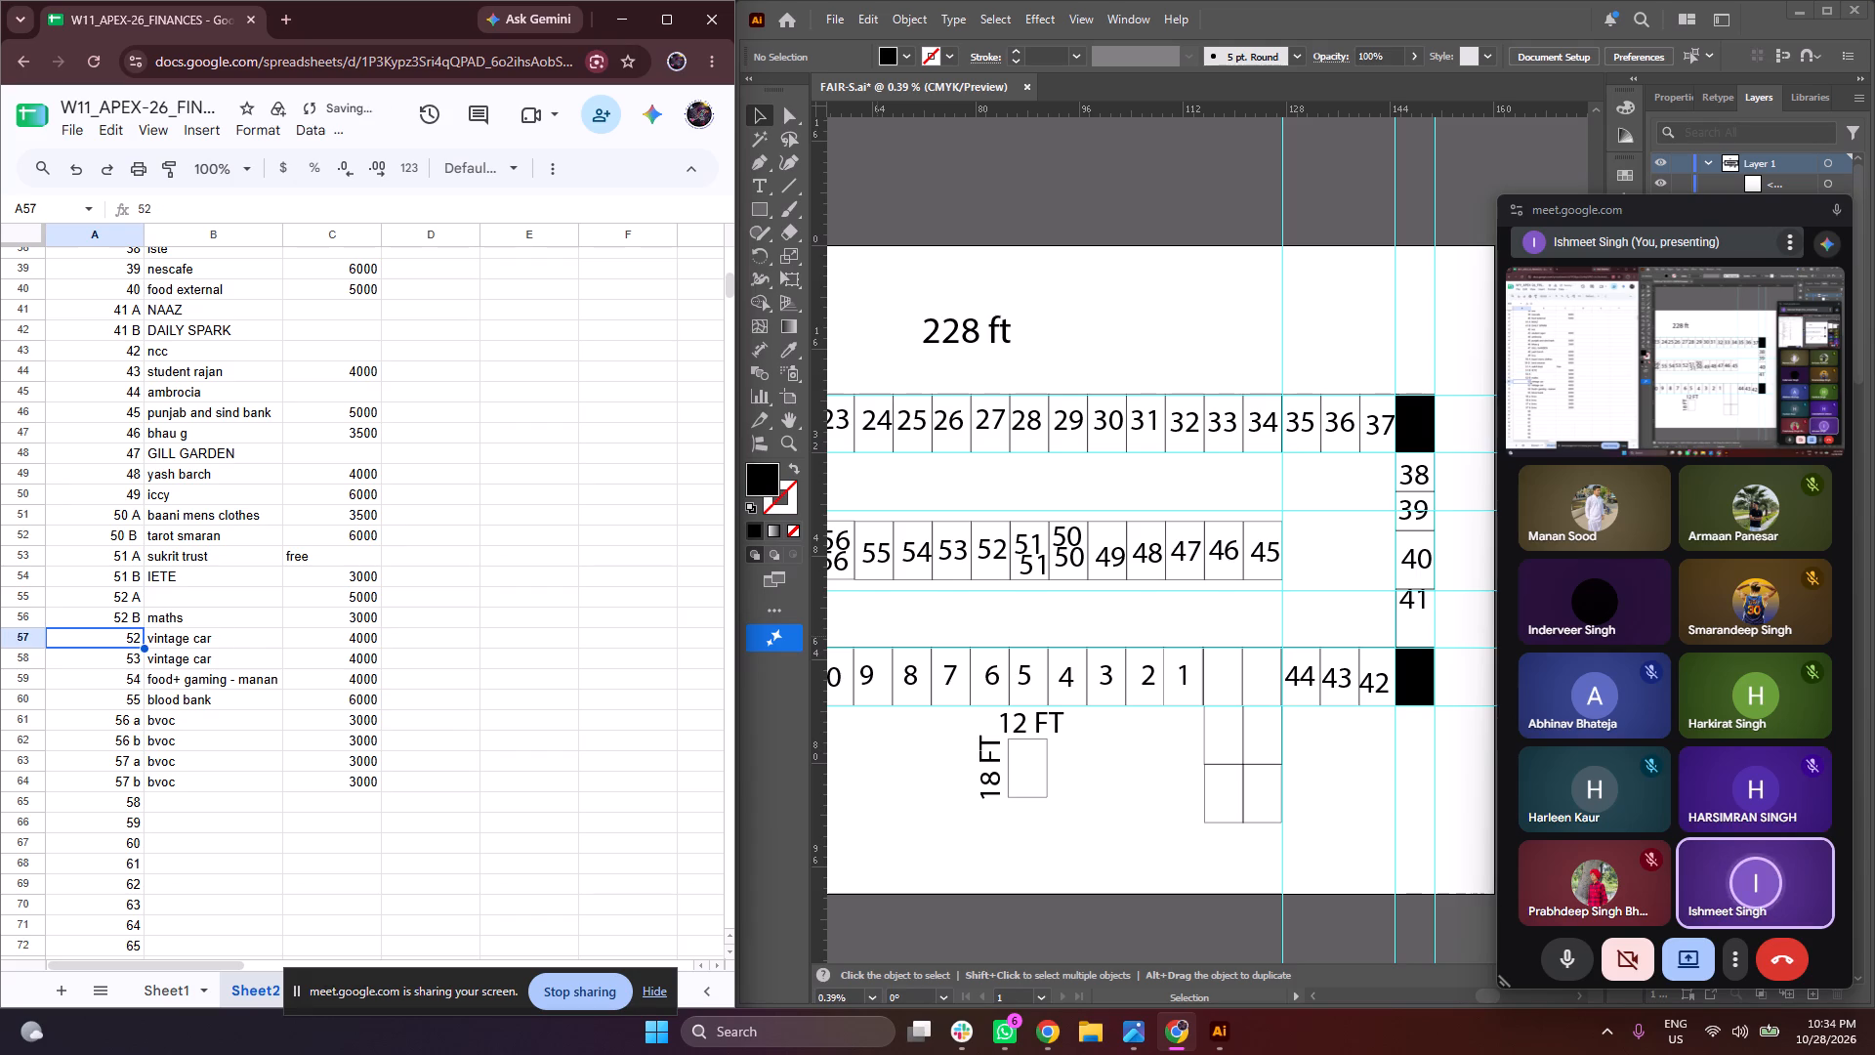
Renumber the two vintage car stalls as 53 and 54, the food+ gaming stall as 55 and blood bank as 56.
text(53)
key(Return)
text(54)
key(Return)
text(55)
key(Return)
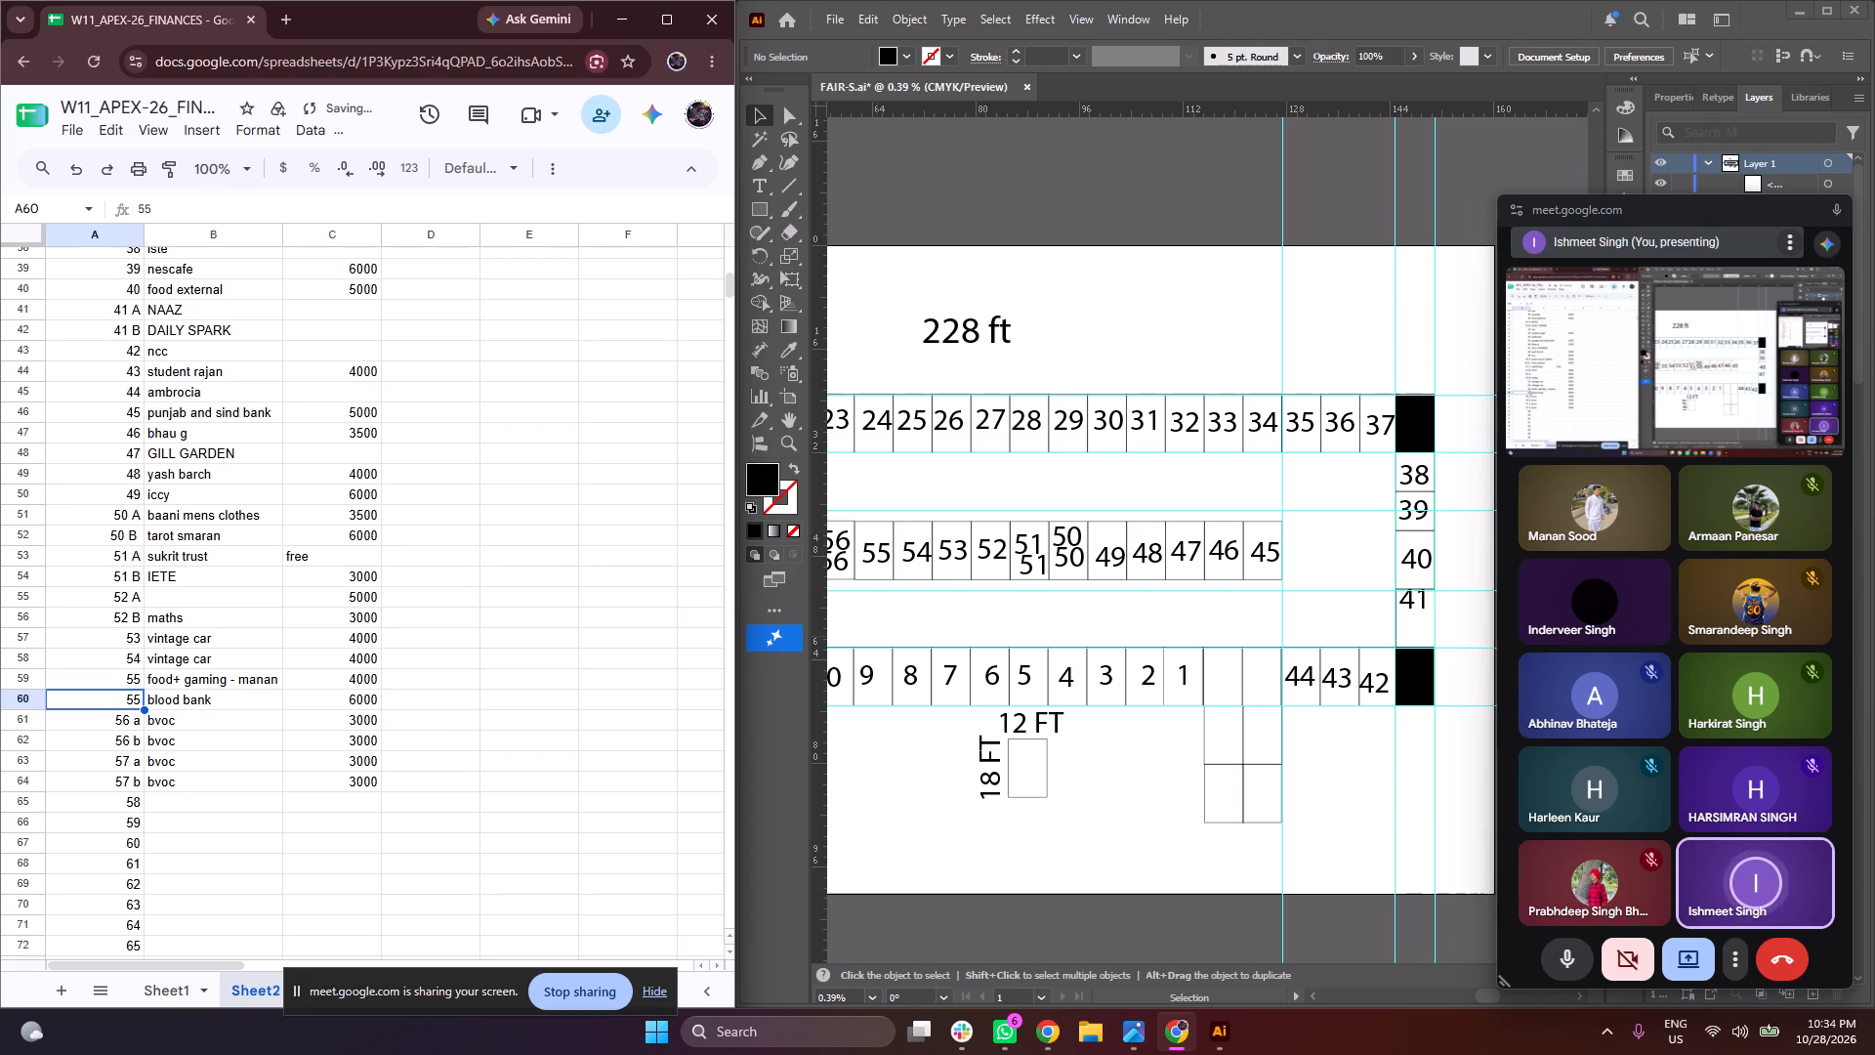
text(56)
key(Return)
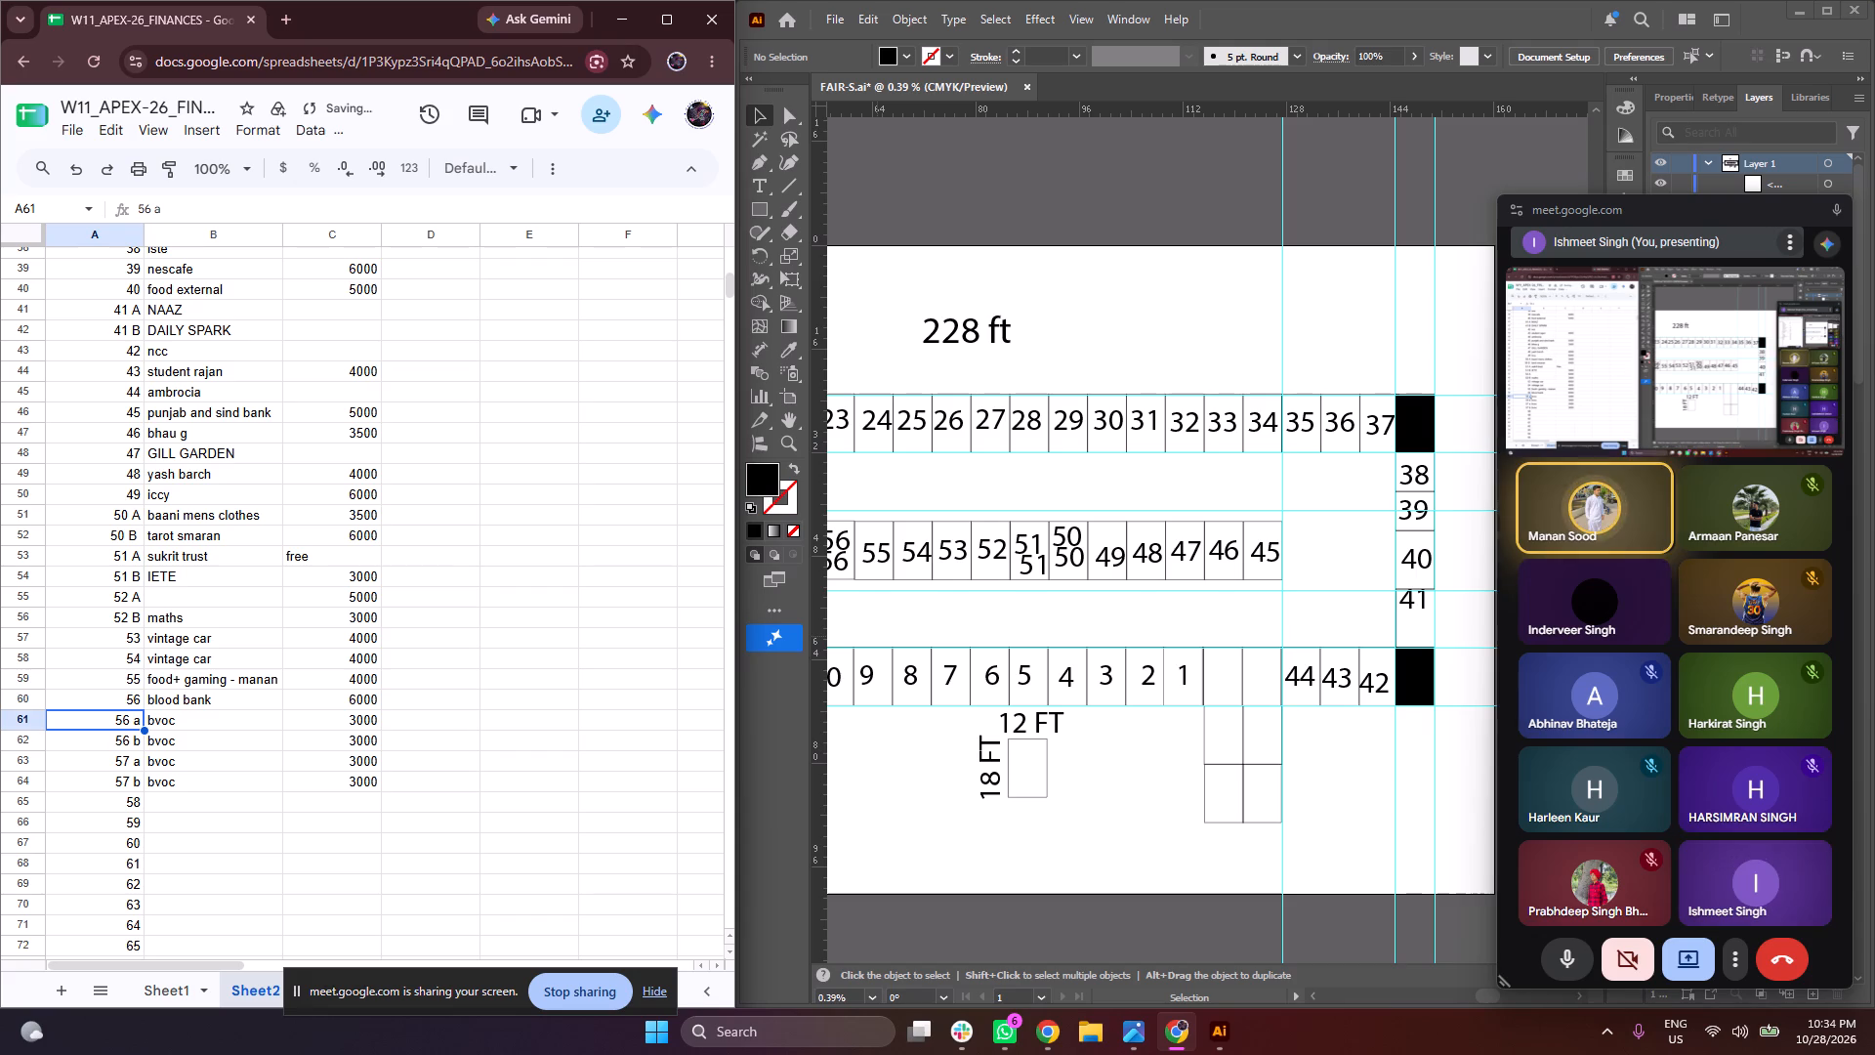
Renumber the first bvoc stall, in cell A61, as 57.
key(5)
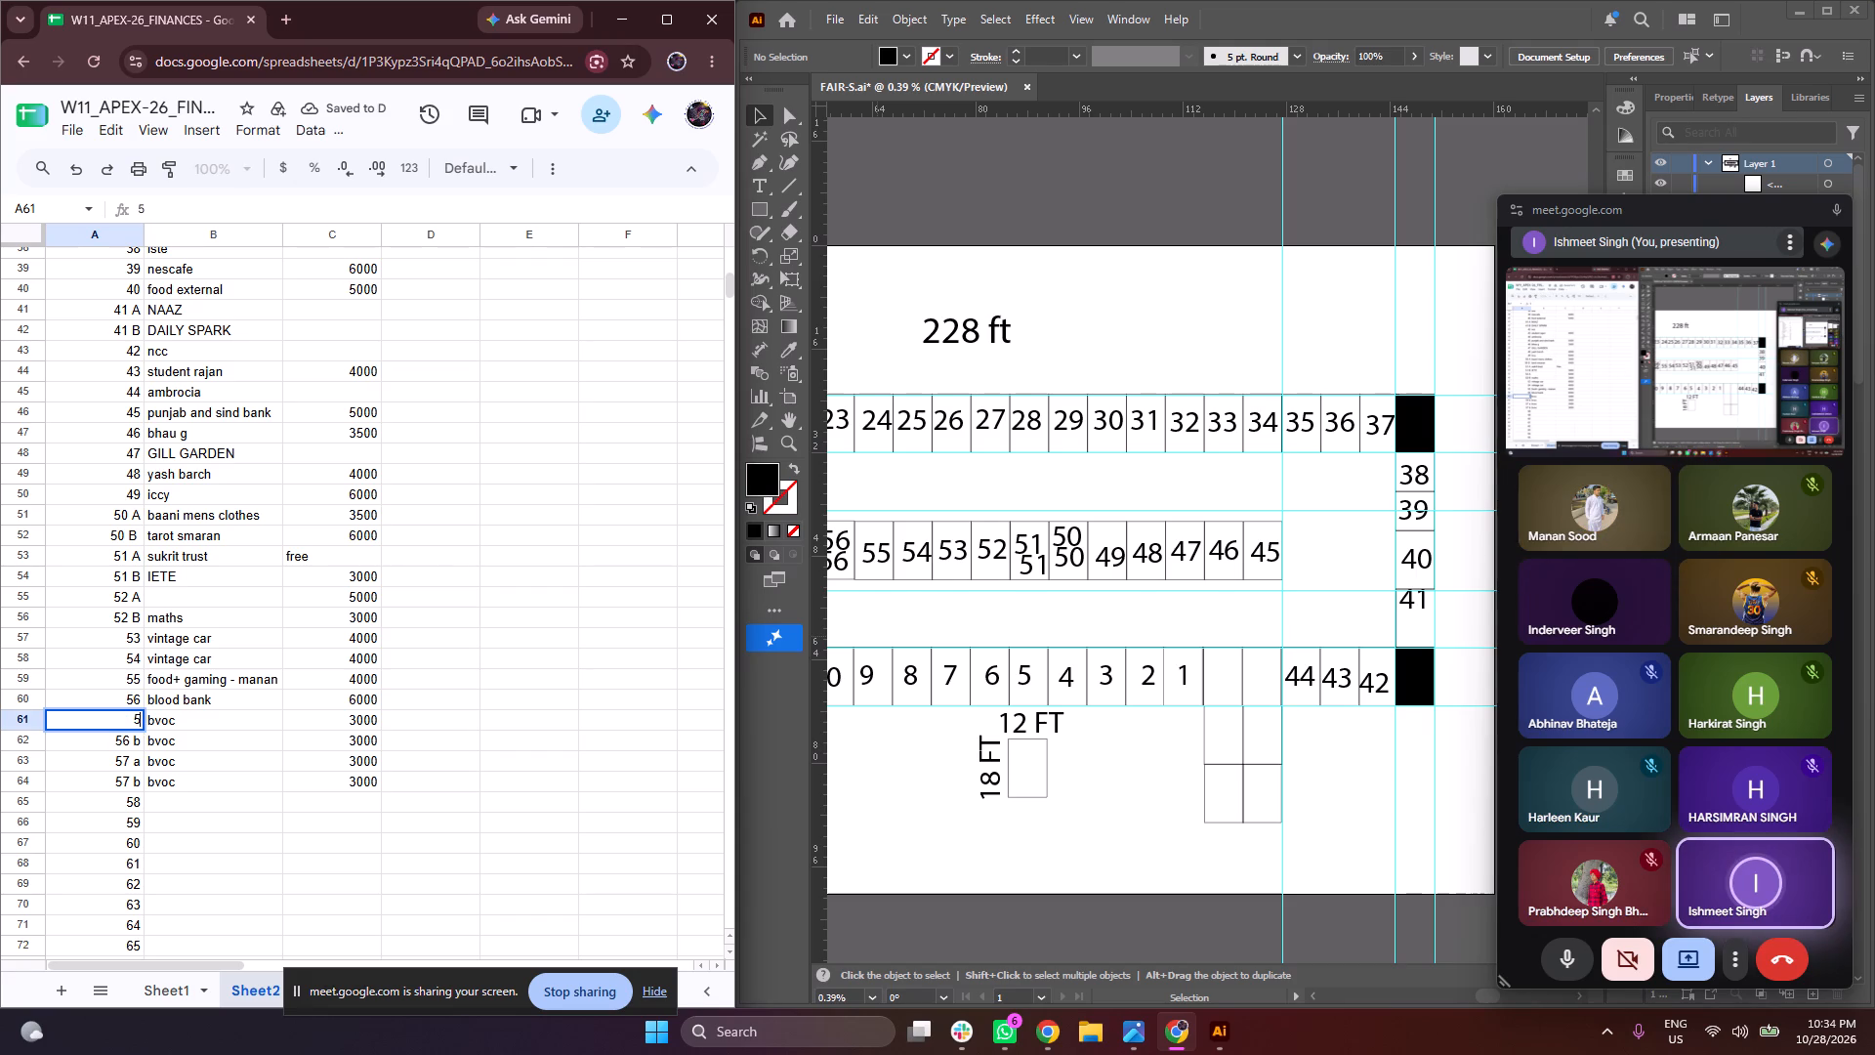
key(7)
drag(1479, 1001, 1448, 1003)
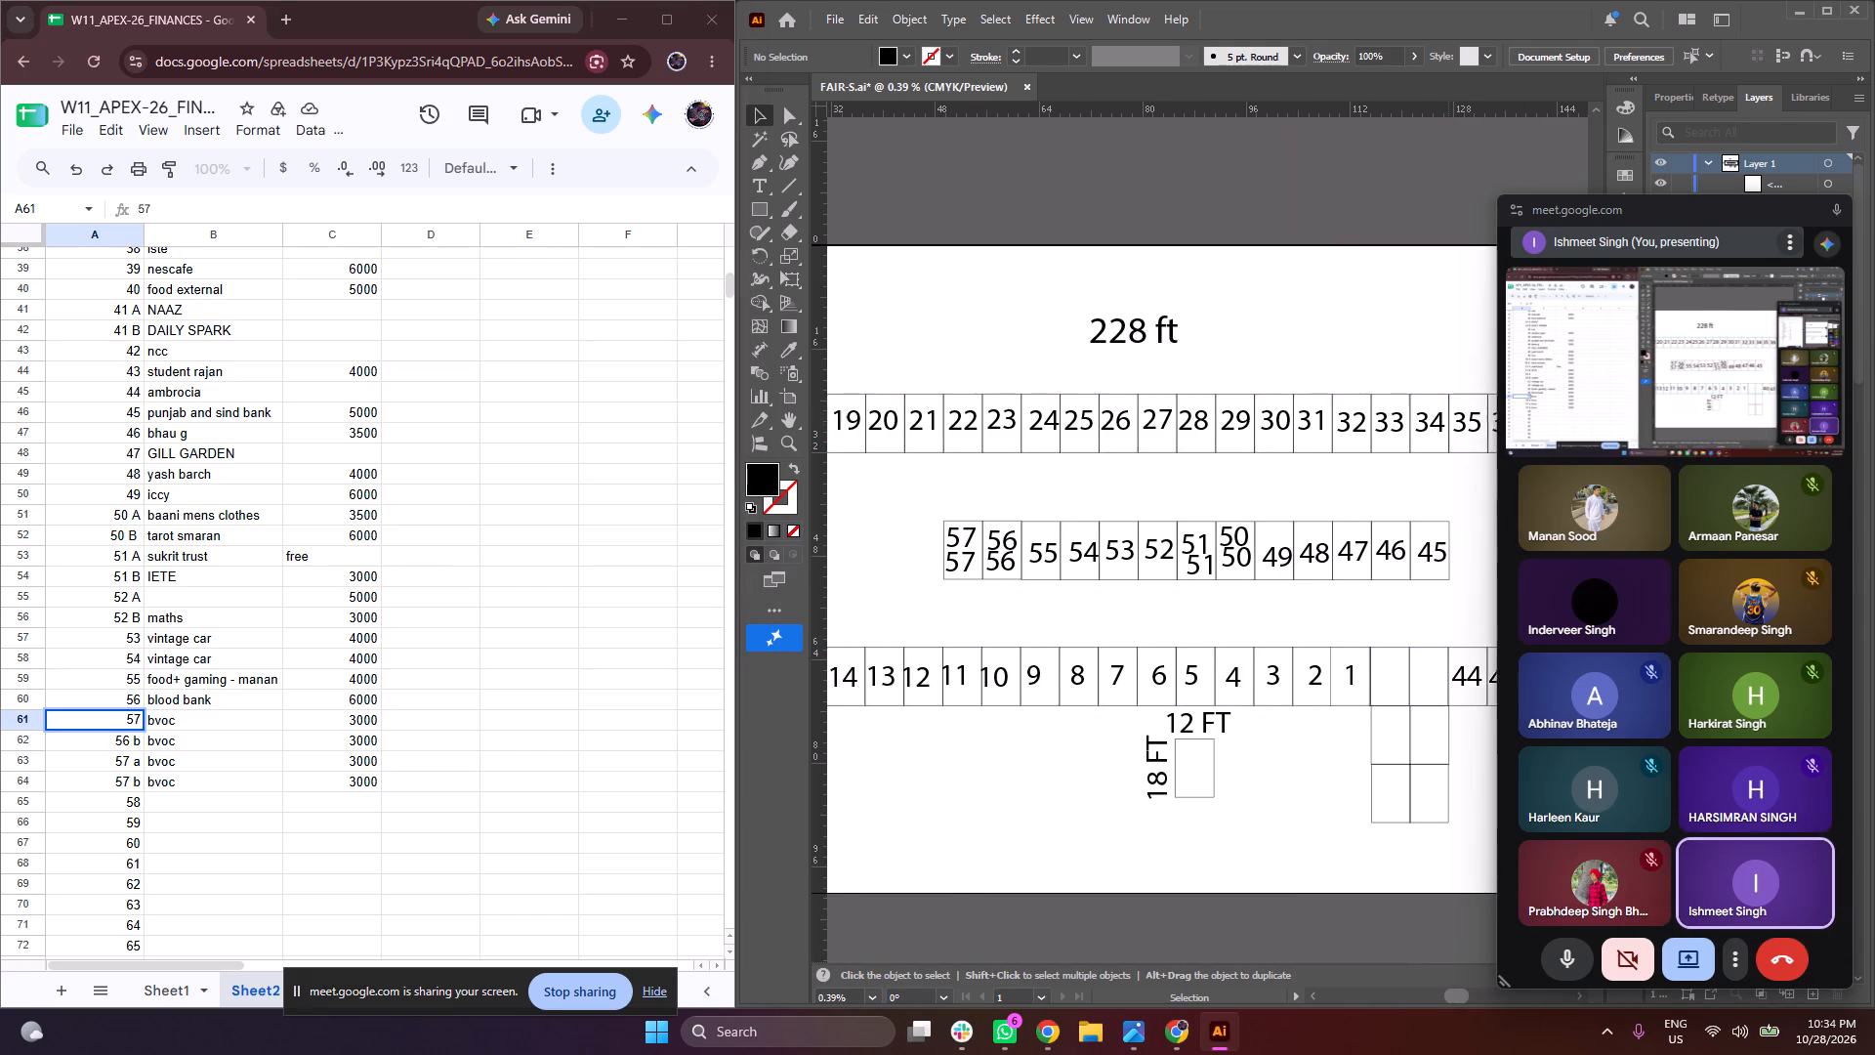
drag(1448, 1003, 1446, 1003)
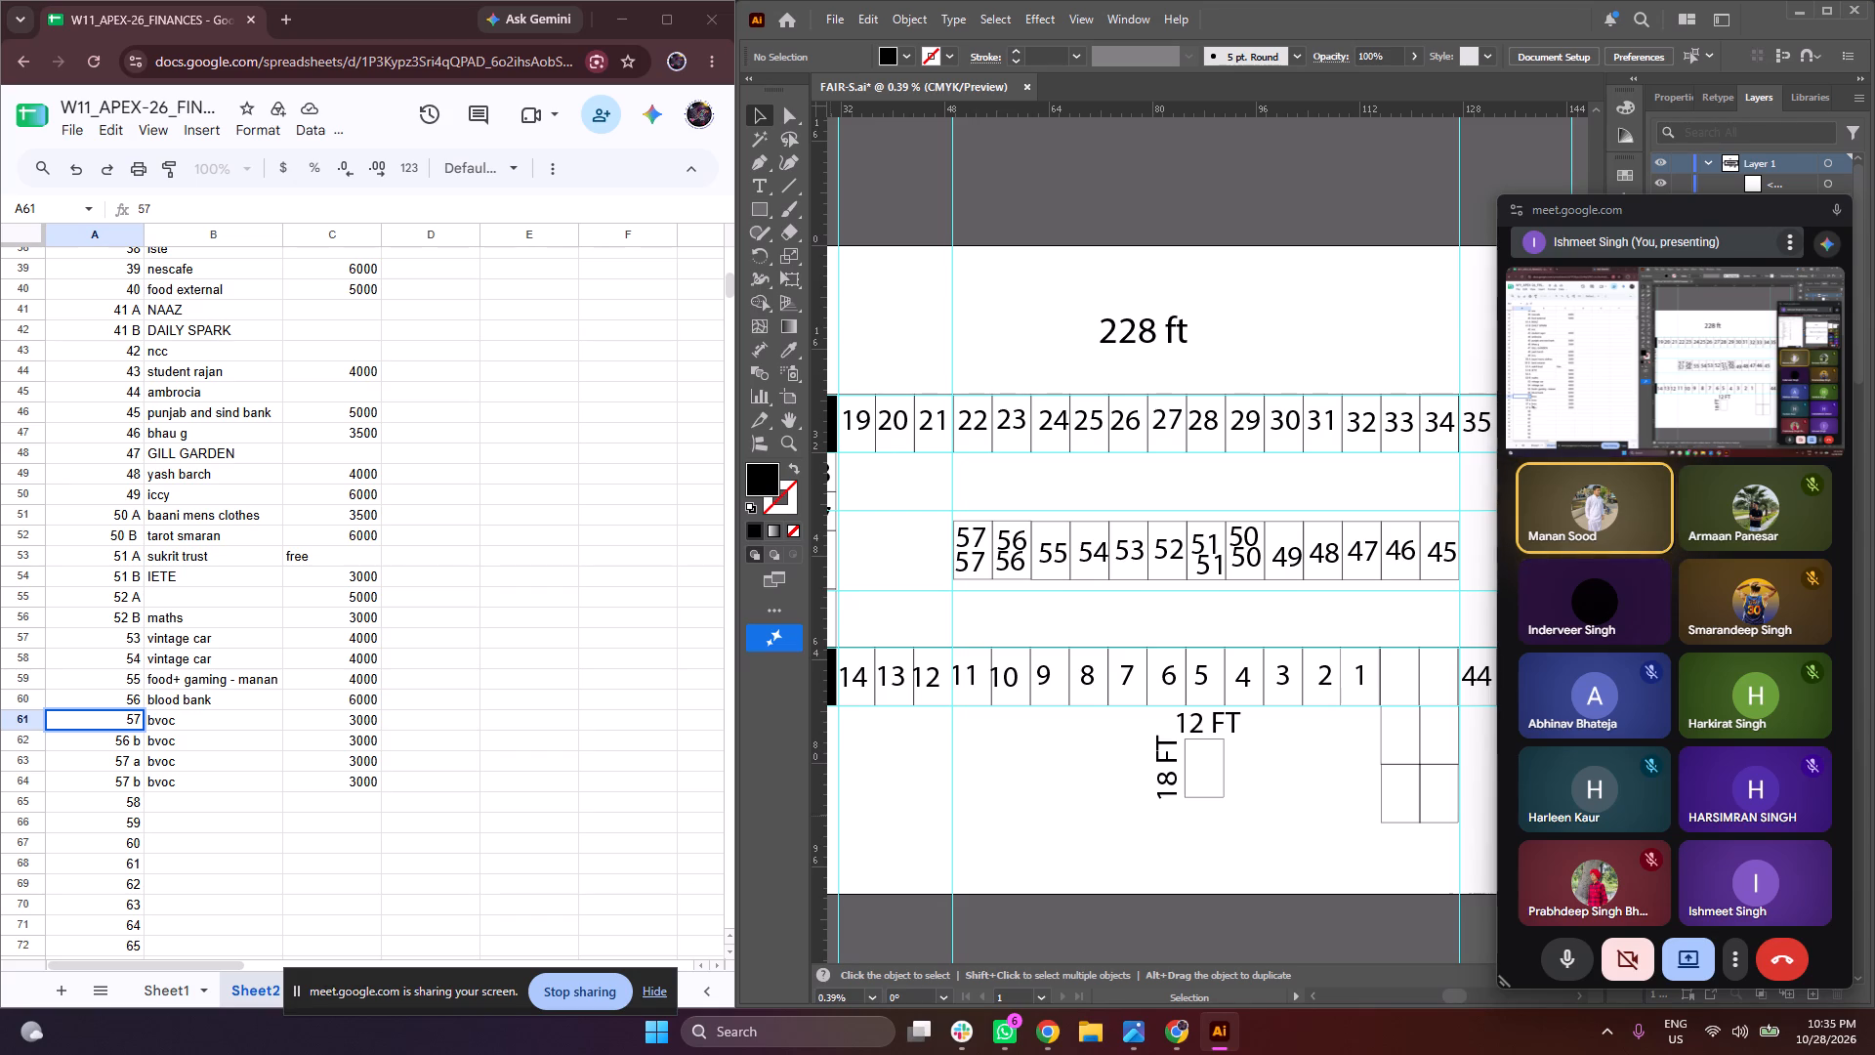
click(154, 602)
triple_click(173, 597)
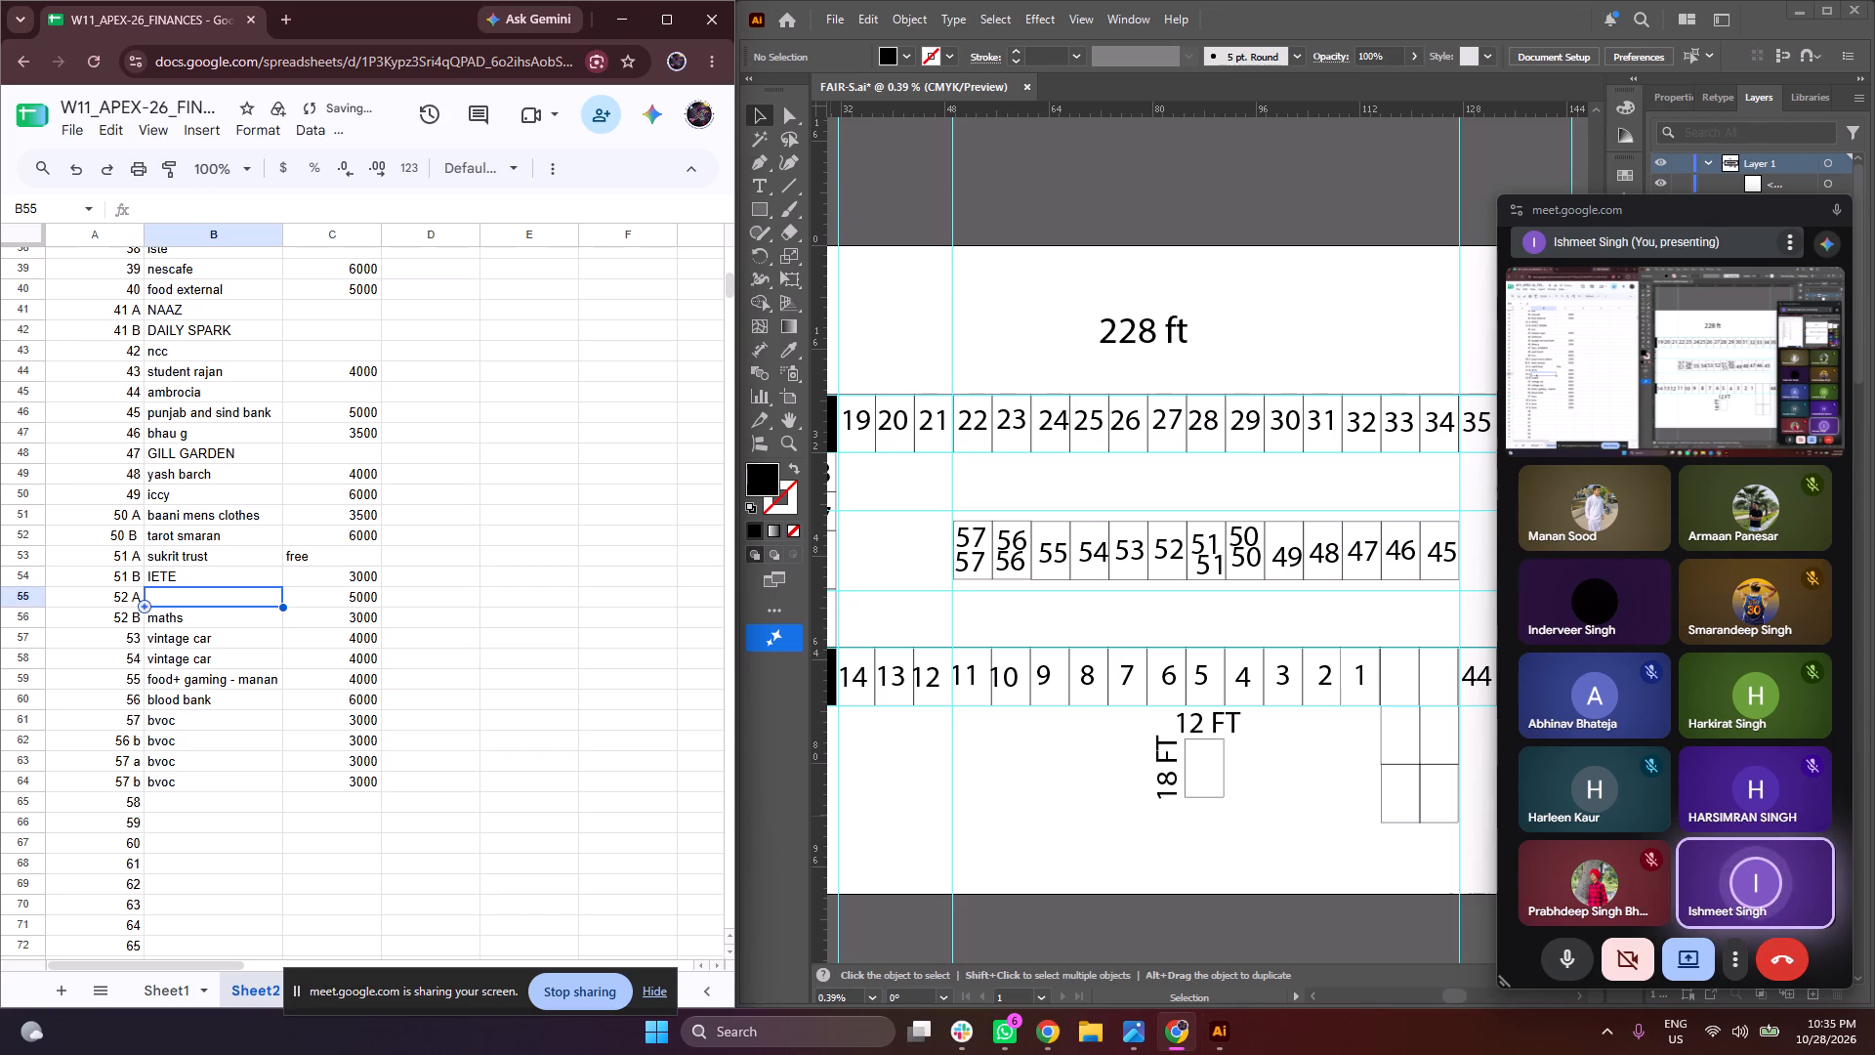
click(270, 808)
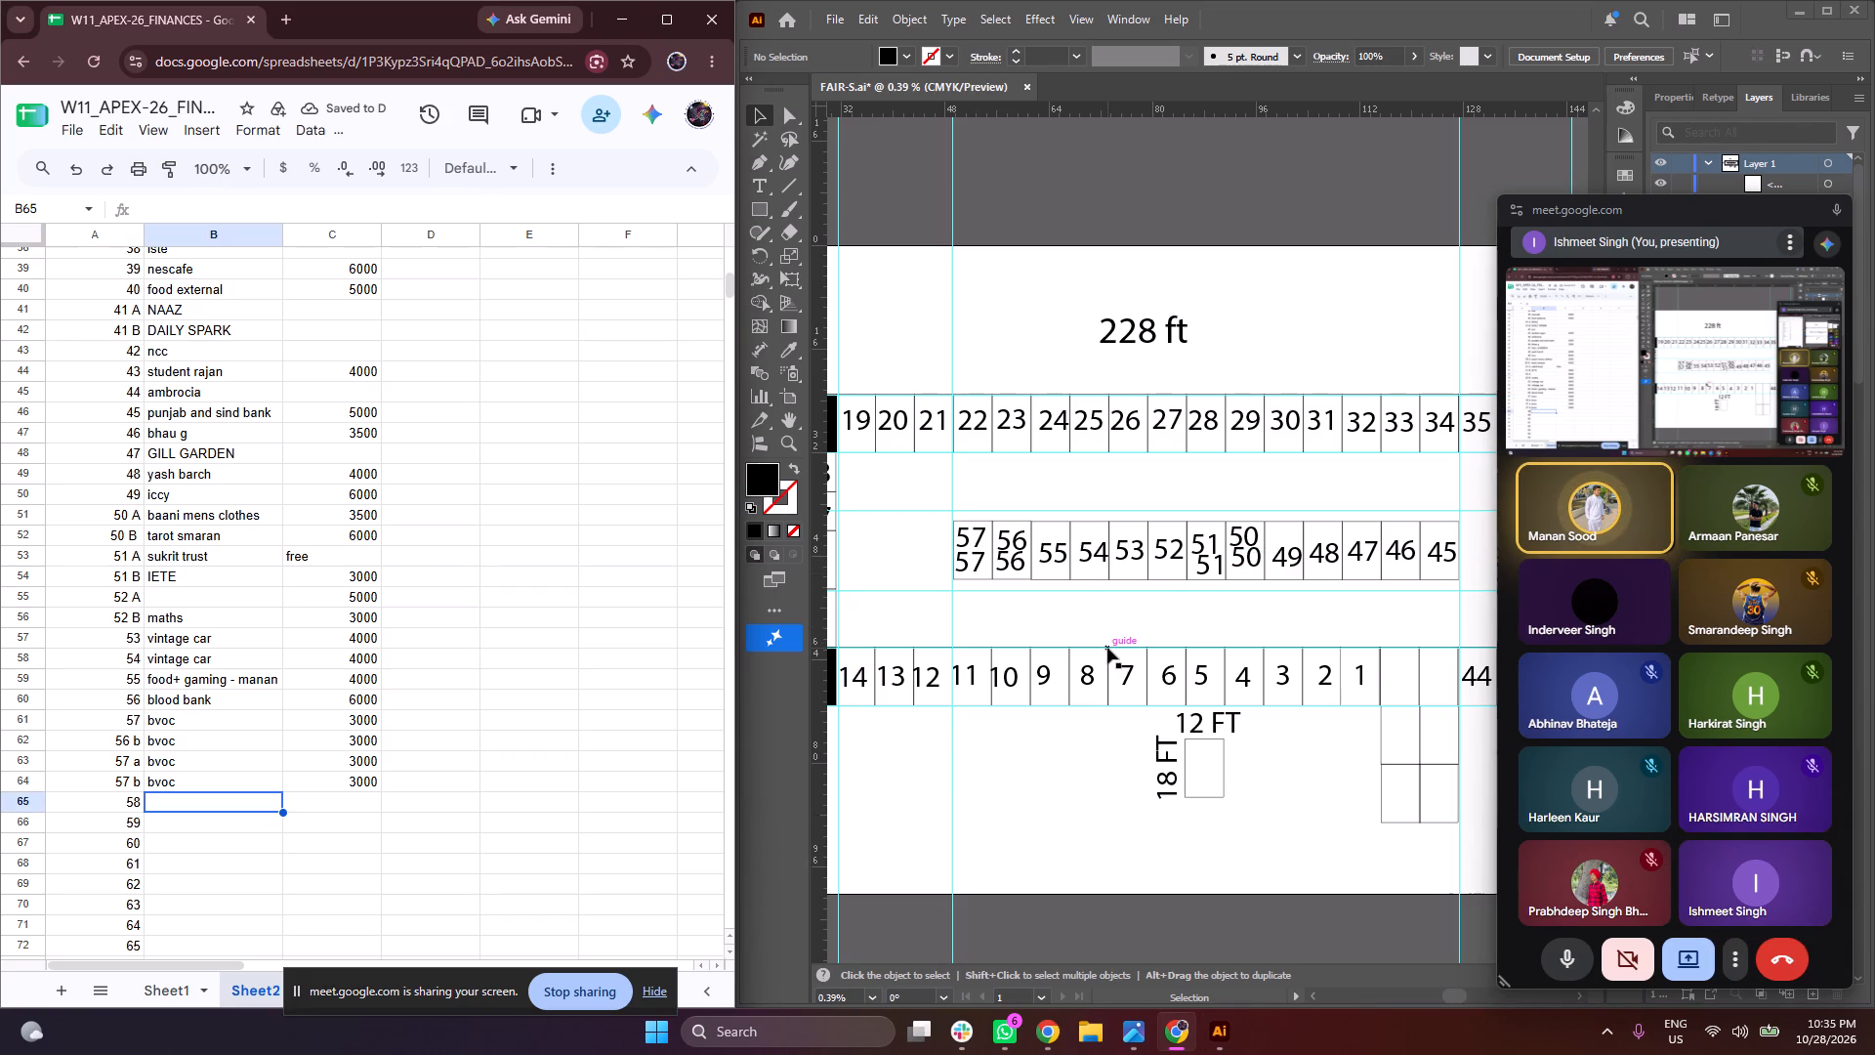
On the floor plan, move the 41 label down to the middle of its booth below booth 40.
ctrl+scroll(1107, 648, down, 9)
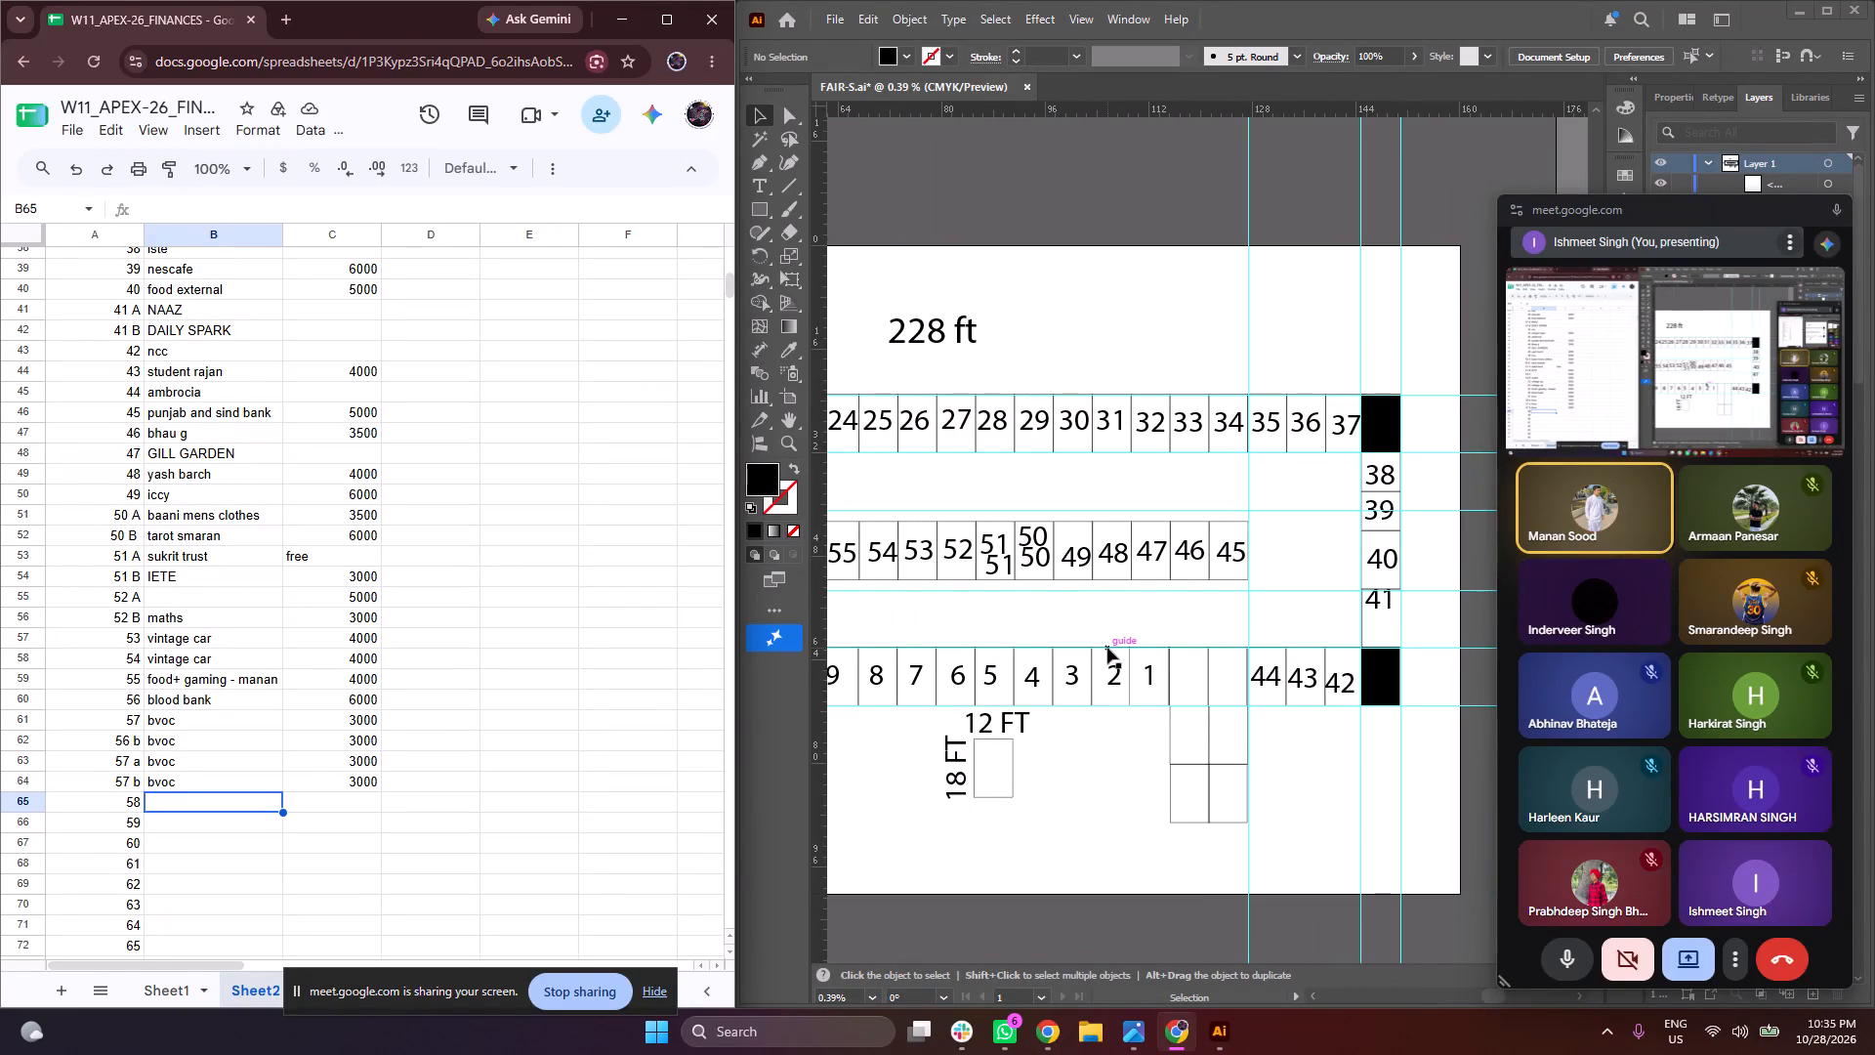
drag(1375, 606, 1376, 624)
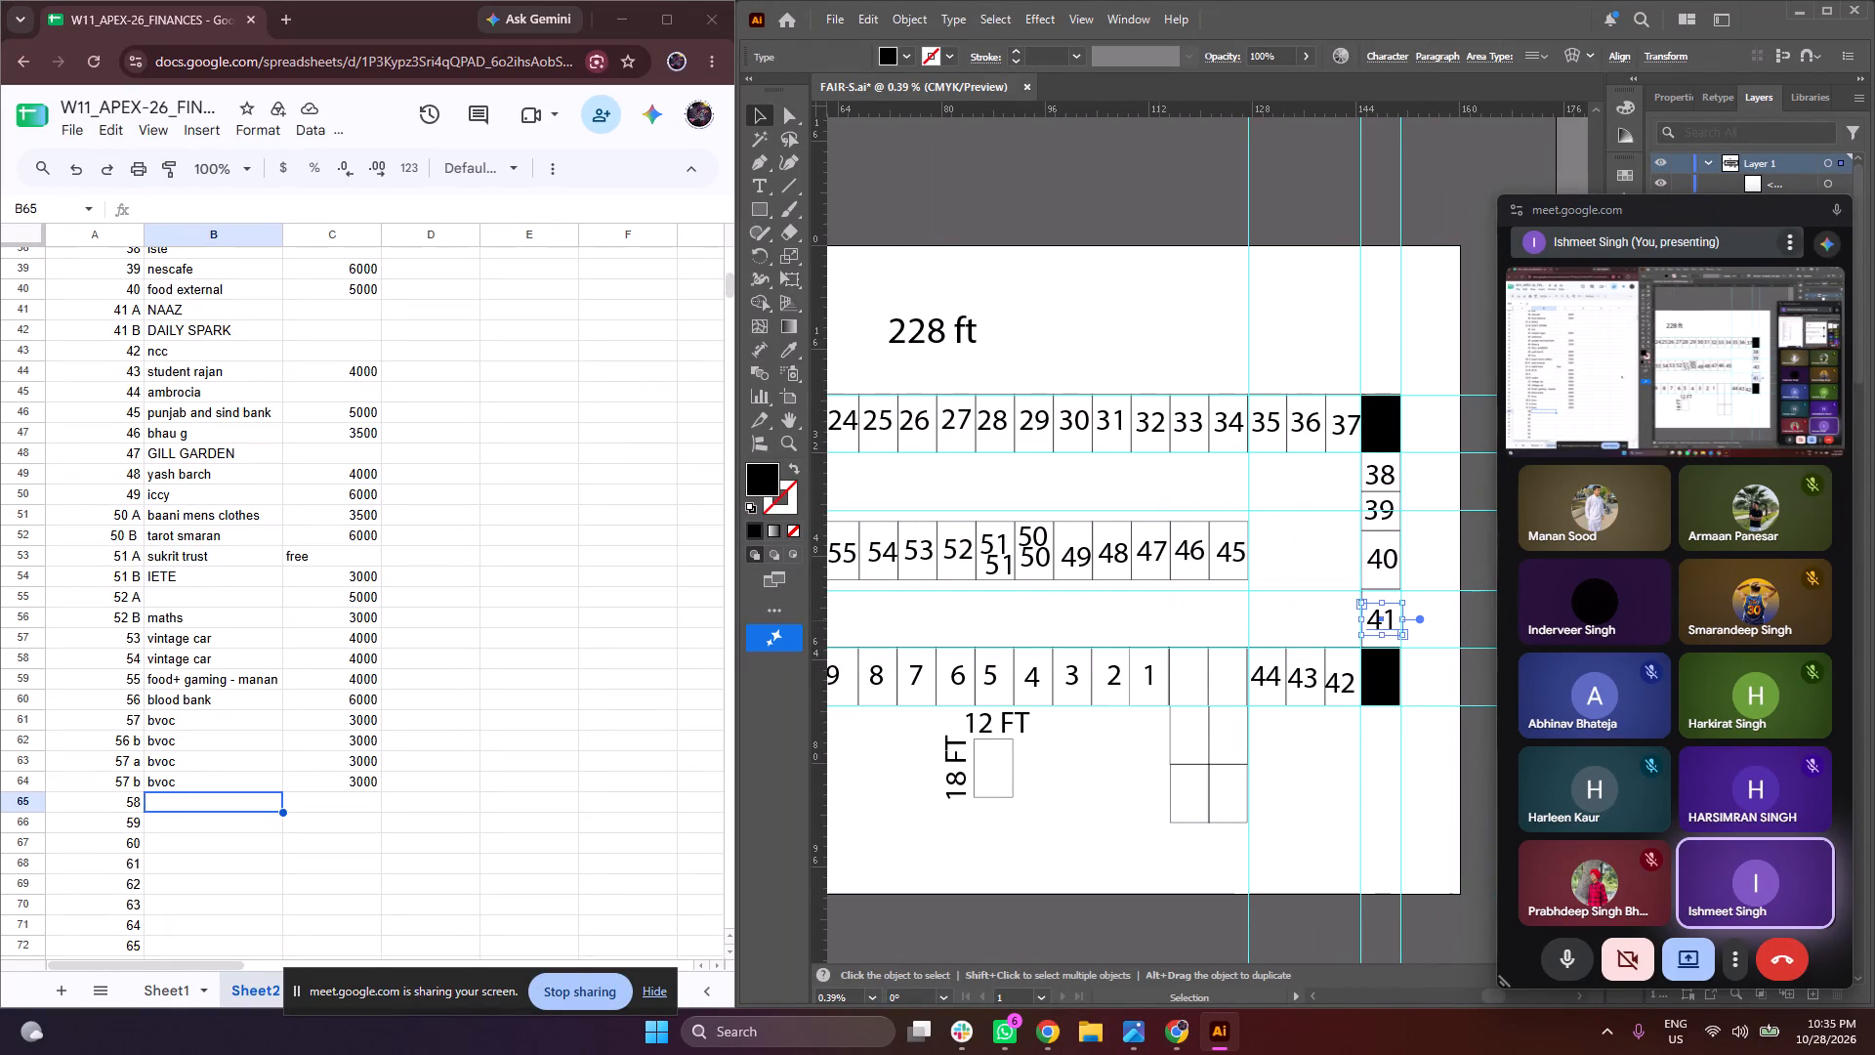
In the finances spreadsheet, renumber the first bvoc stall, in cell A61, as 56 A.
ctrl+scroll(955, 757, up, 1)
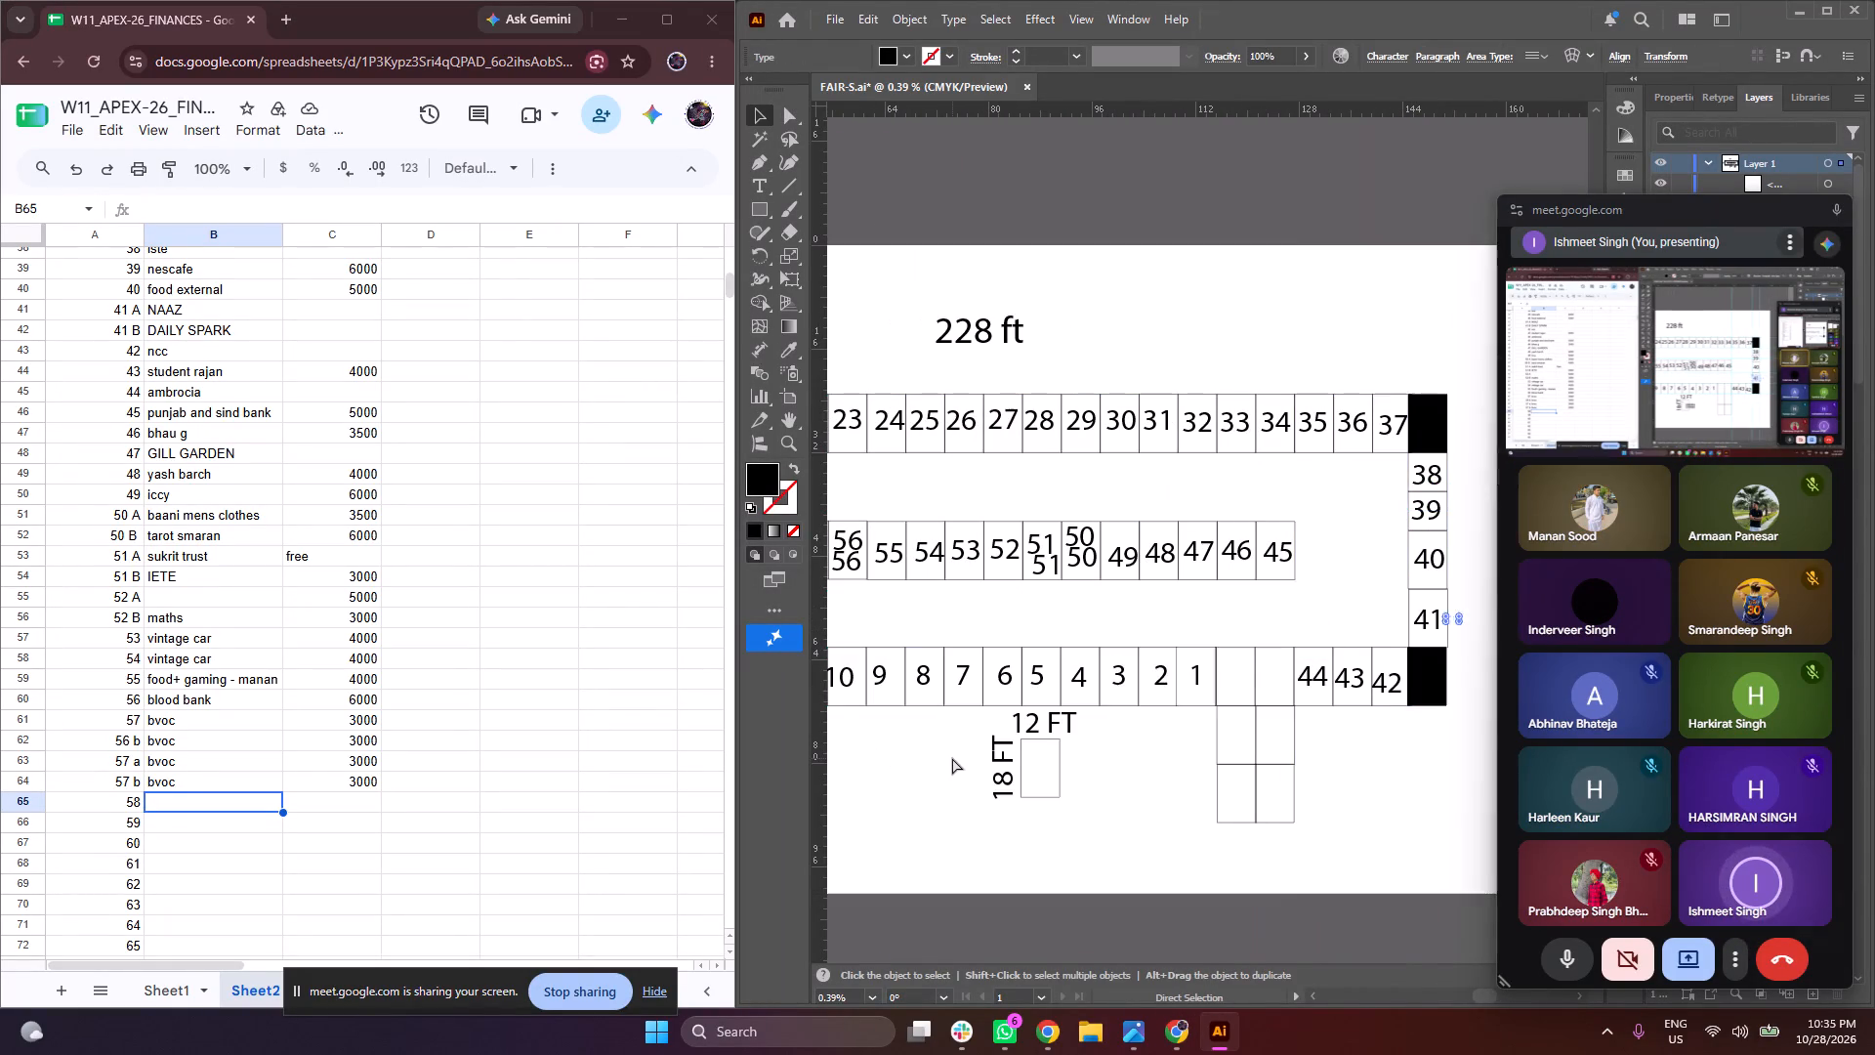
ctrl+scroll(952, 758, up, 2)
ctrl+scroll(388, 774, up, 3)
ctrl+scroll(400, 772, down, 1)
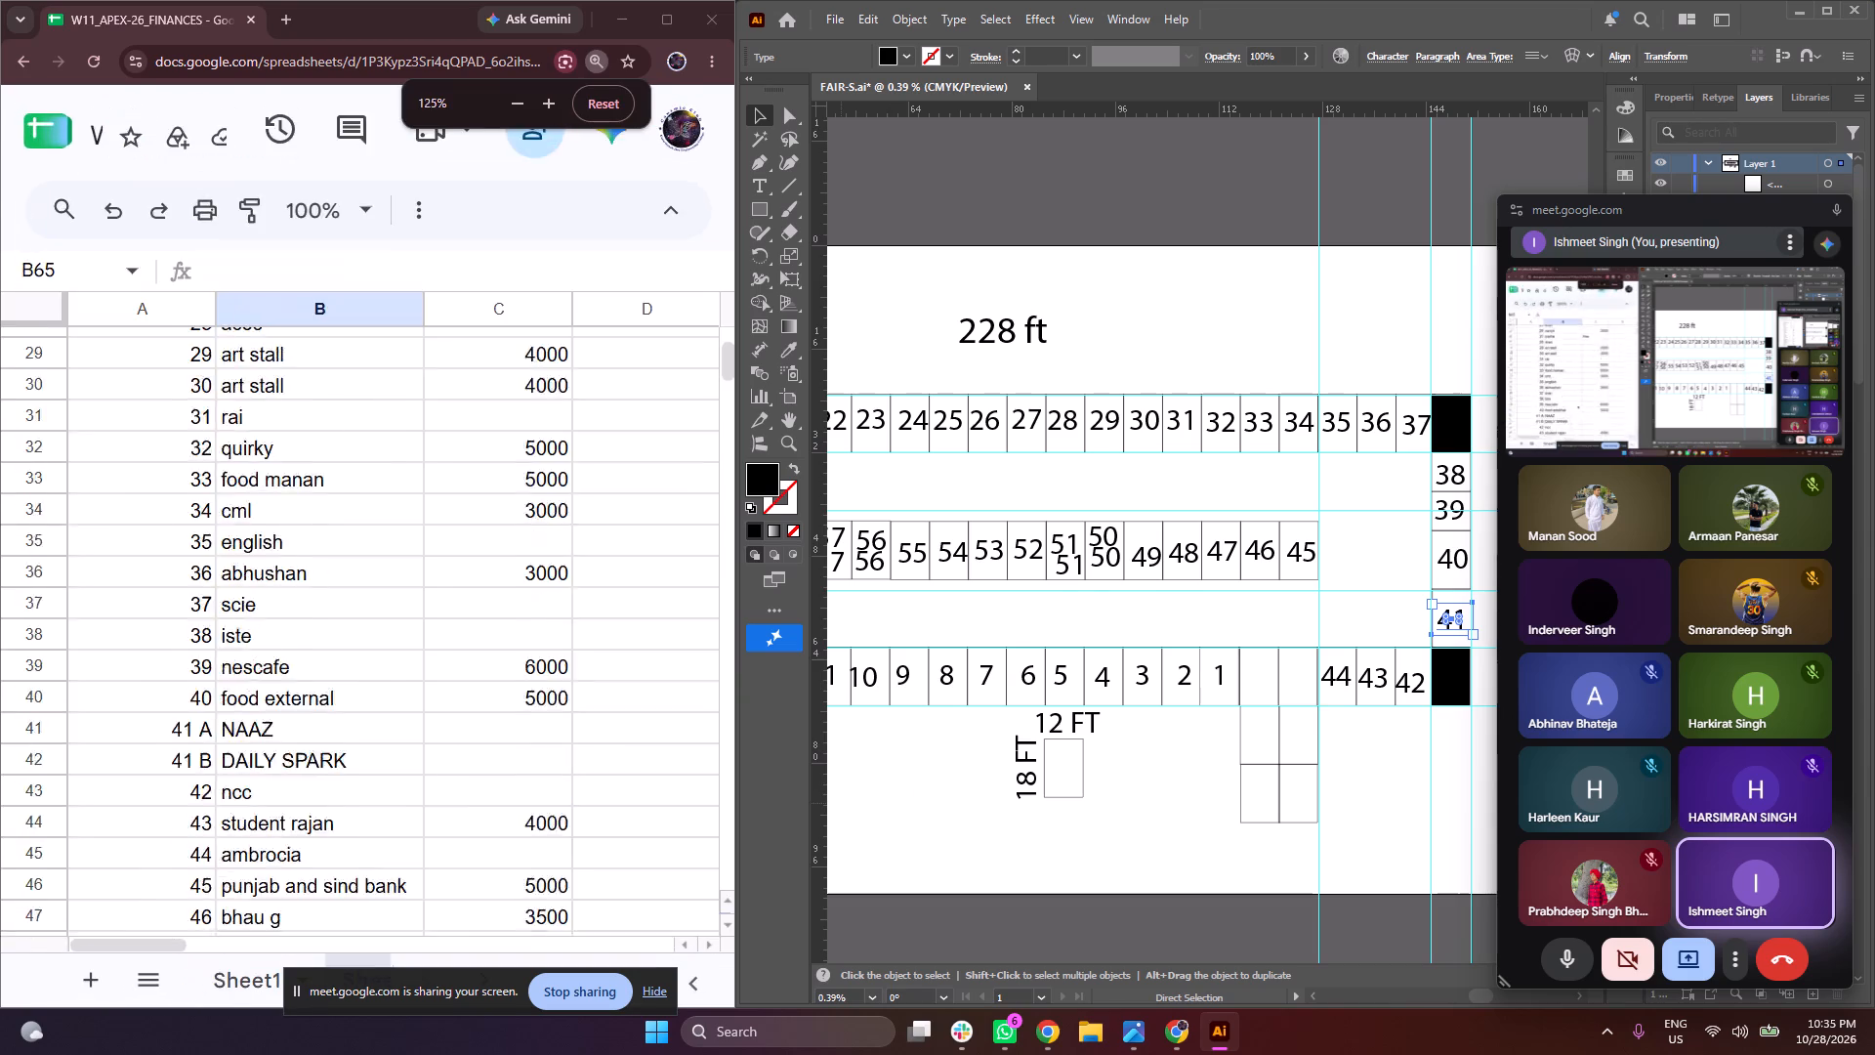
ctrl+scroll(400, 772, down, 2)
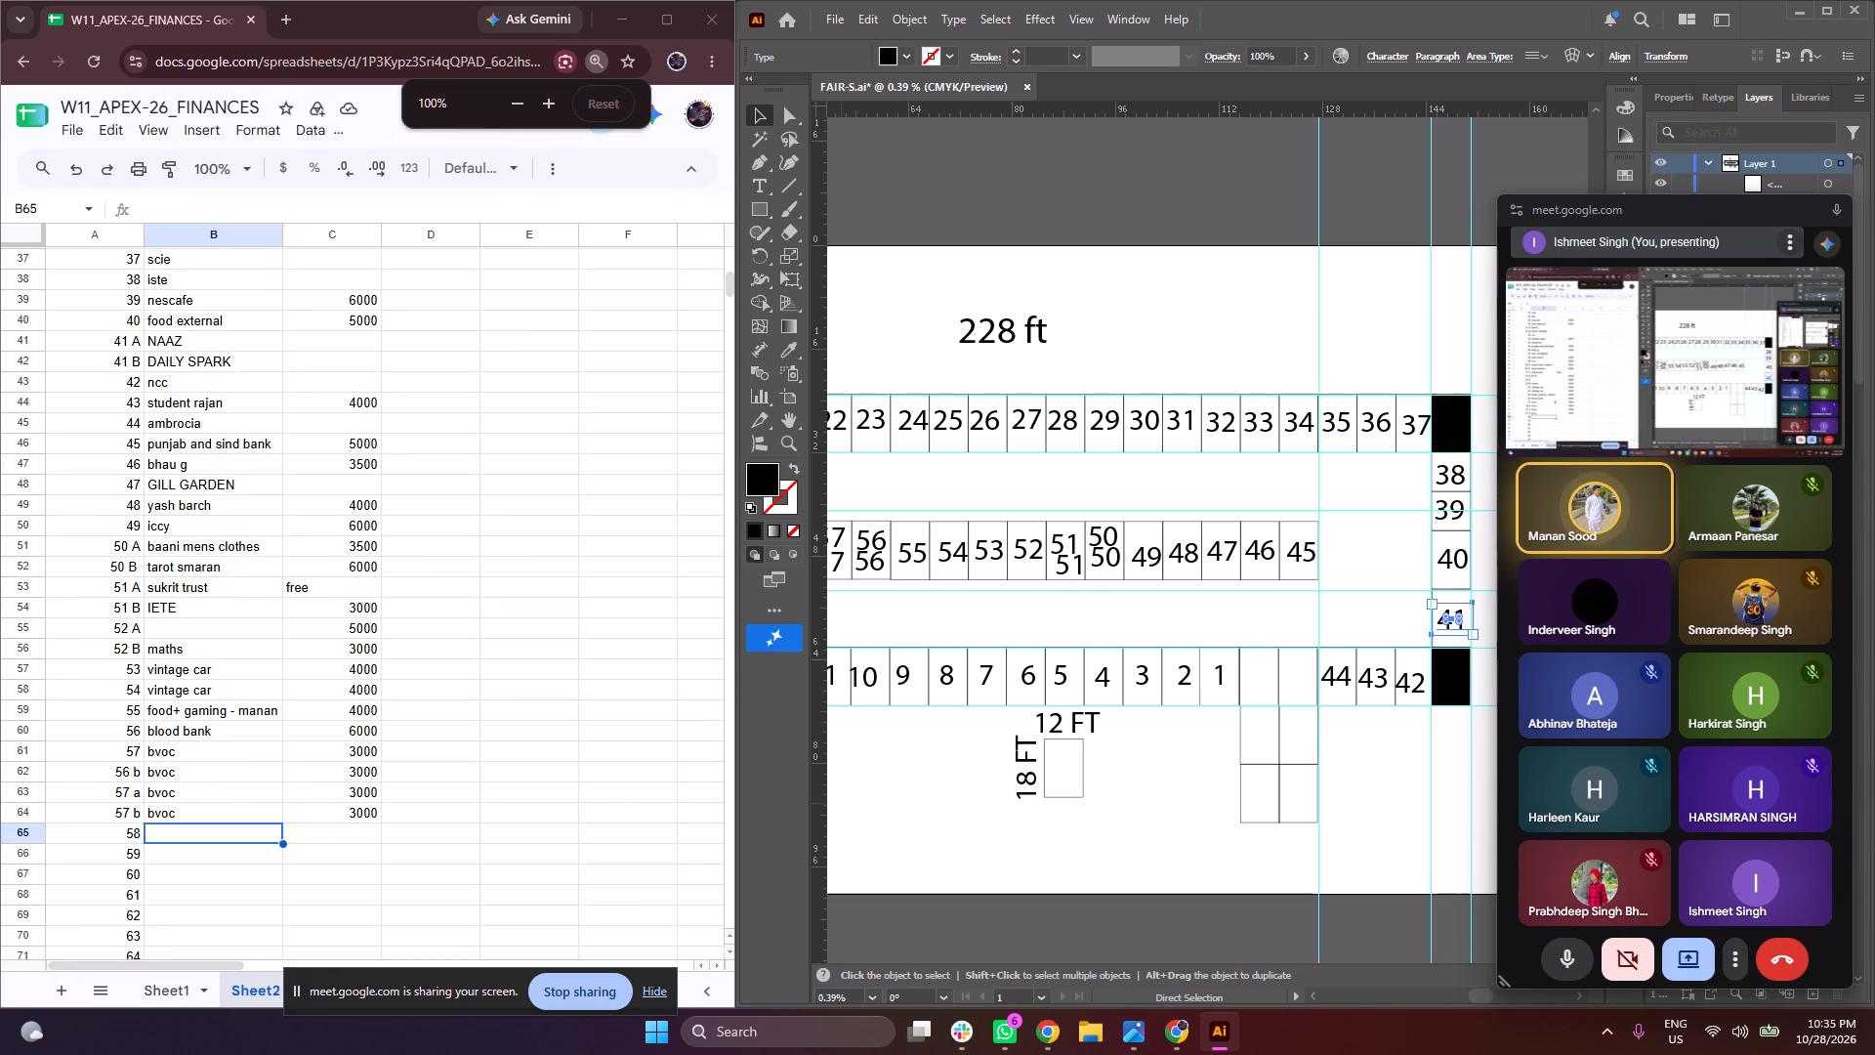
click(116, 771)
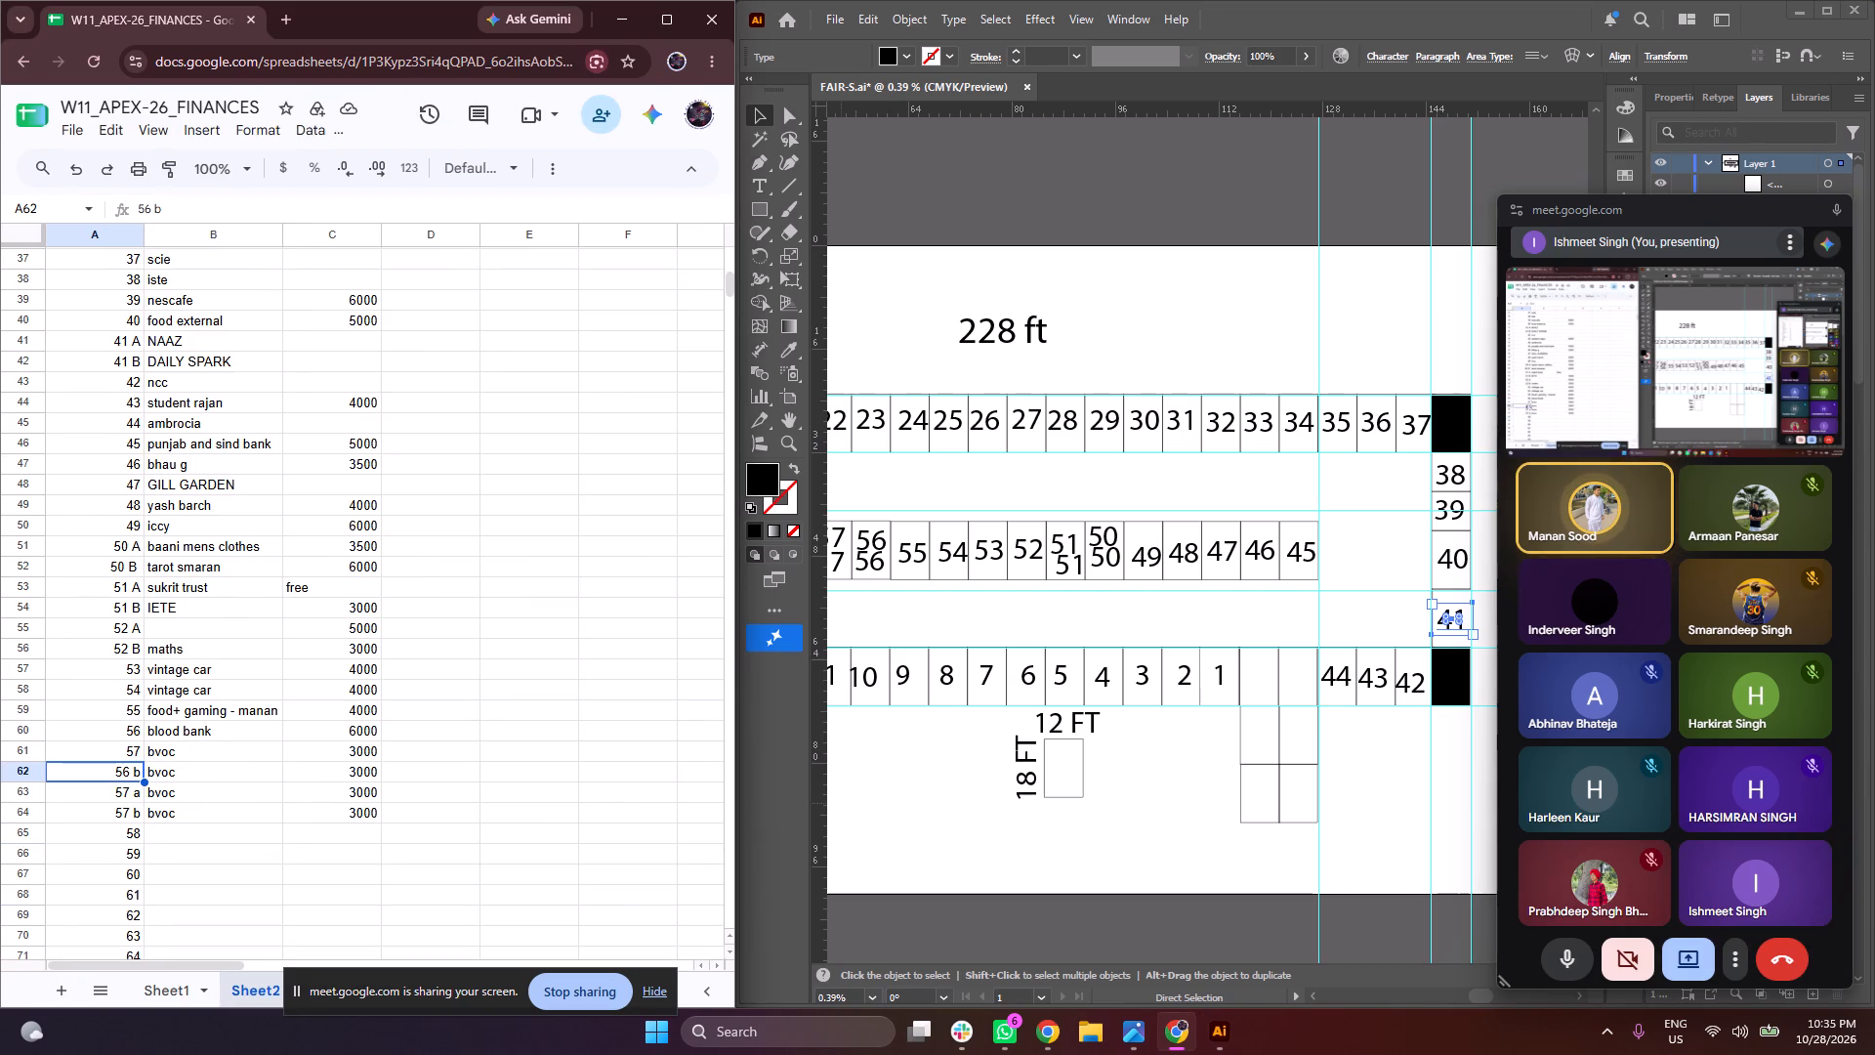
click(118, 757)
text(56)
key(space)
key(a)
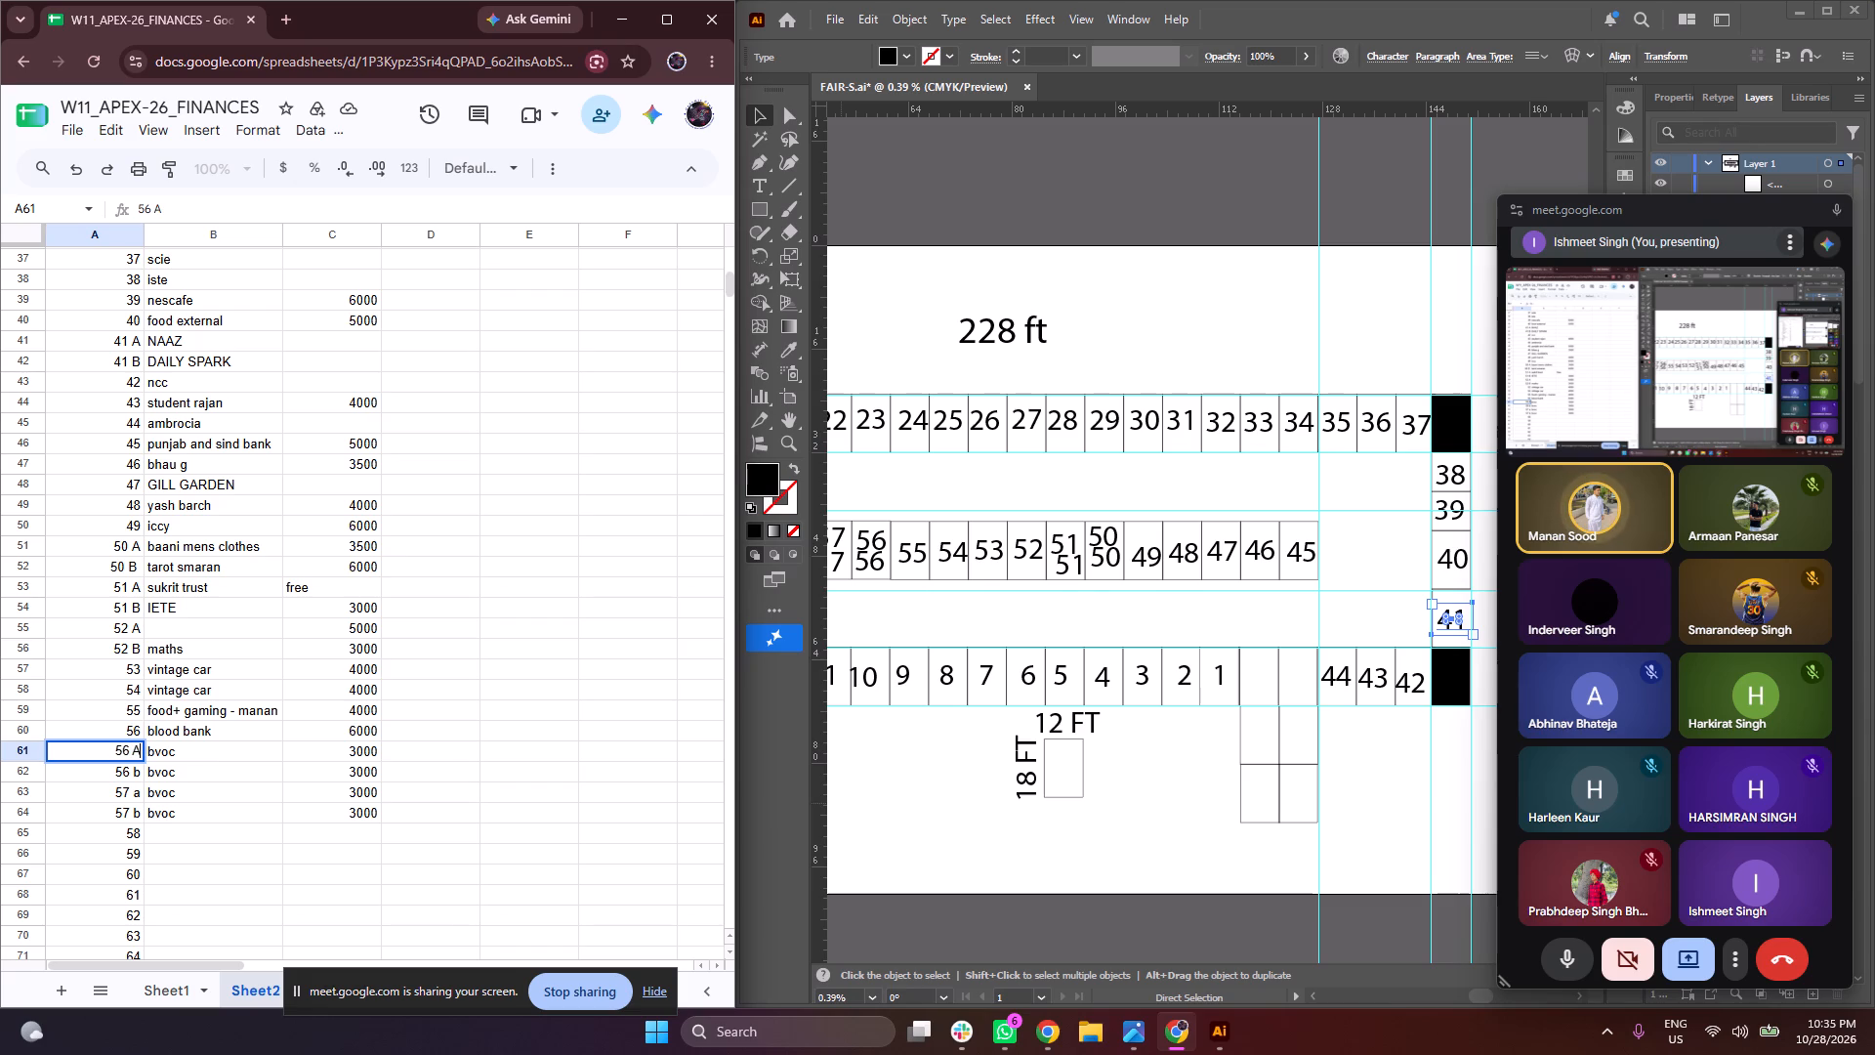
click(434, 757)
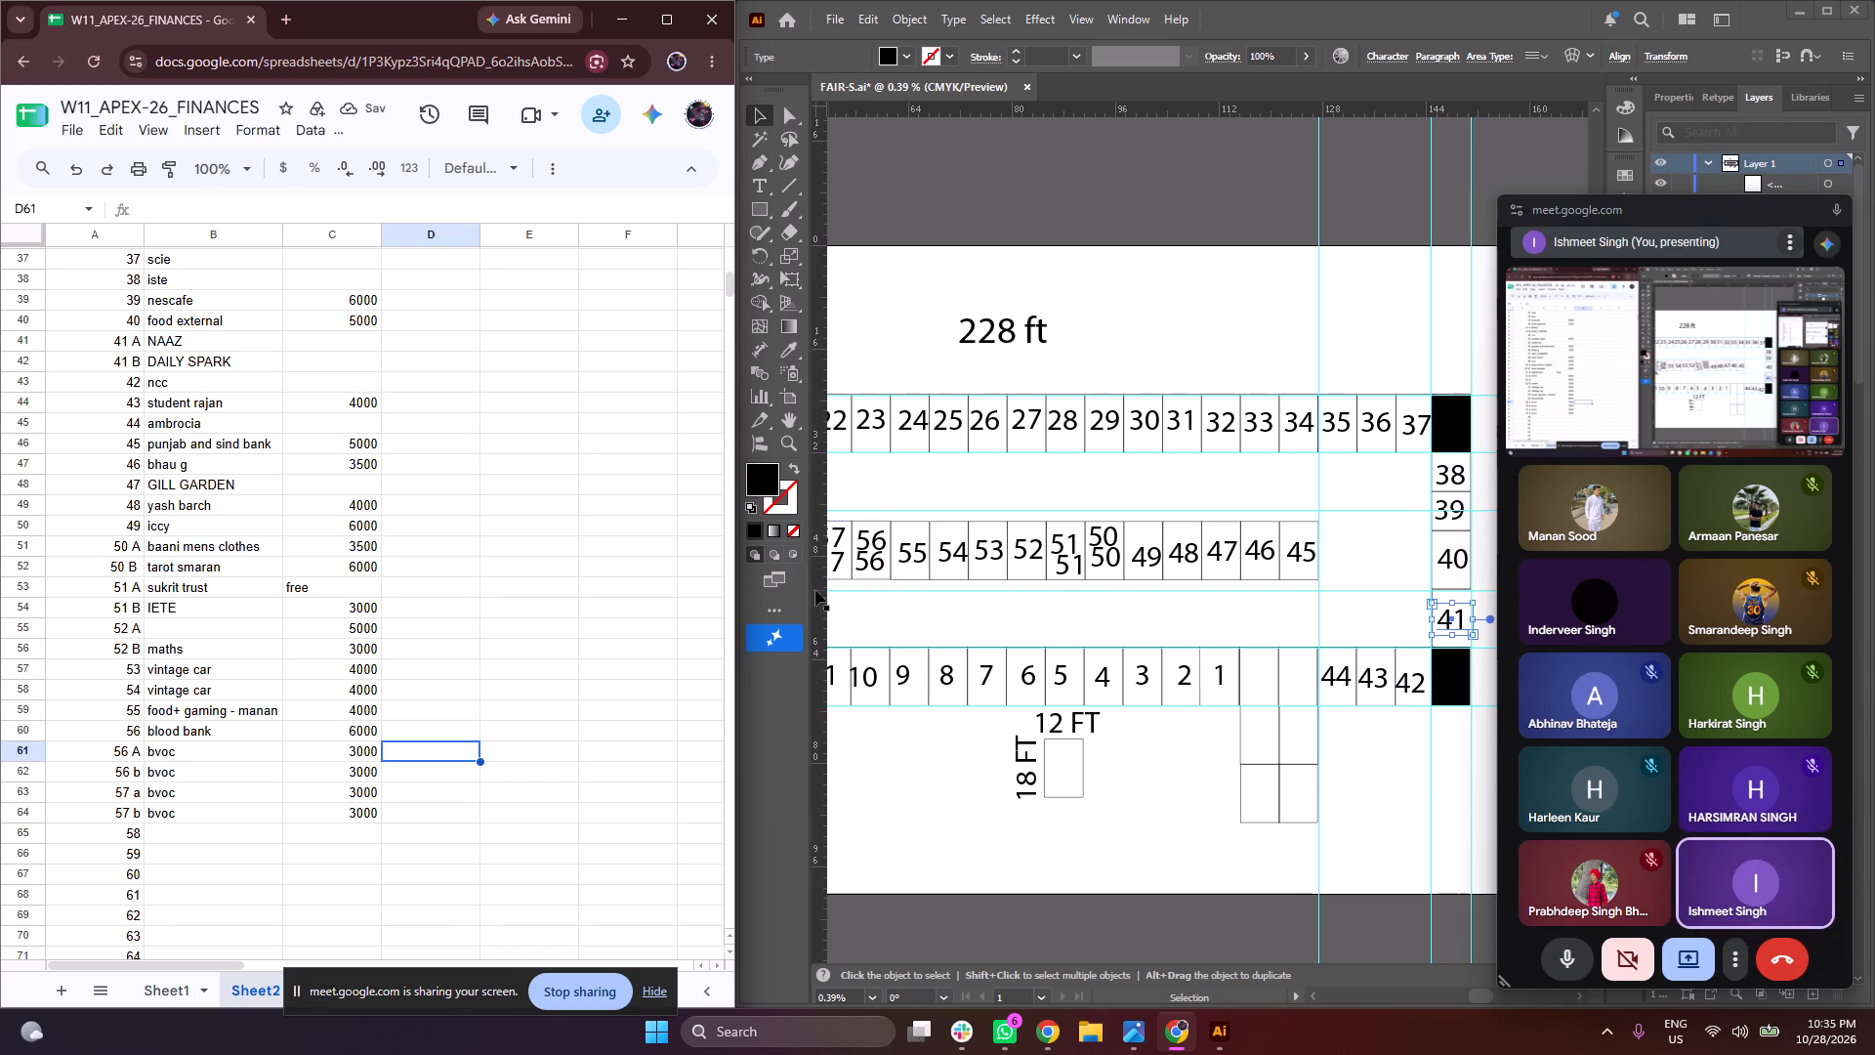
Renumber the blood bank stall, in cell A60, as 55.
click(127, 729)
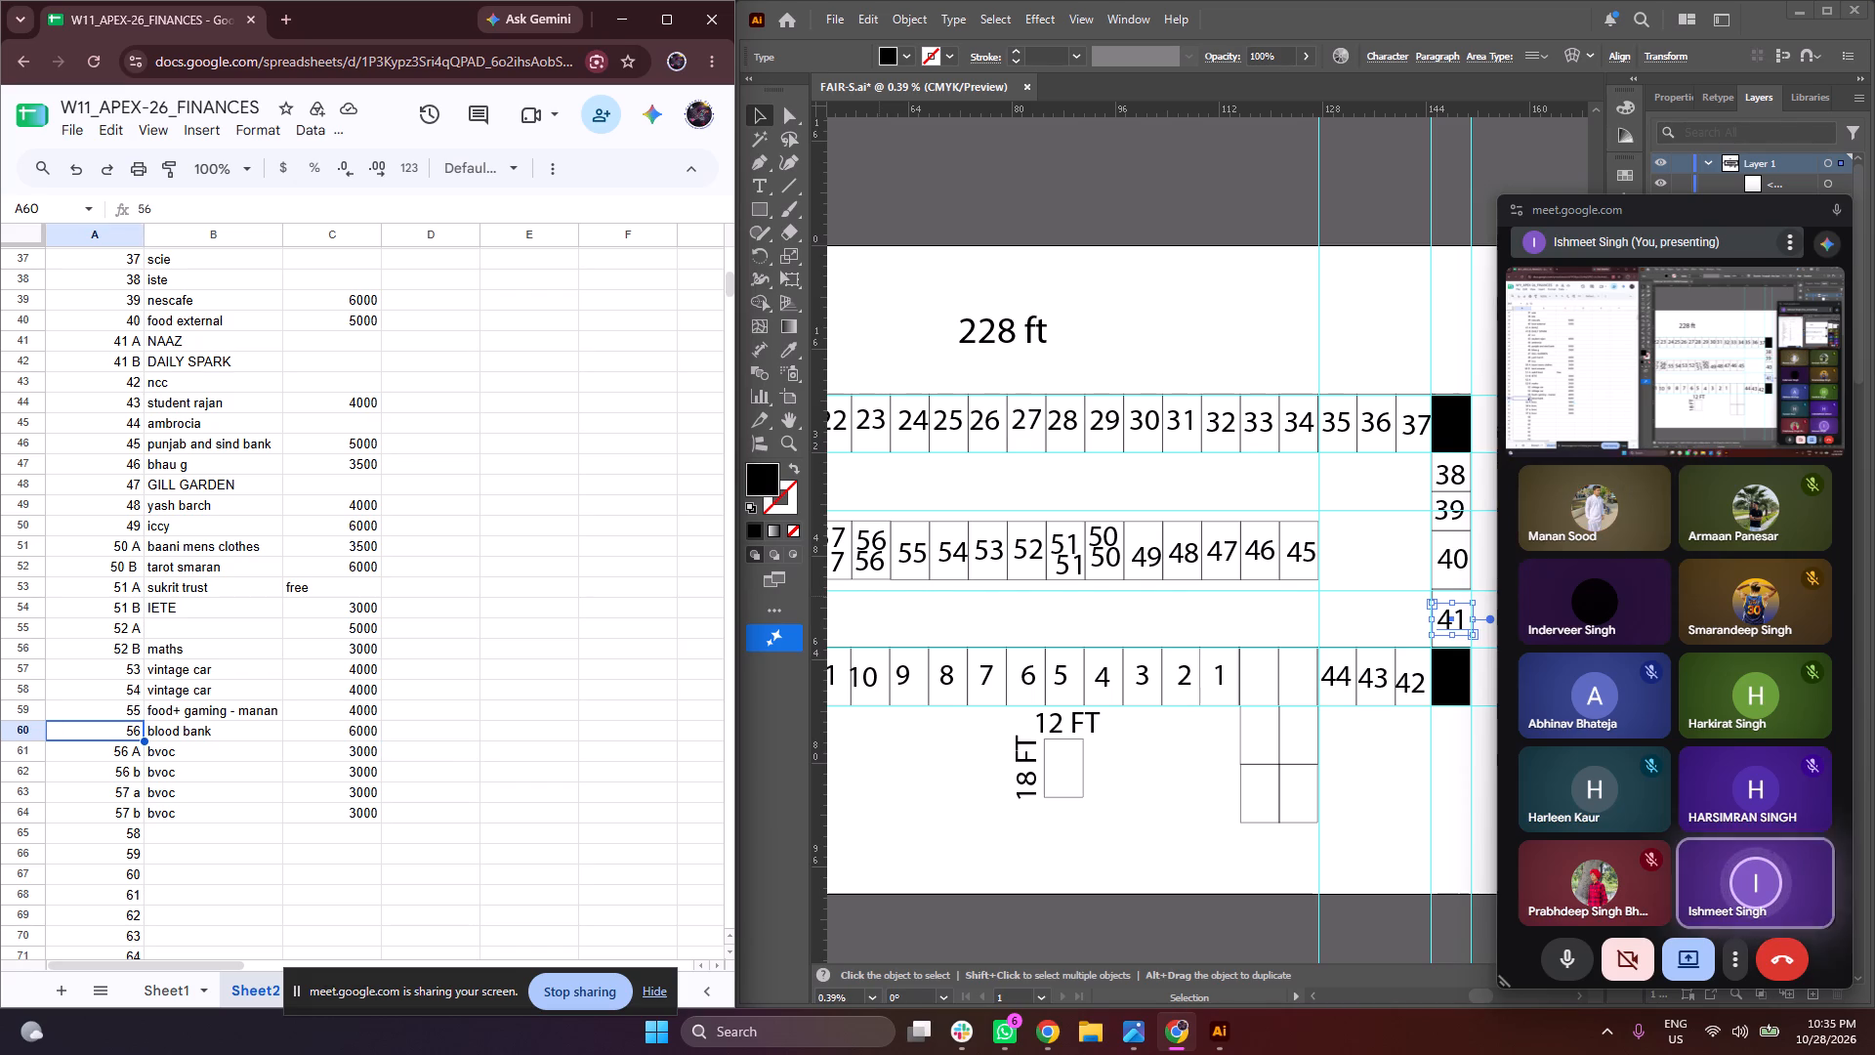
text(55)
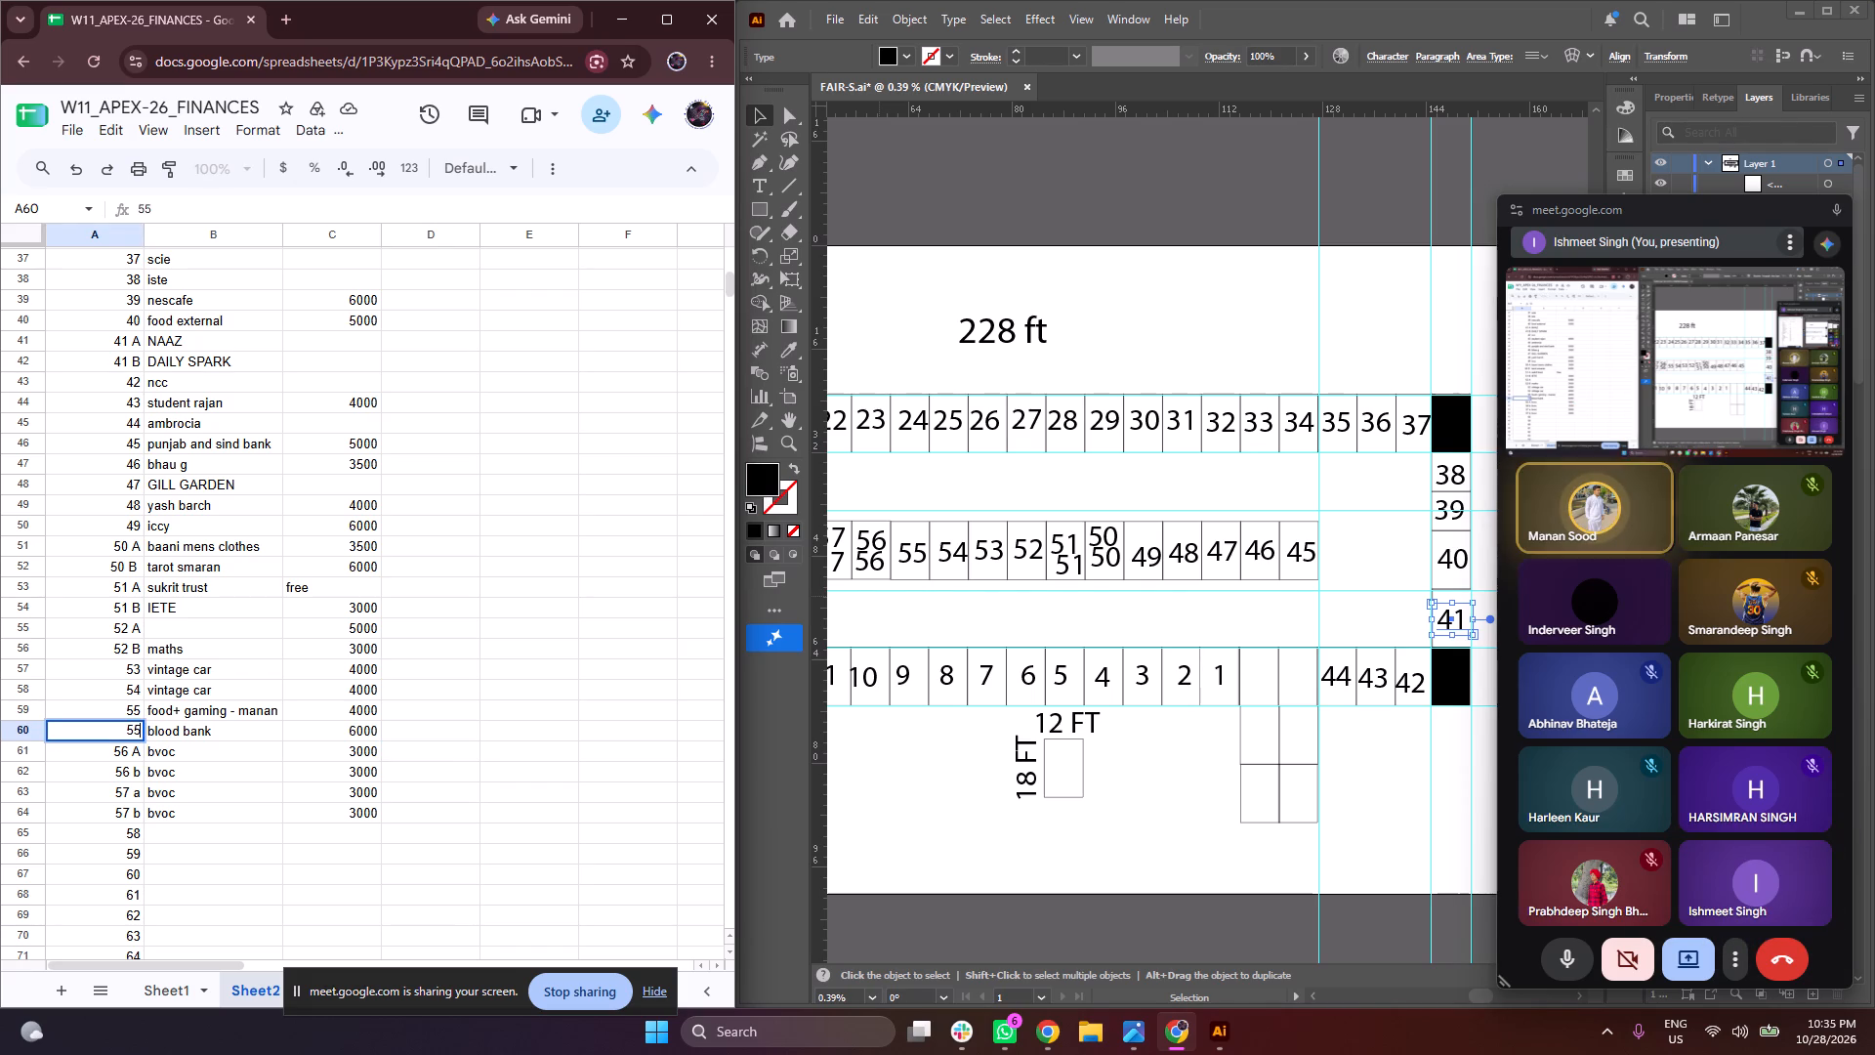
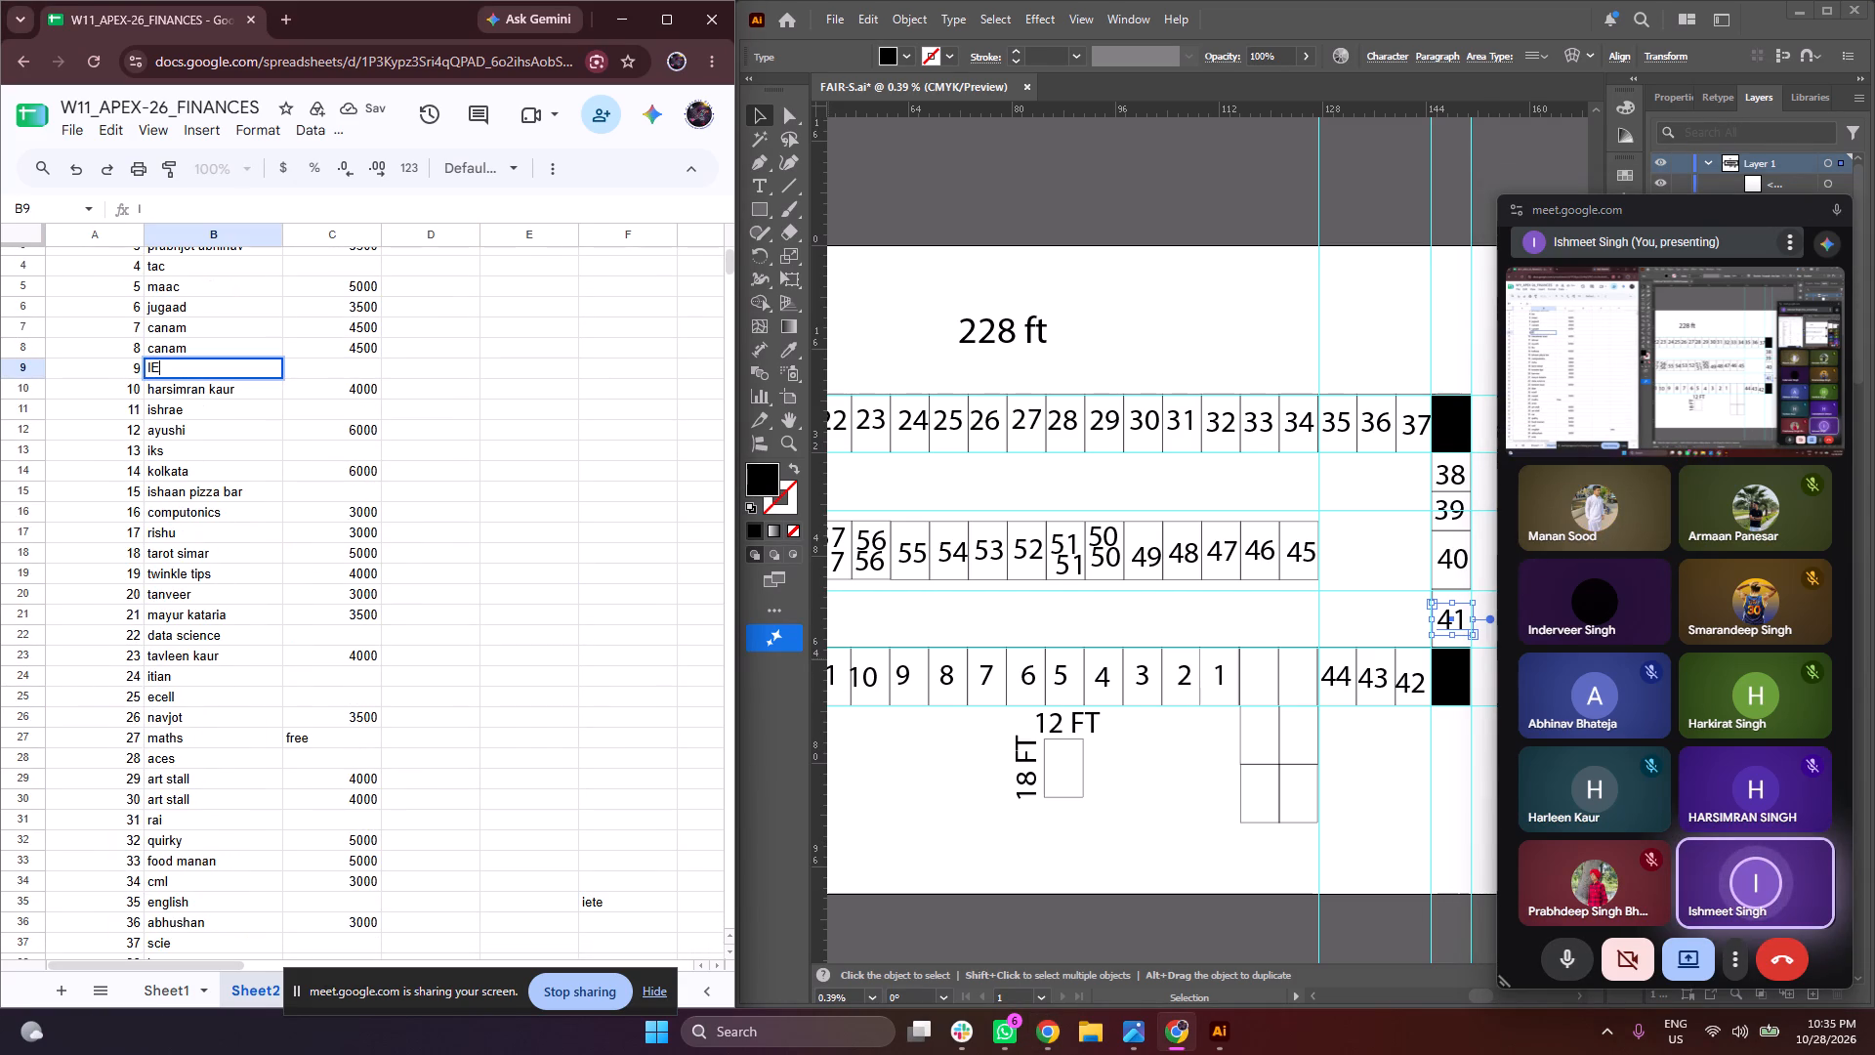
Finish naming stall 9, in cell B9, as IETE.
text(TE)
click(492, 399)
Clear the stray iete note in cell F35 and the IETE name of stall 51 B in cell B54.
scroll(537, 435, down, 5)
click(599, 413)
key(BackSpace)
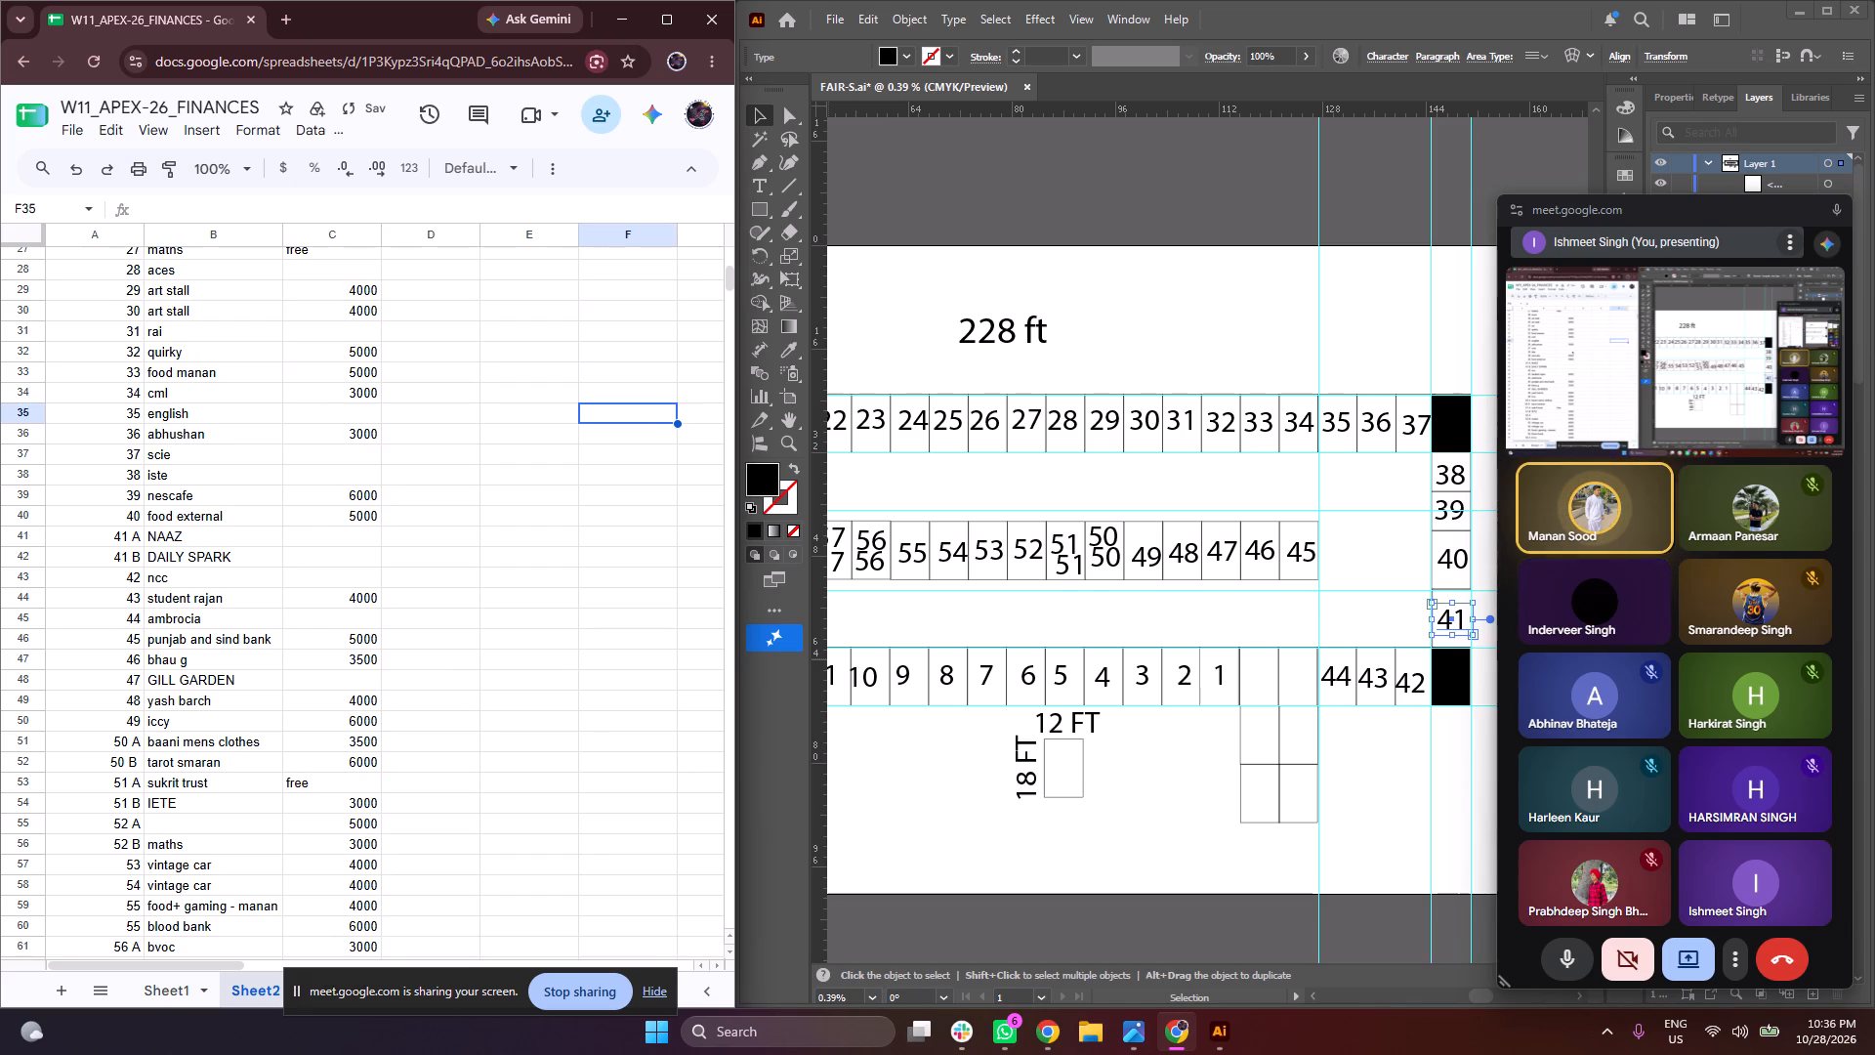
click(203, 809)
key(BackSpace)
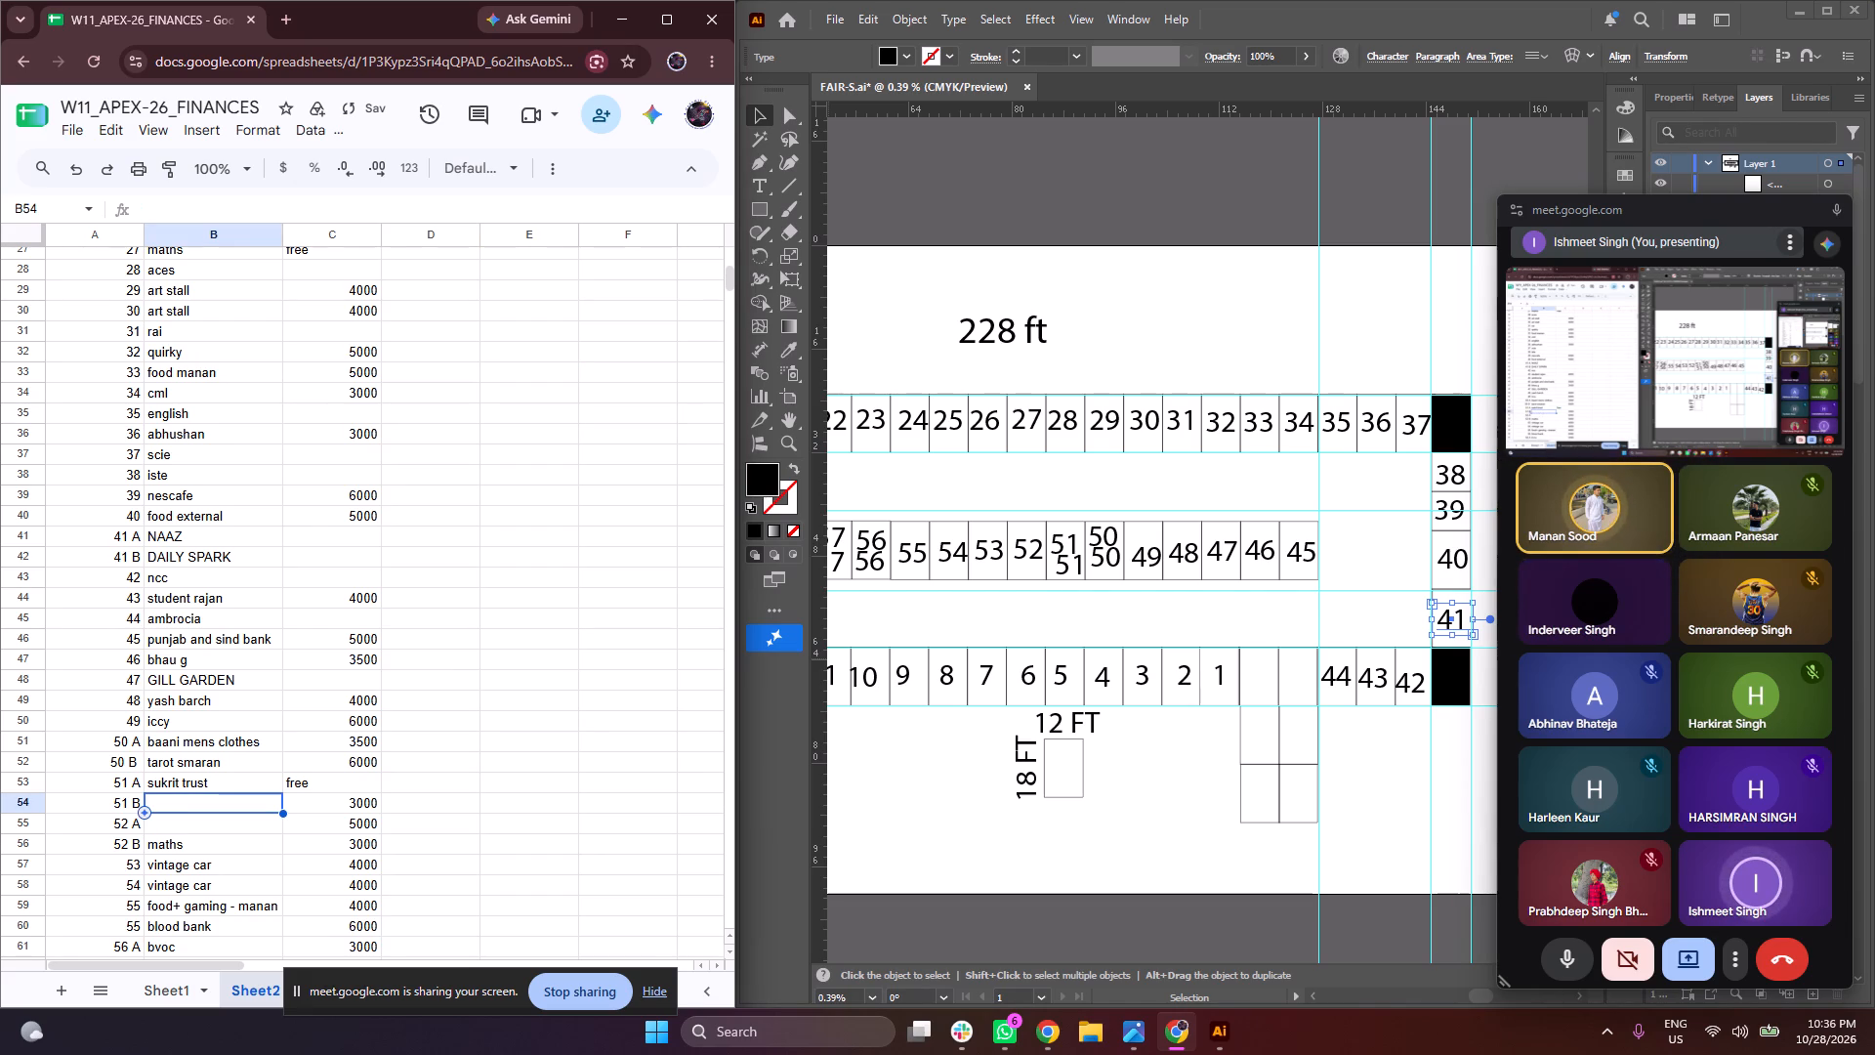
Renumber the food+ gaming stall as 54 and the two vintage car stalls above it as 53 and 52.
scroll(342, 770, down, 4)
scroll(138, 521, up, 1)
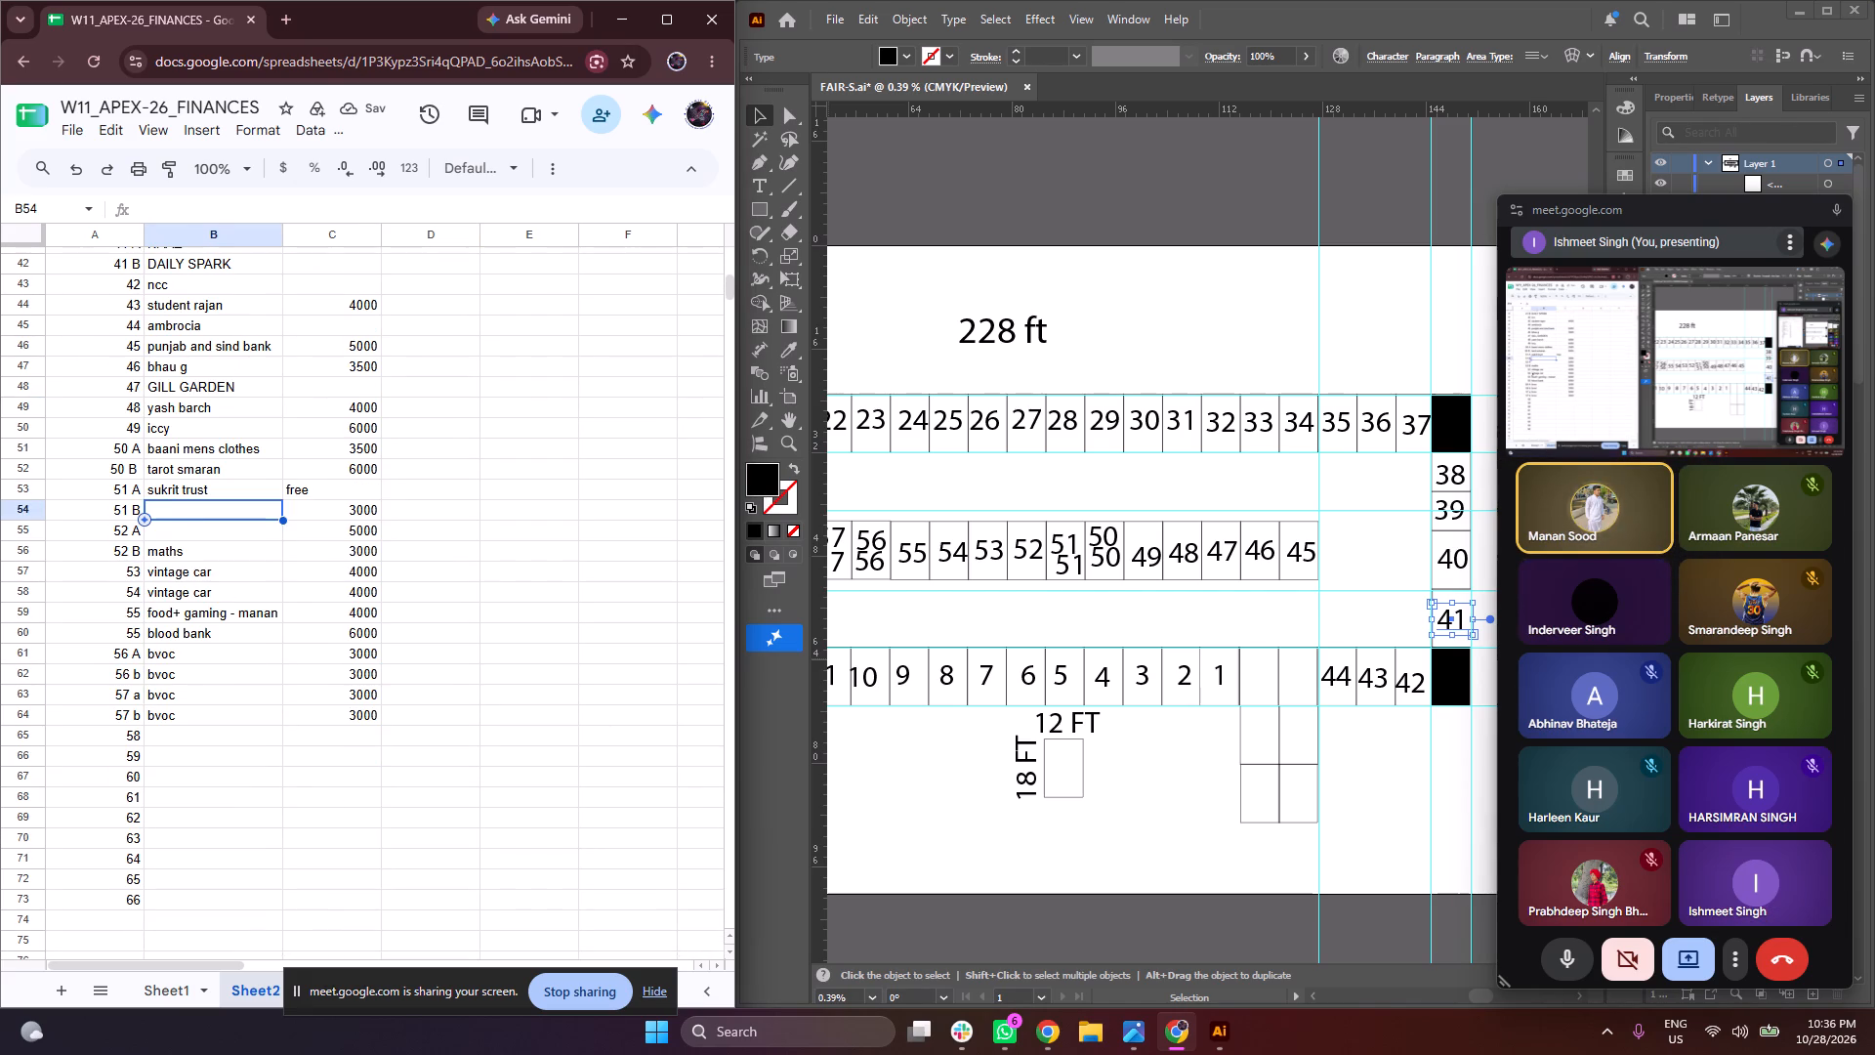
click(129, 637)
click(127, 608)
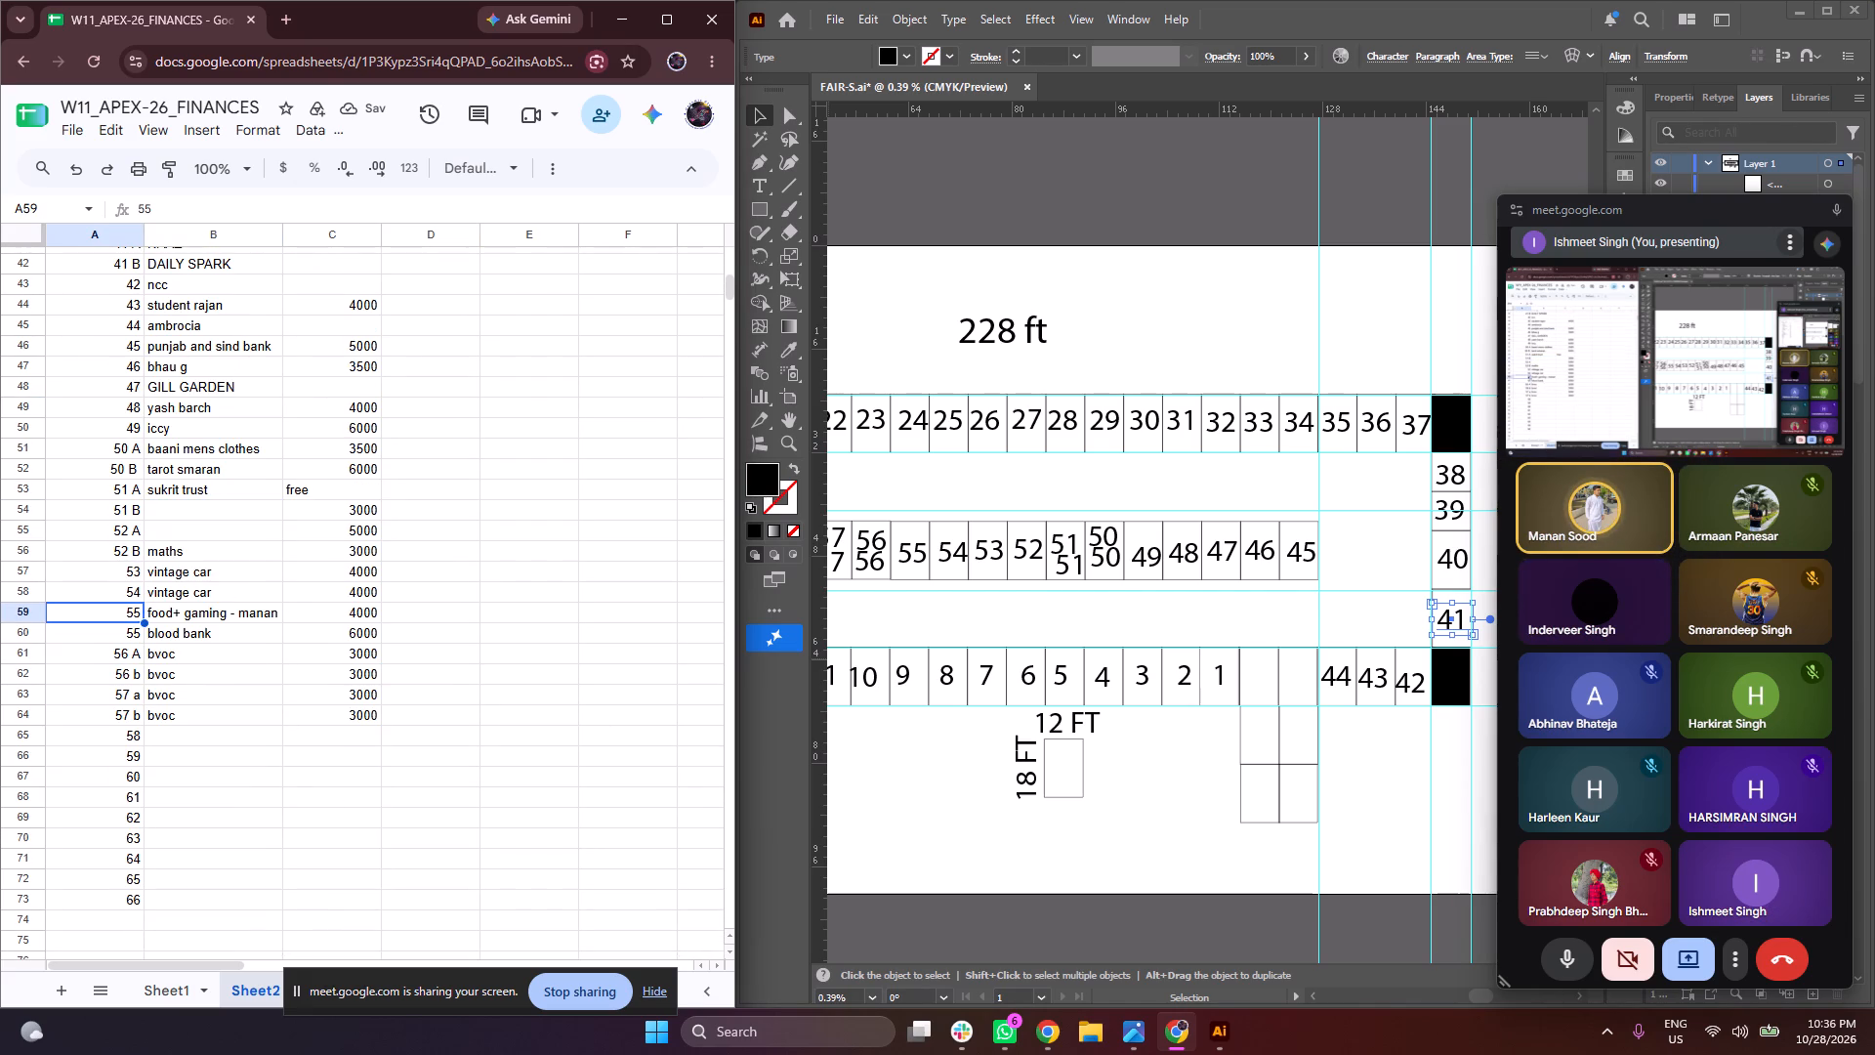
text(54)
key(Up)
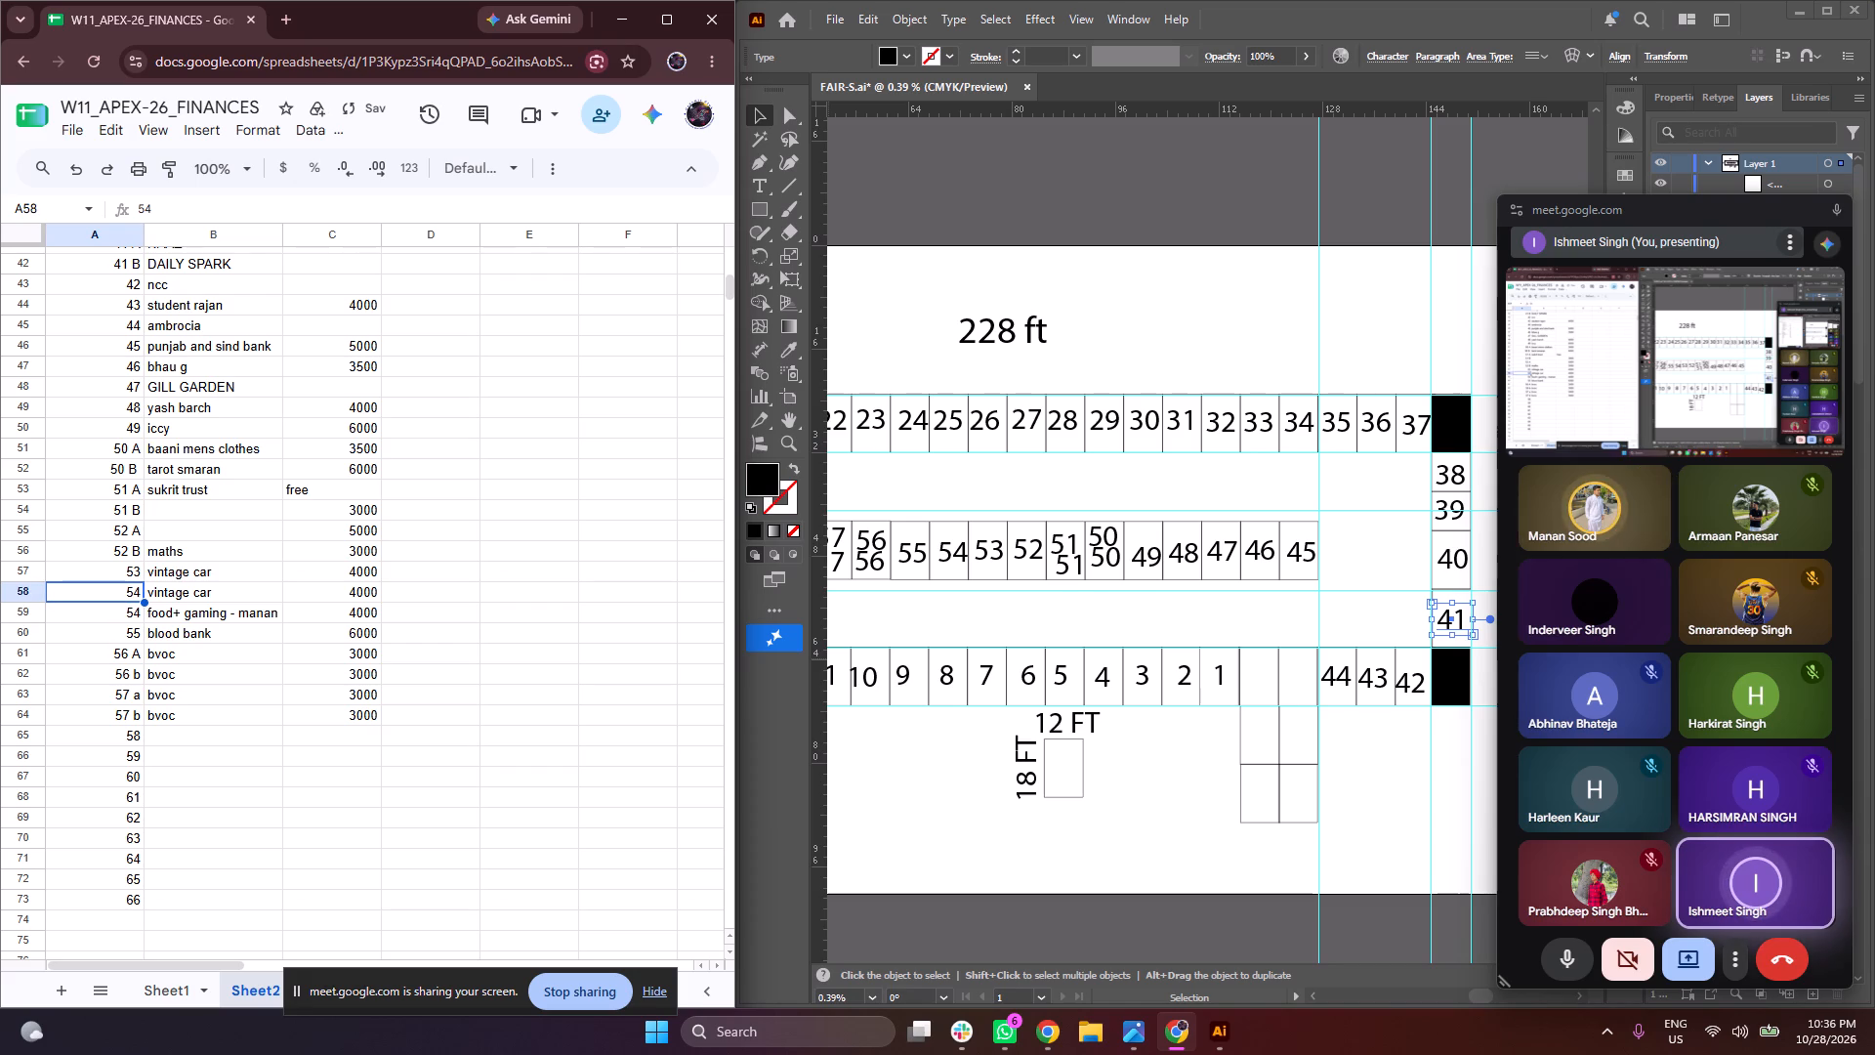
text(53)
key(Up)
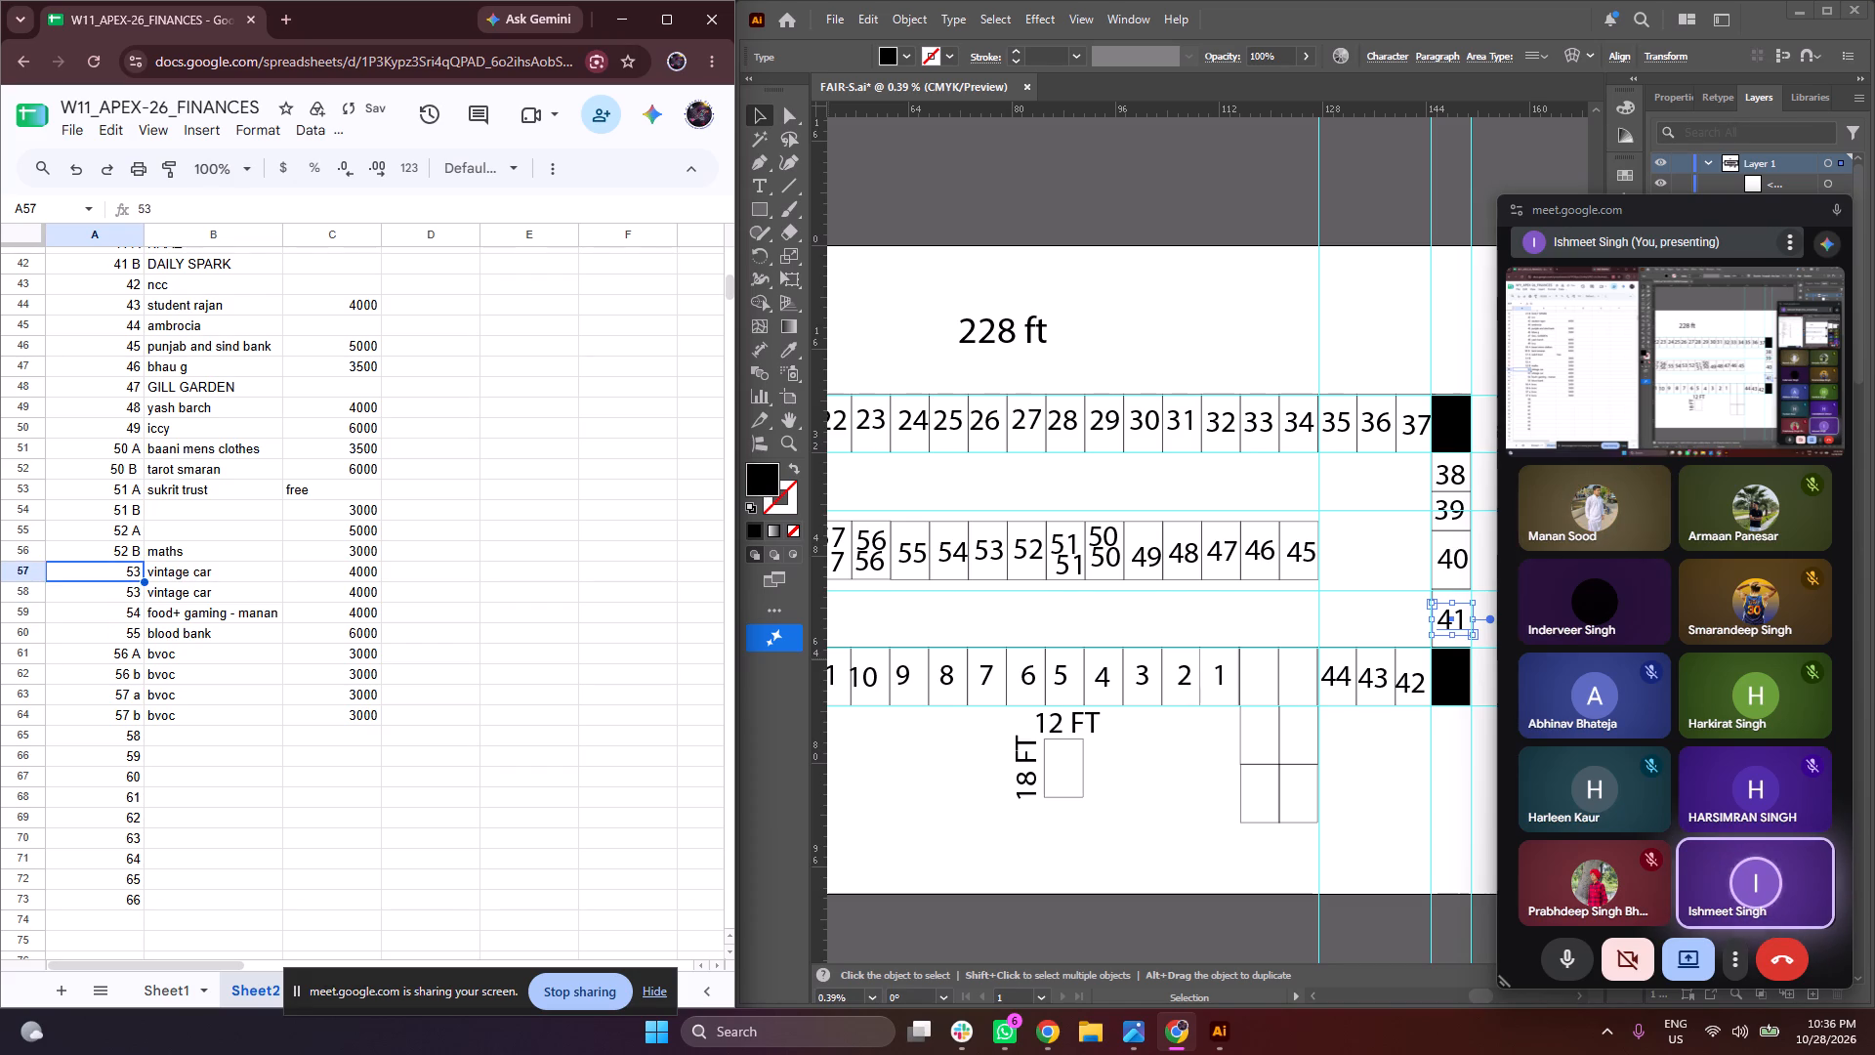
text(52)
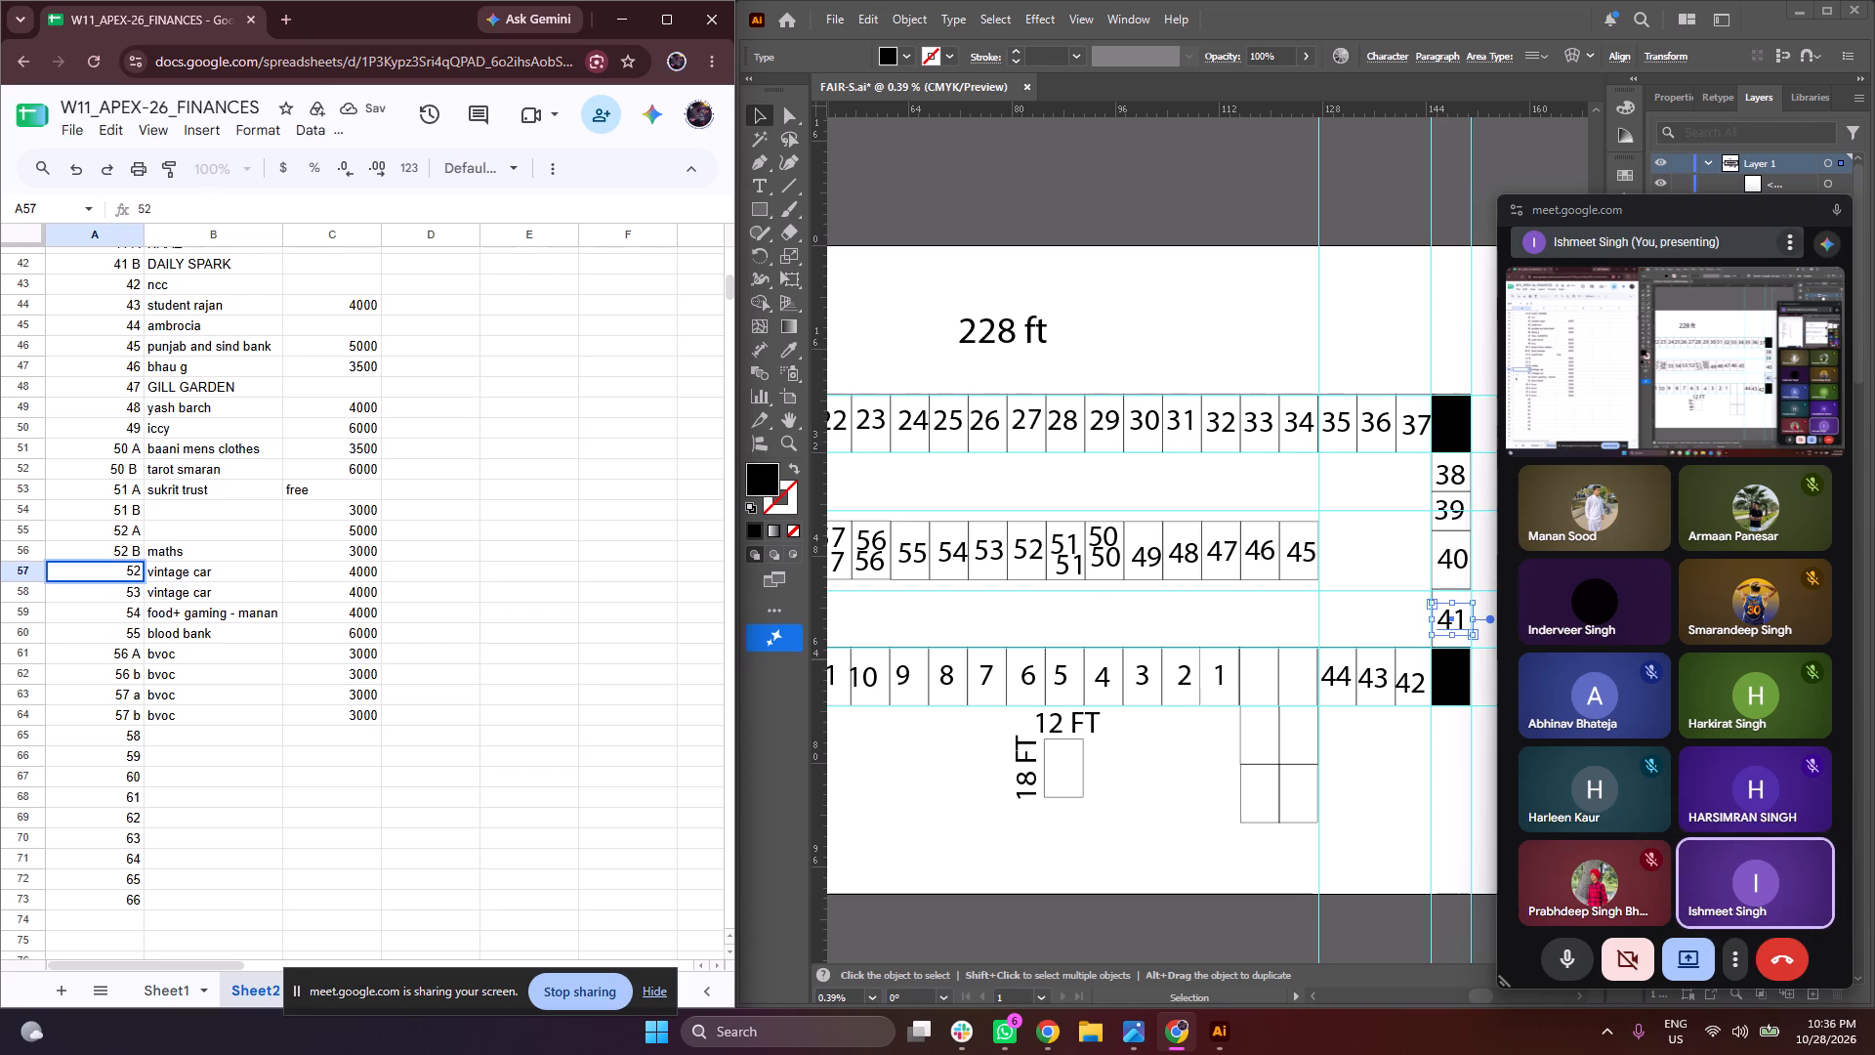
Renumber the lower maths stall, in cell A56, as 51 B.
click(92, 548)
text(51 A)
key(BackSpace)
key(b)
key(Up)
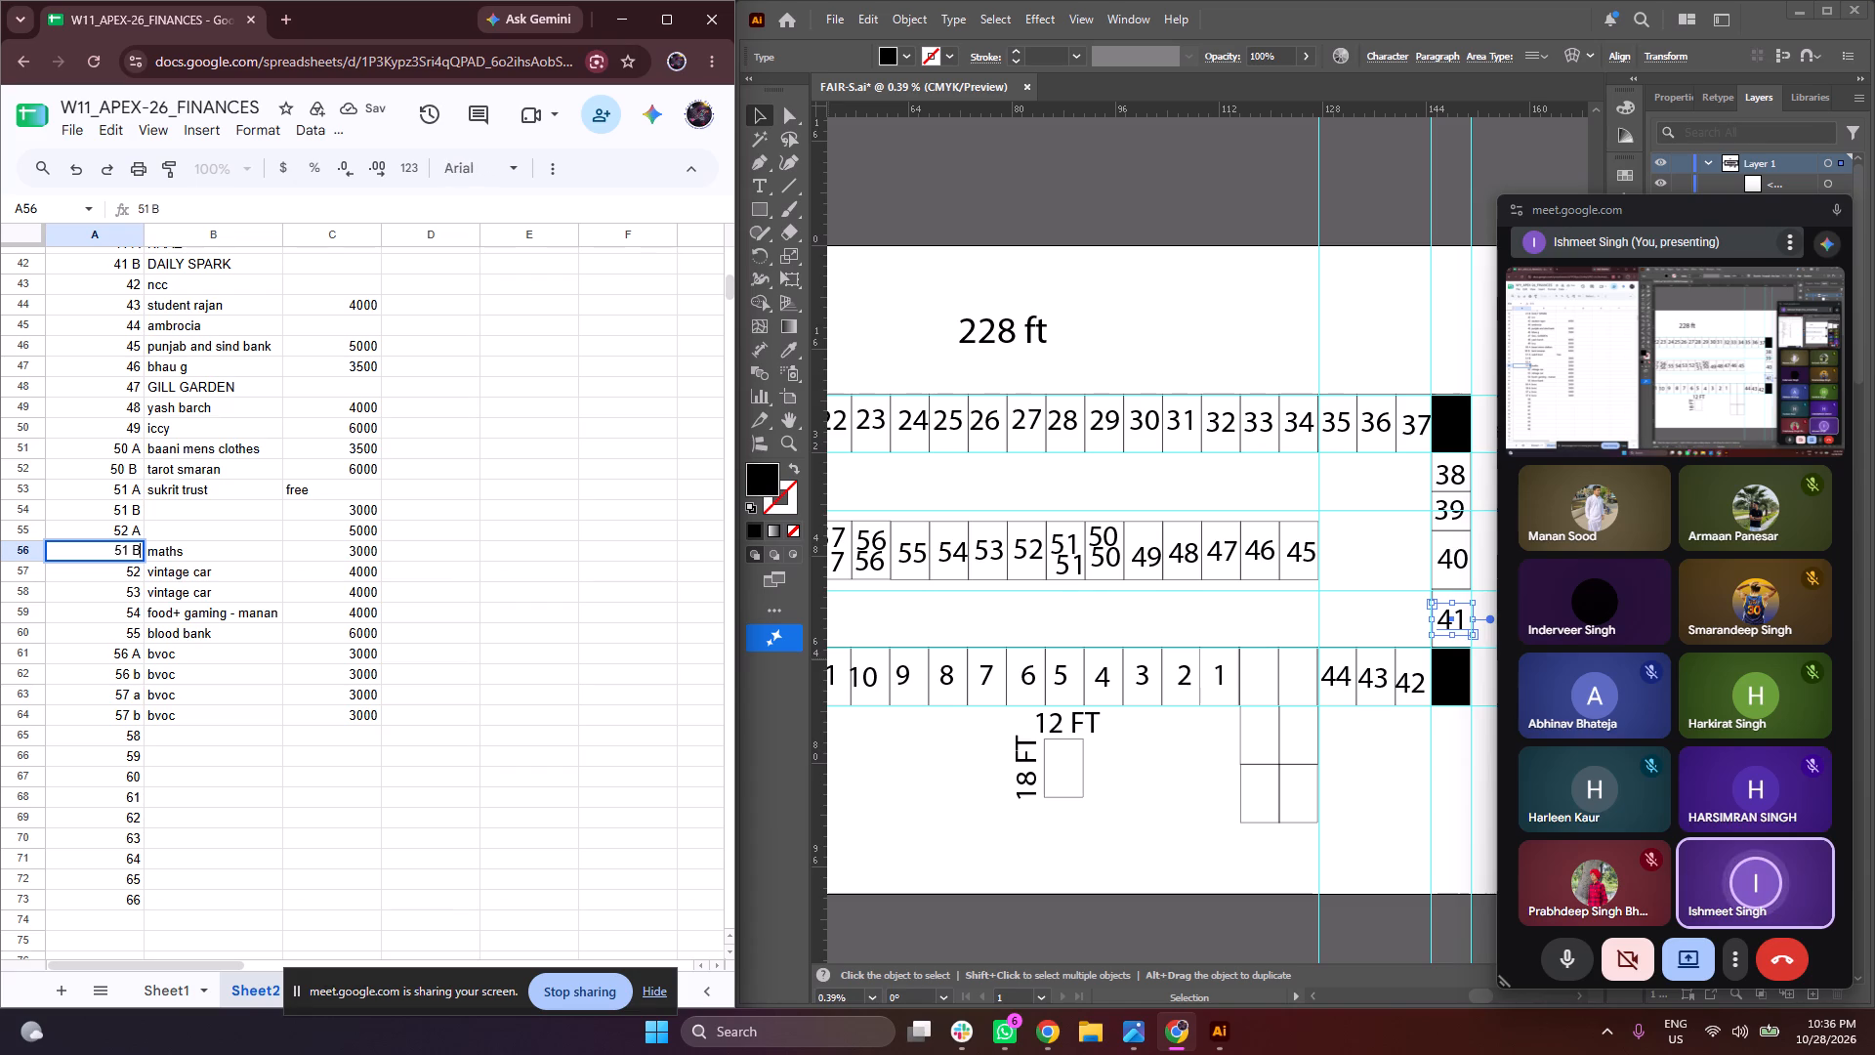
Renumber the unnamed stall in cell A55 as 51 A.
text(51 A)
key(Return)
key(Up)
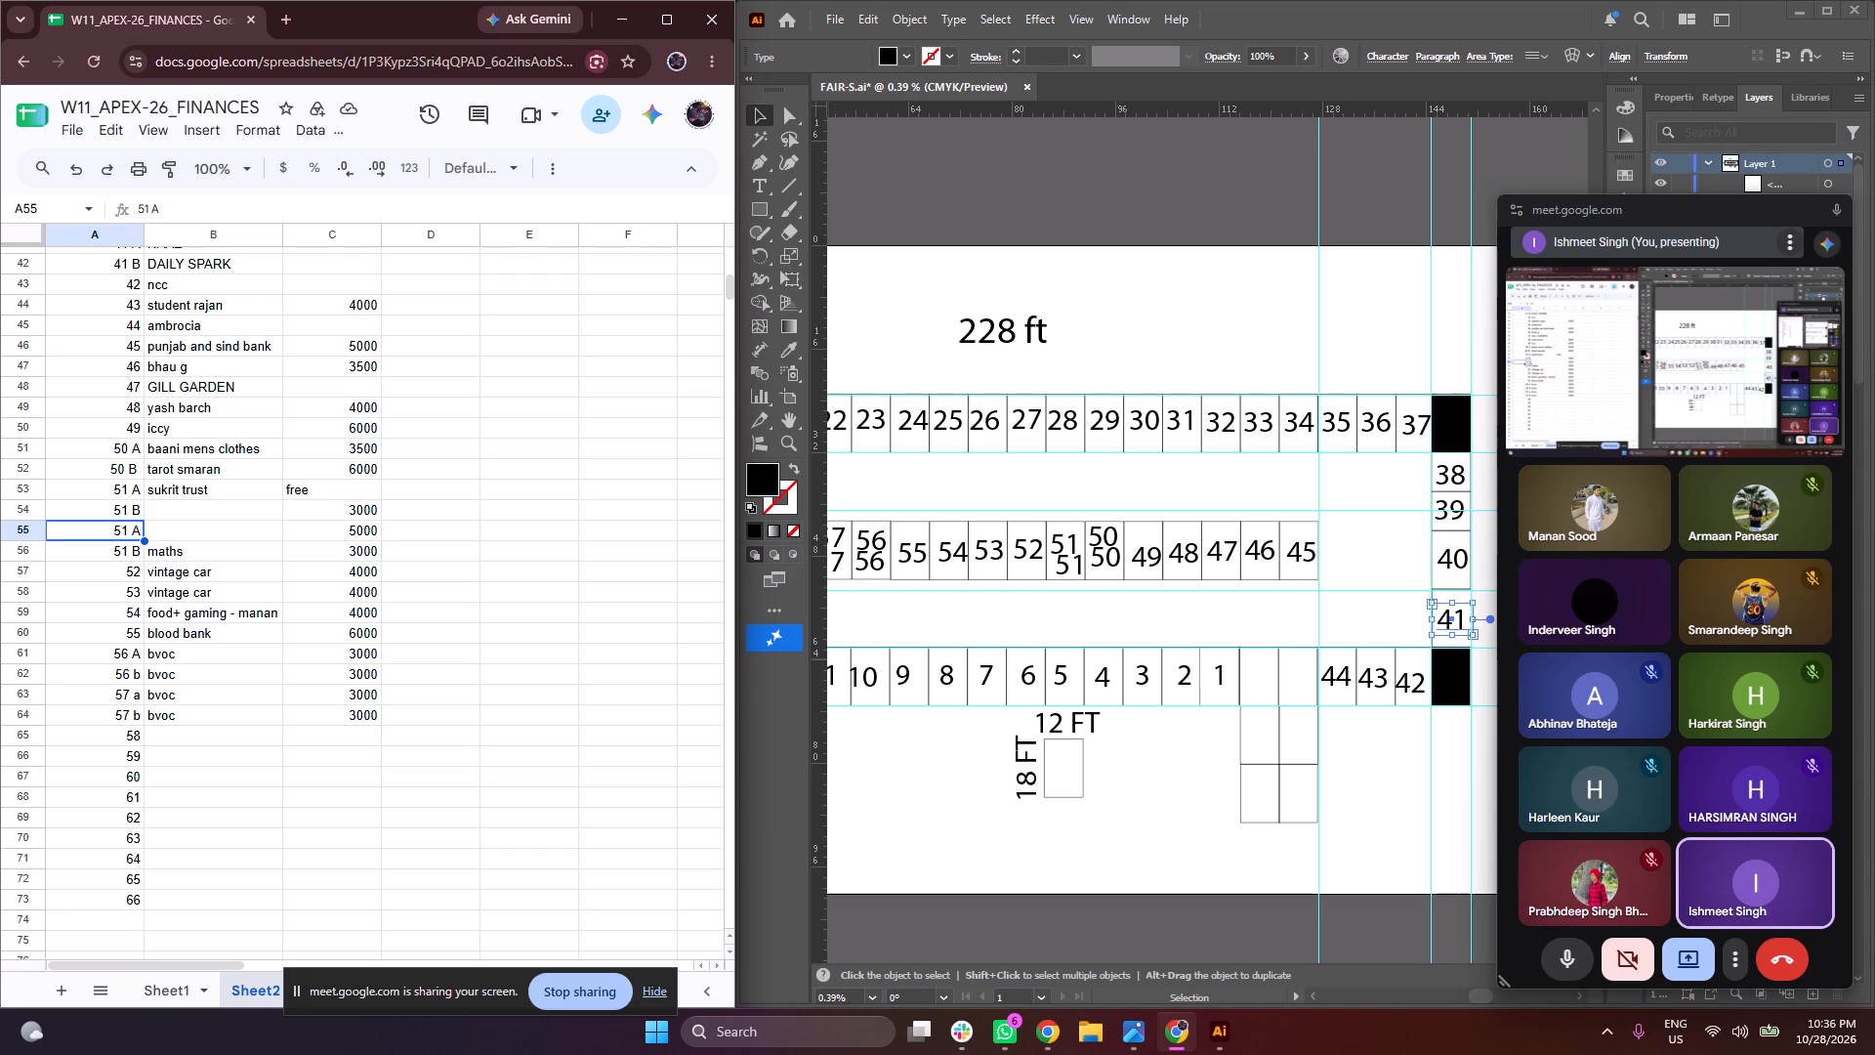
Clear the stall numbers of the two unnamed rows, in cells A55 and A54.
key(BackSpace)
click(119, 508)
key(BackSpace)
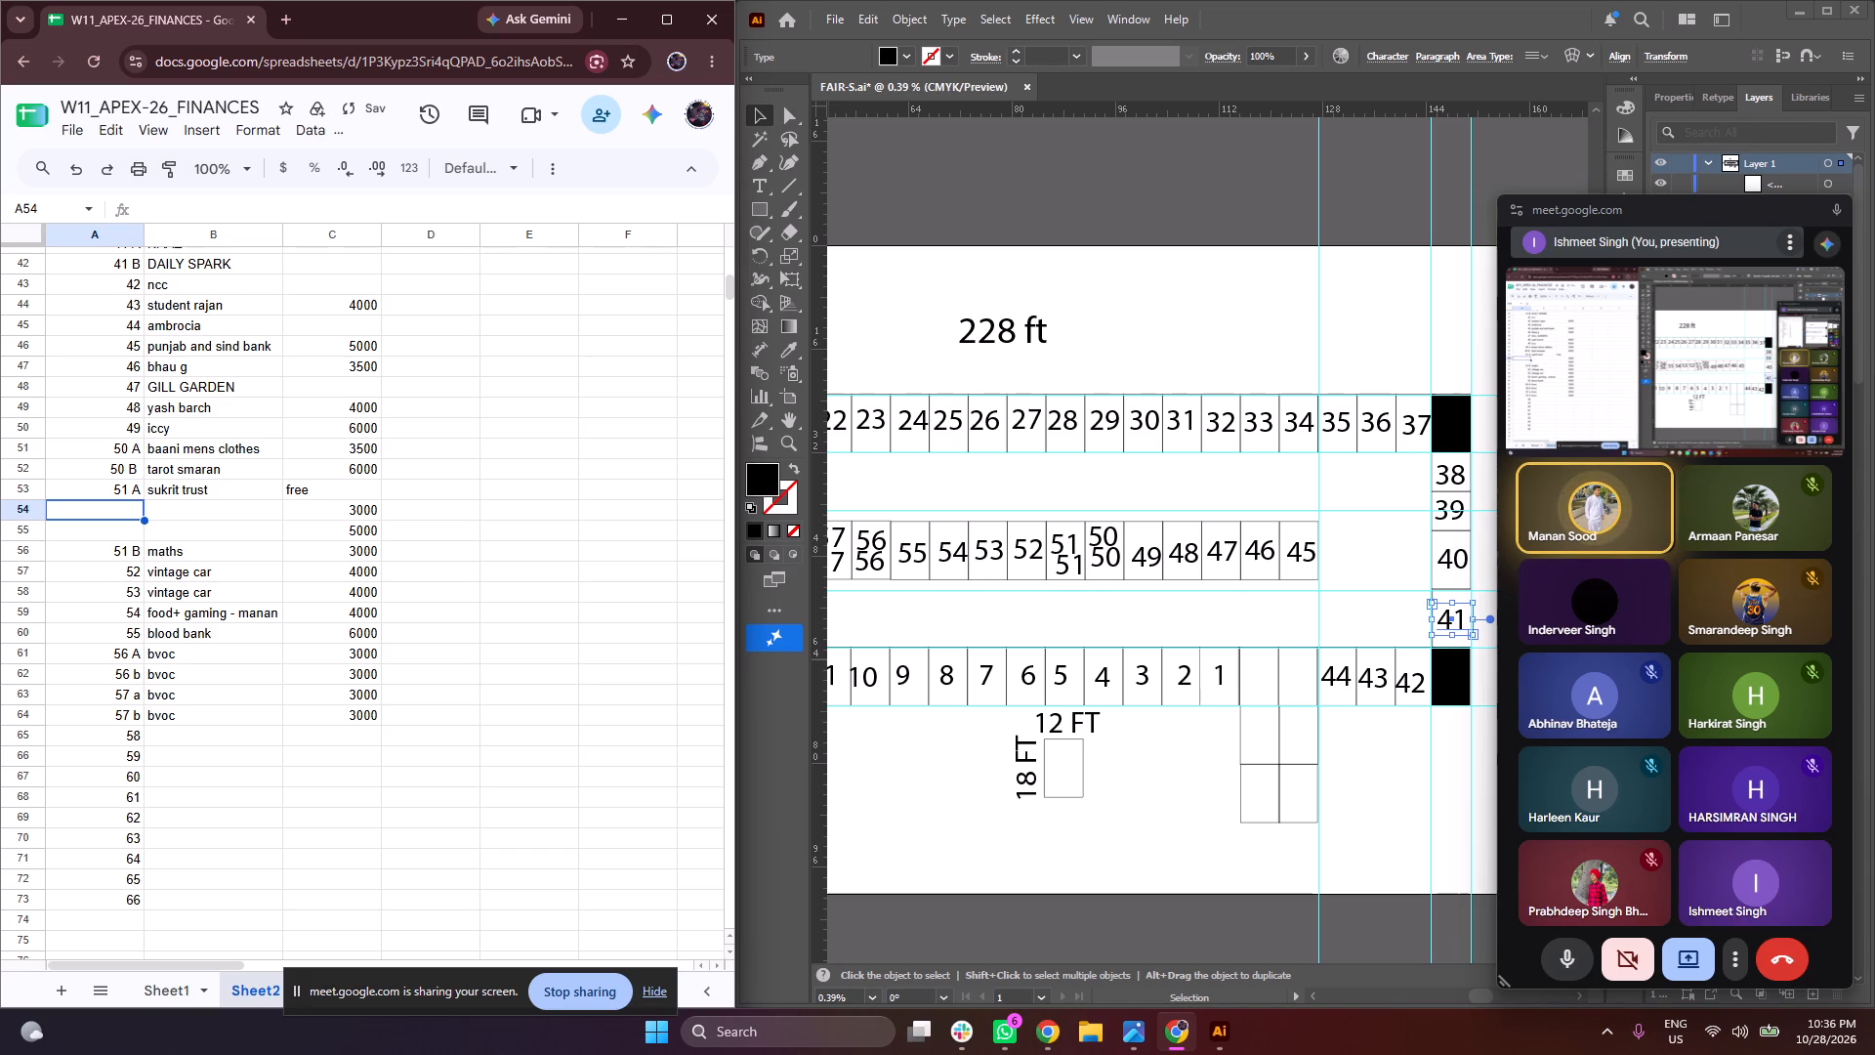
Enter the amounts 3000 for NAAZ in stall 41 A and 5000 for DAILY SPARK in stall 41 B.
scroll(471, 461, up, 2)
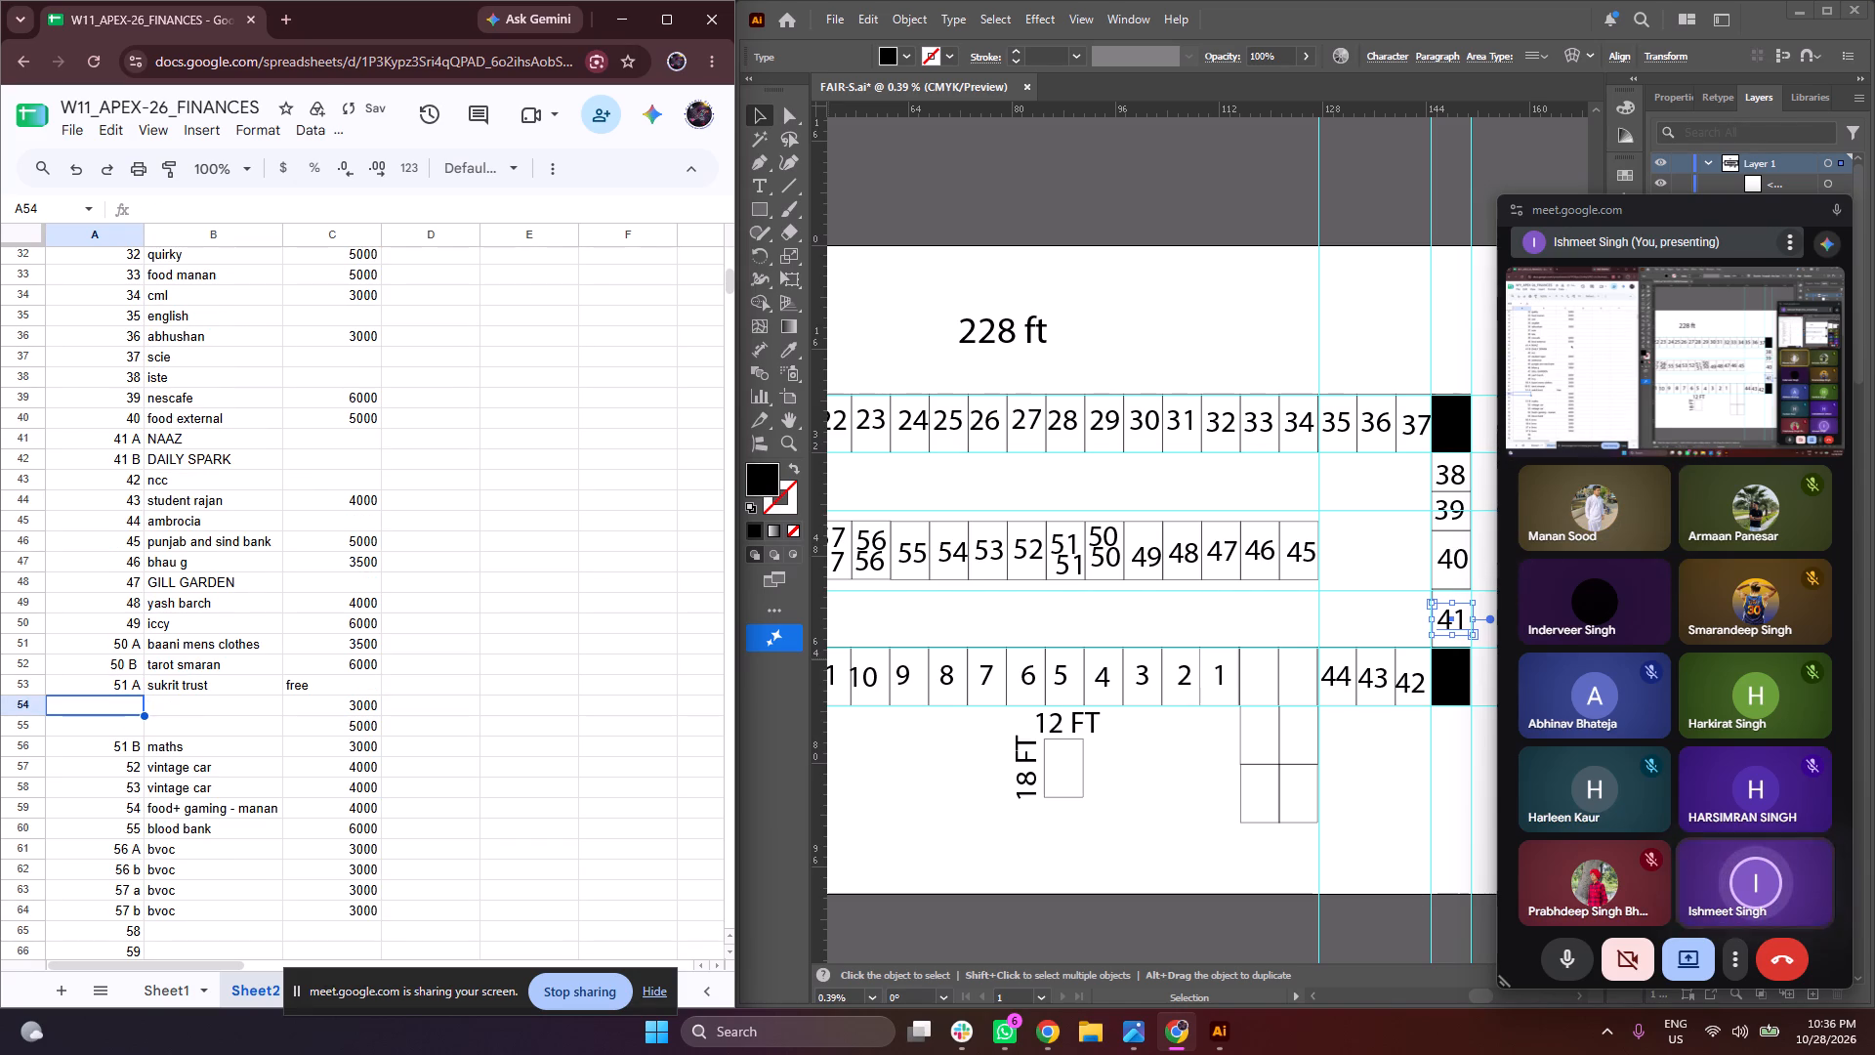
click(365, 437)
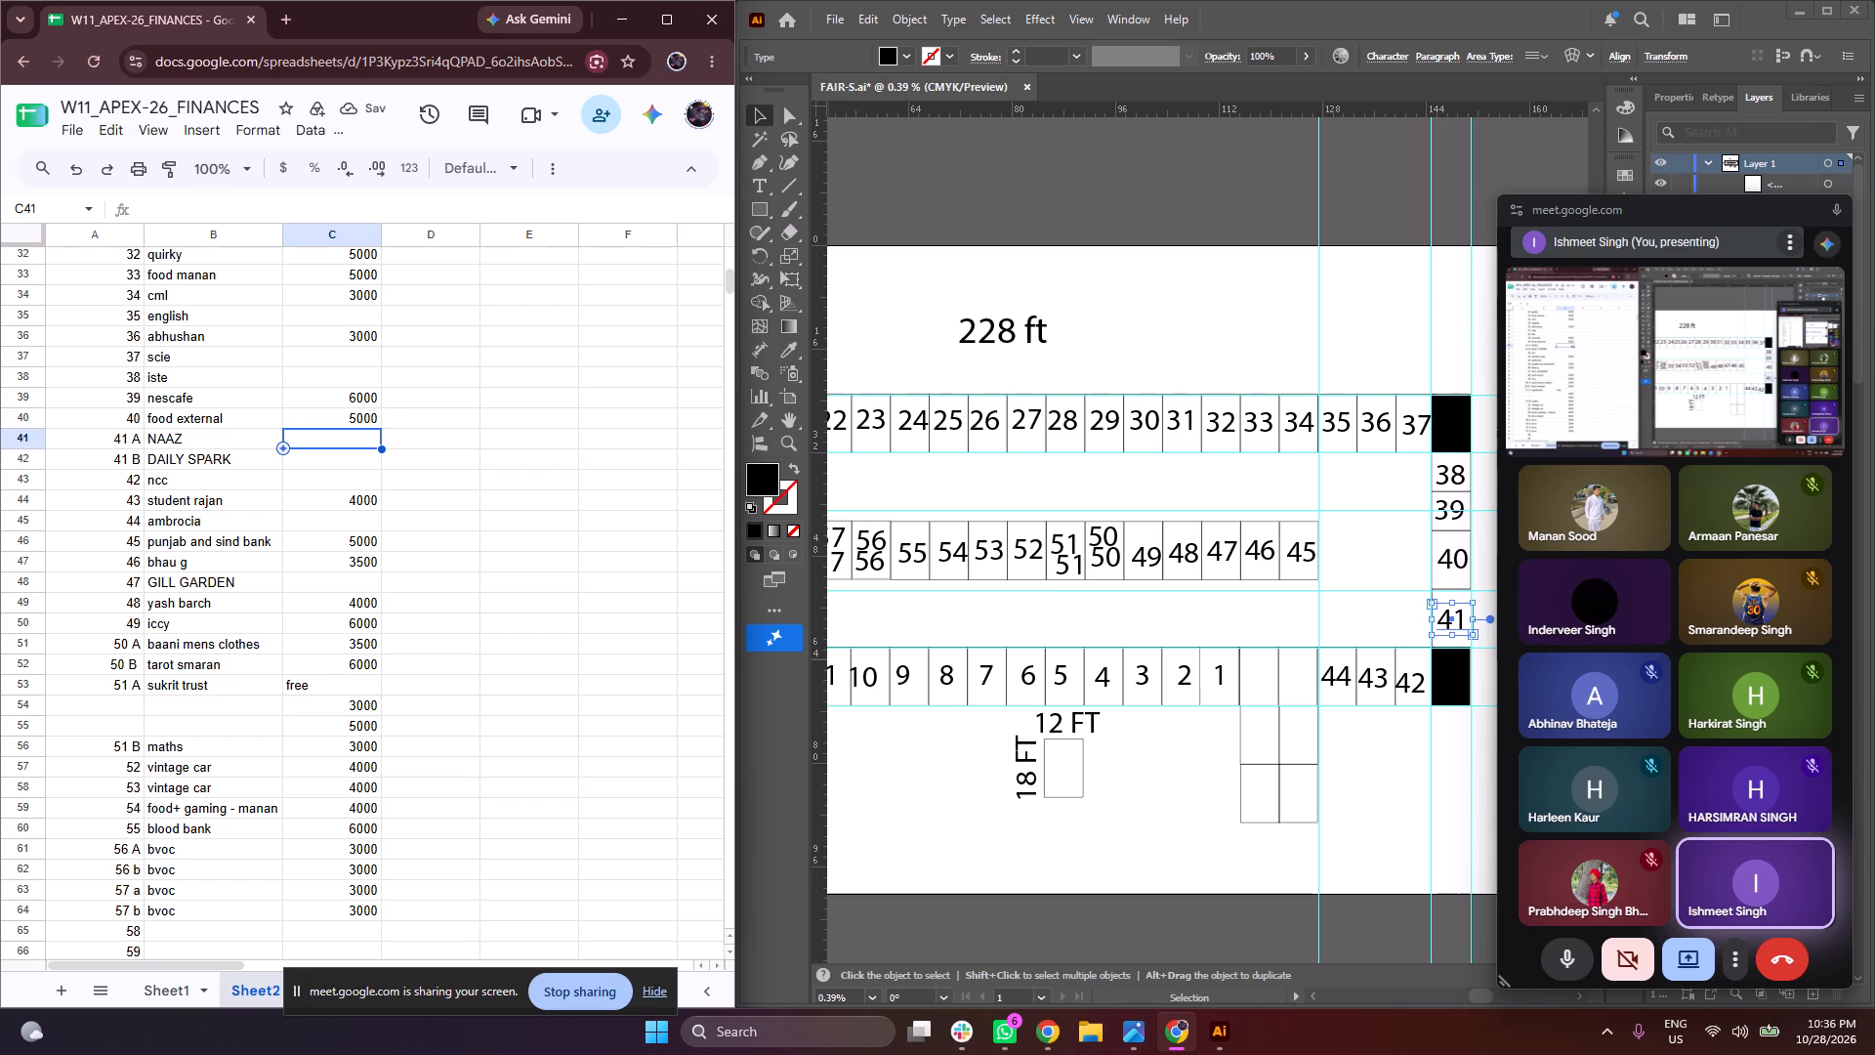
text(3000)
key(Return)
text(5000)
key(Return)
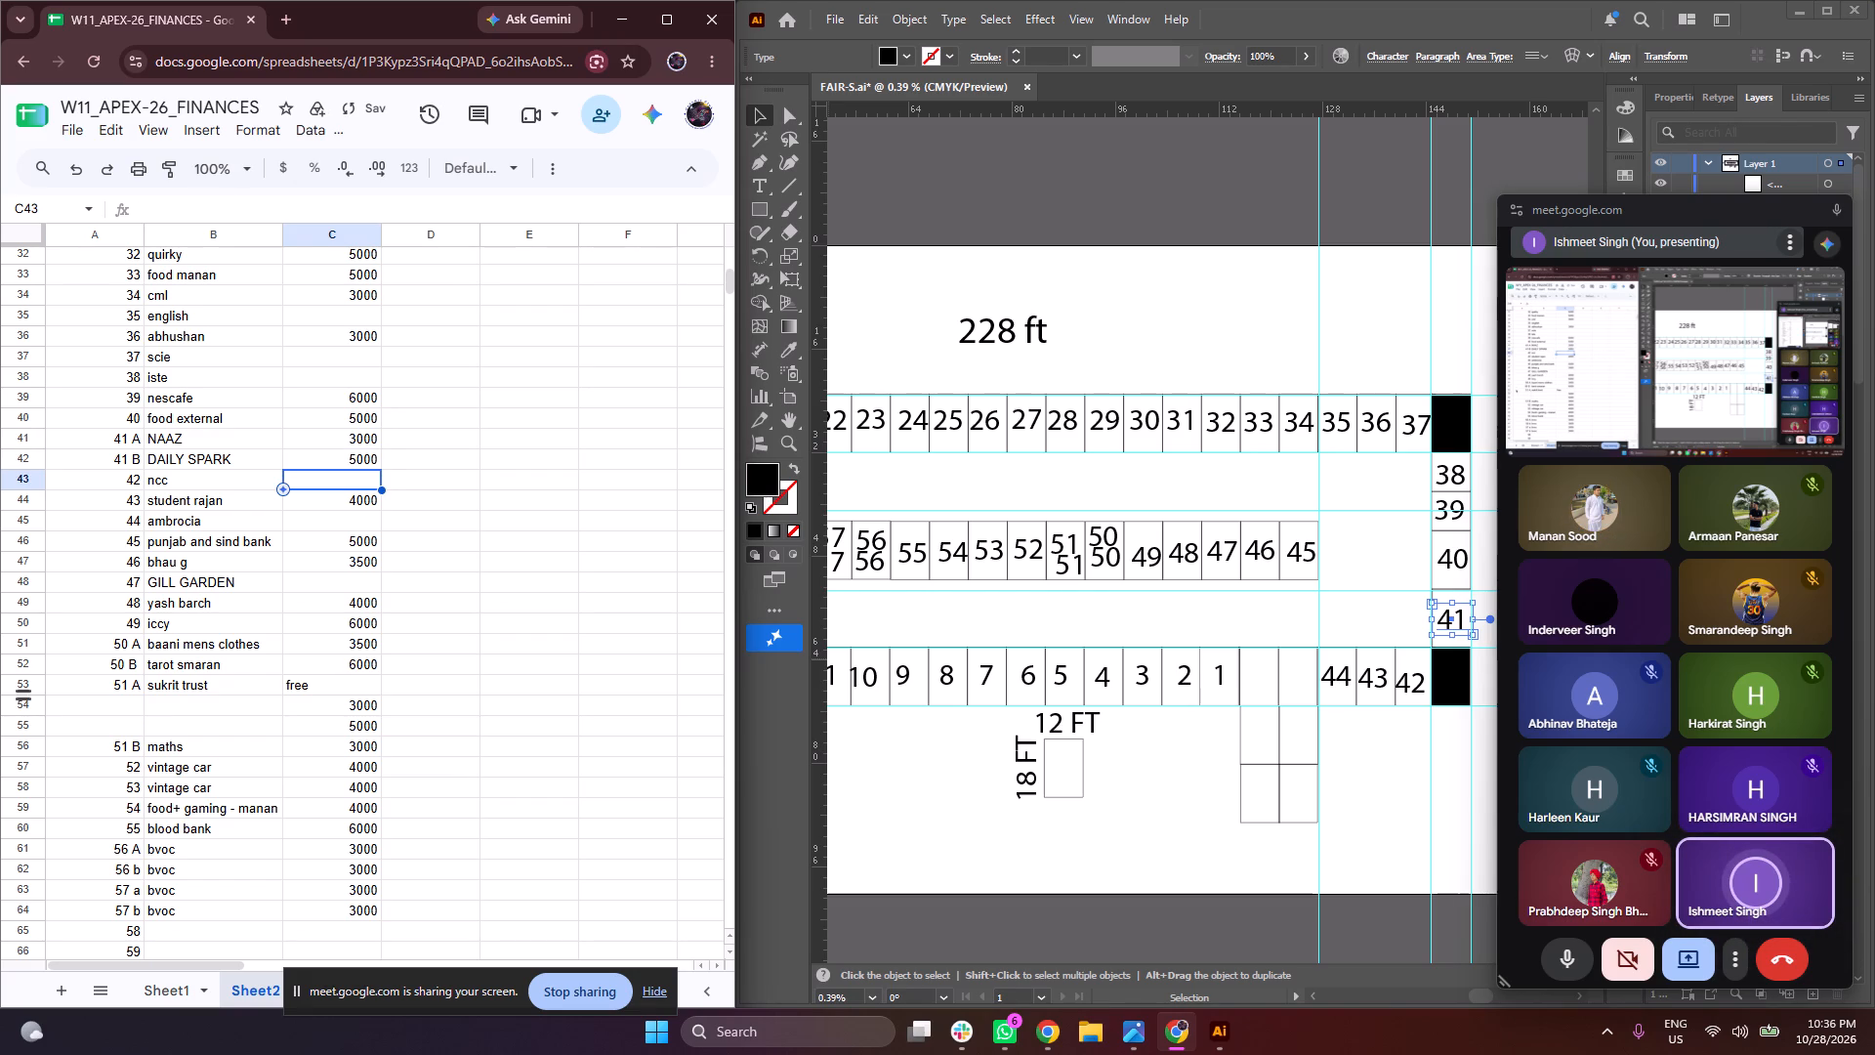
Delete the two unnamed rows 54 and 55 from the stall list.
click(12, 703)
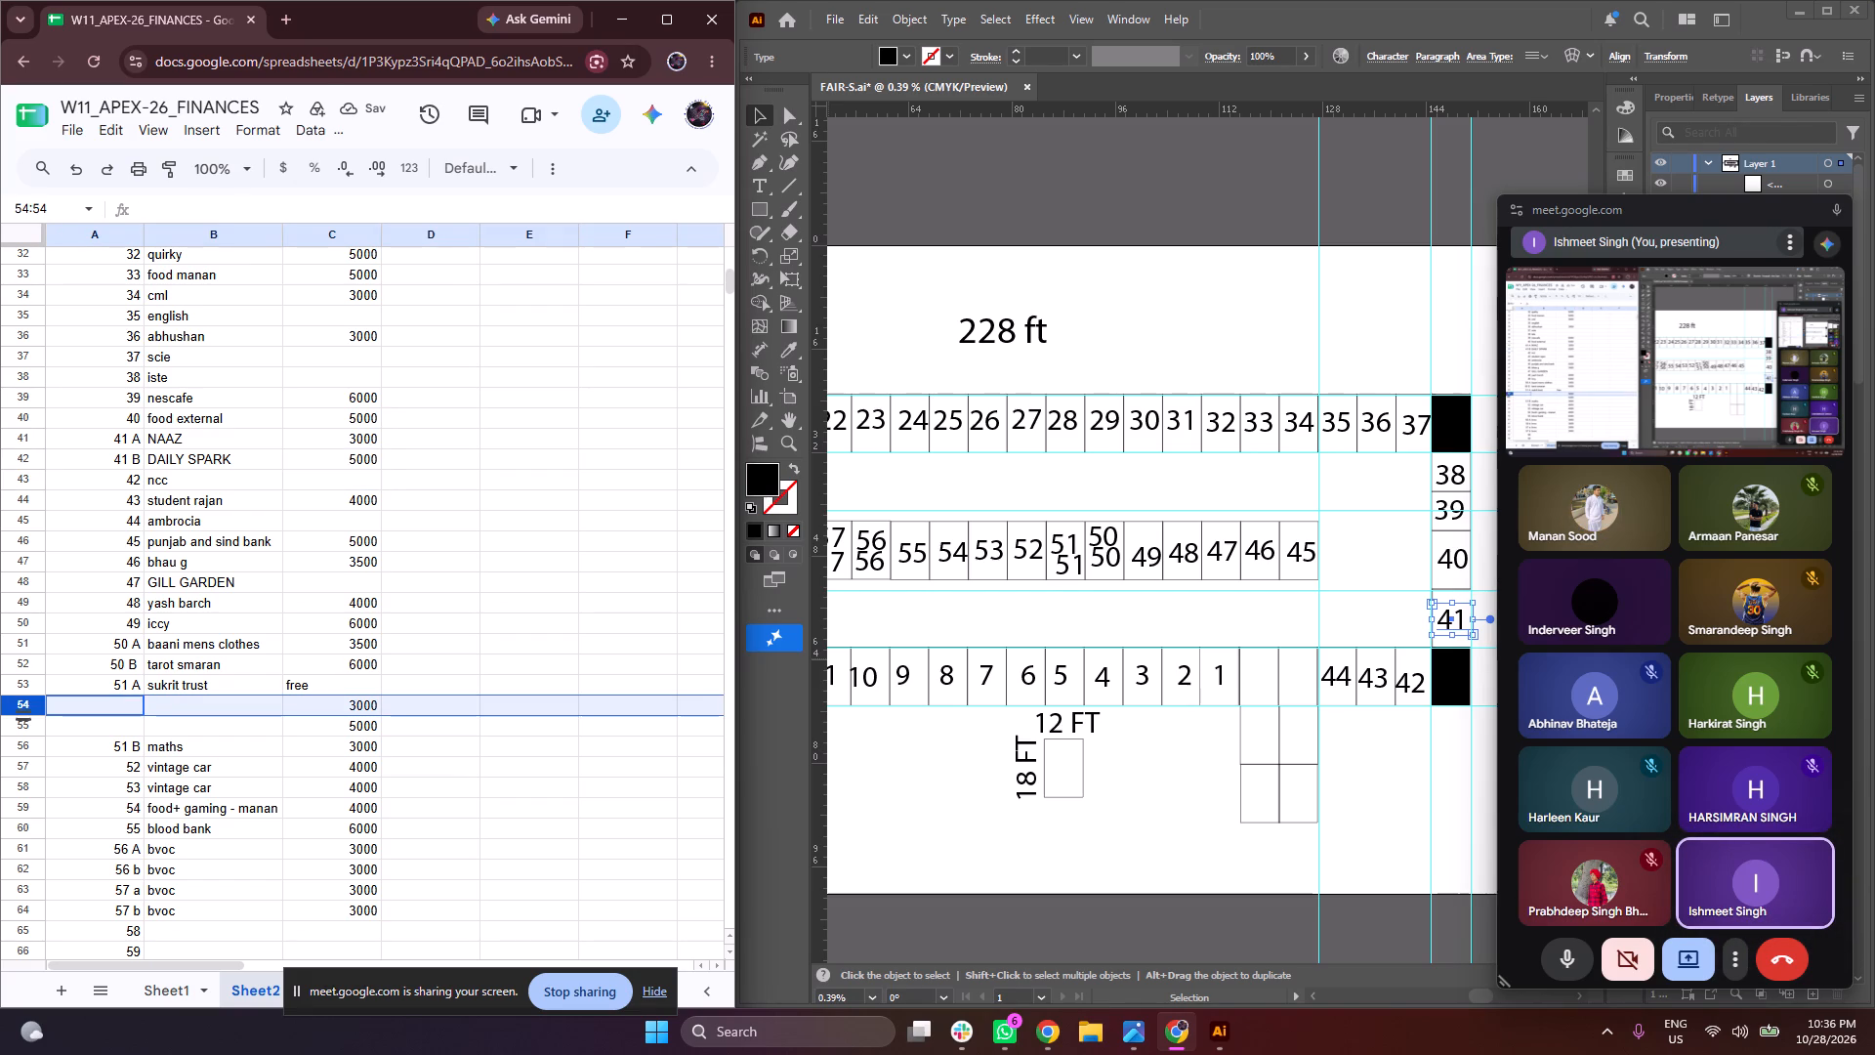
shift+click(13, 721)
right_click(18, 721)
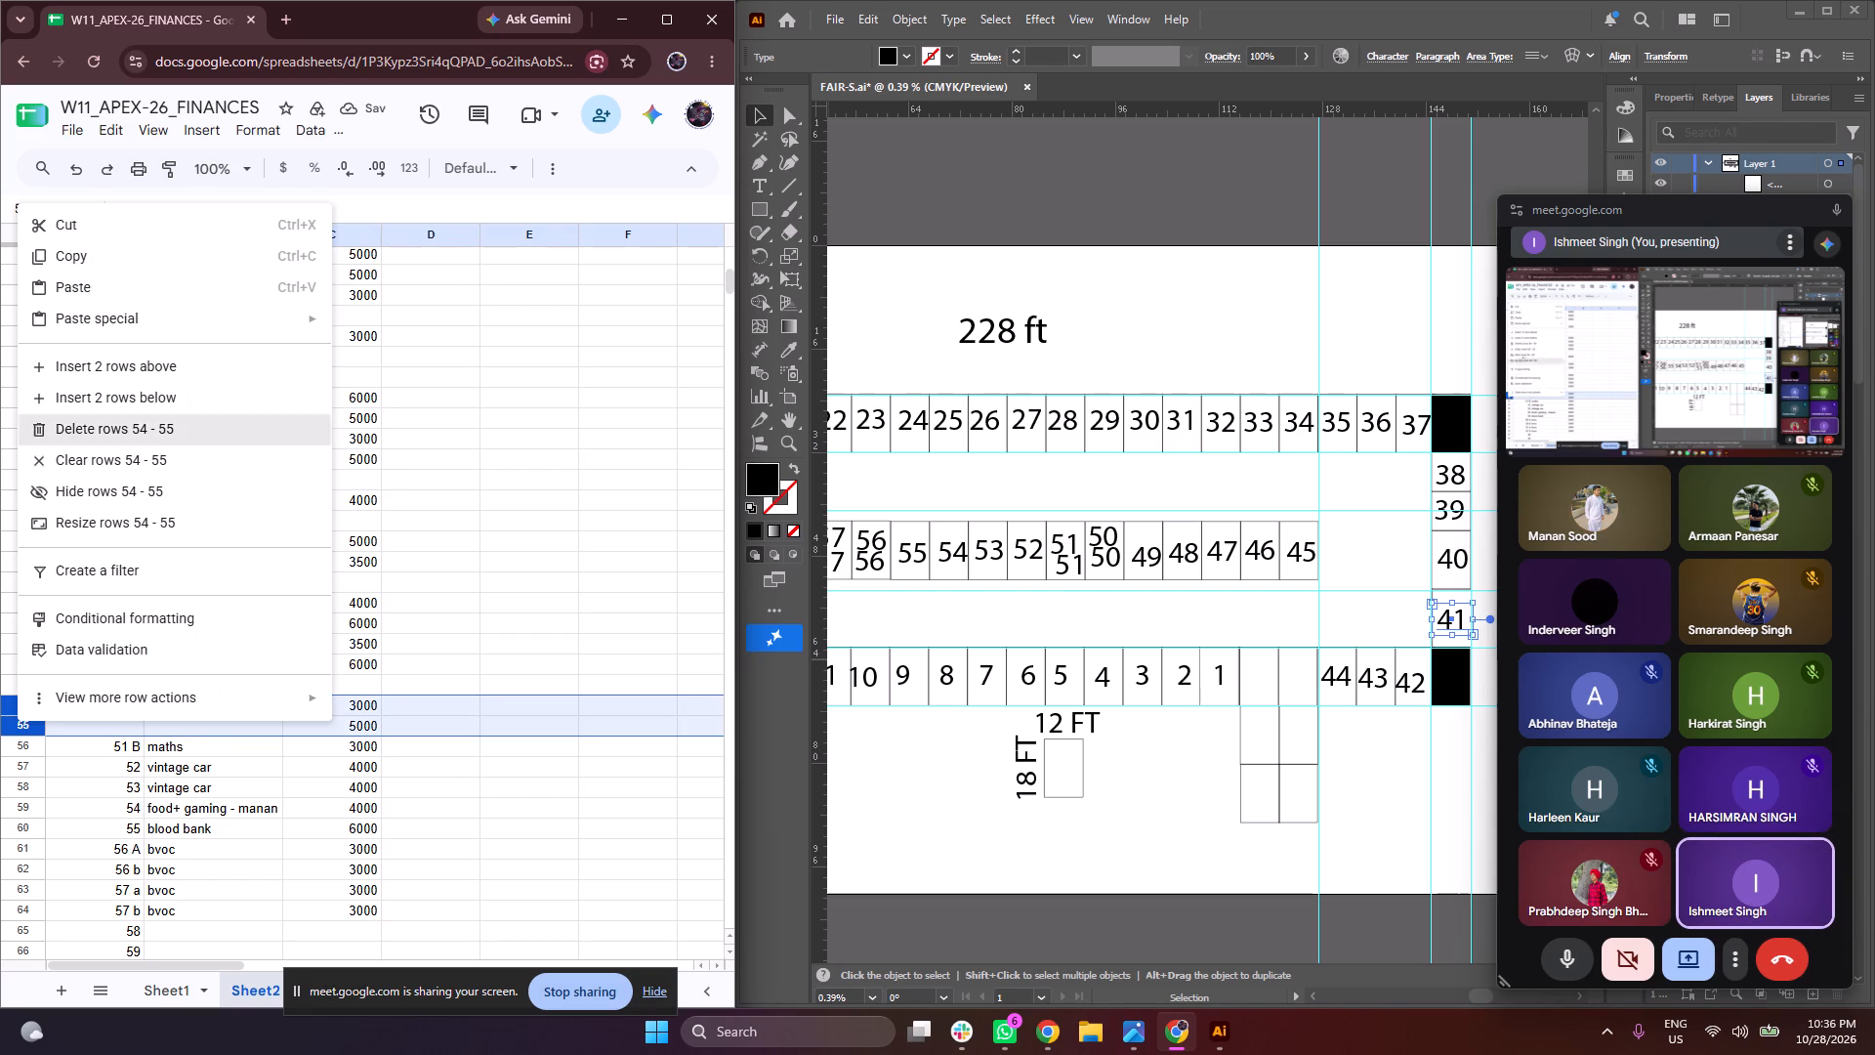
click(98, 420)
click(455, 663)
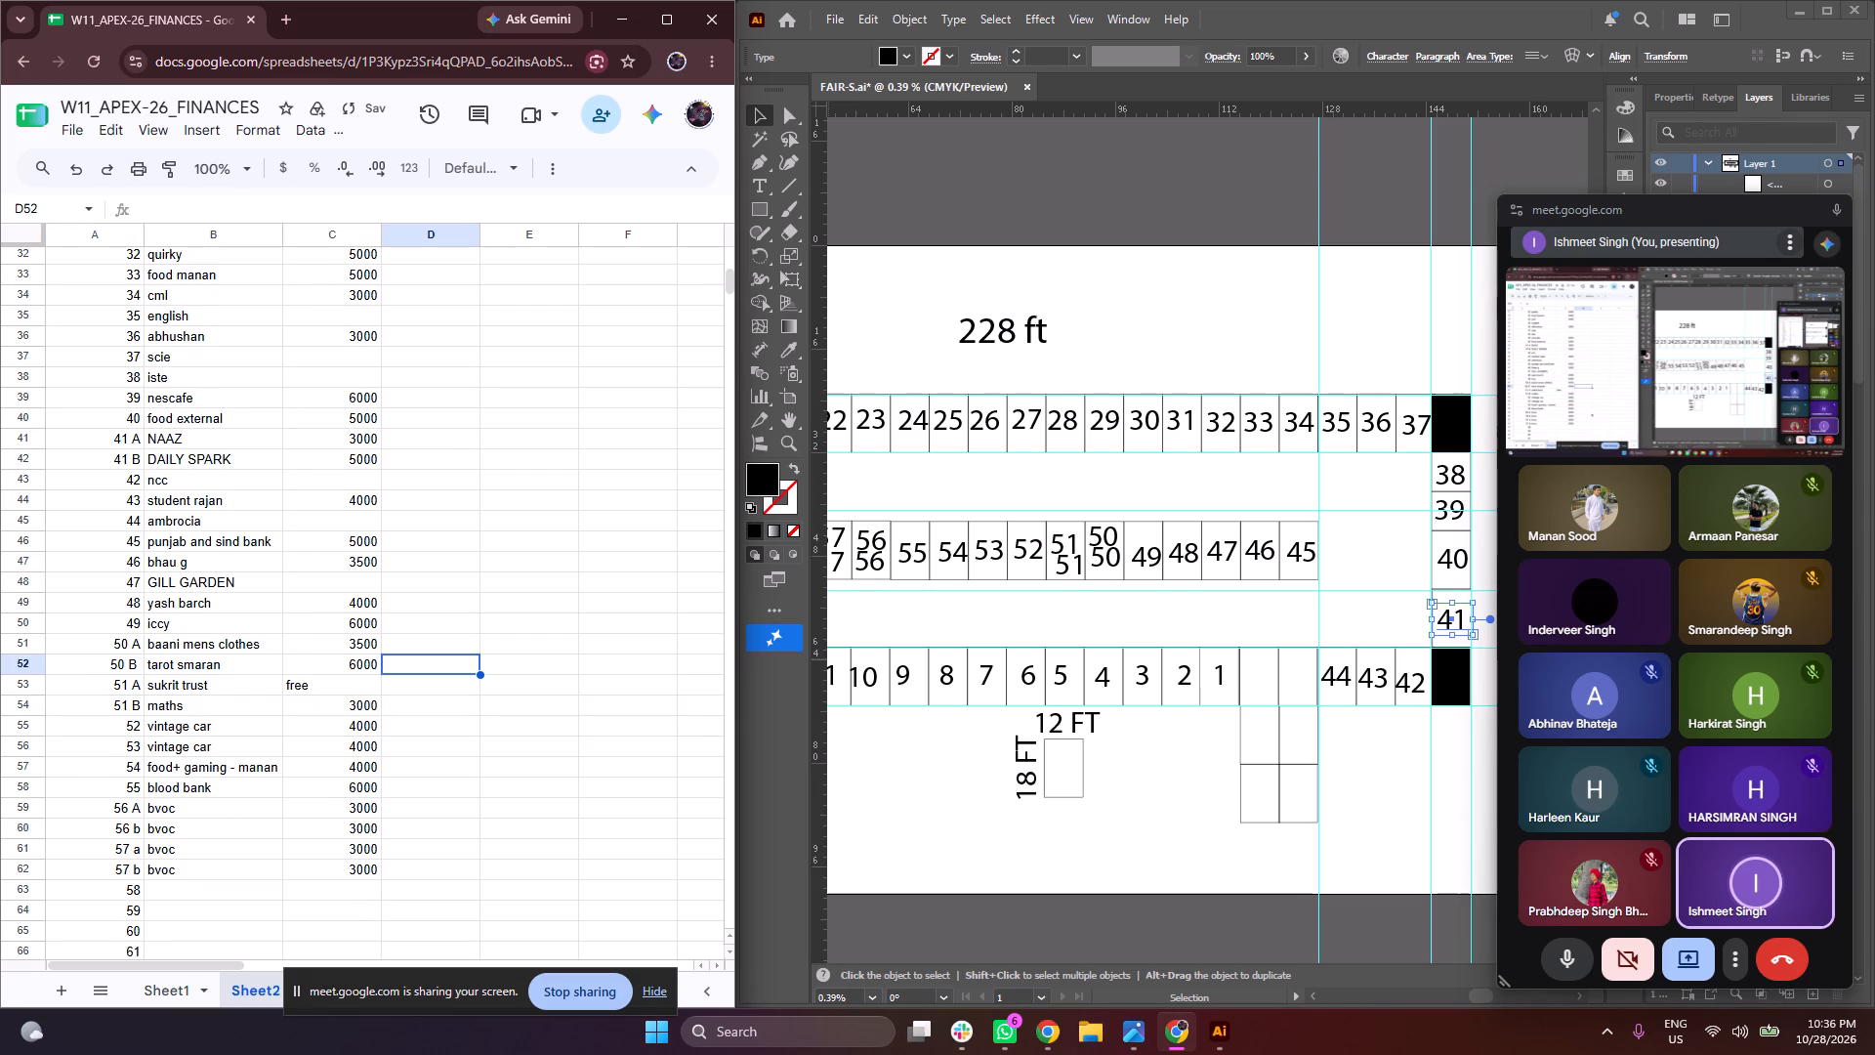
Enter the amount 5000 for the pizza bar in stall 15, in cell C15.
scroll(460, 893, down, 2)
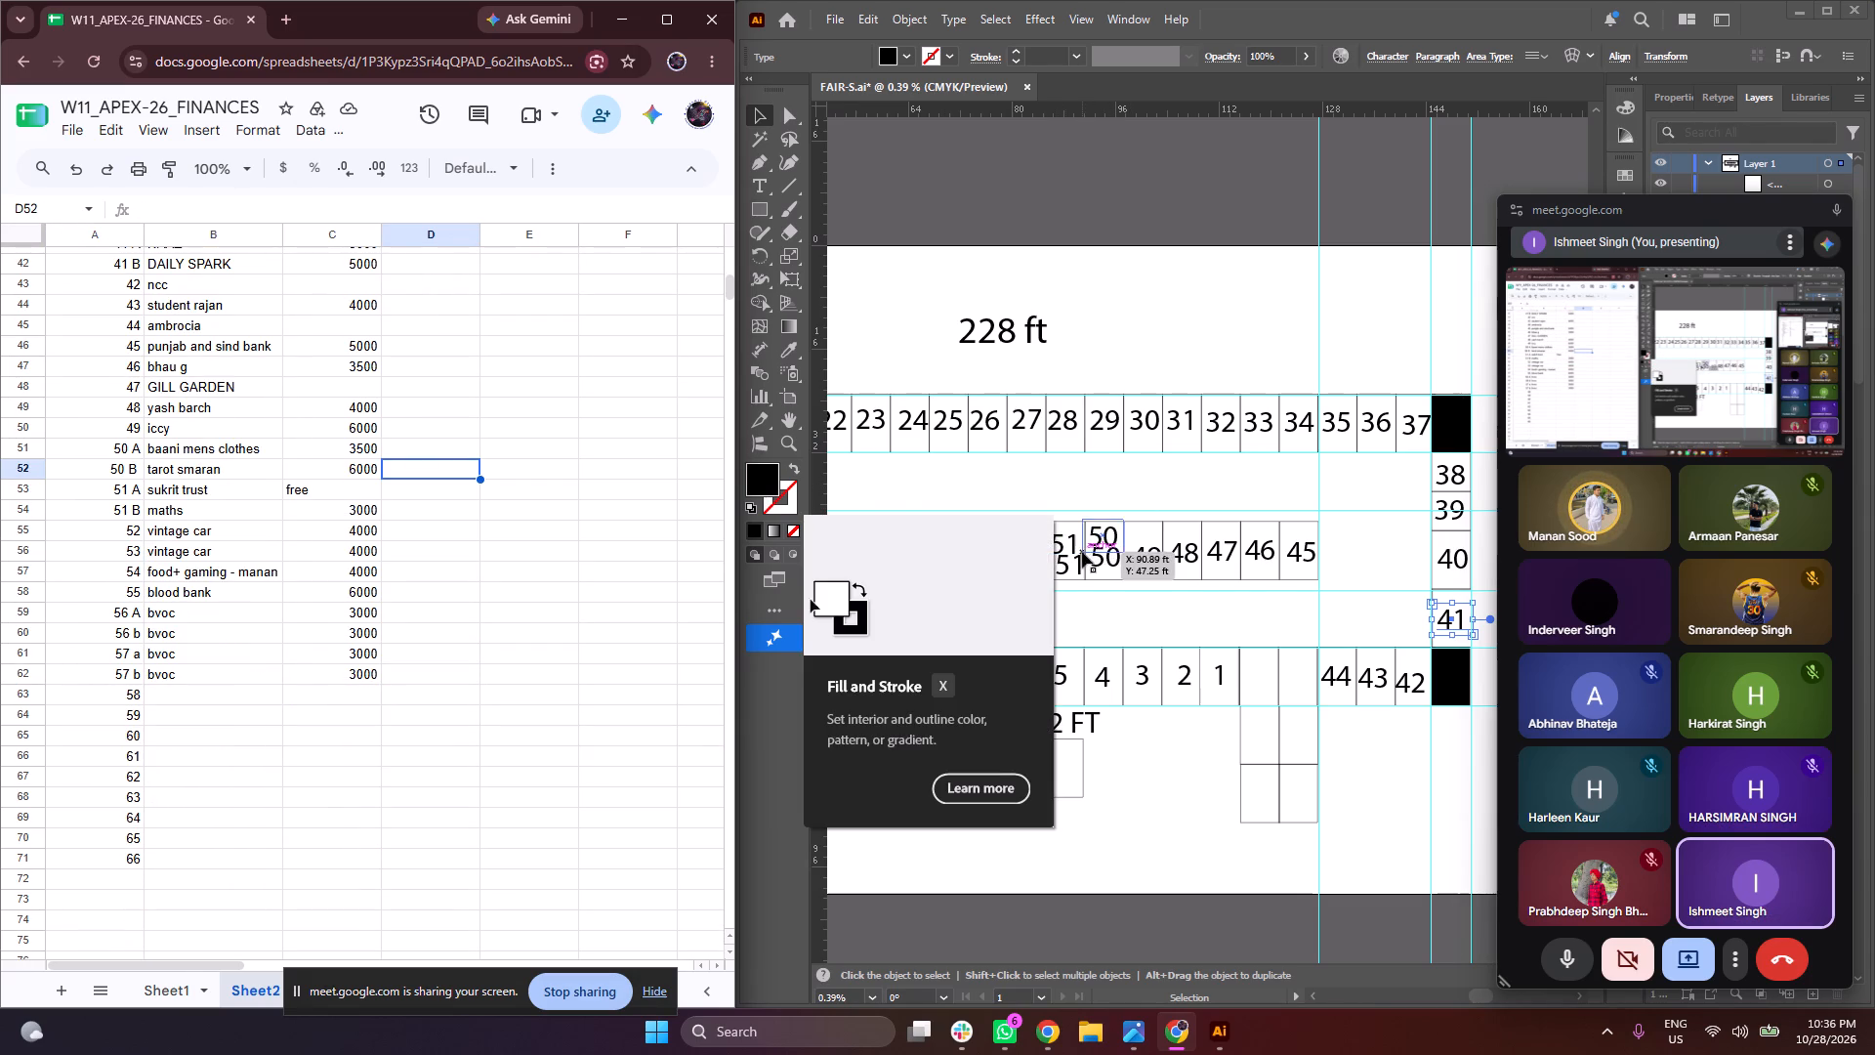
scroll(450, 768, up, 3)
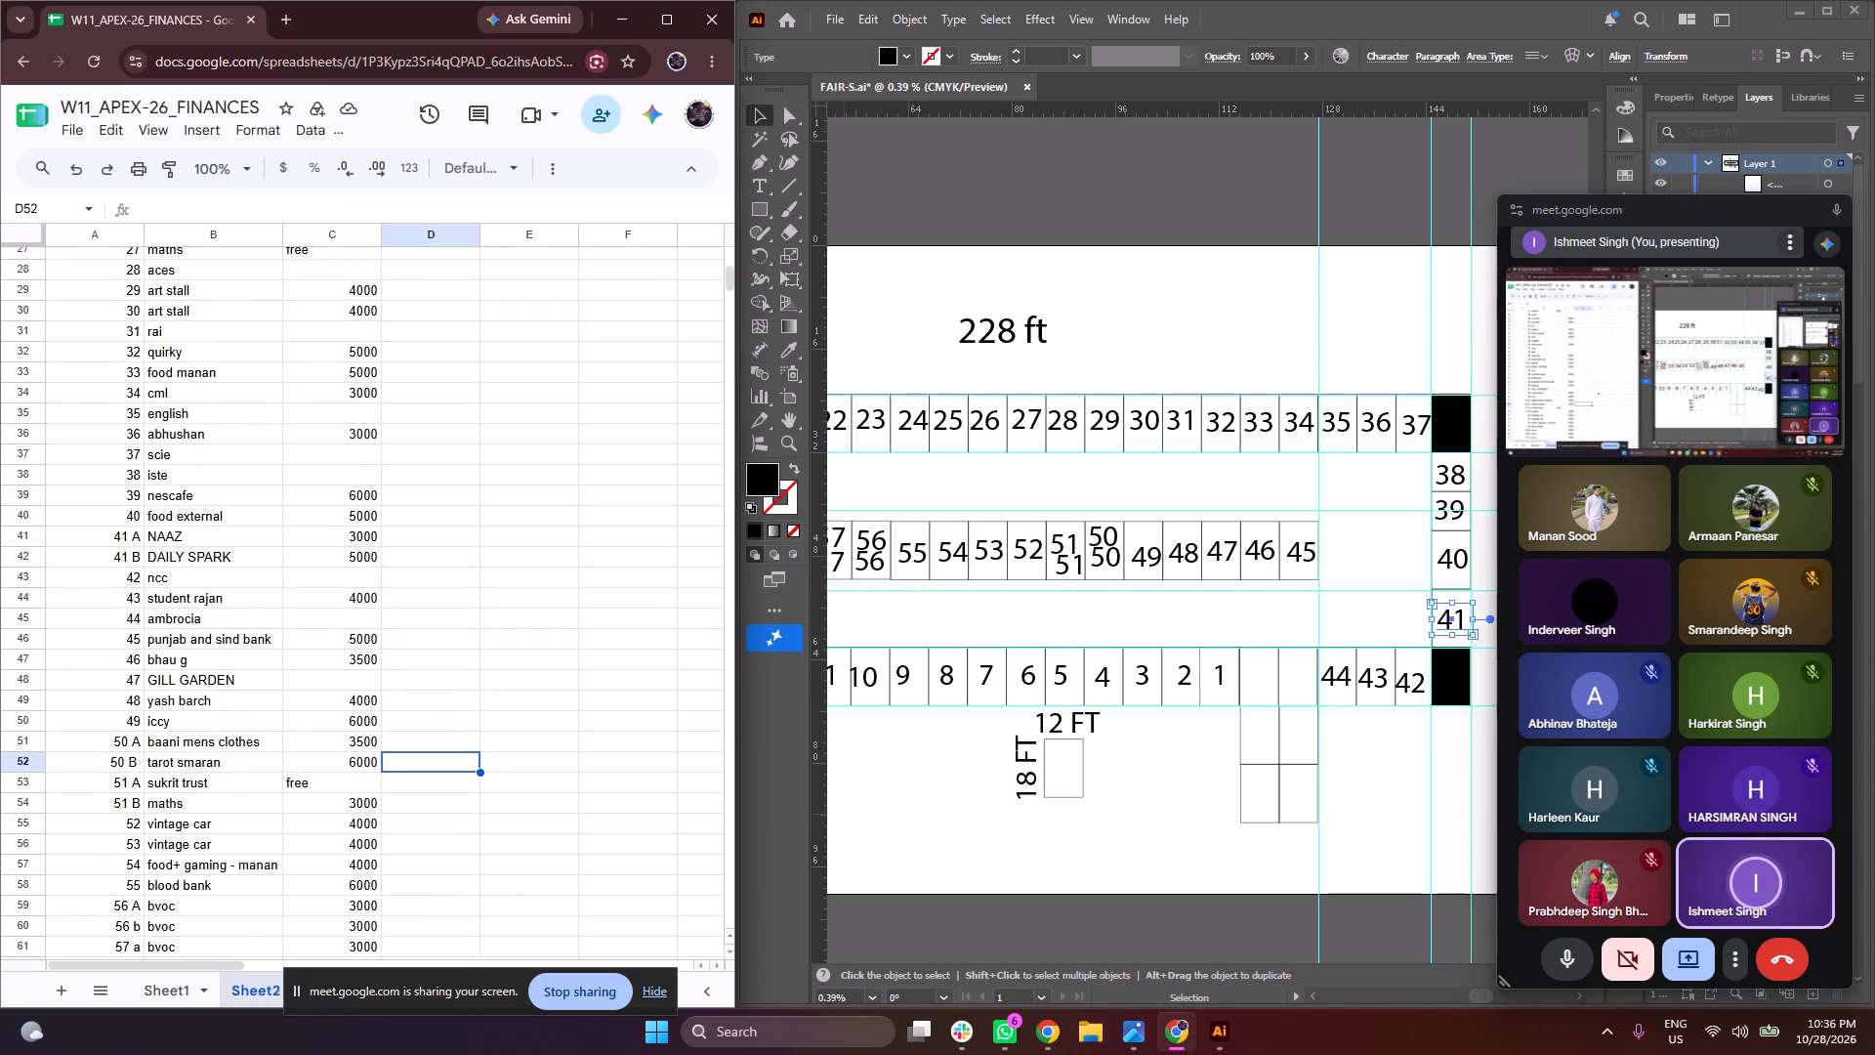
scroll(513, 570, up, 2)
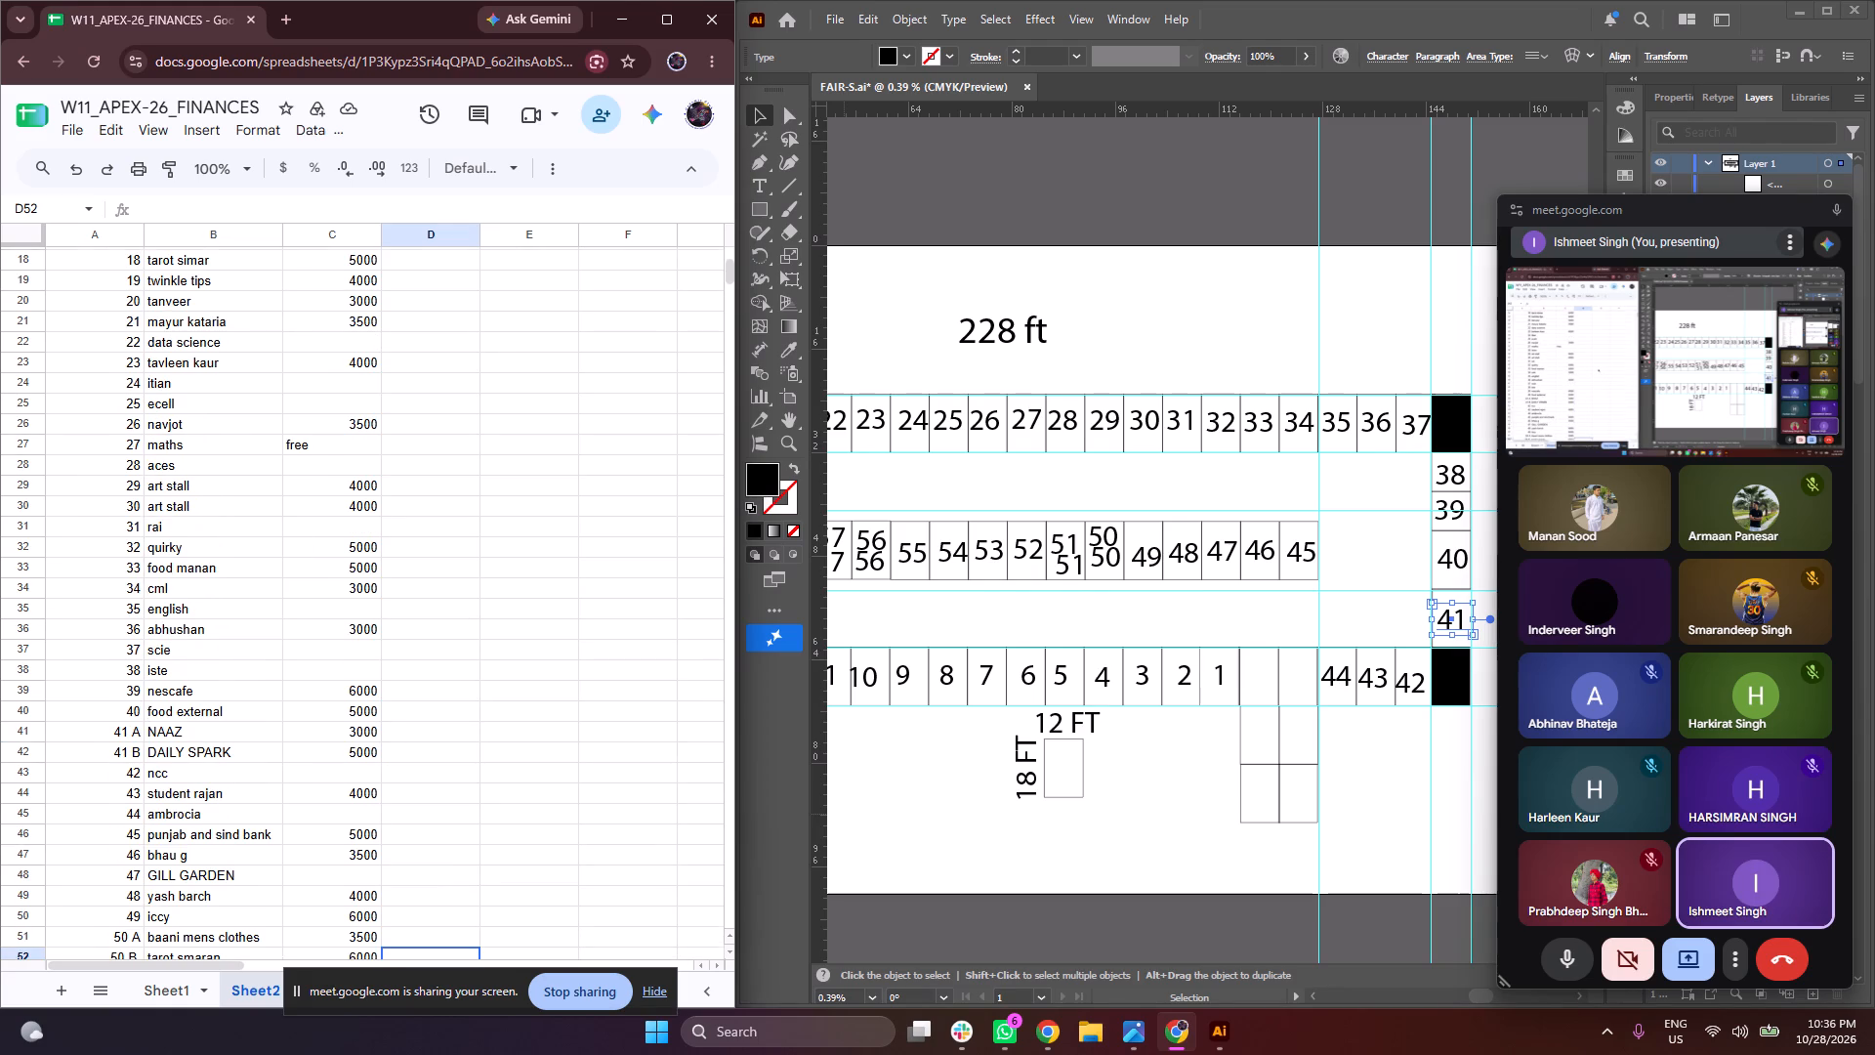
scroll(513, 570, up, 1)
scroll(429, 473, up, 1)
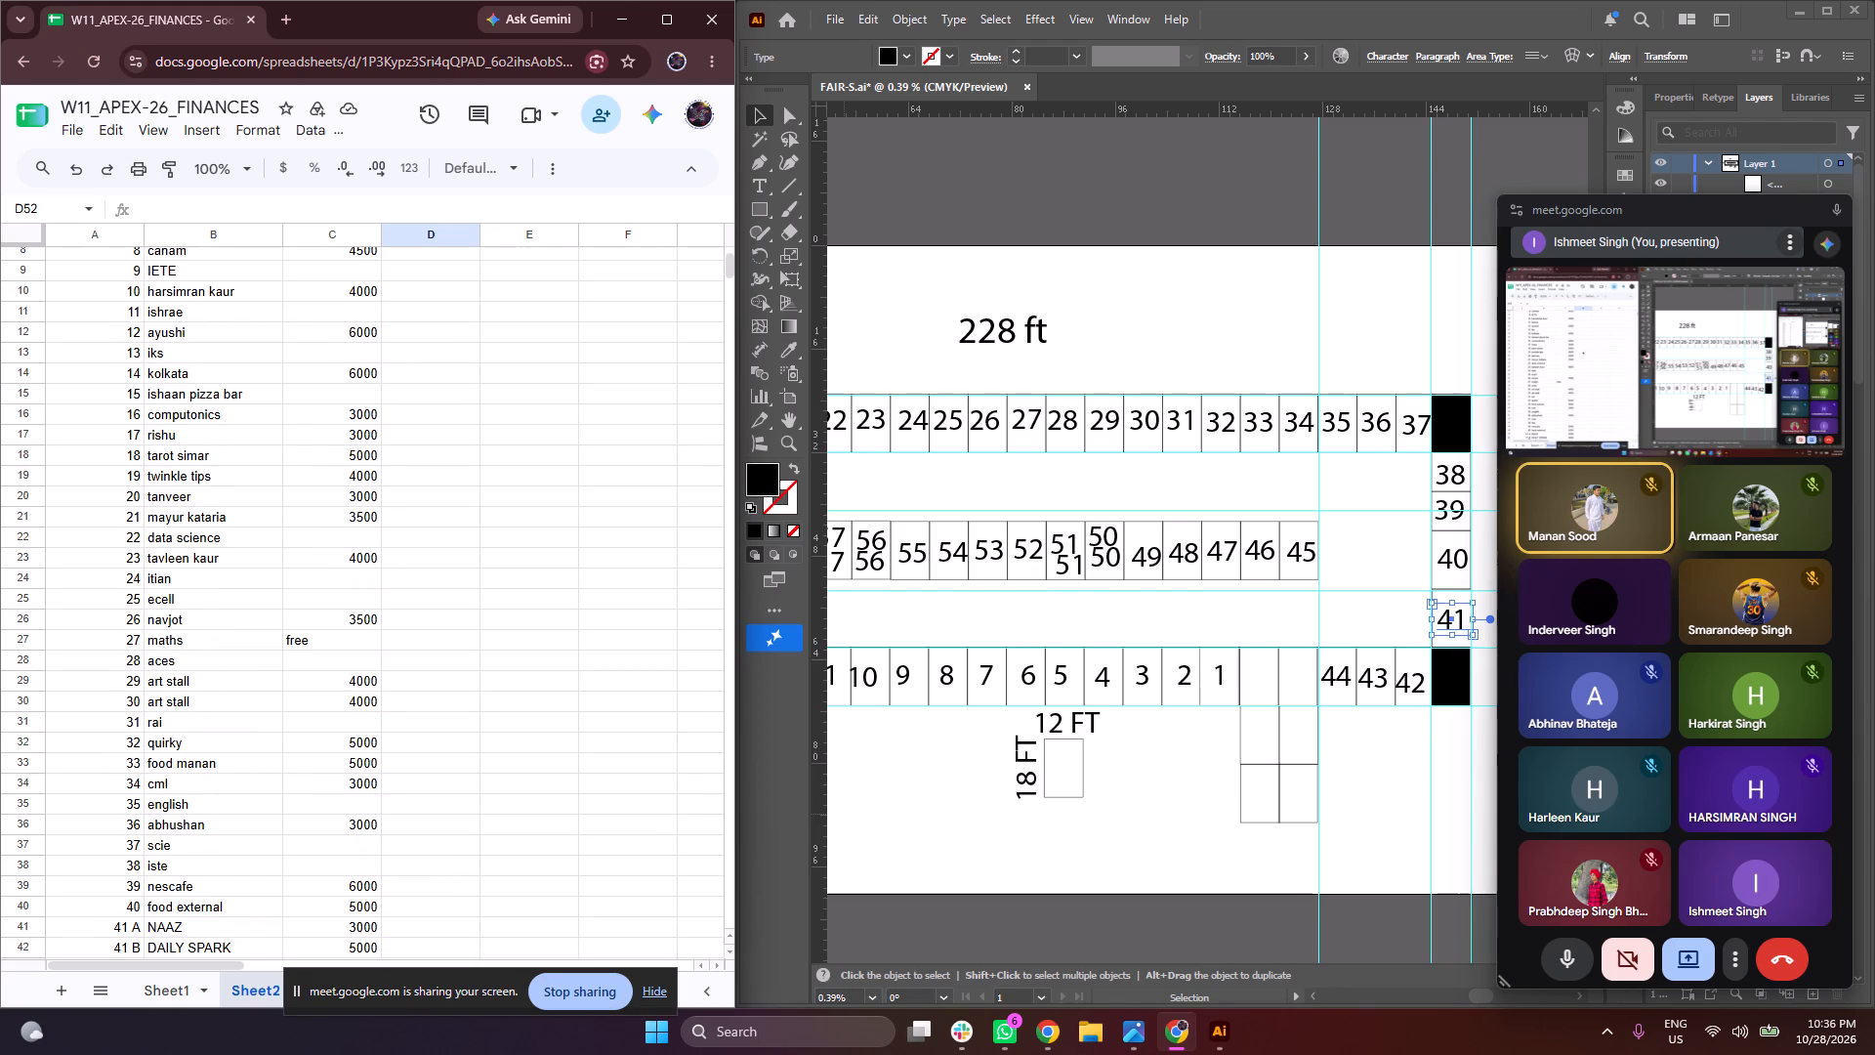
click(347, 397)
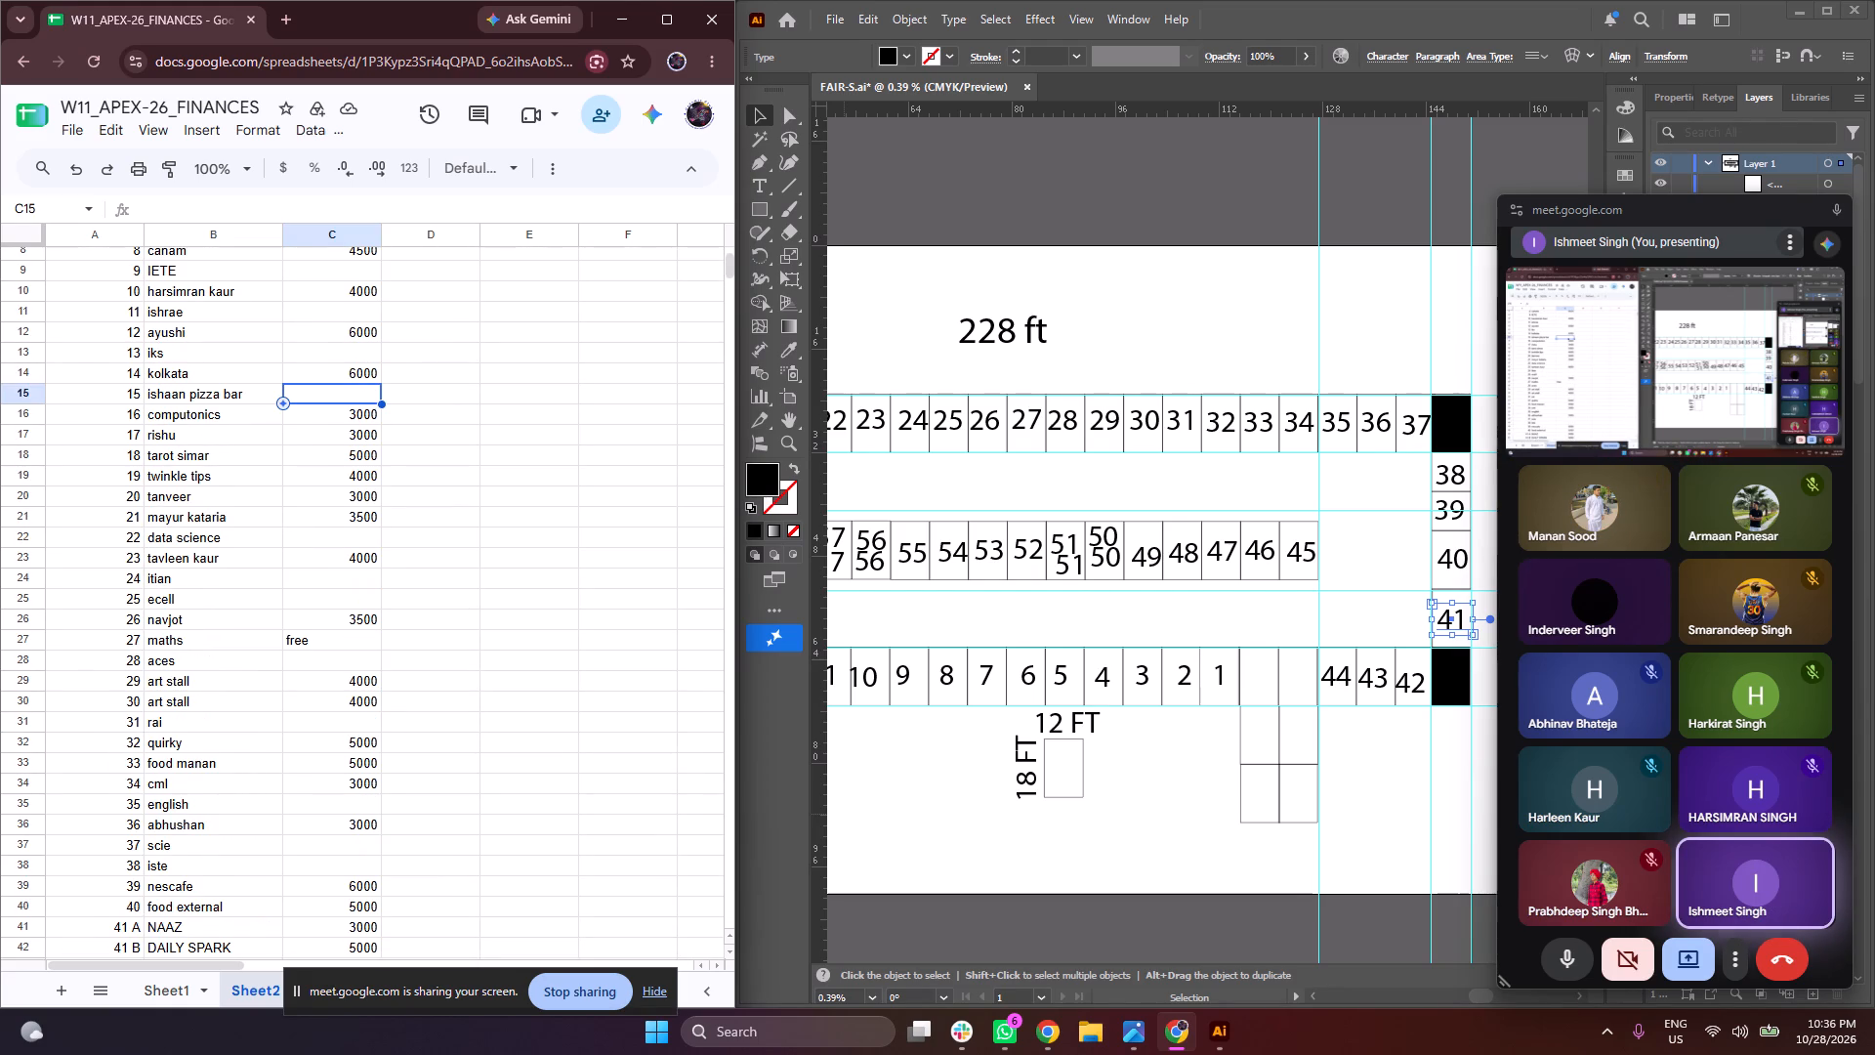
text(5000)
key(Return)
Check the amounts in column C from stall 16 down to stall 28, and look over the stalls below.
key(Return)
key(Return)
key(Return)
key(Return)
key(Return)
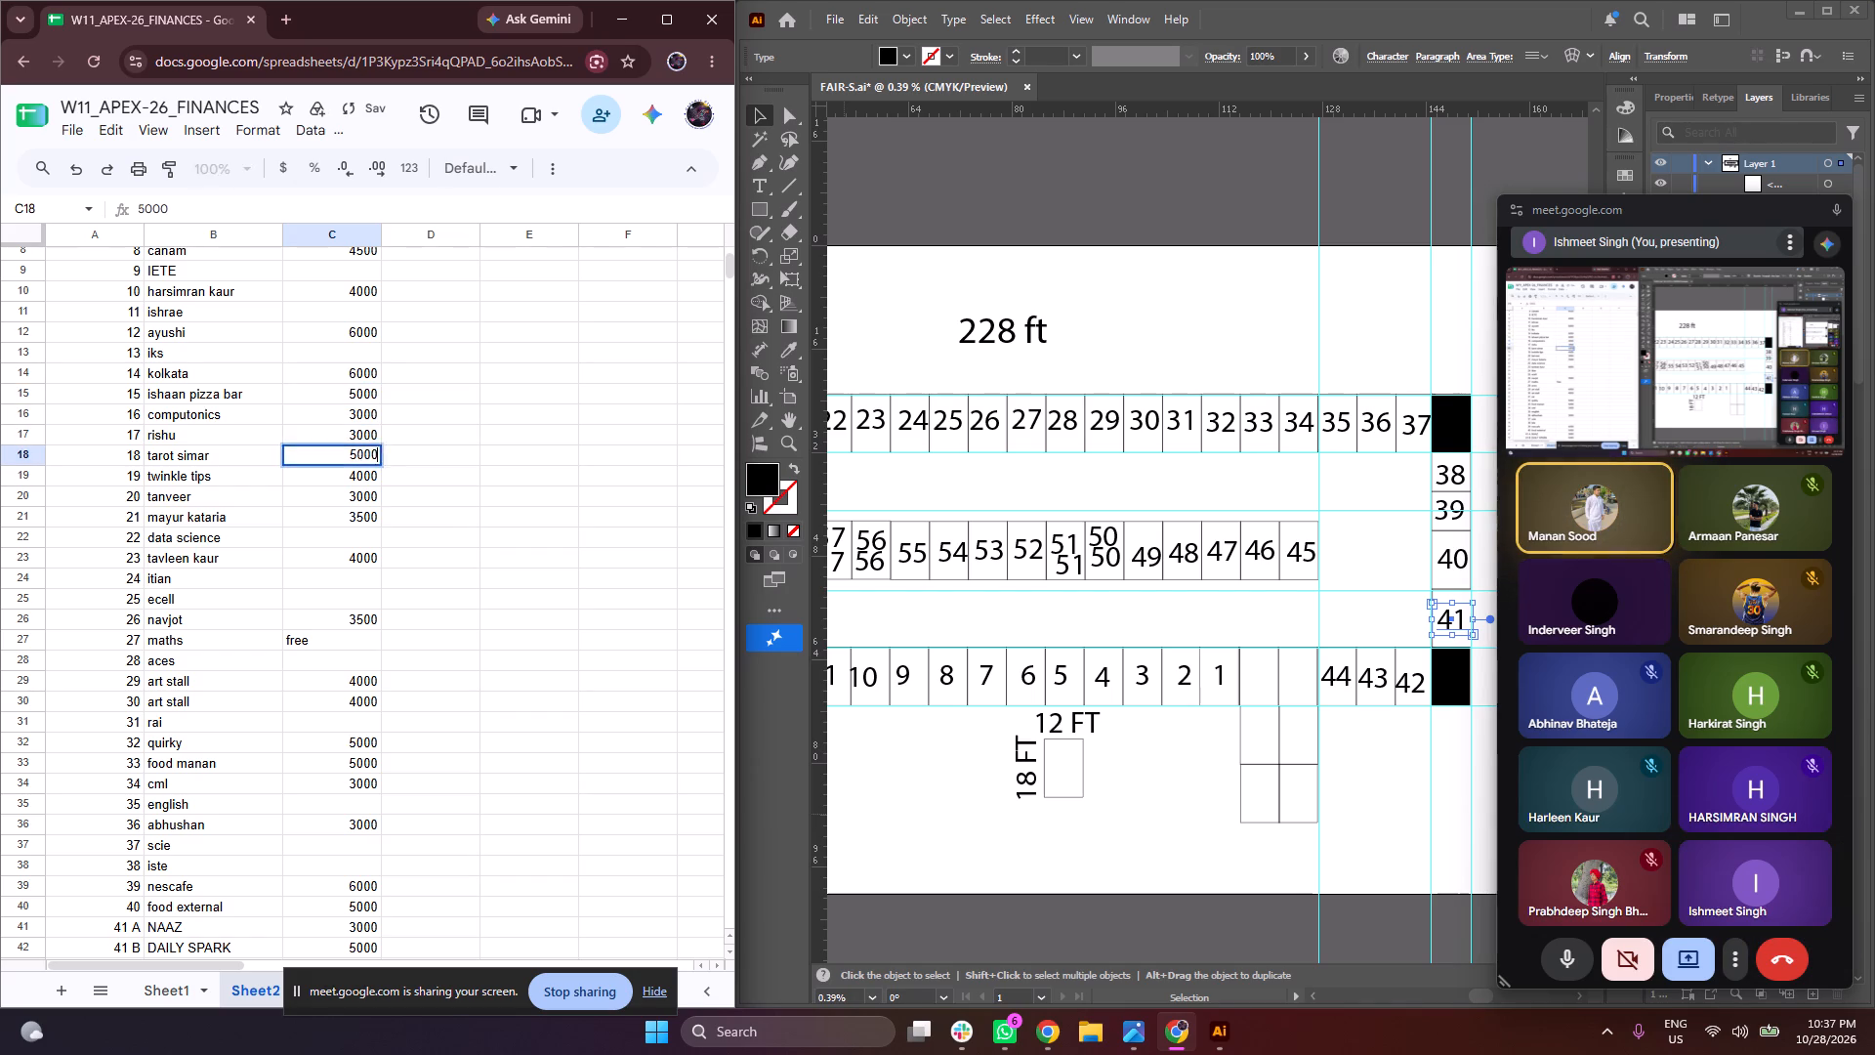
key(Return)
key(Return)
key(Return)
key(Return)
key(Return)
key(Return)
key(Return)
key(Return)
key(Return)
key(Return)
key(Return)
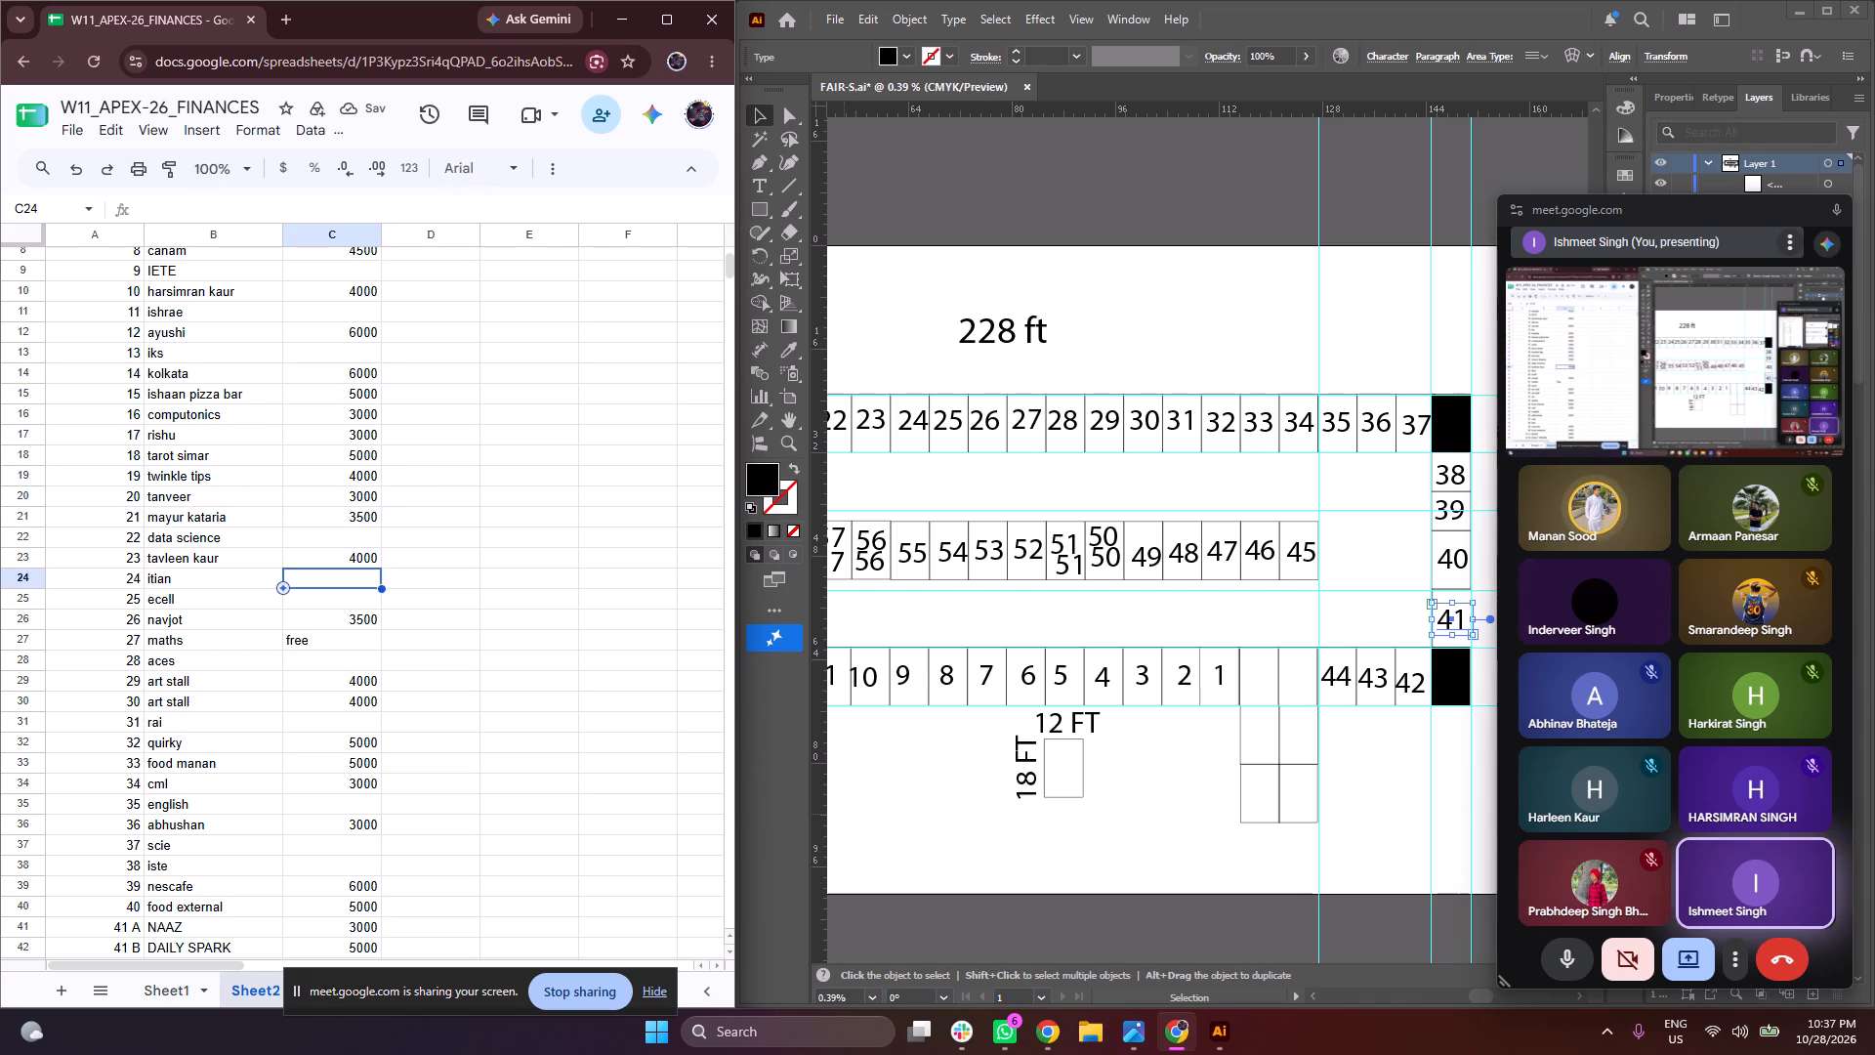
key(Return)
key(Return)
key(Return)
key(Return)
key(Return)
key(Return)
key(Return)
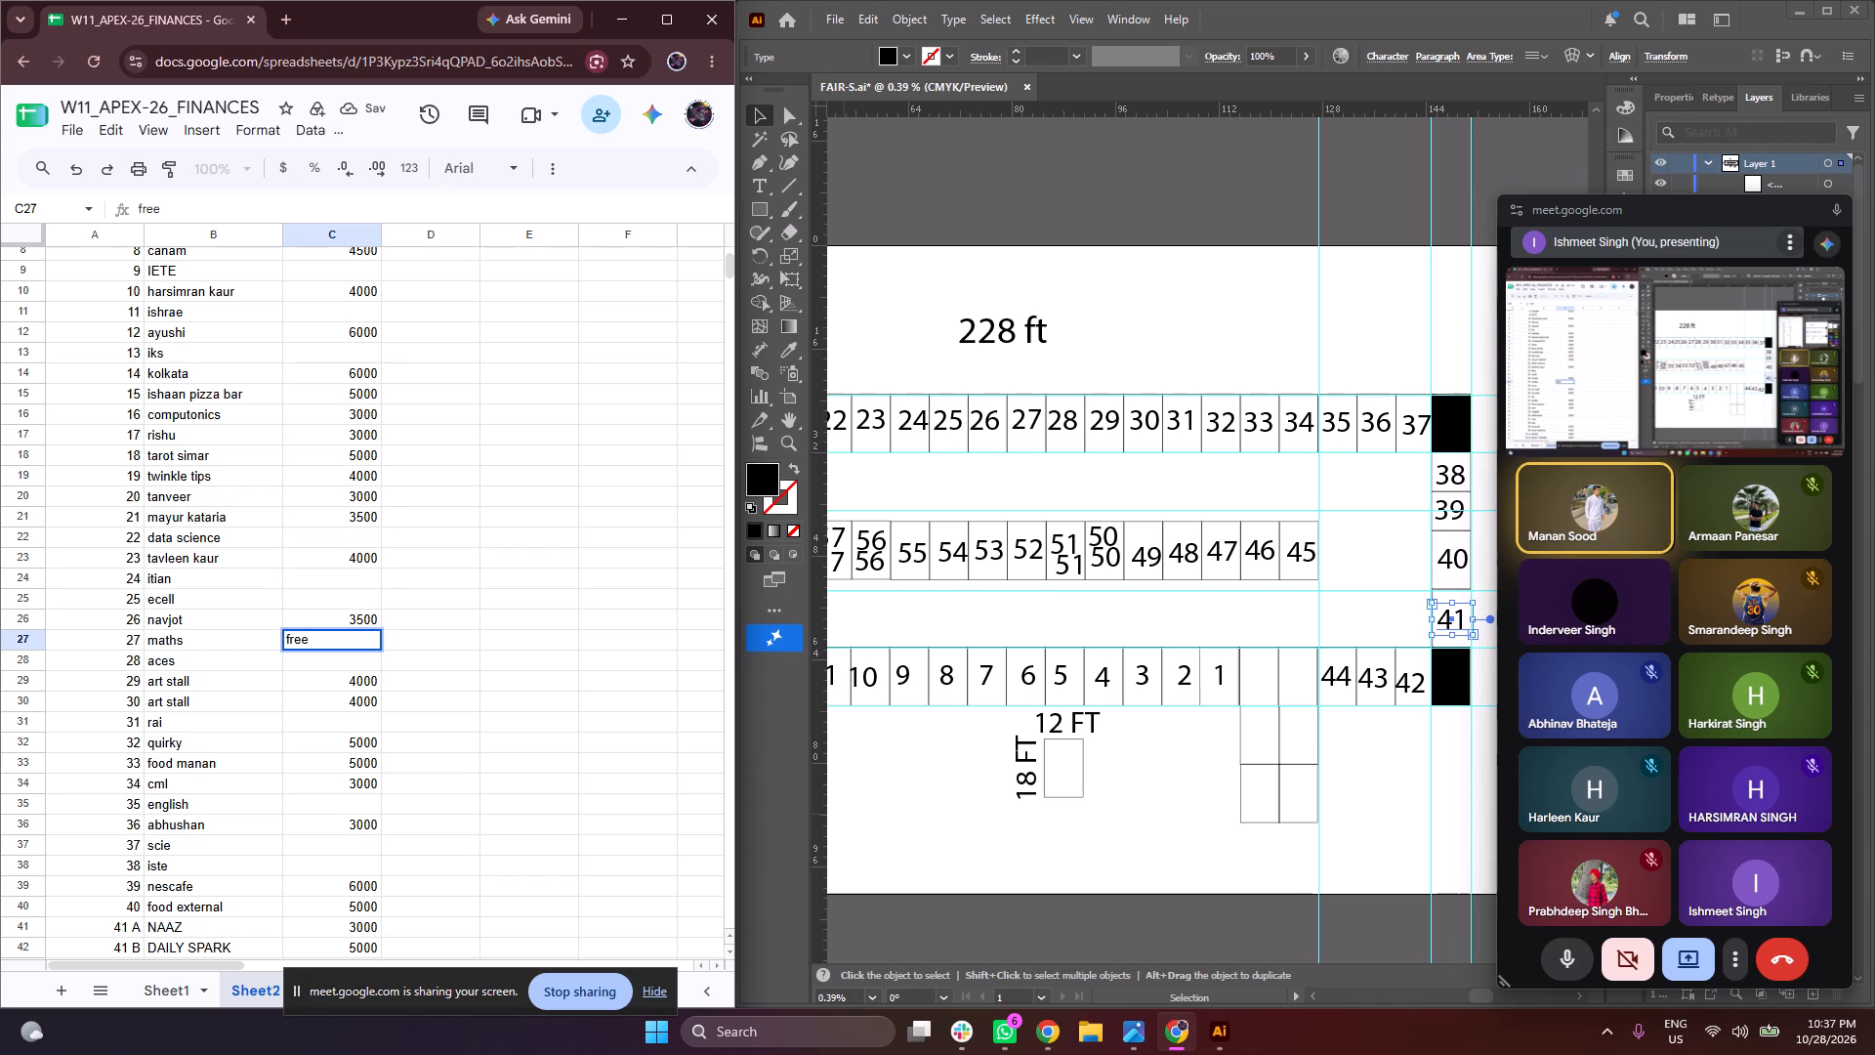
key(Return)
scroll(324, 457, down, 3)
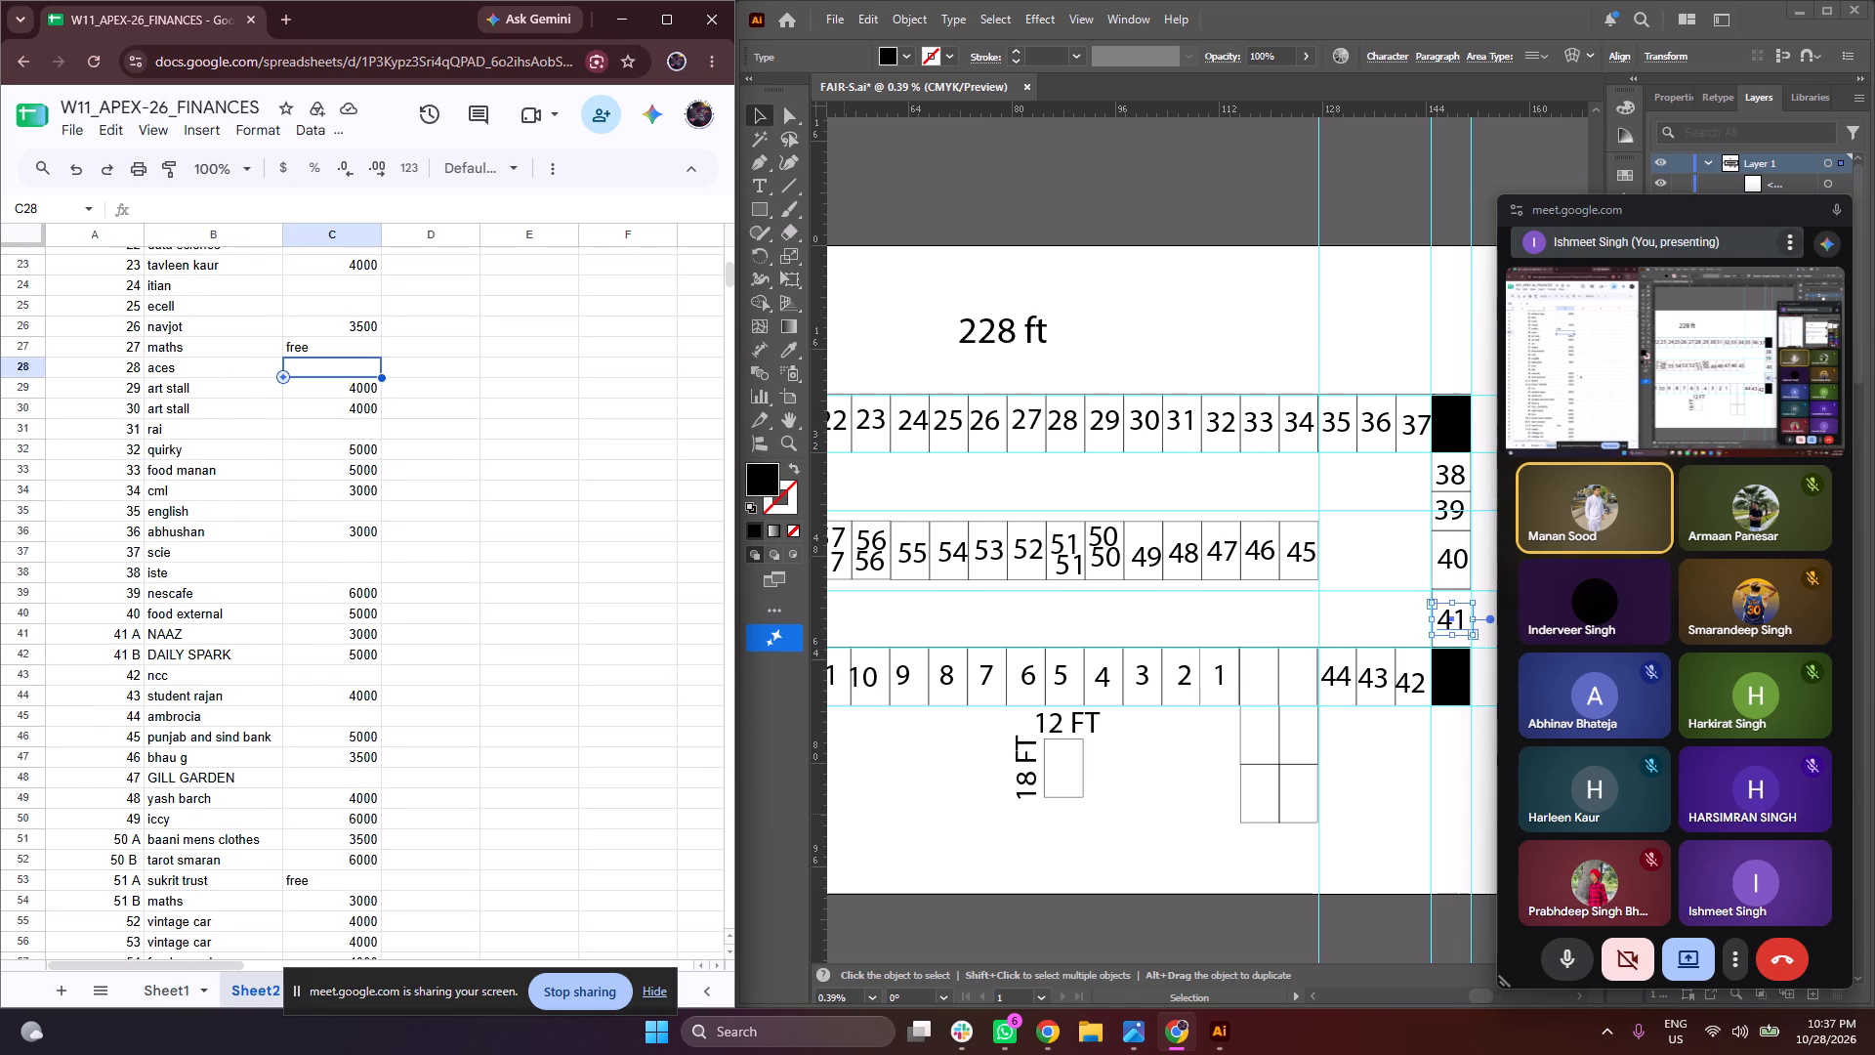
click(490, 646)
scroll(491, 612, up, 1)
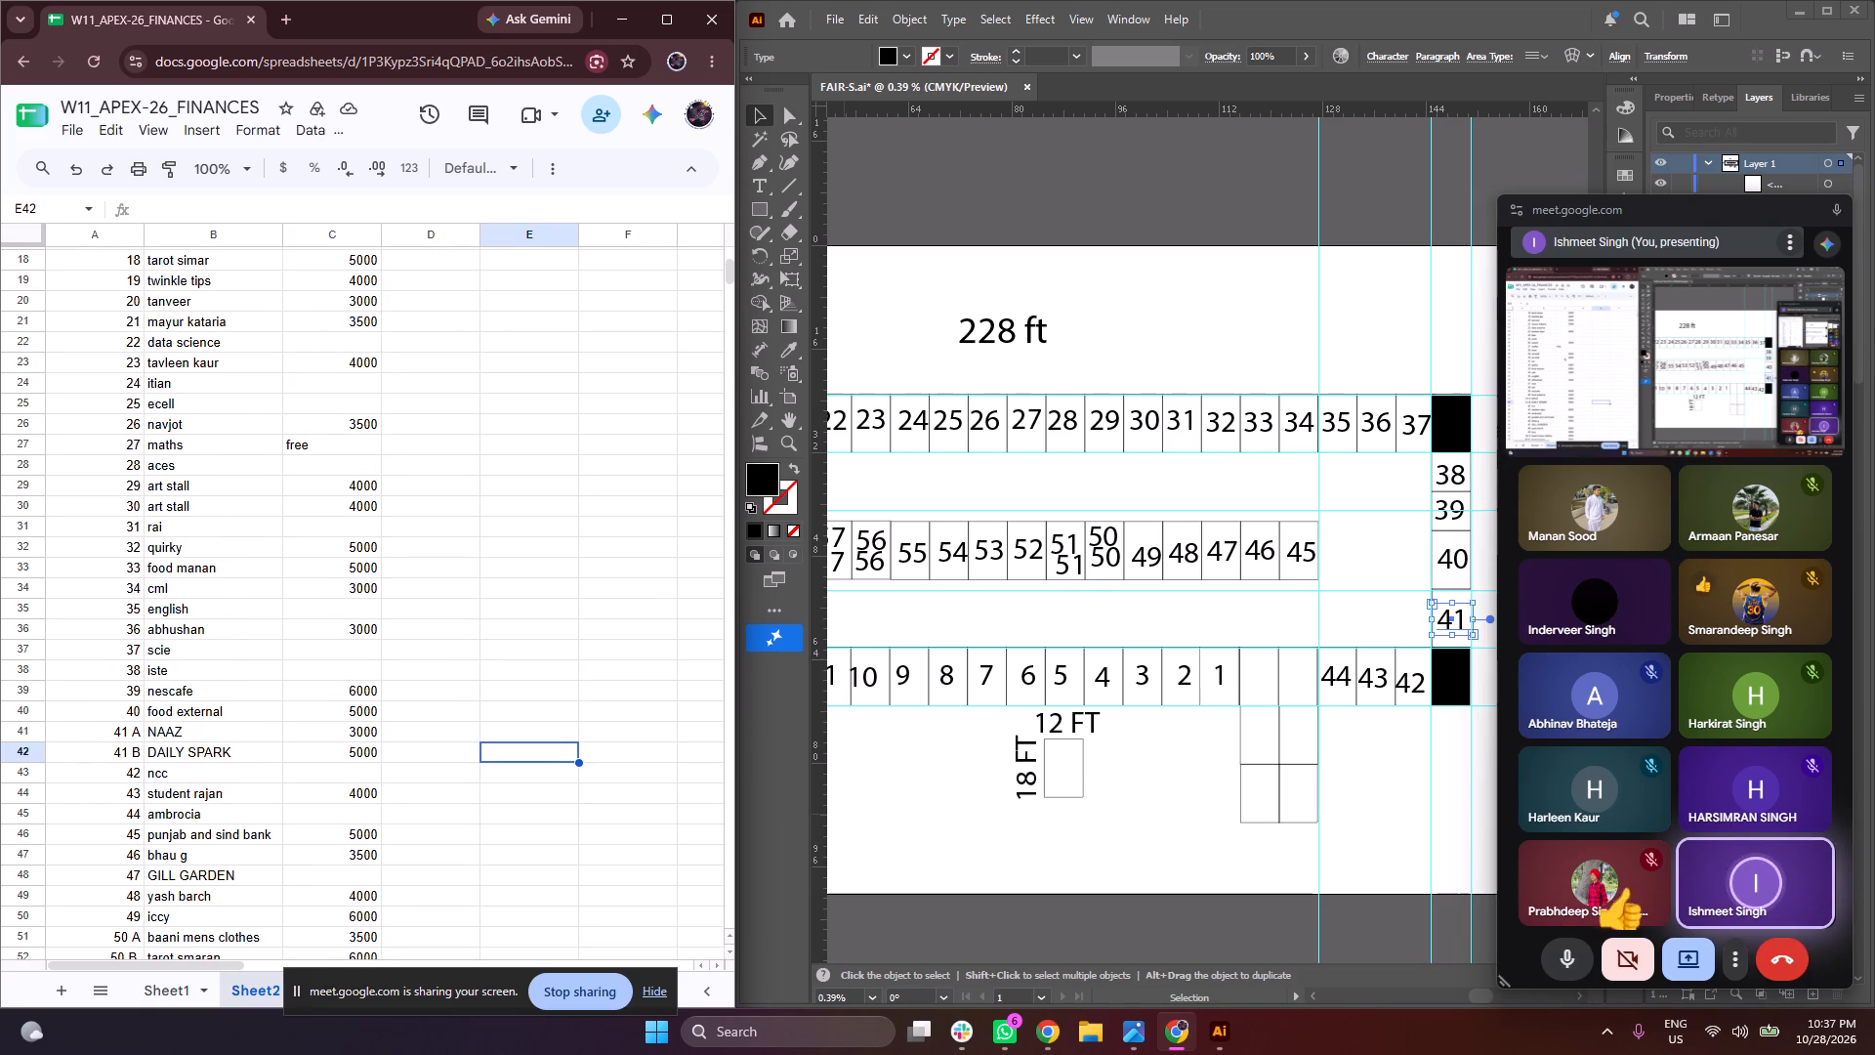
click(192, 464)
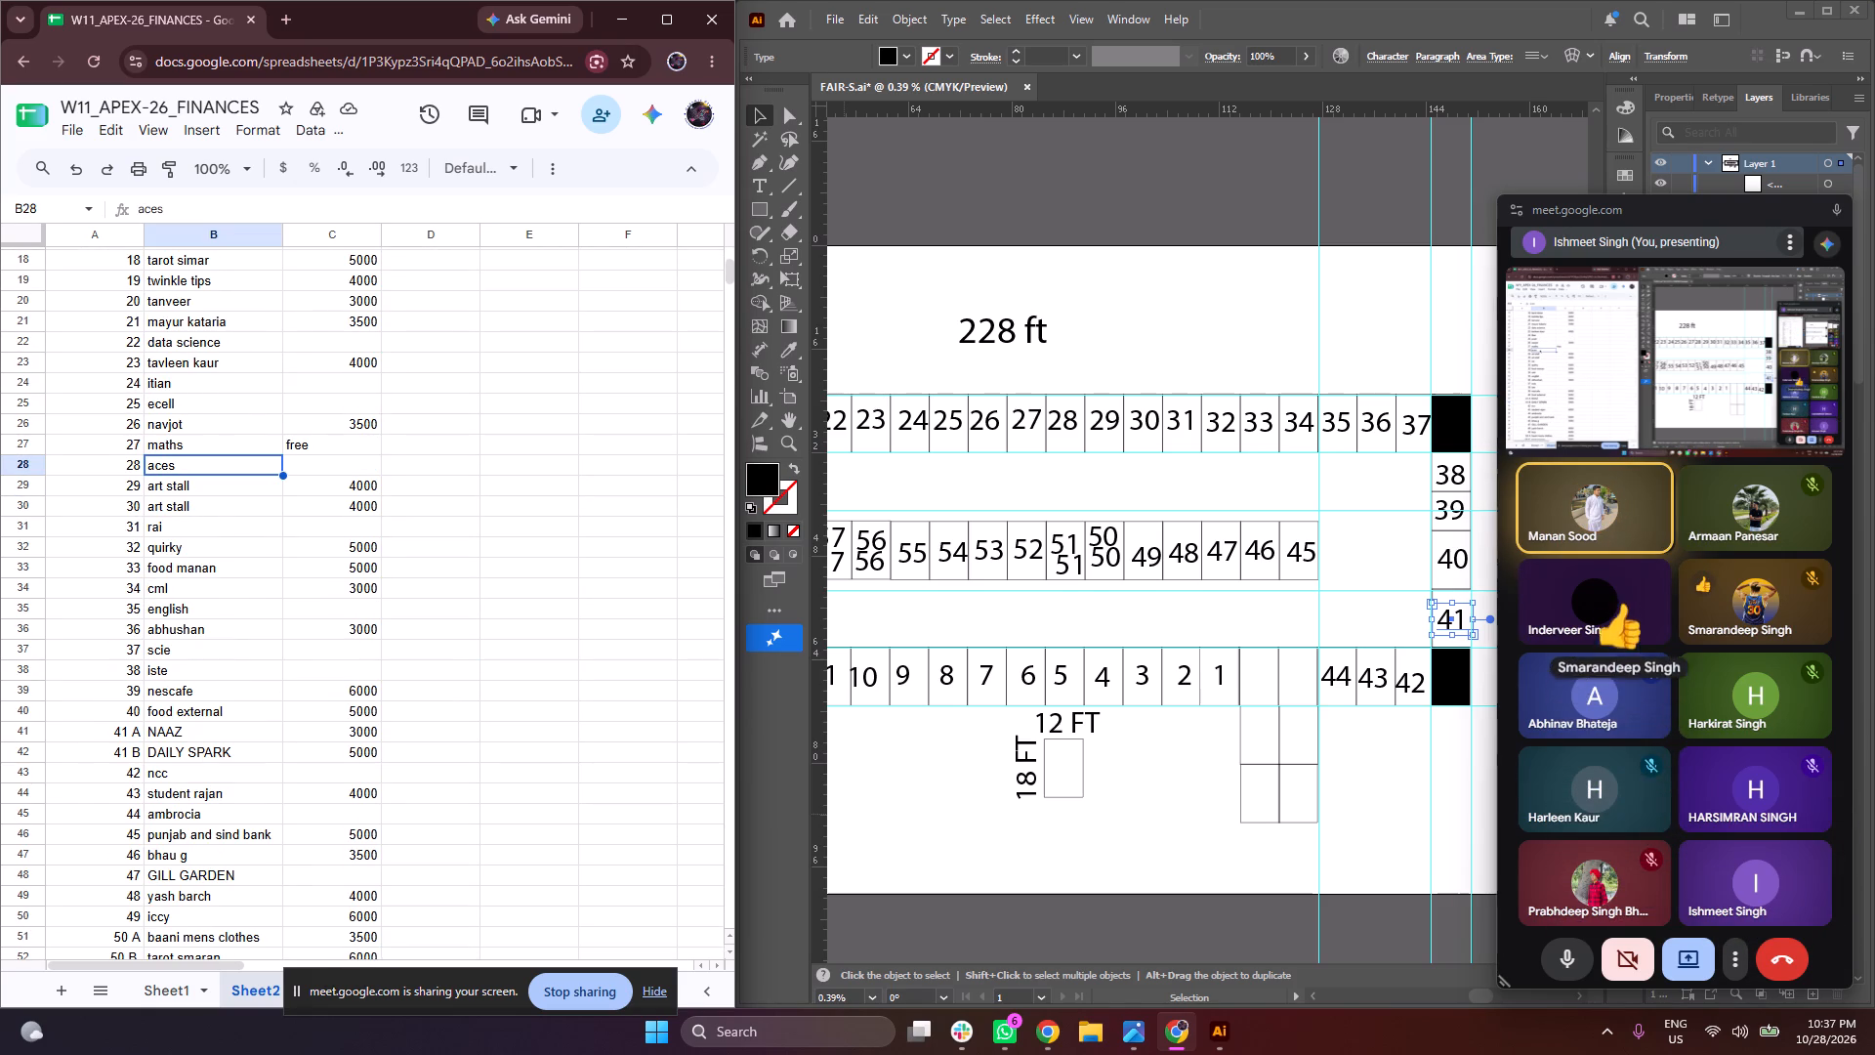
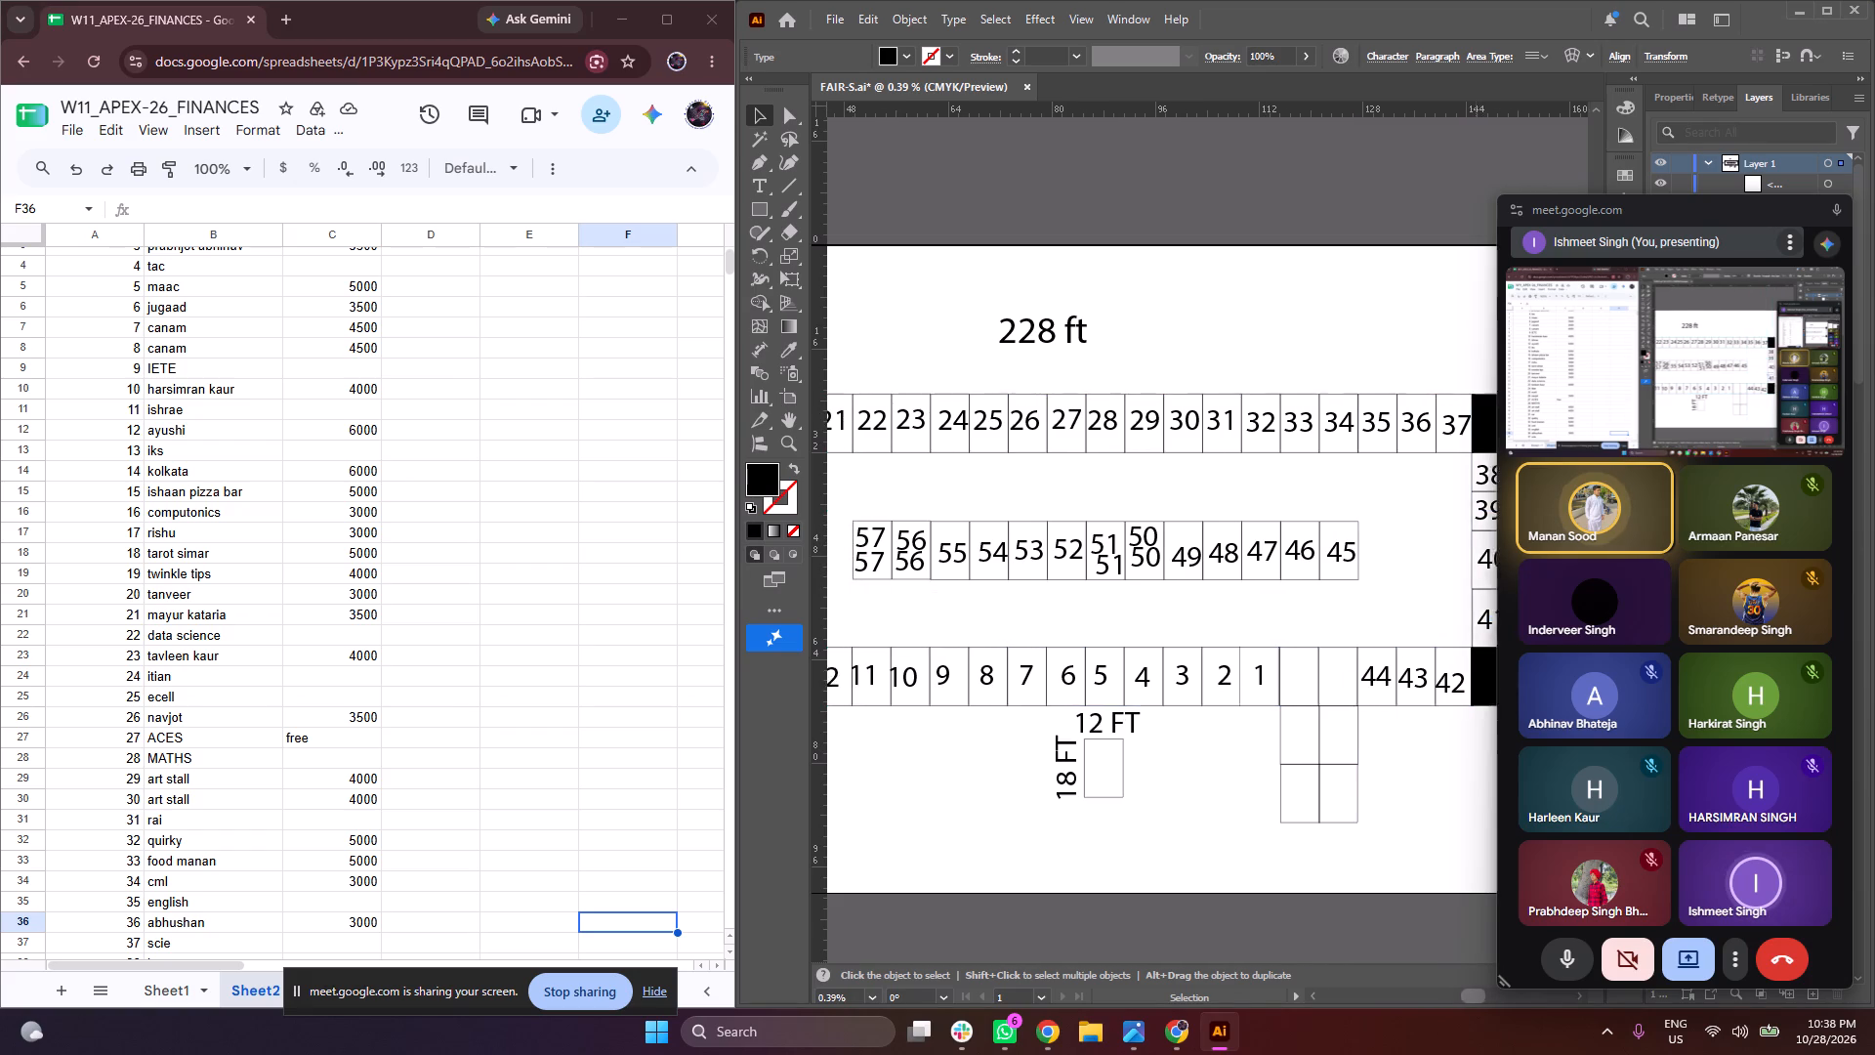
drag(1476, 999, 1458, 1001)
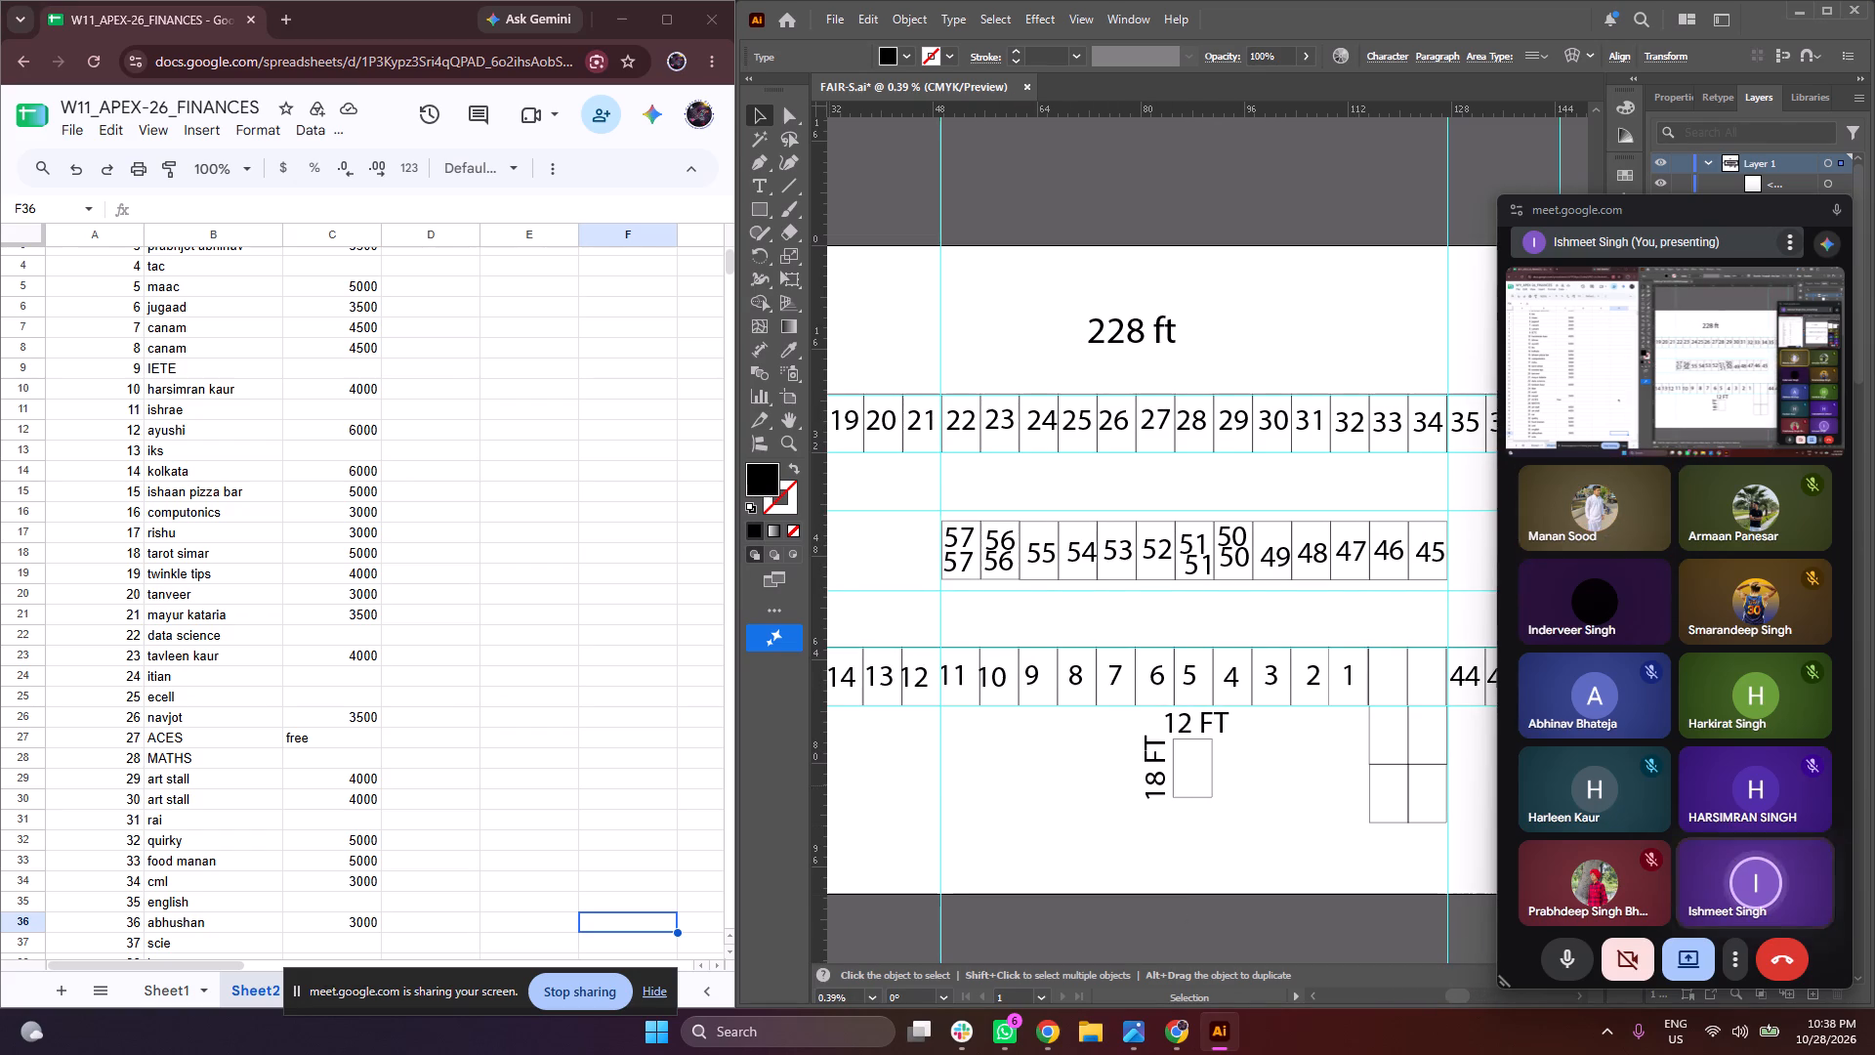
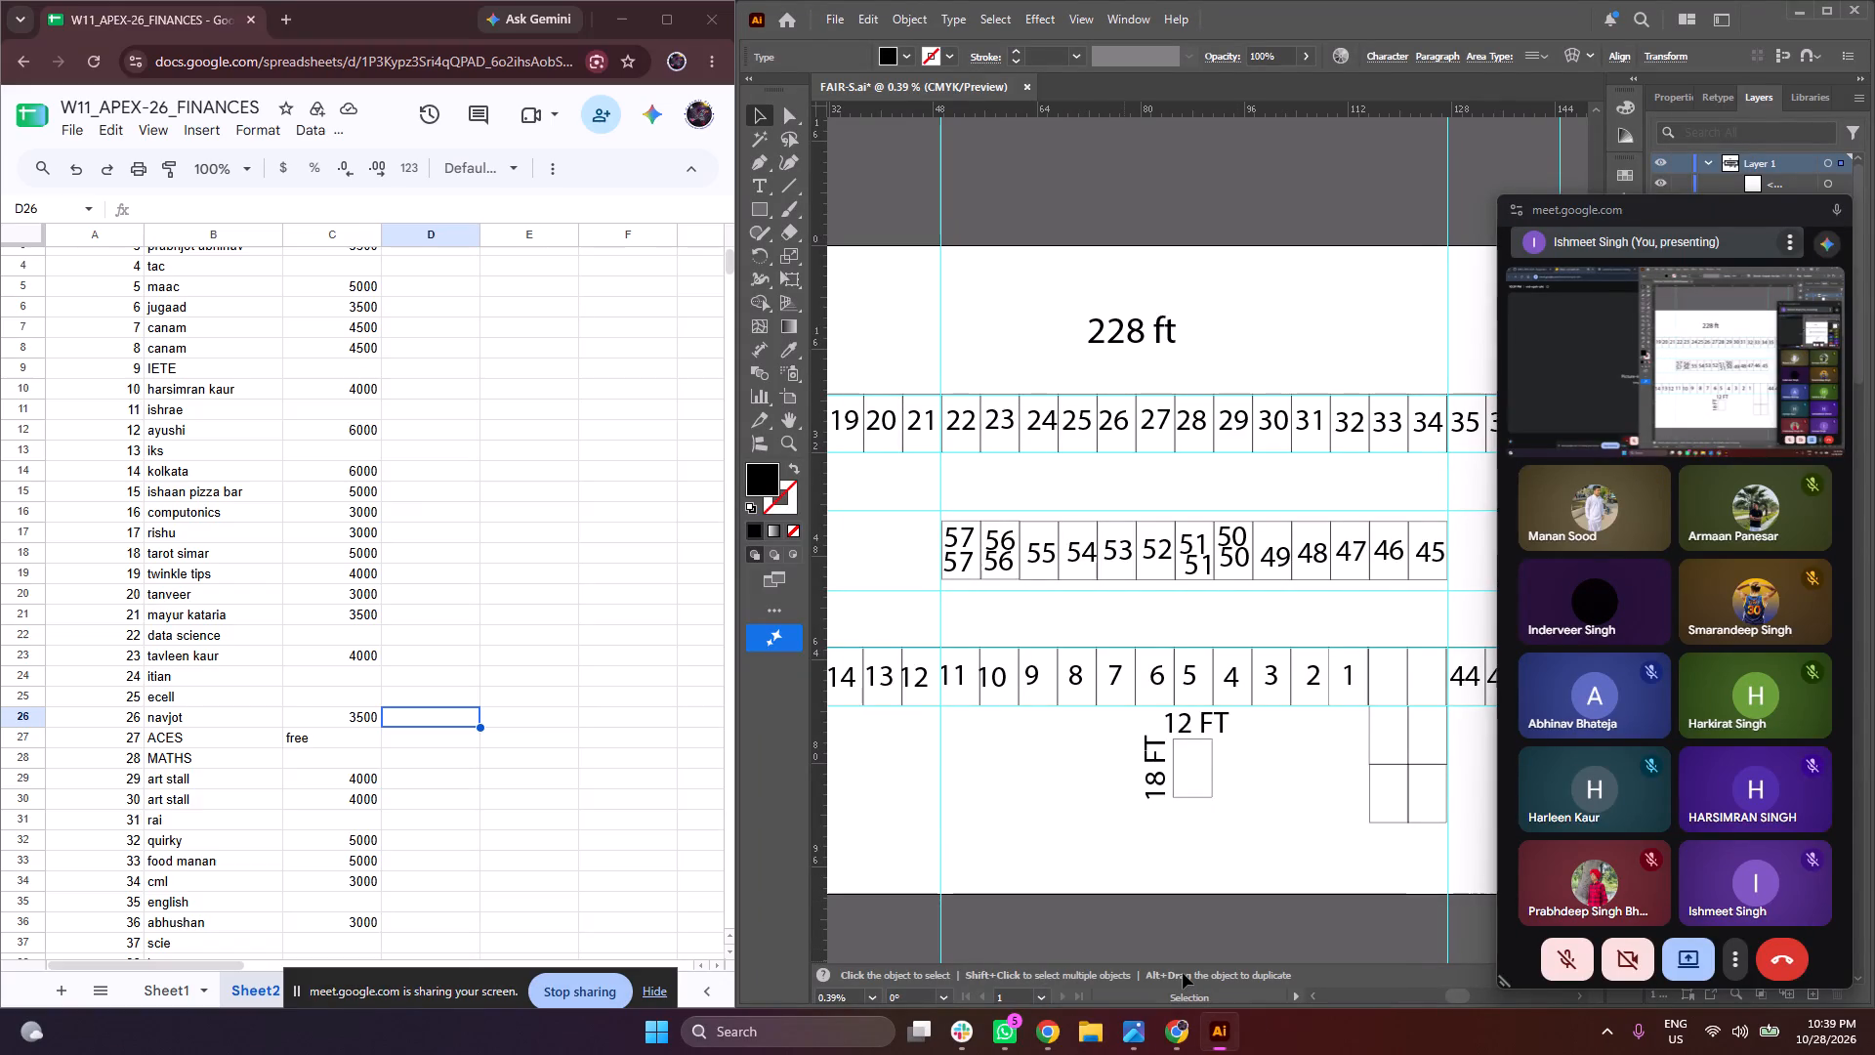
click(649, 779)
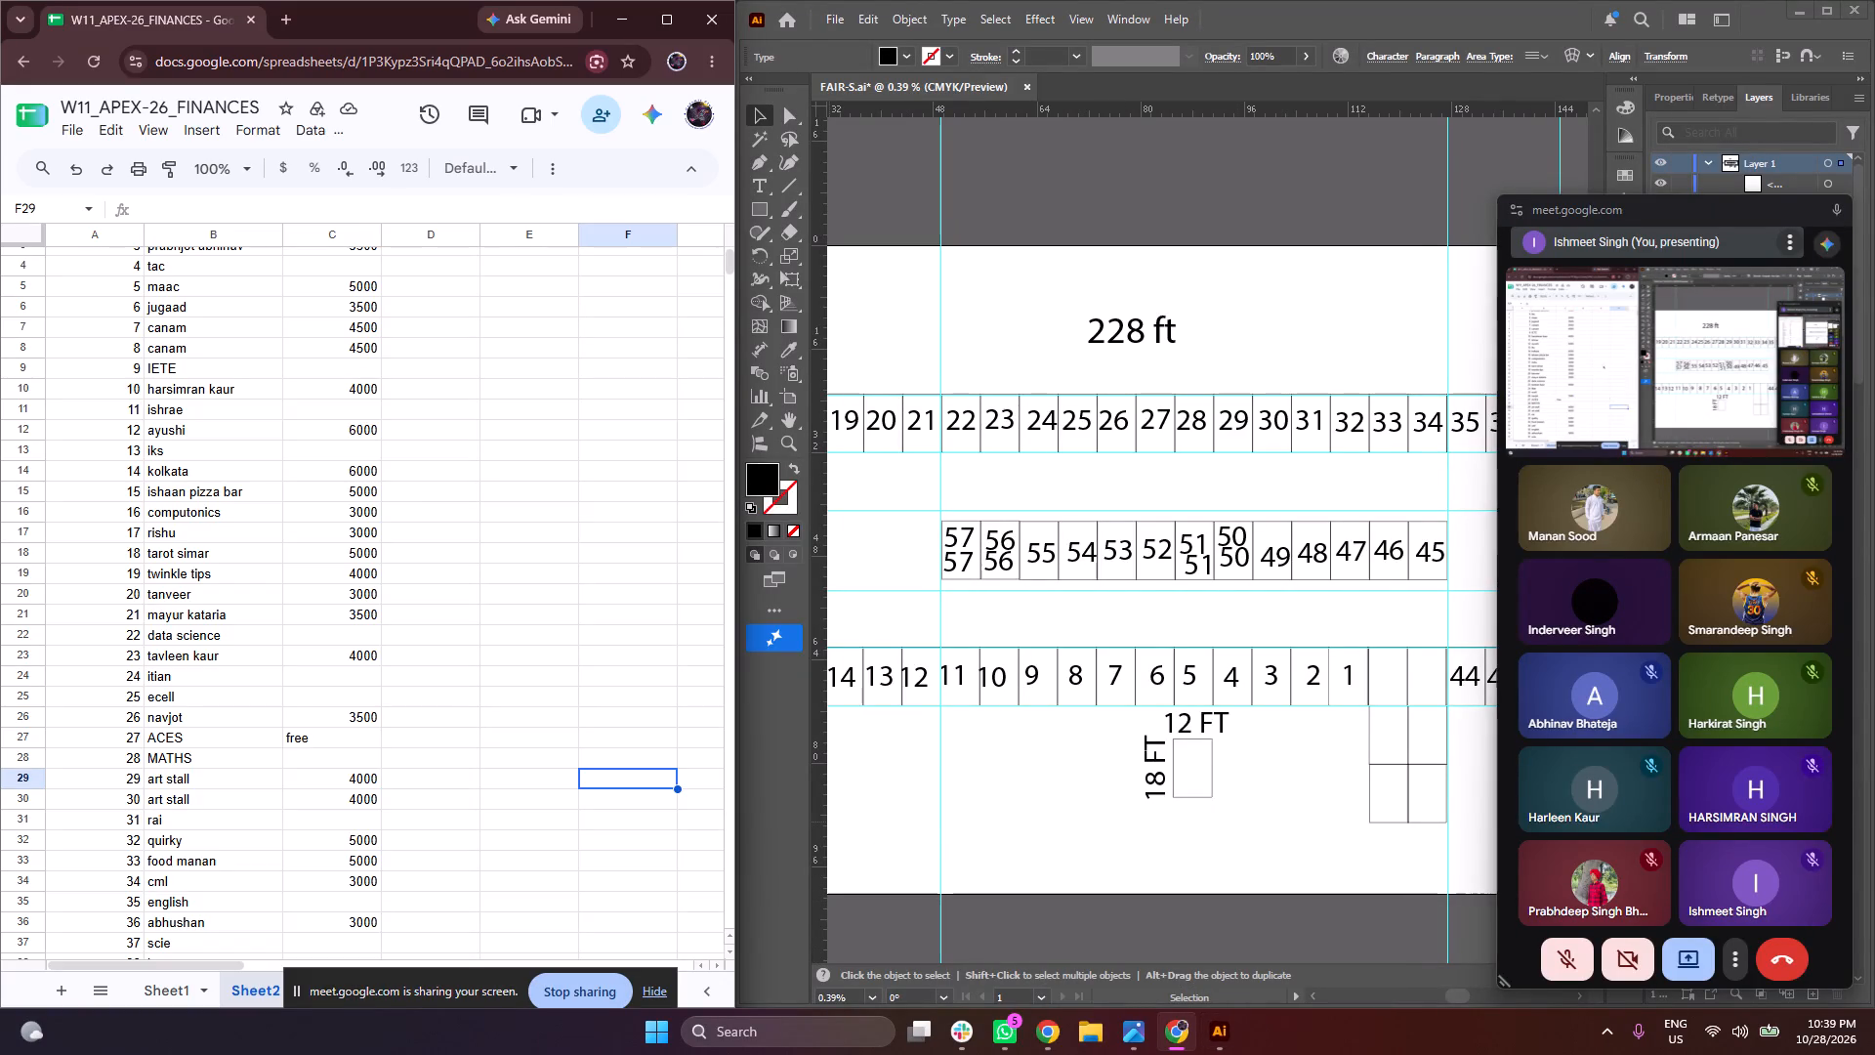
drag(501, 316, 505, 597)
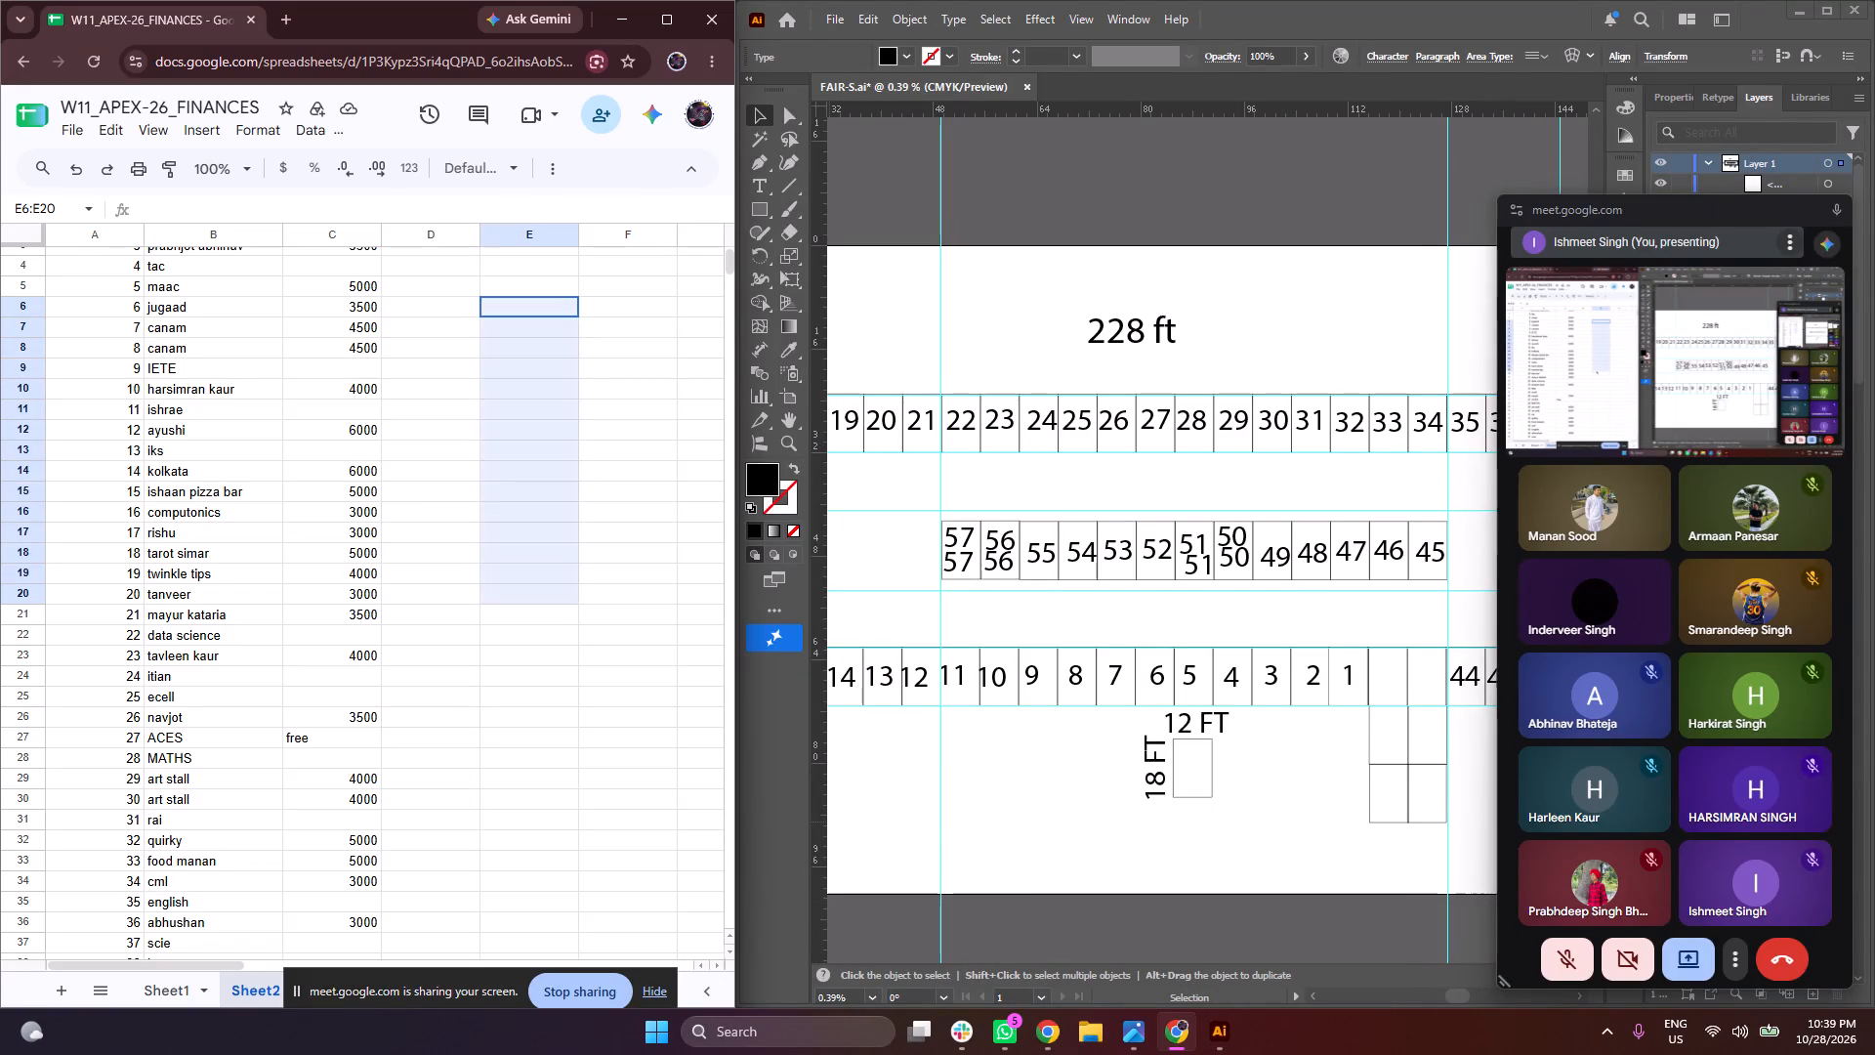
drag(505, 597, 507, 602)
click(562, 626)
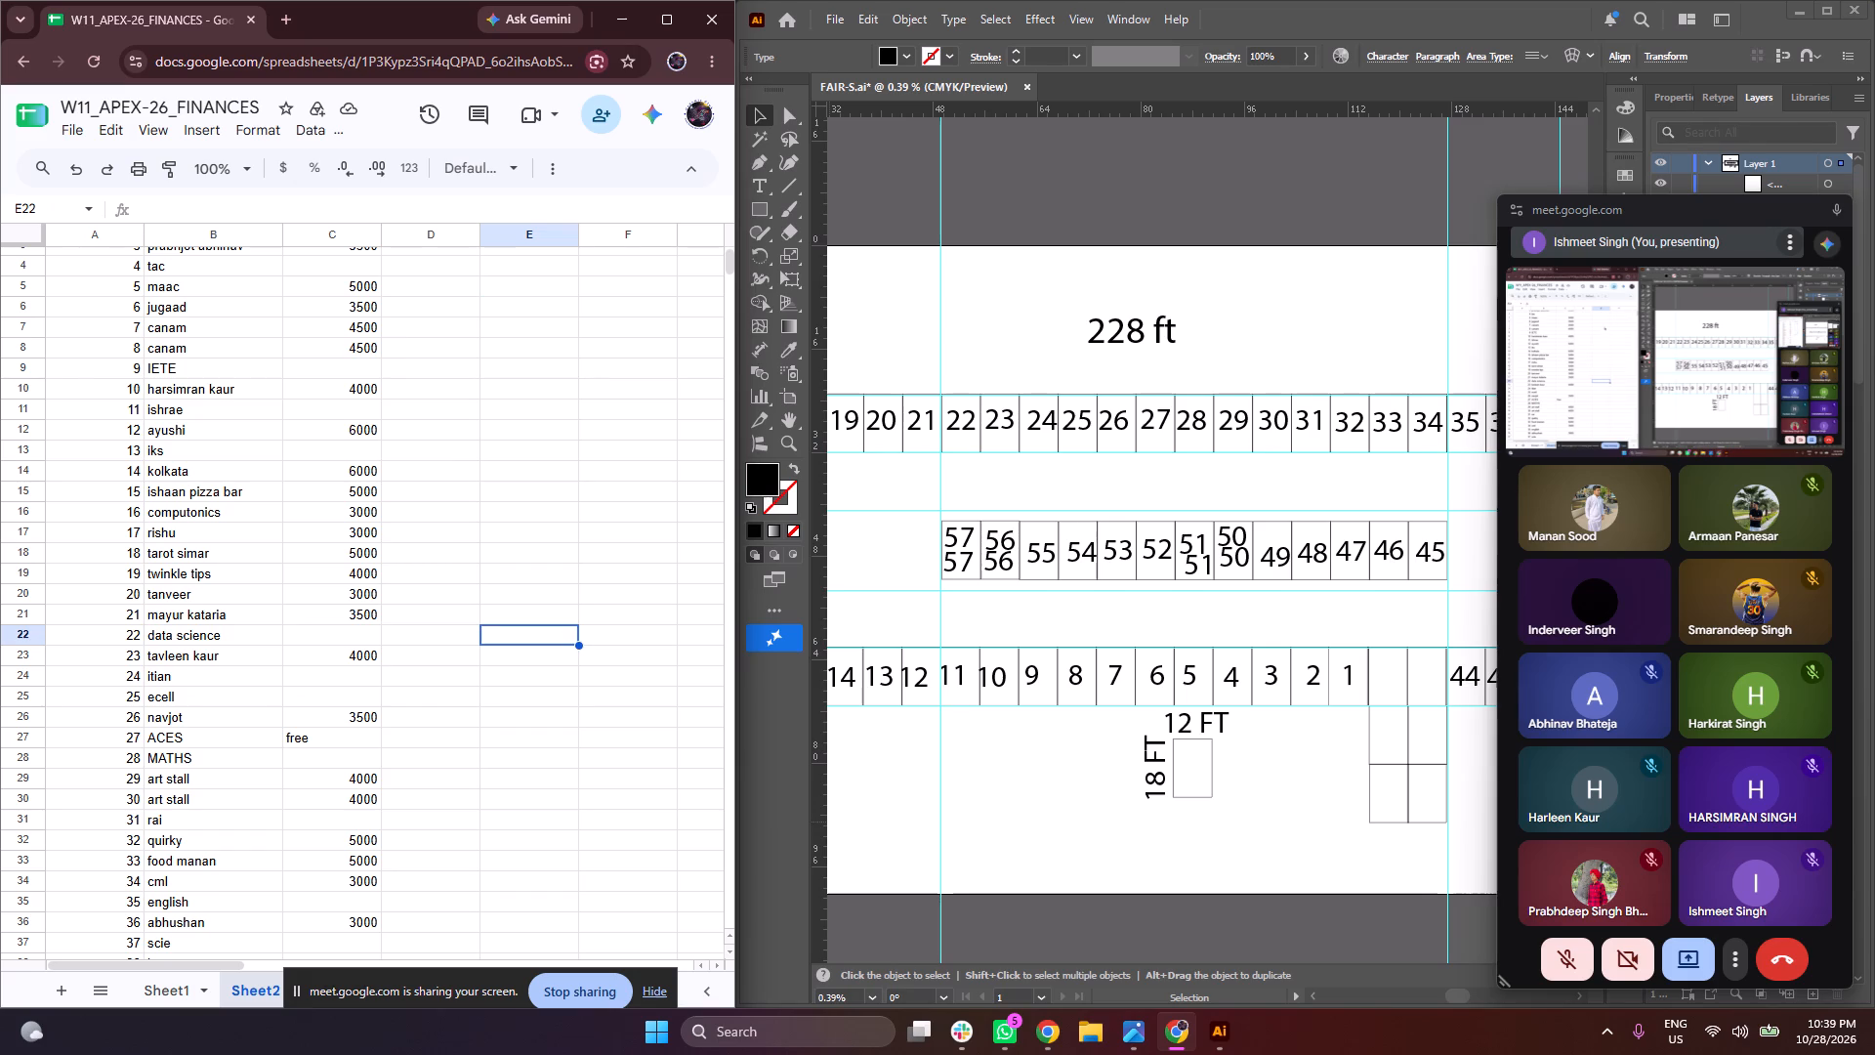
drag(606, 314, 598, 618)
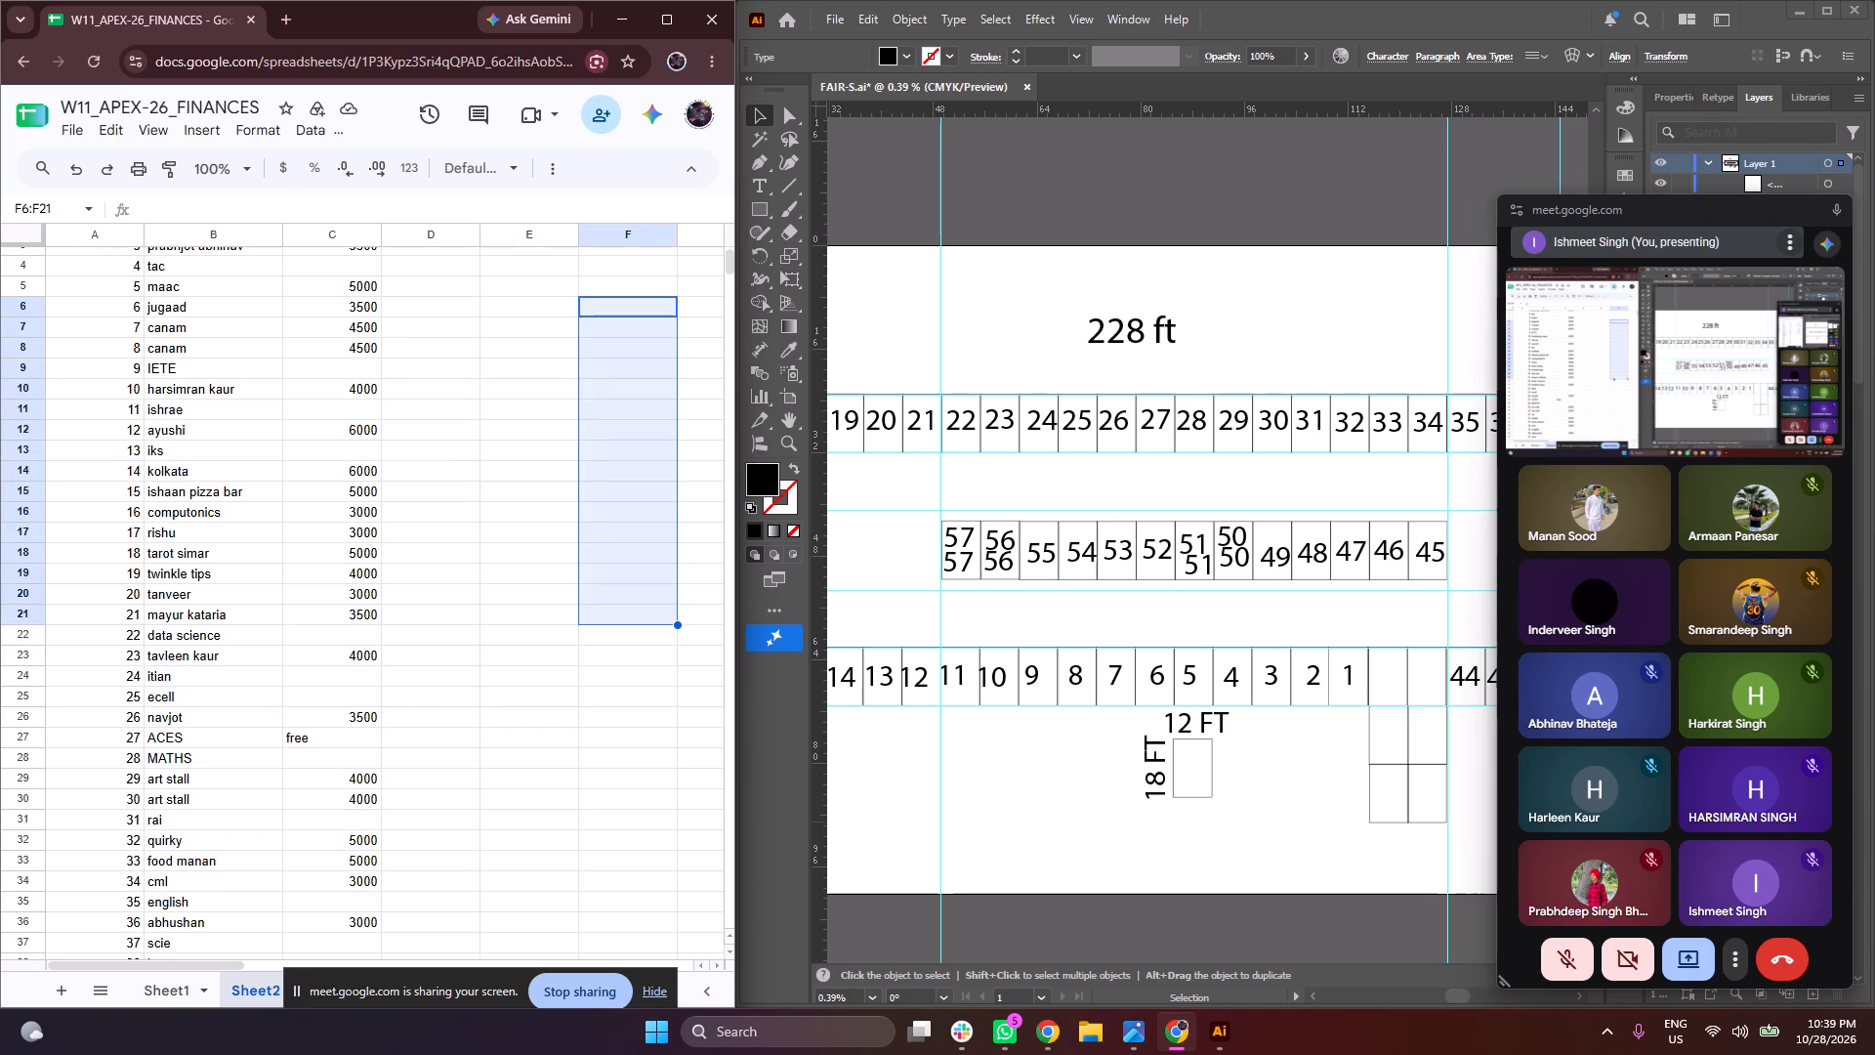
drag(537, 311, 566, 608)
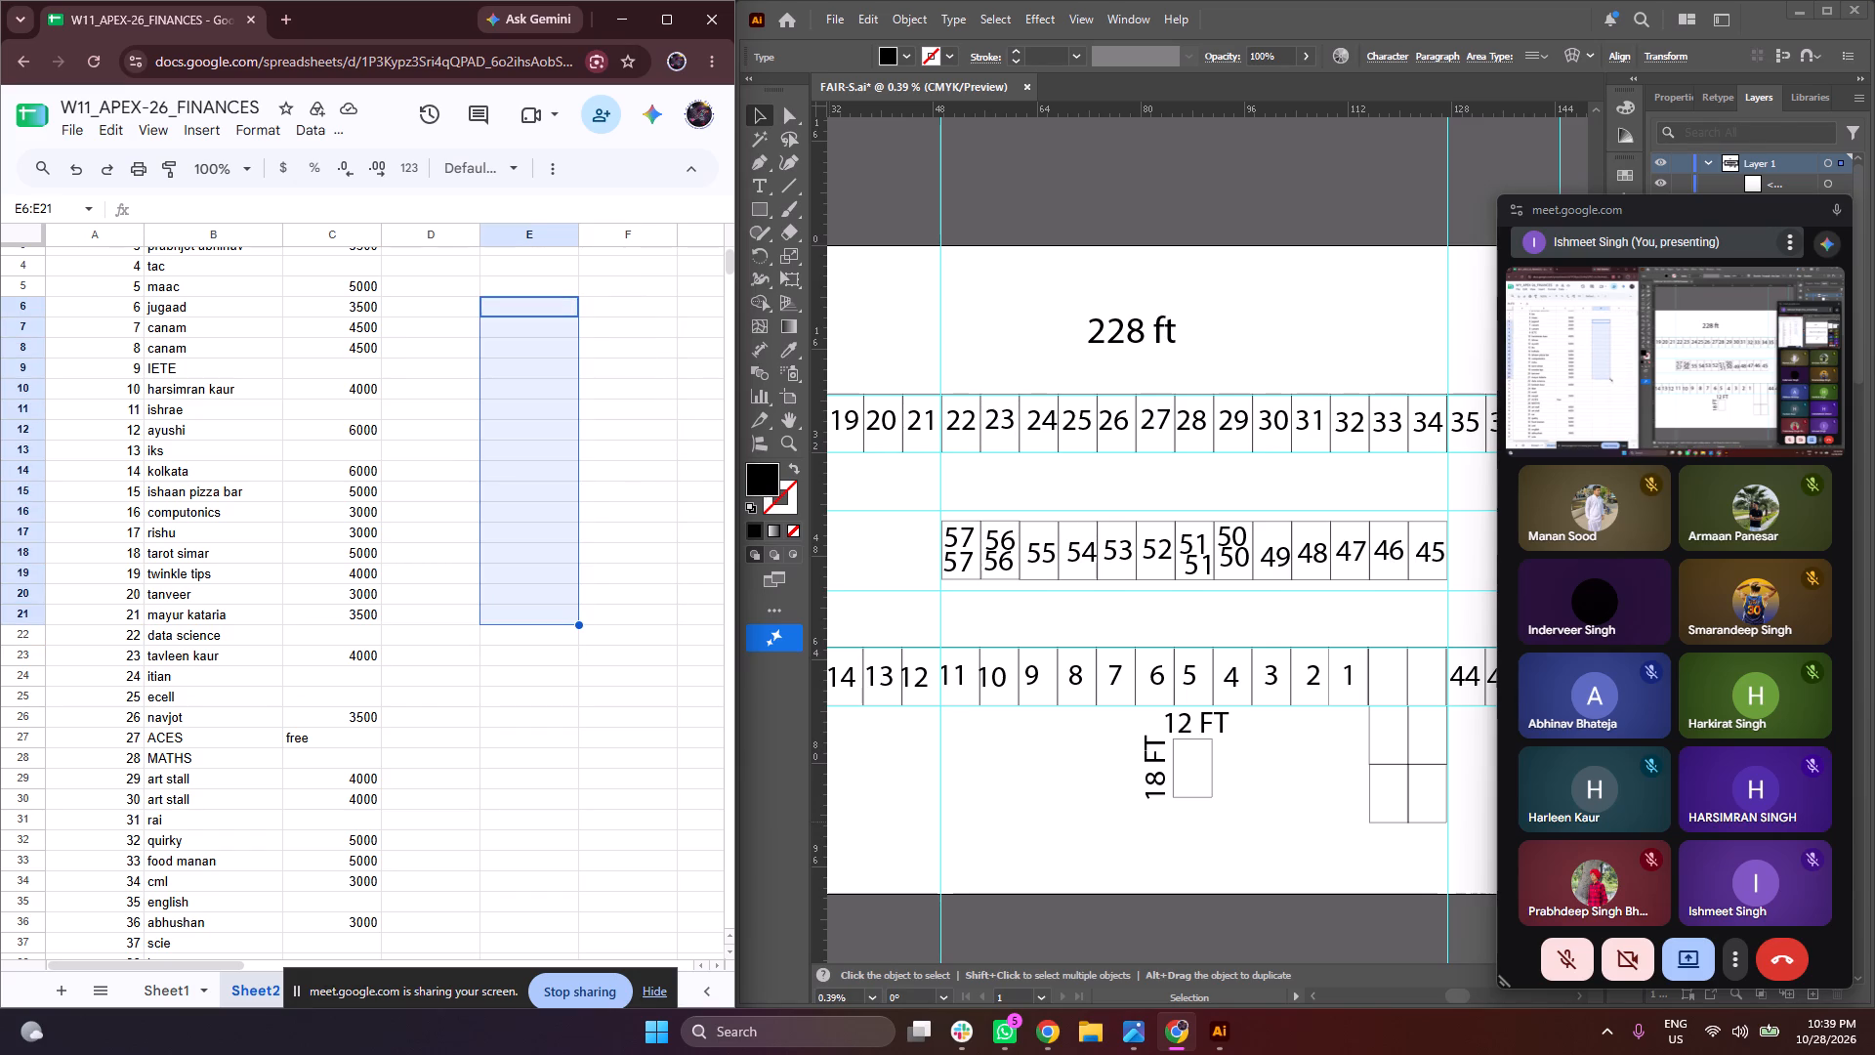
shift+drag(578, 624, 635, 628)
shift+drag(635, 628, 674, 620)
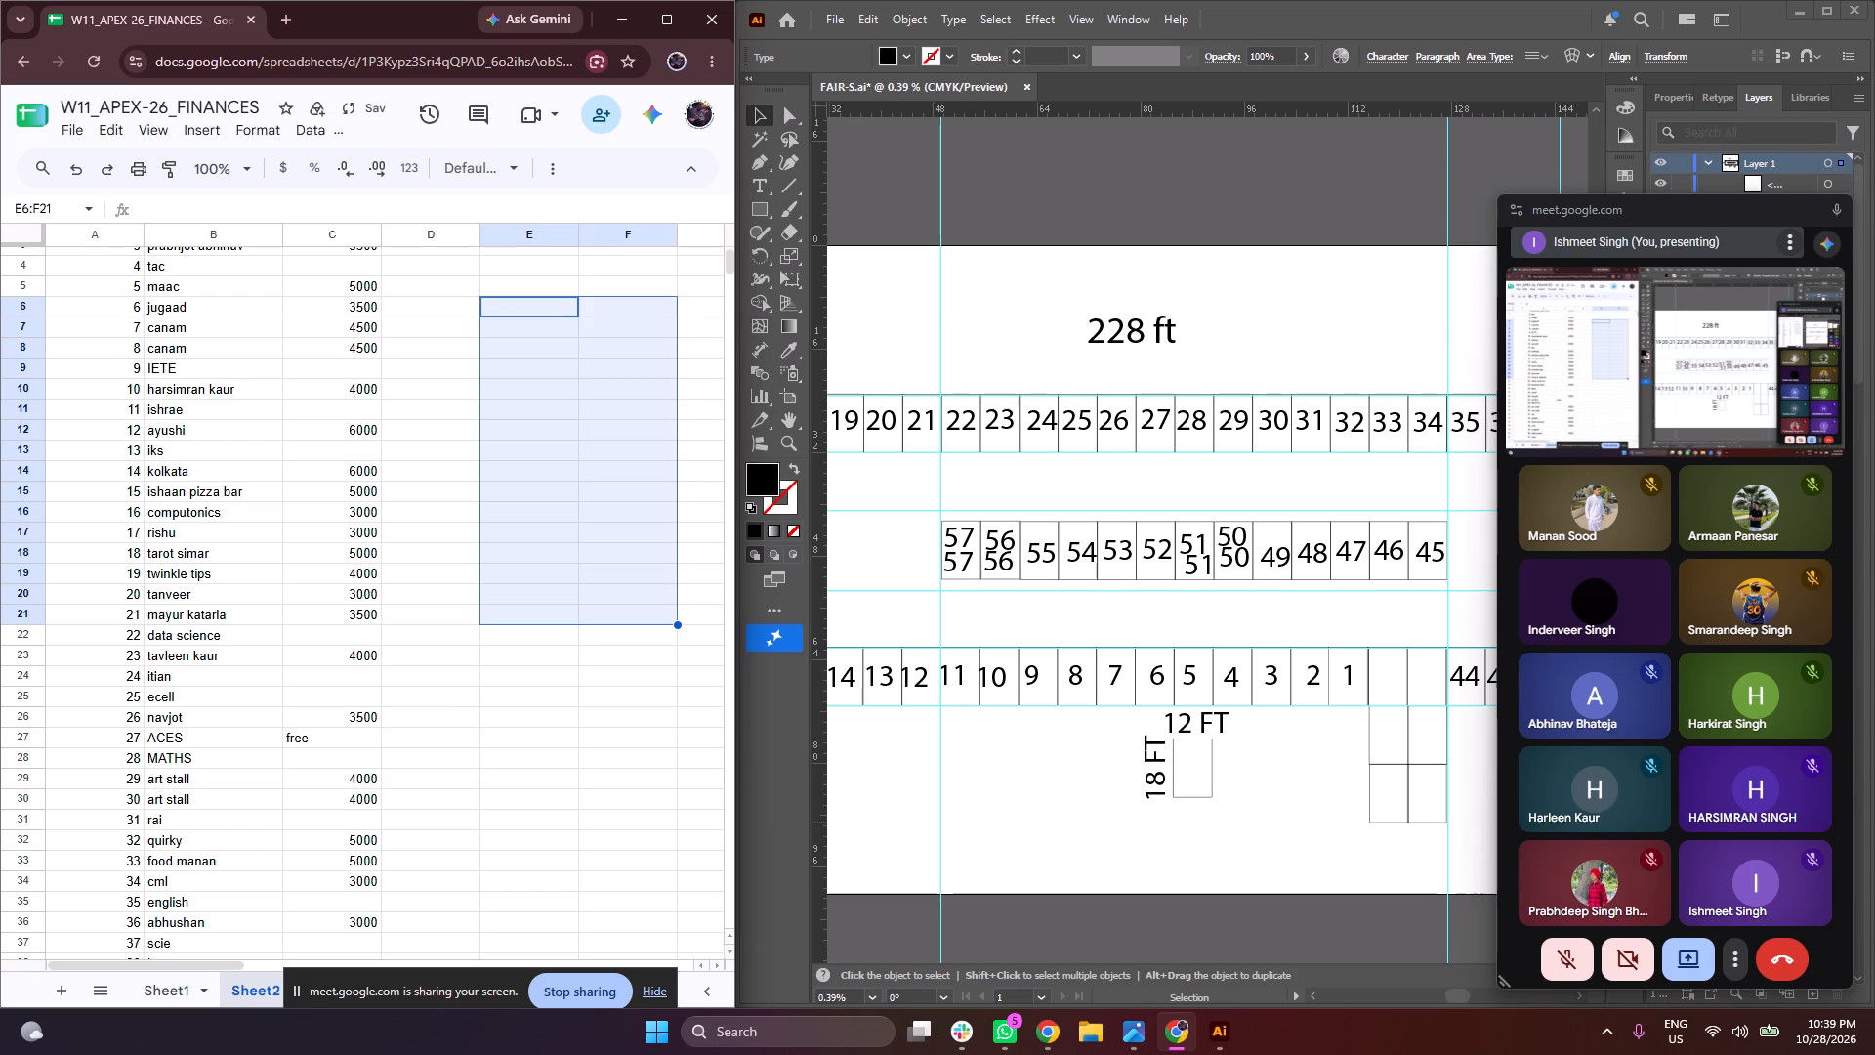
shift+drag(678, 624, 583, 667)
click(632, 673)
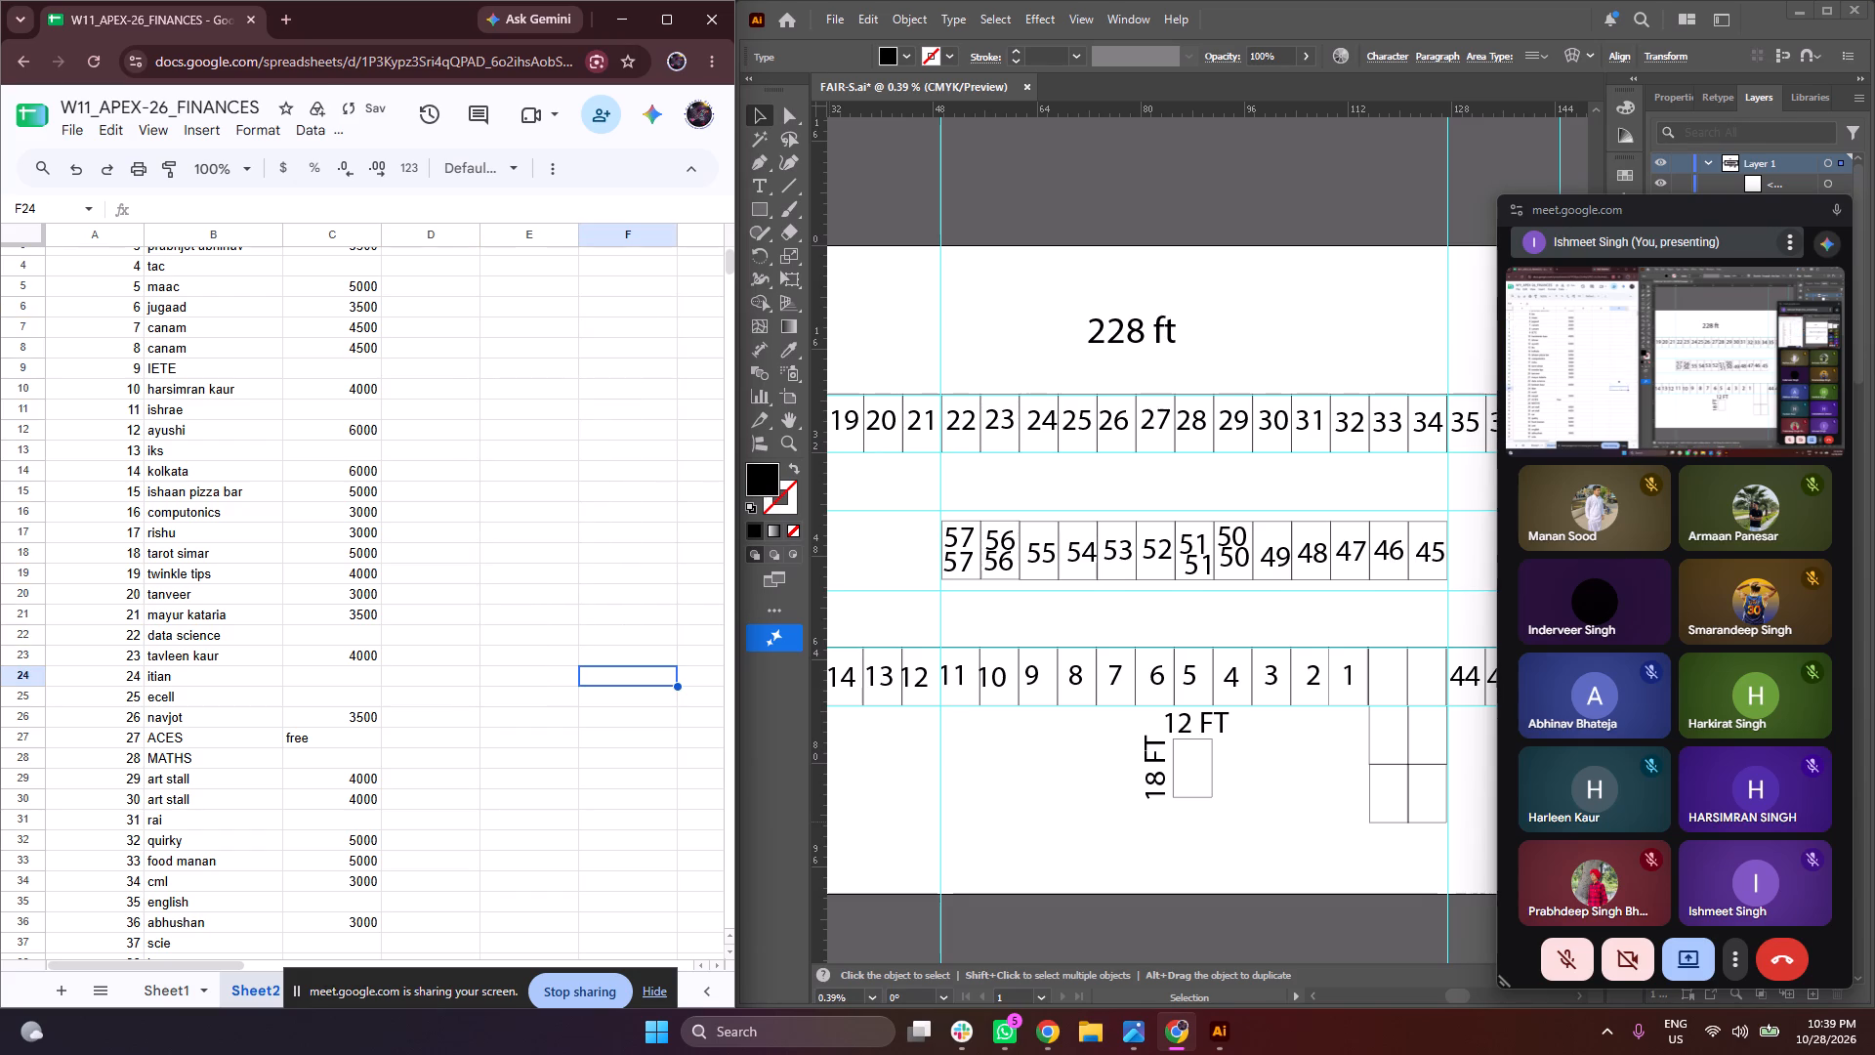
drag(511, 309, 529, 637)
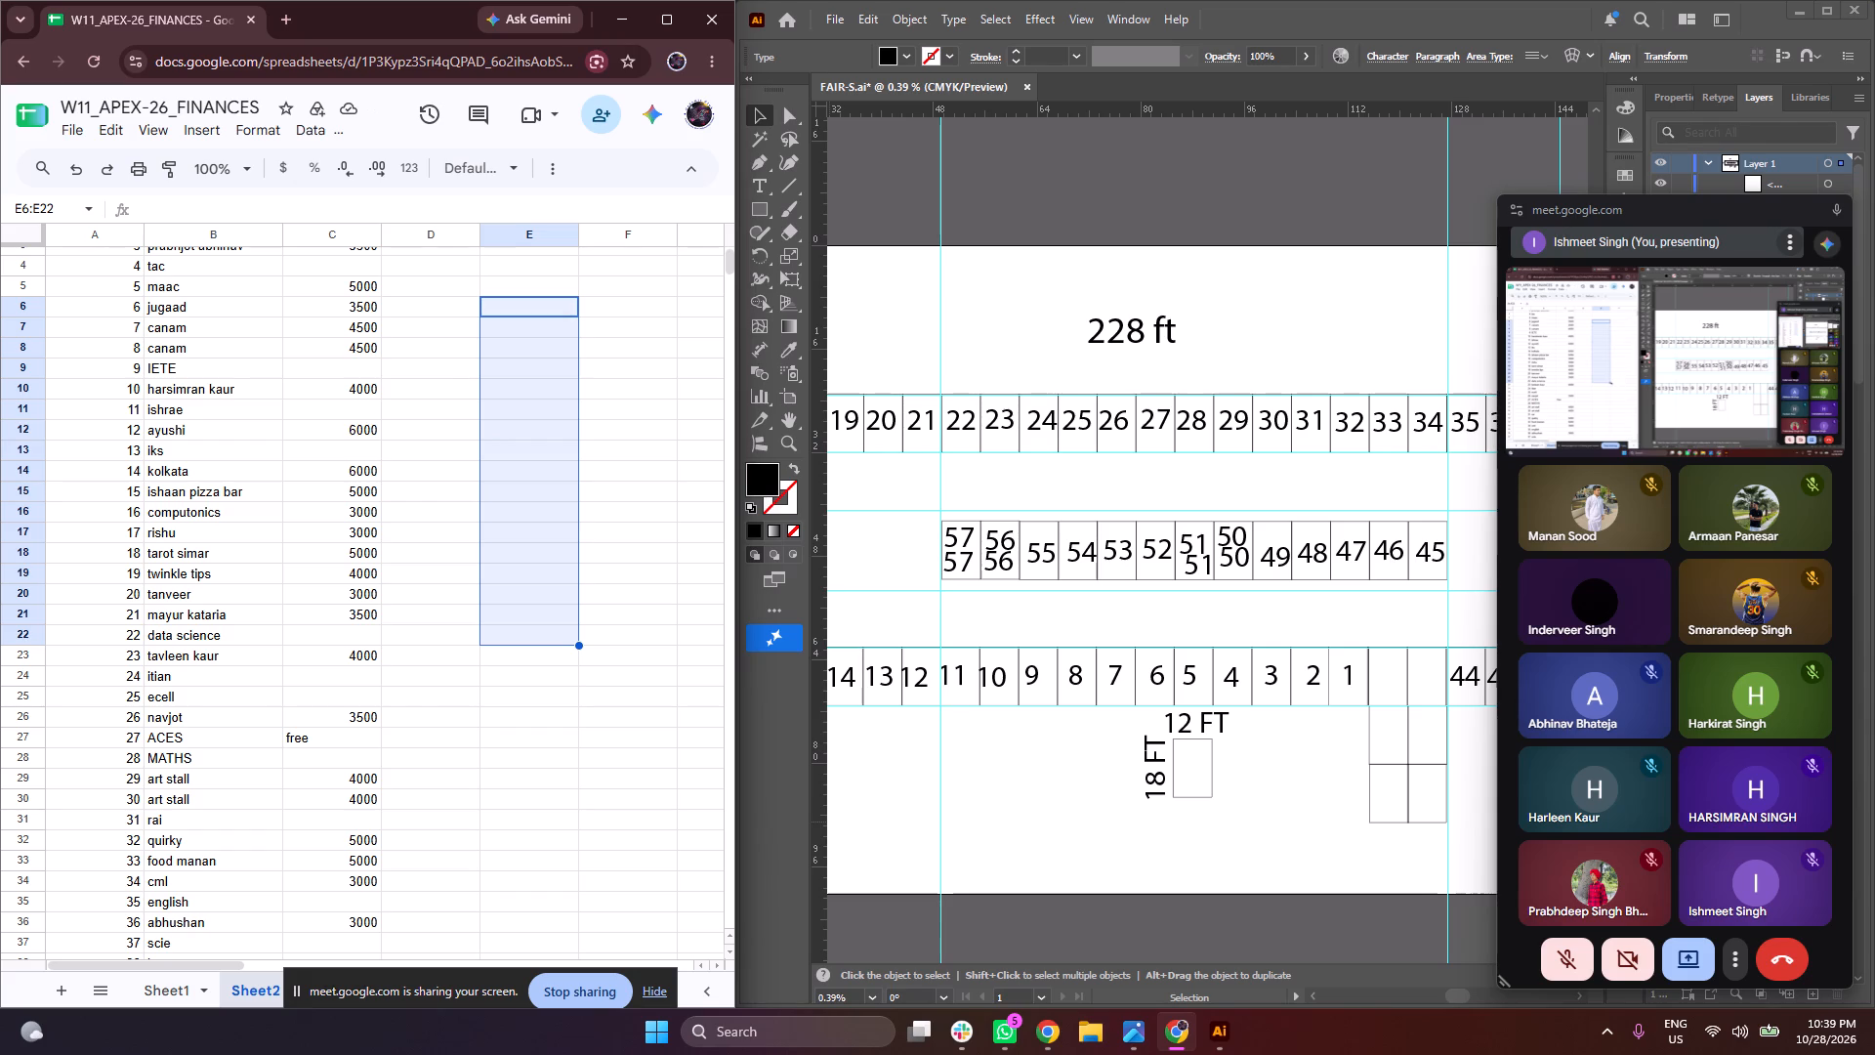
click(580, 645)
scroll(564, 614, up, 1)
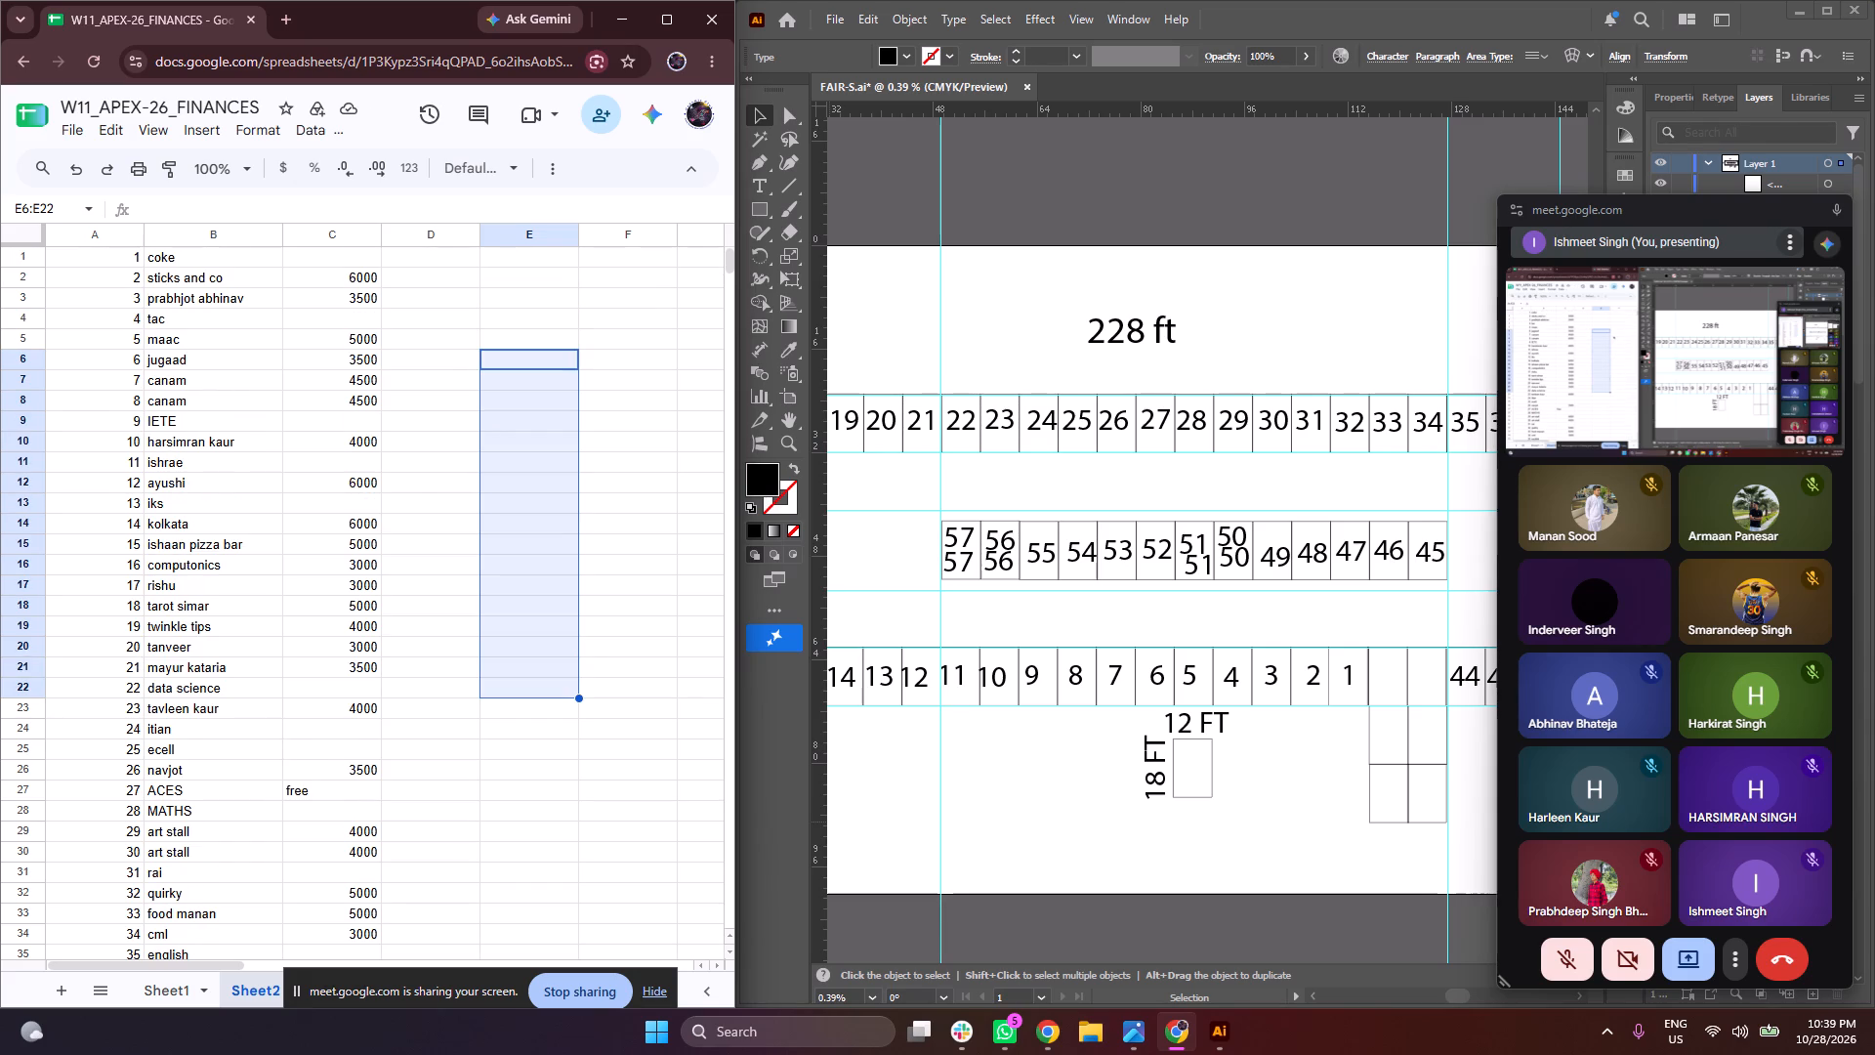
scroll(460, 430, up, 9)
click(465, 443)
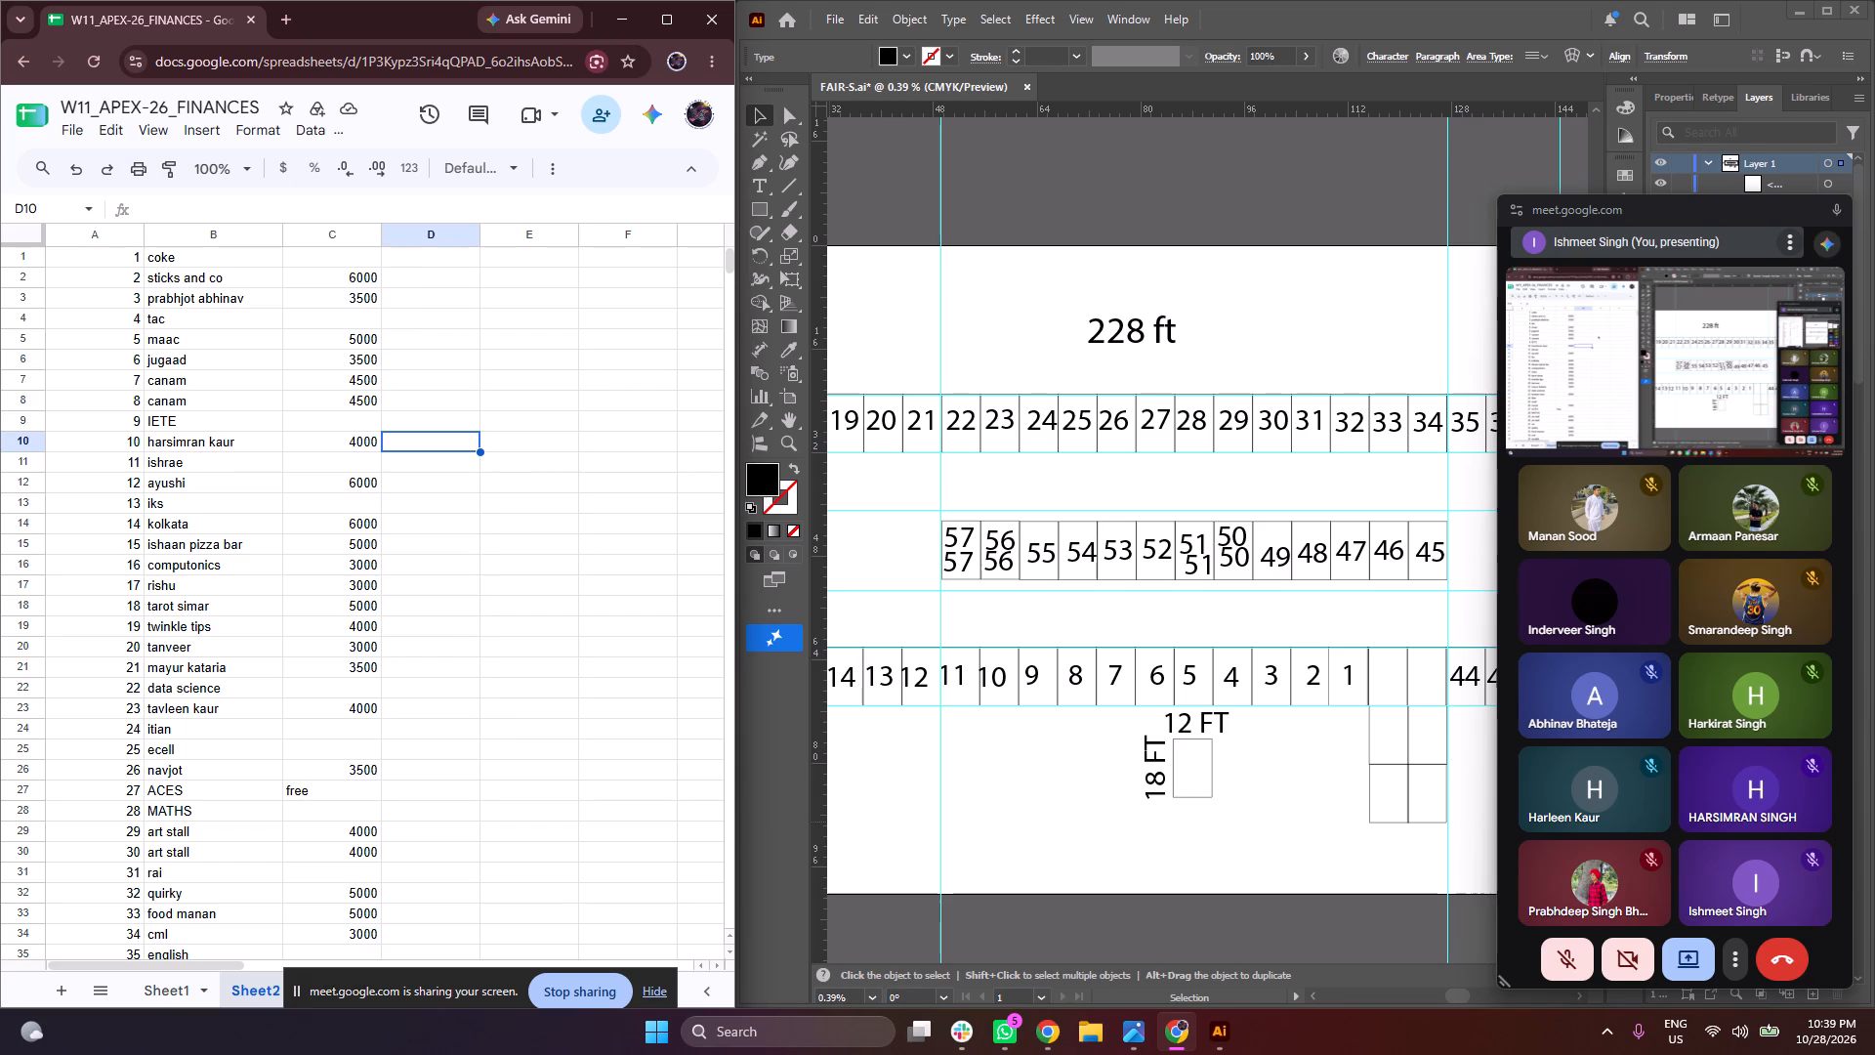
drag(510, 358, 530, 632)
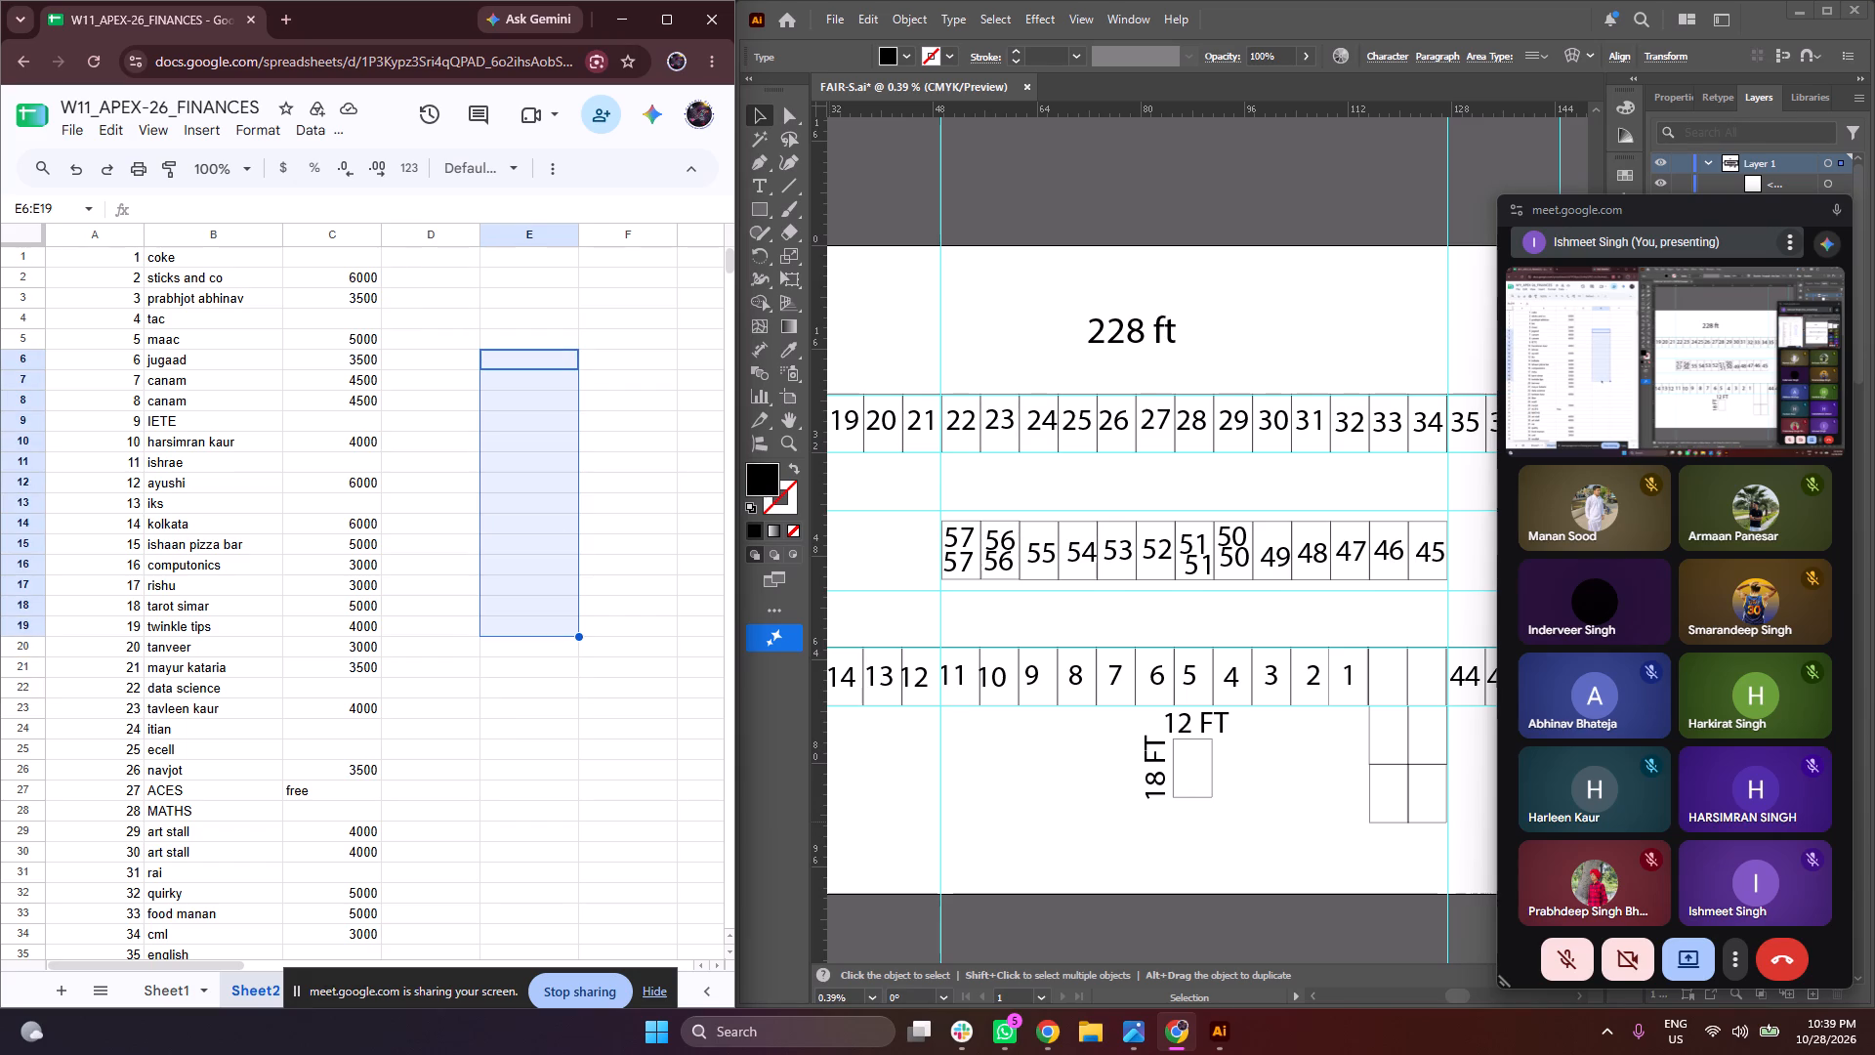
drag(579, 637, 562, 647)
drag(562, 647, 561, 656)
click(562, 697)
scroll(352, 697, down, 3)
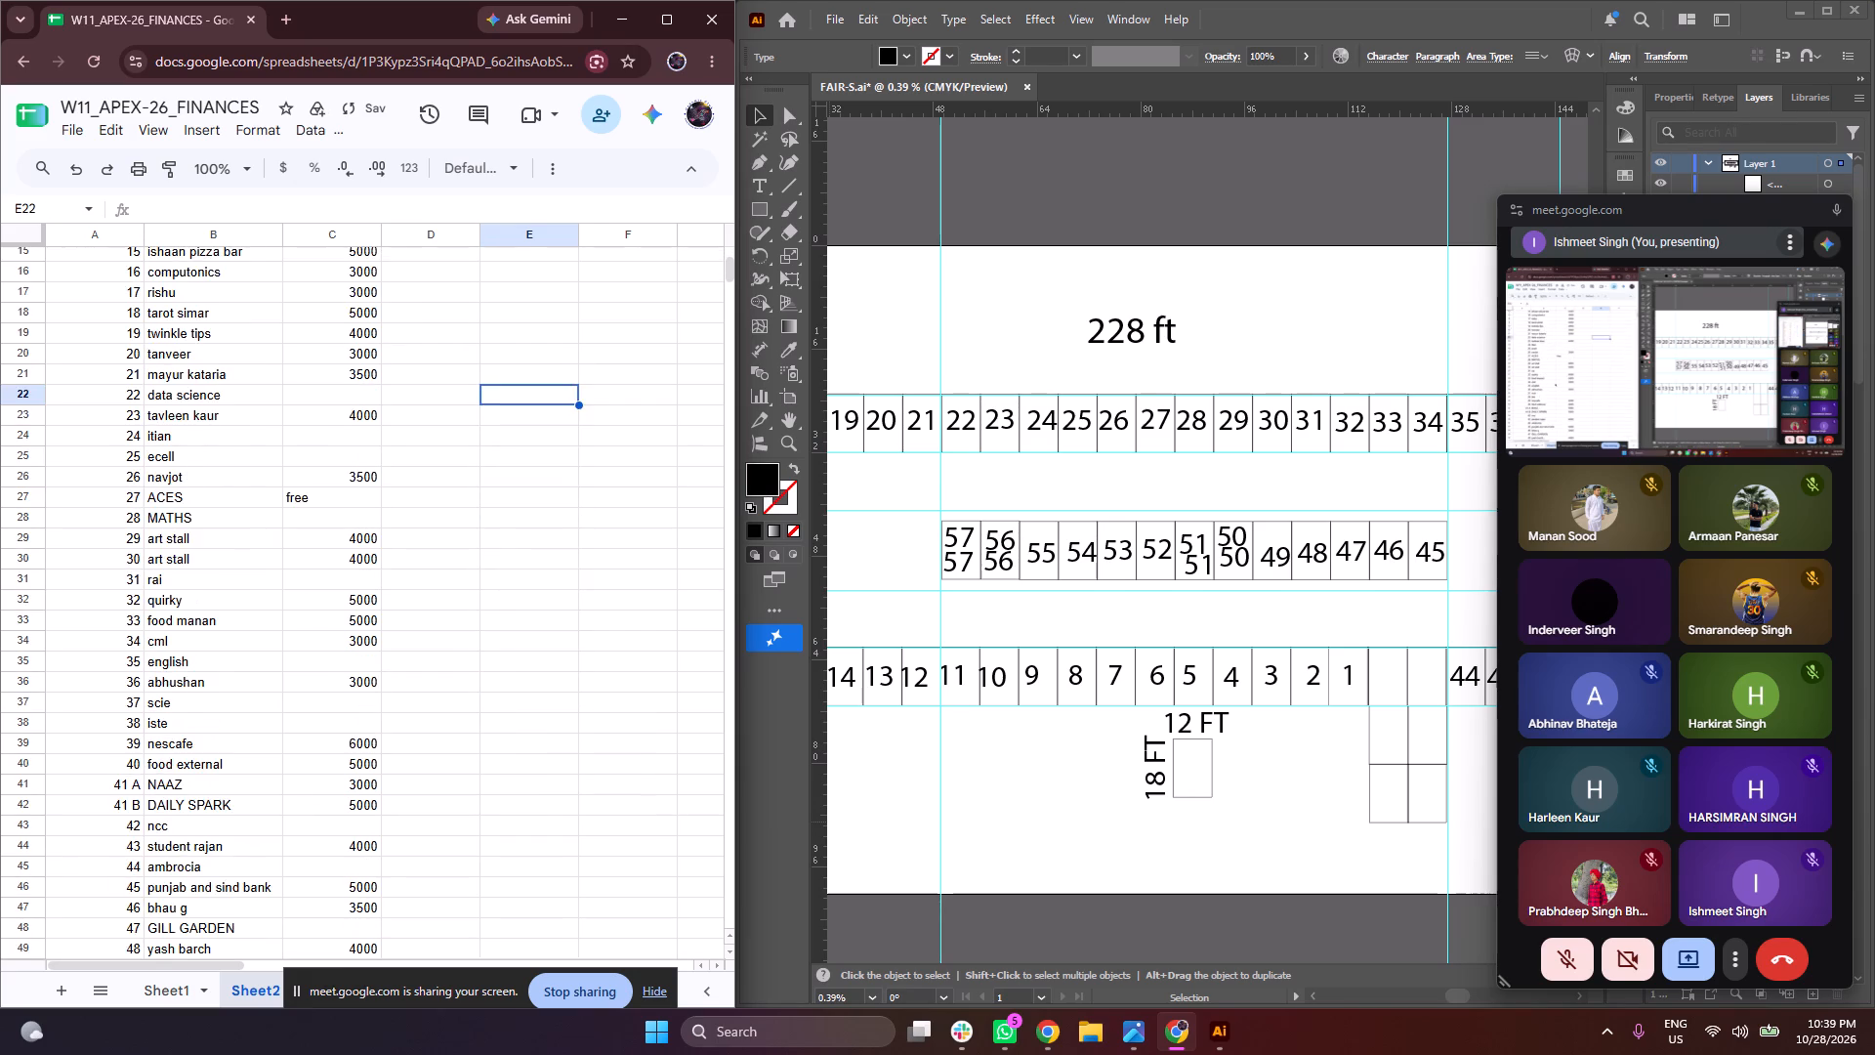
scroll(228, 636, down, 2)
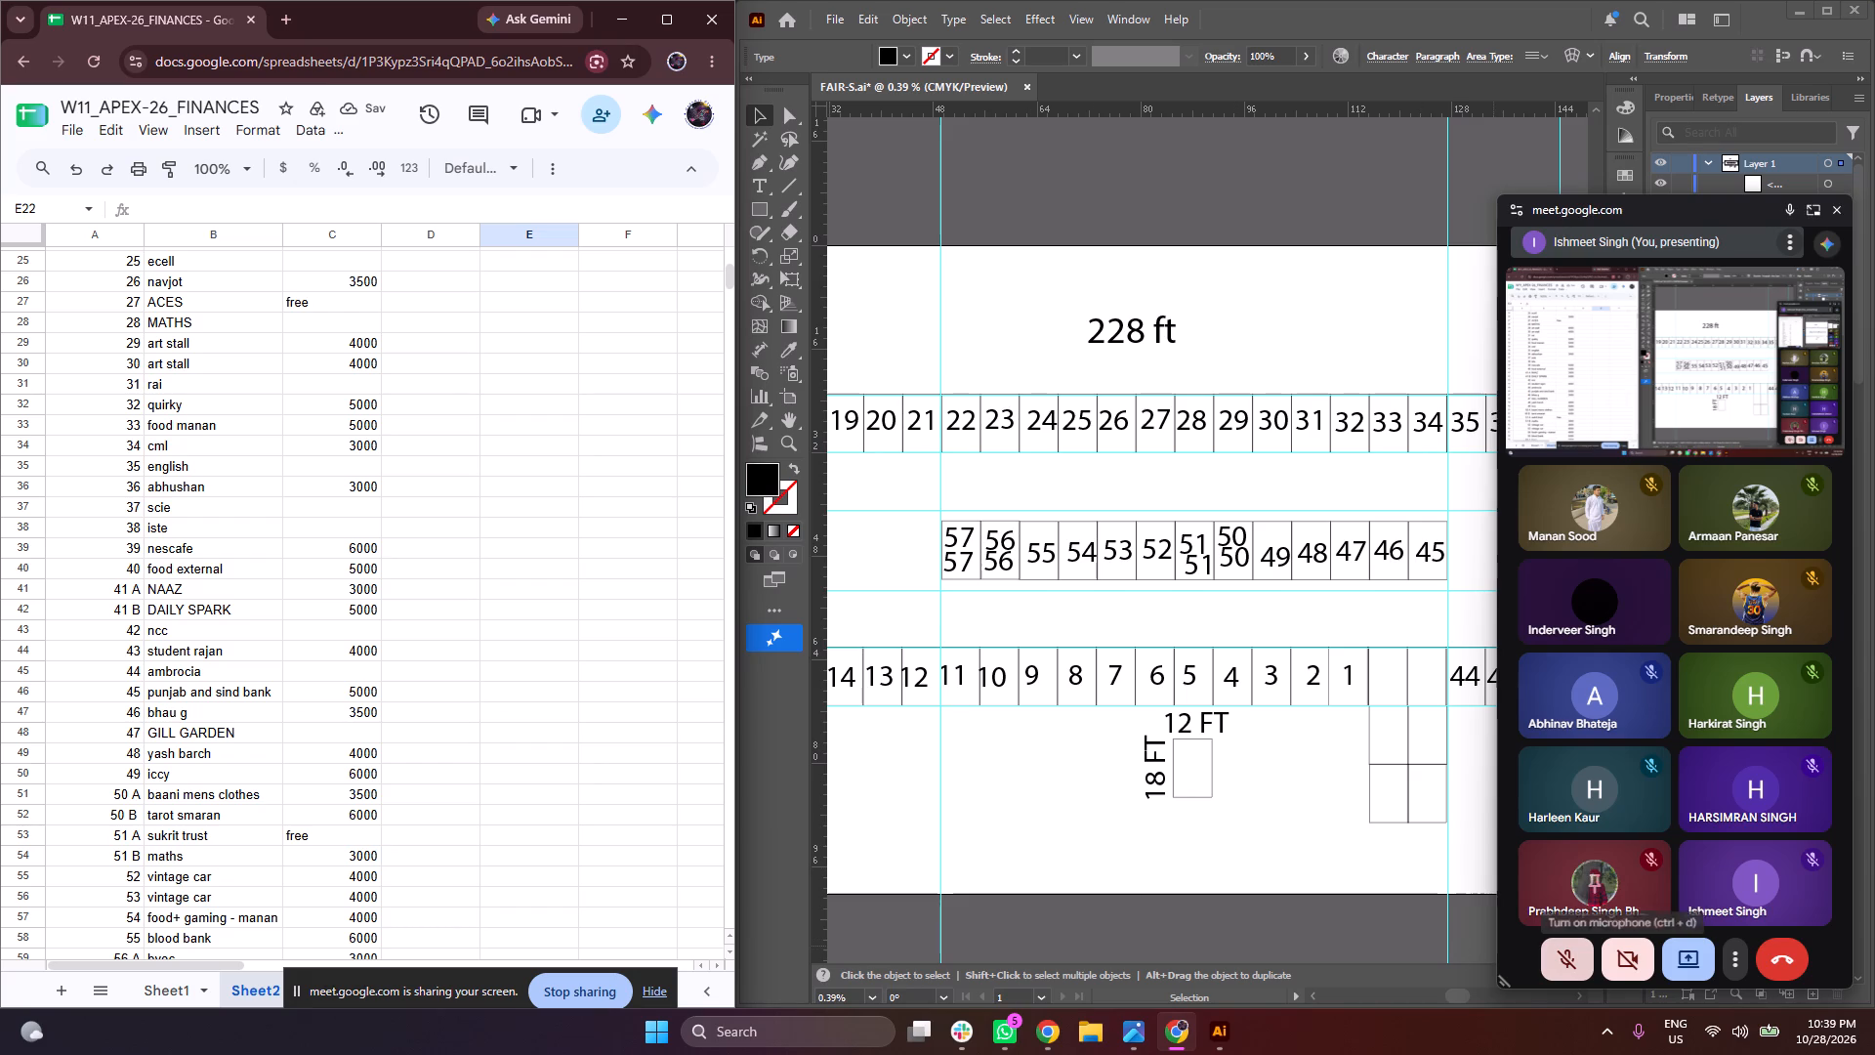
Turn on the microphone in the Google Meet call.
click(1585, 953)
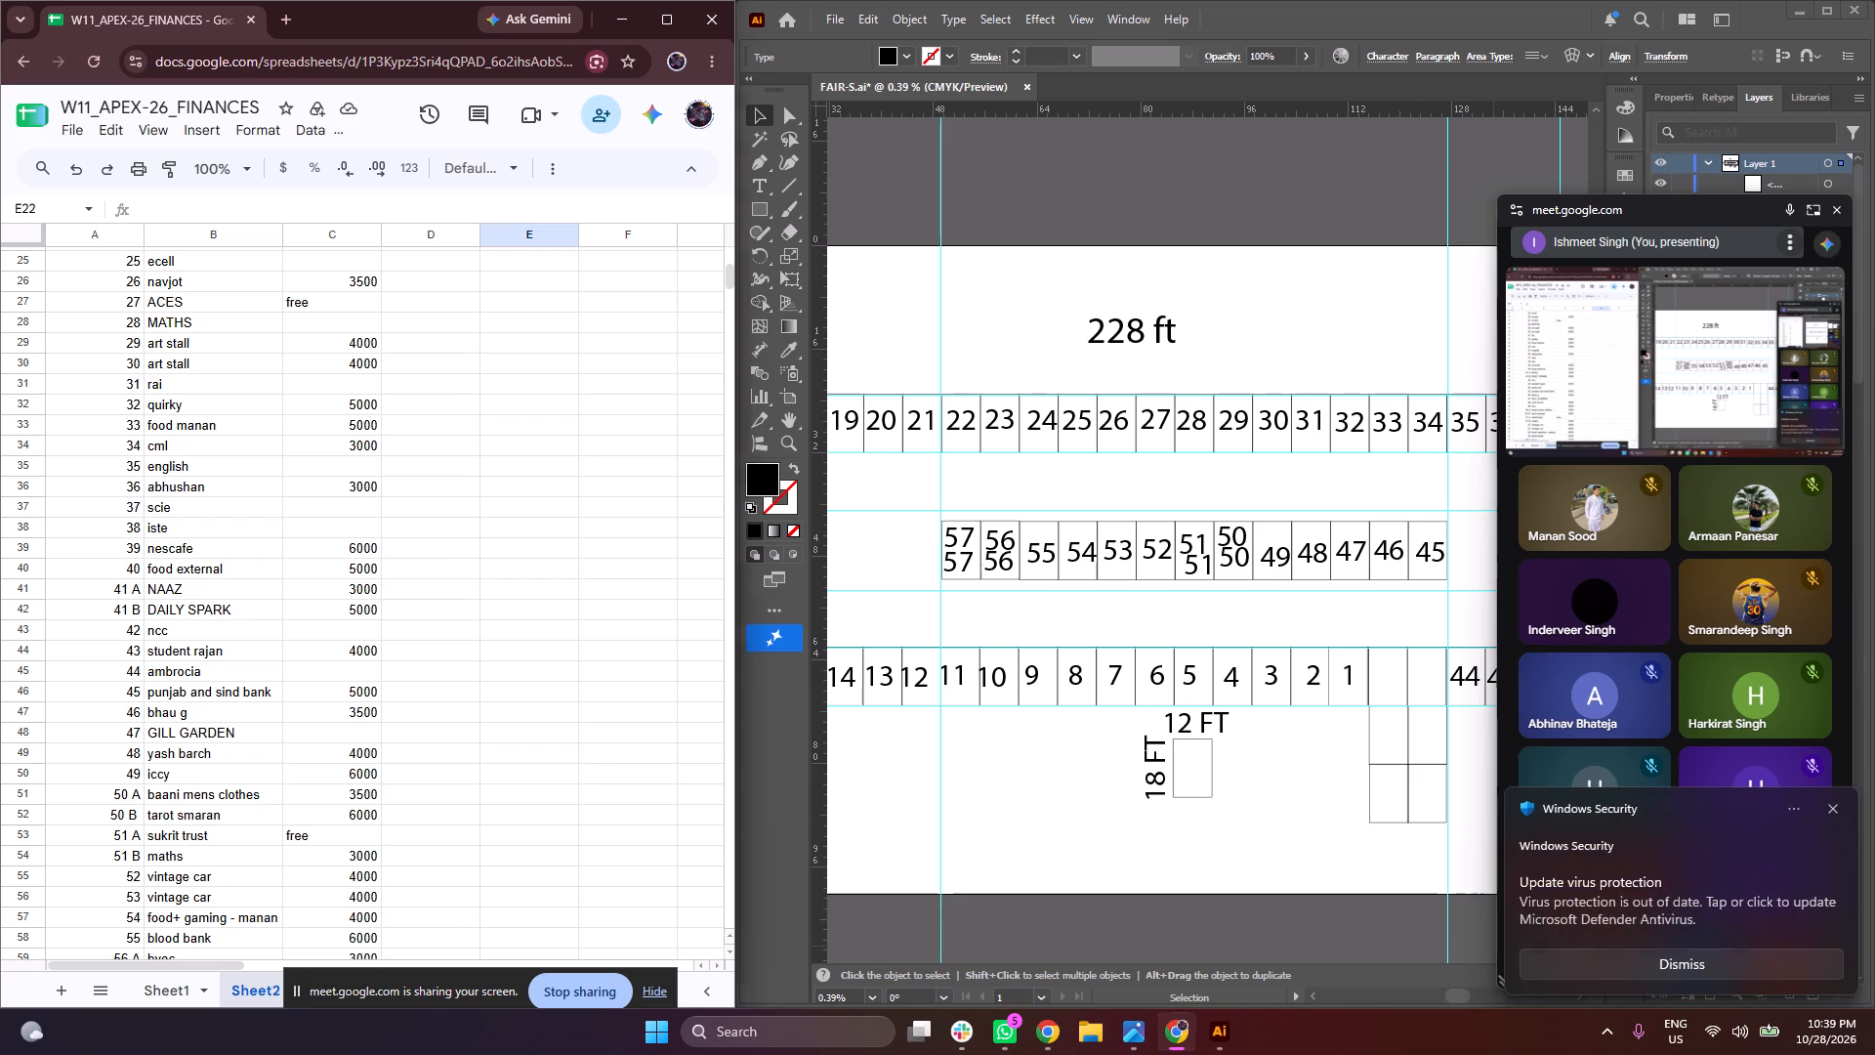
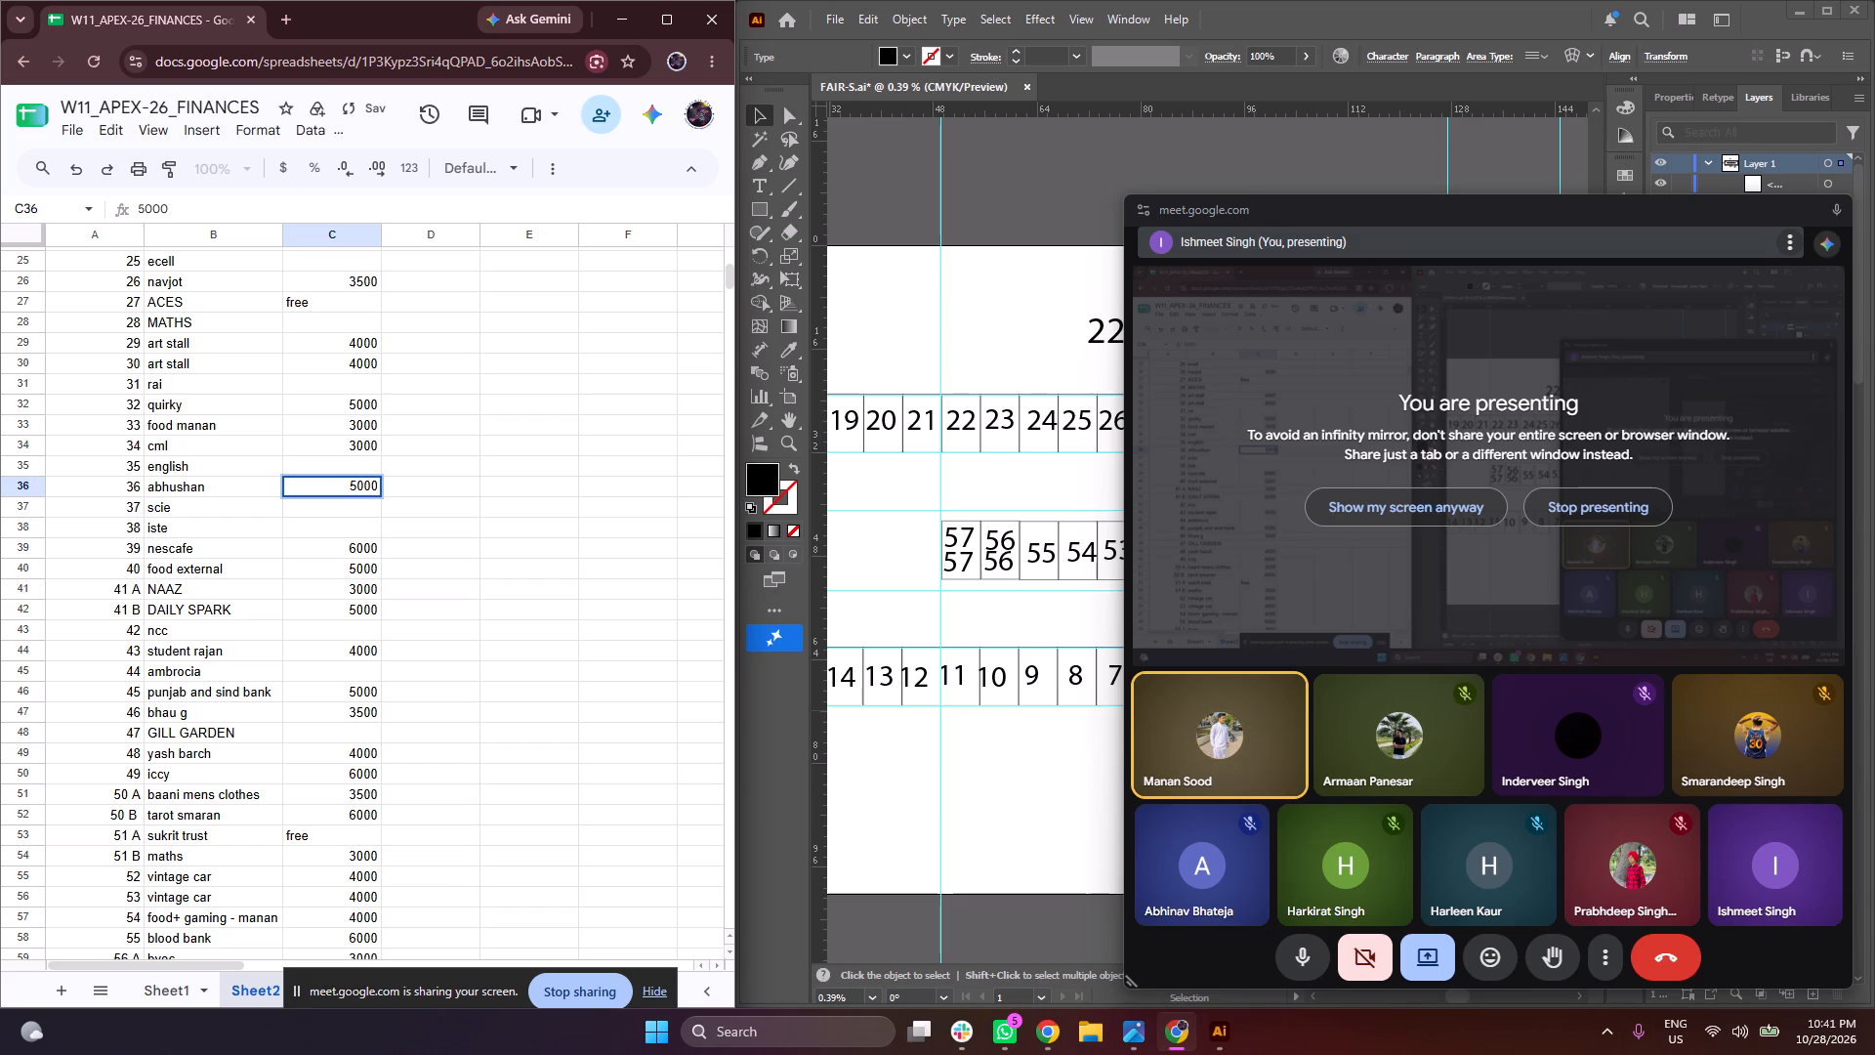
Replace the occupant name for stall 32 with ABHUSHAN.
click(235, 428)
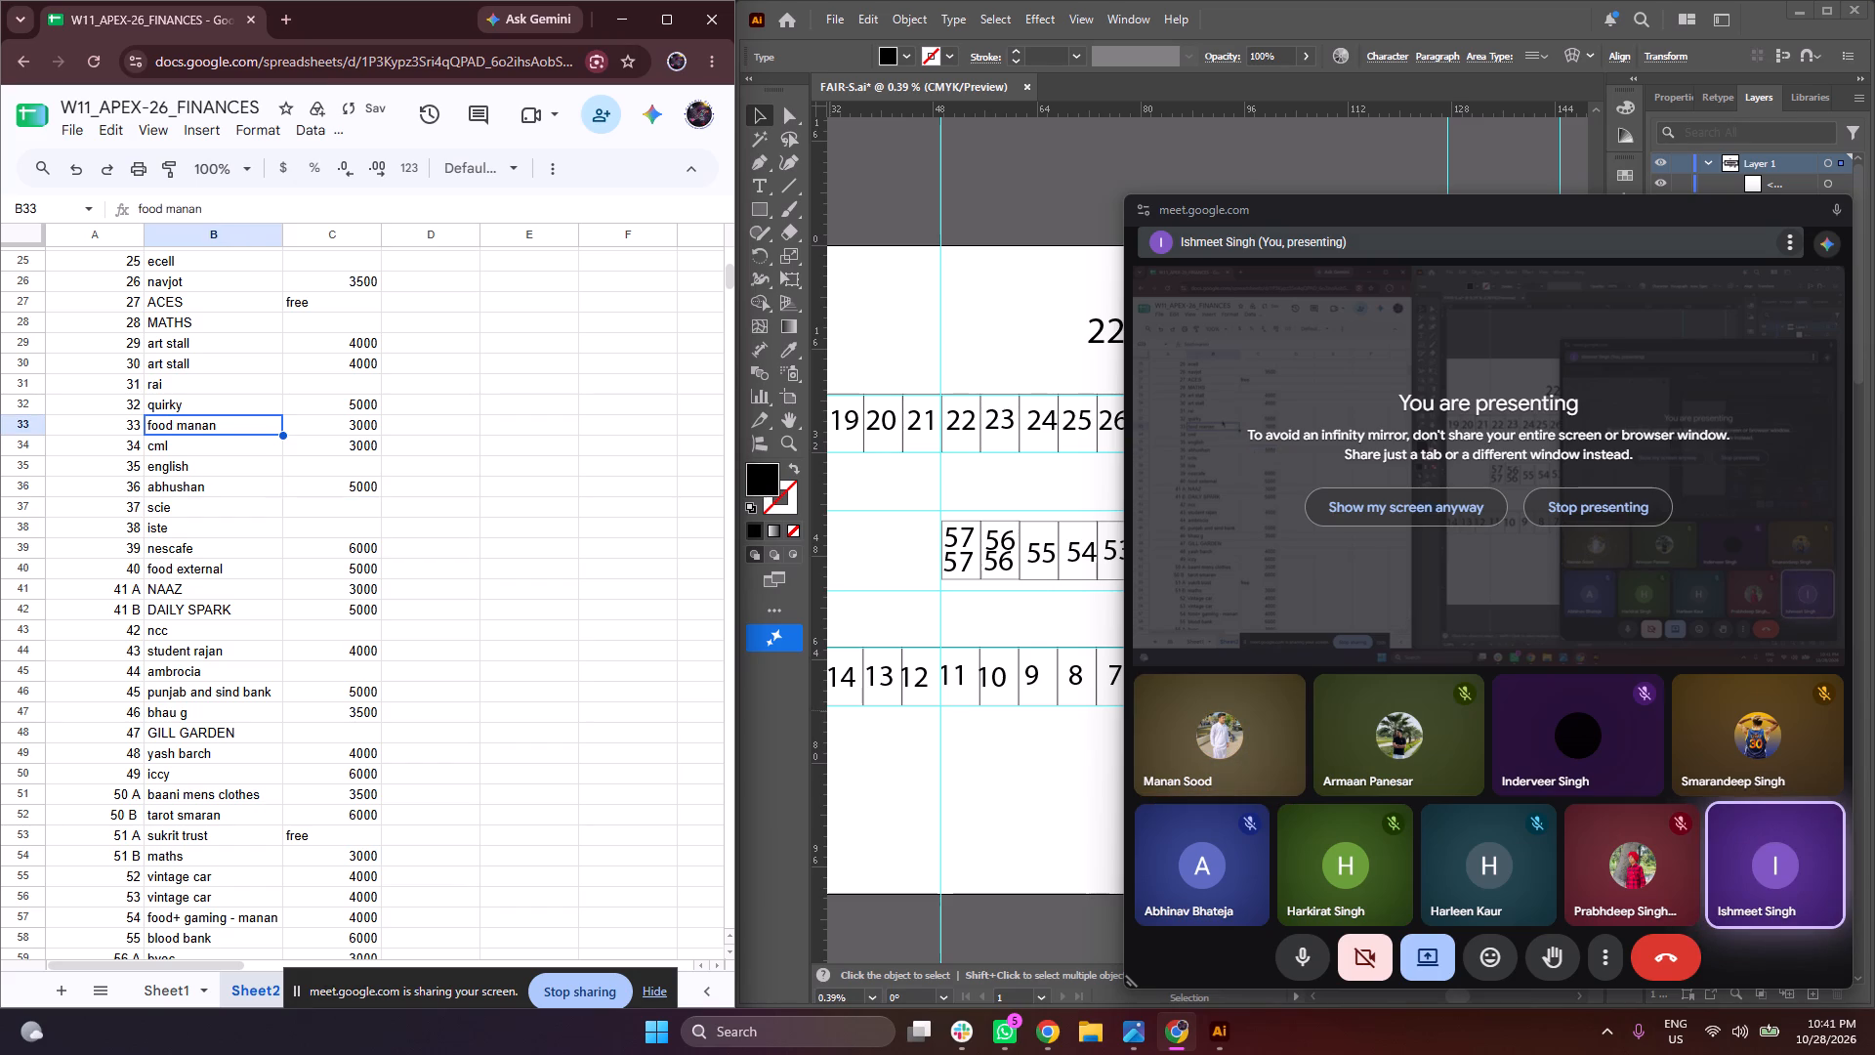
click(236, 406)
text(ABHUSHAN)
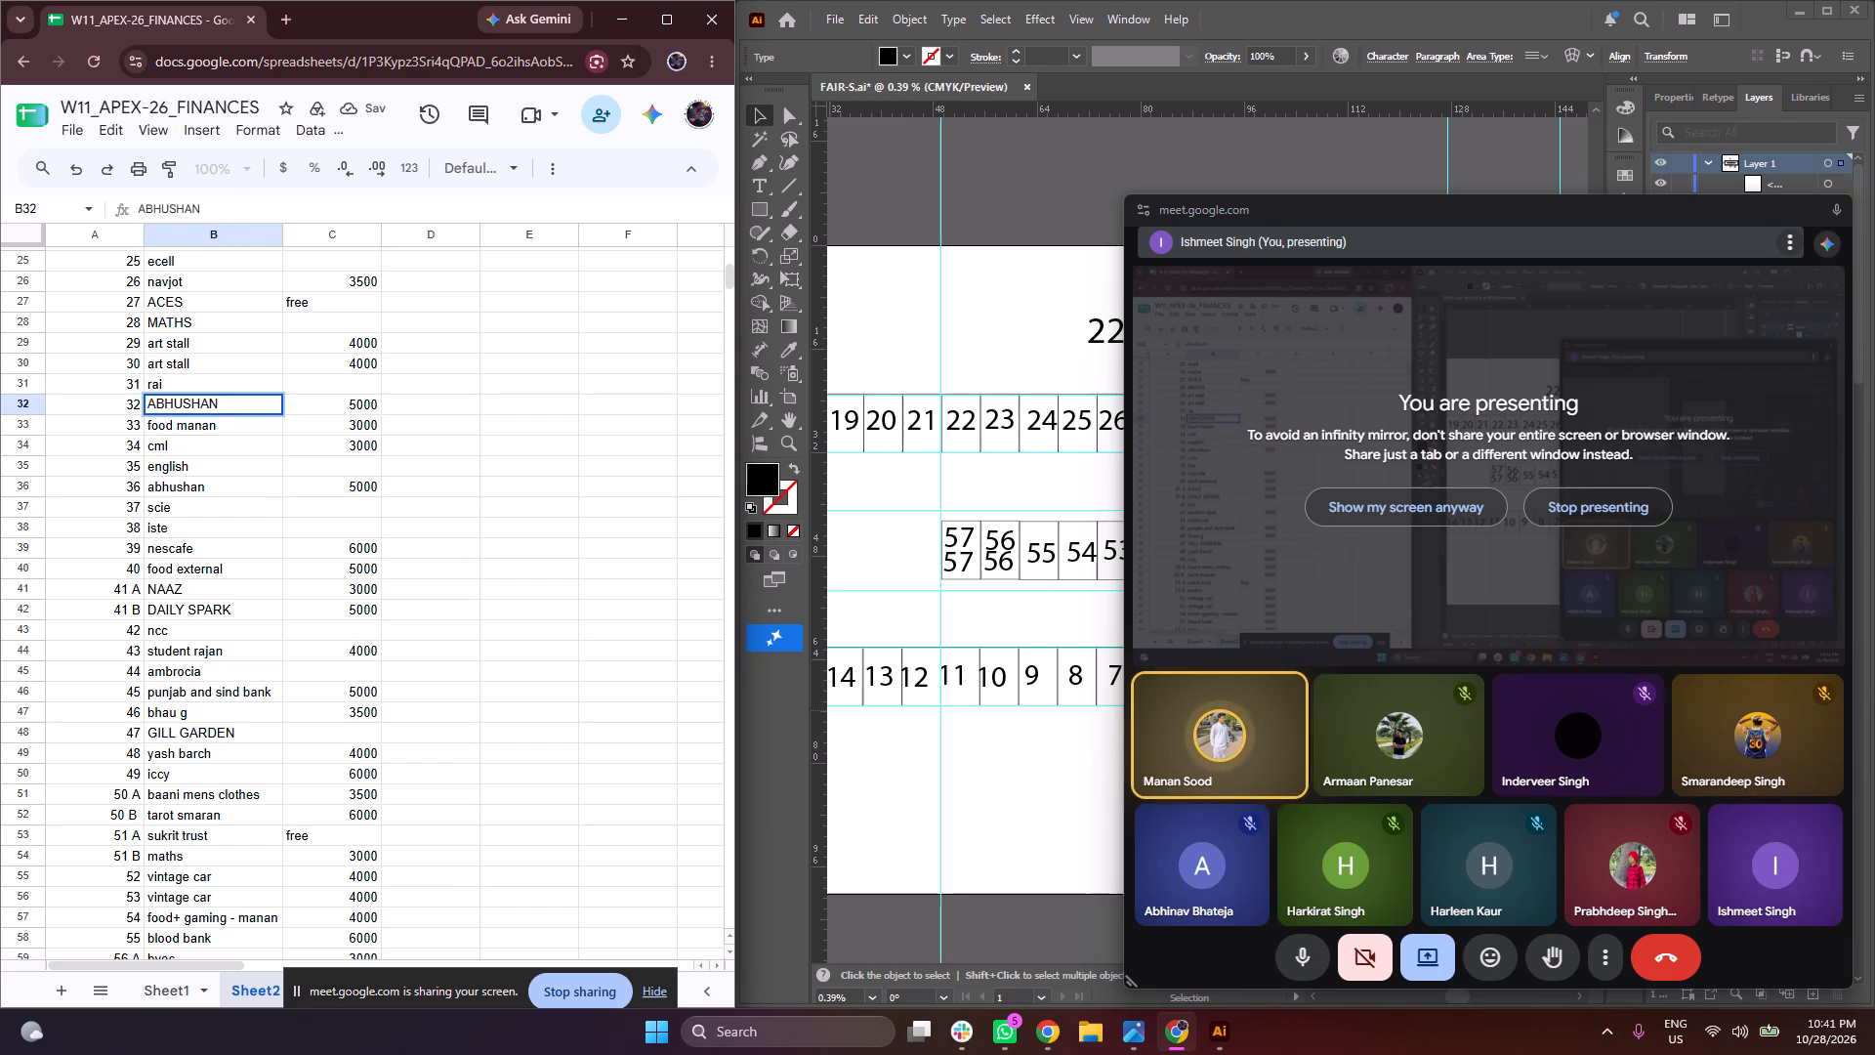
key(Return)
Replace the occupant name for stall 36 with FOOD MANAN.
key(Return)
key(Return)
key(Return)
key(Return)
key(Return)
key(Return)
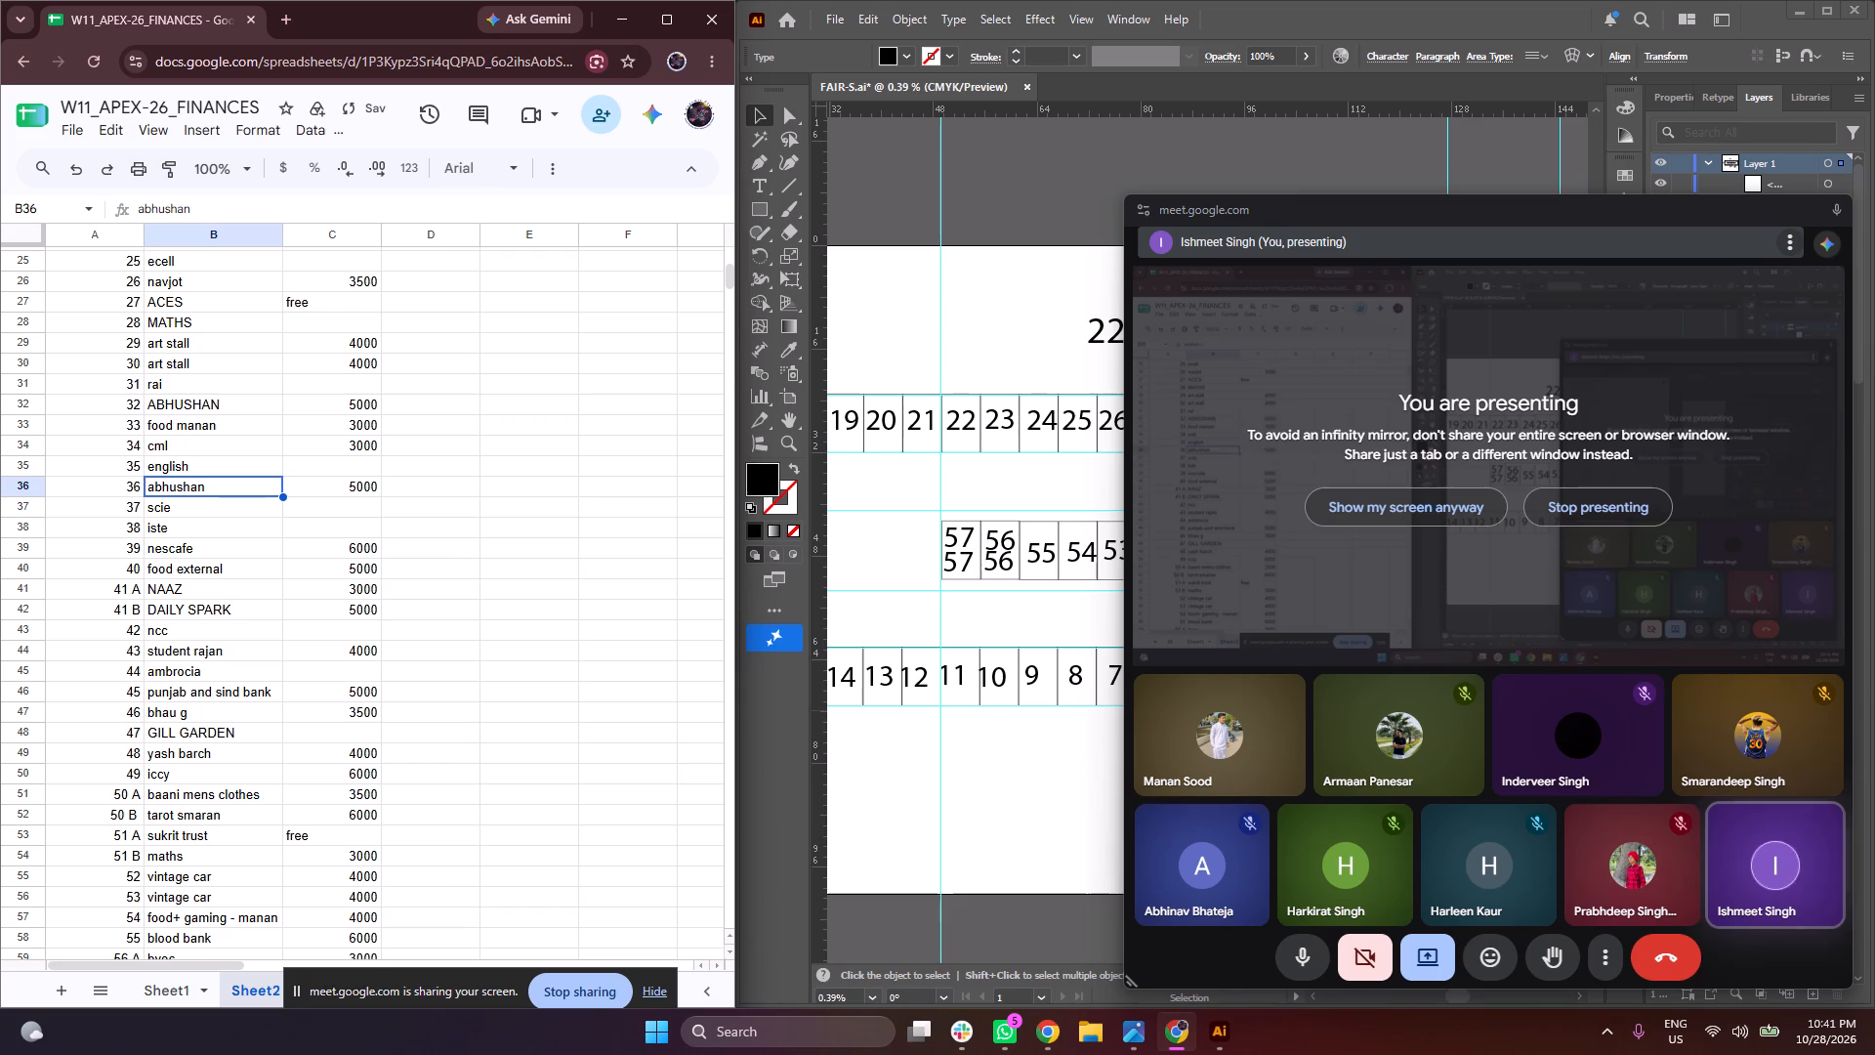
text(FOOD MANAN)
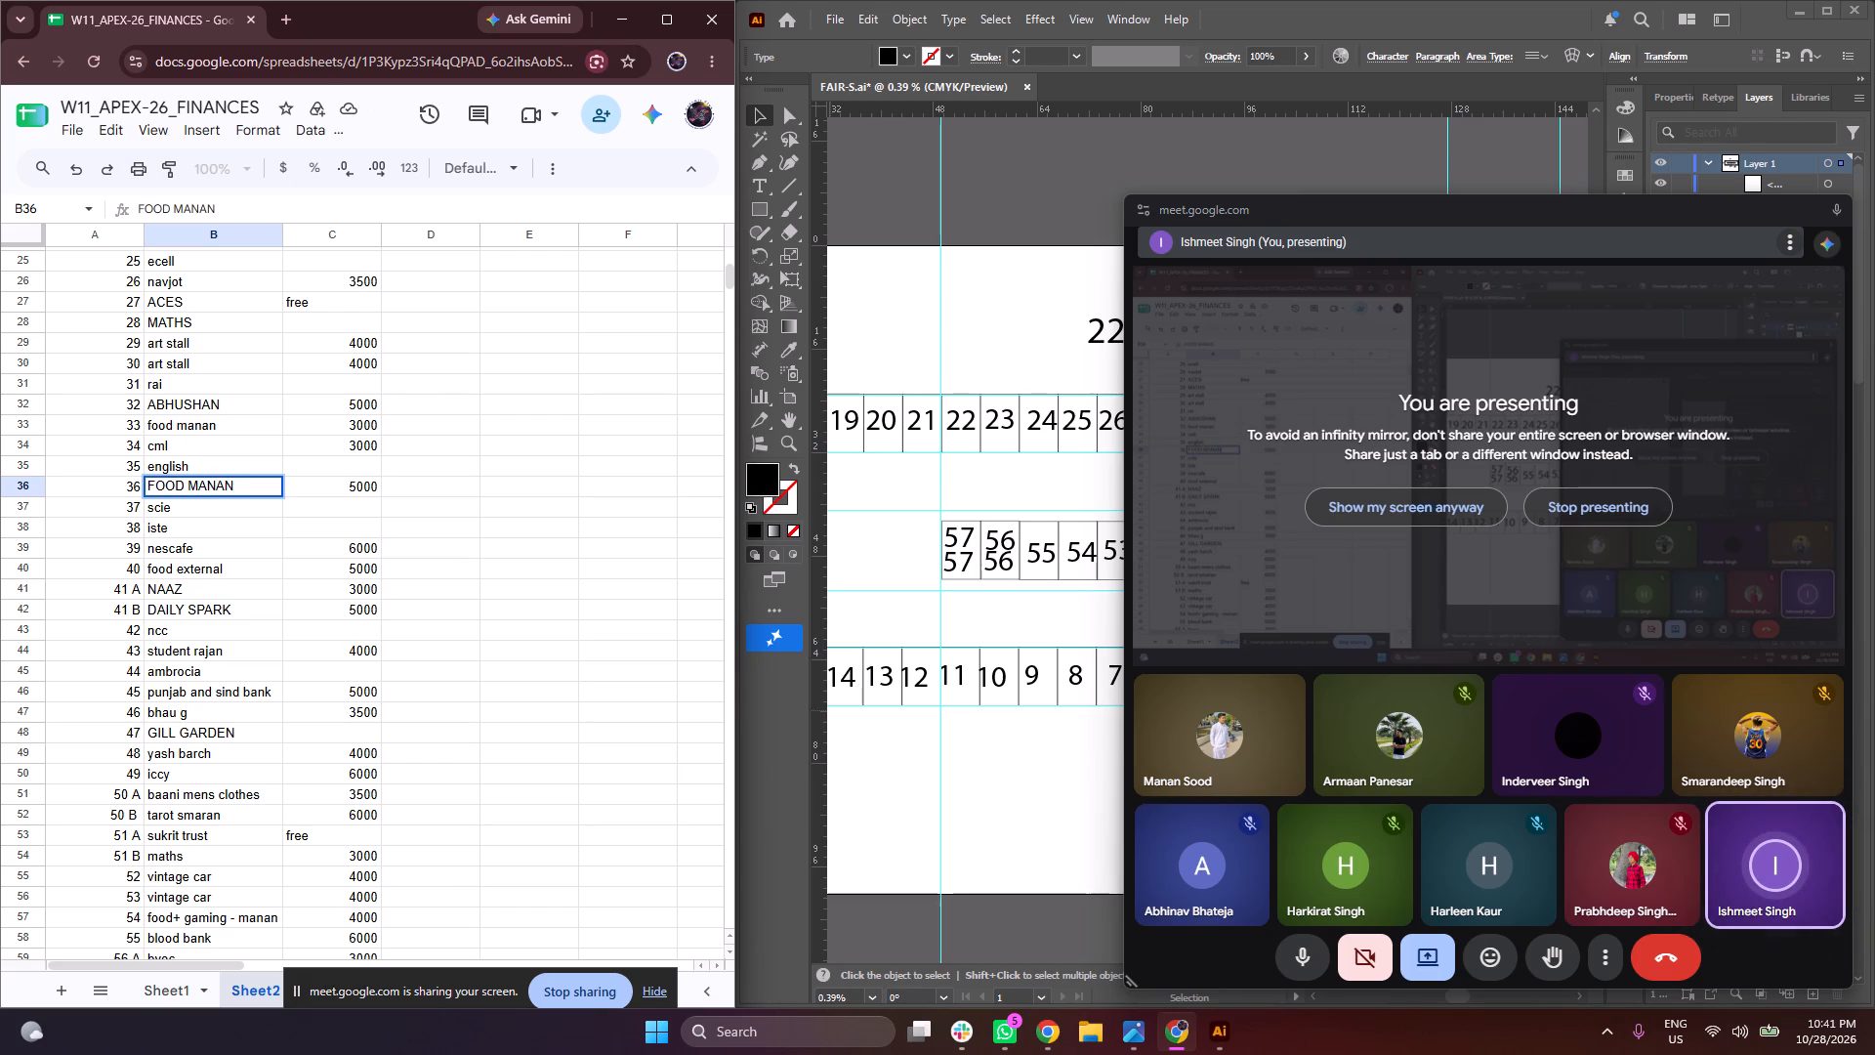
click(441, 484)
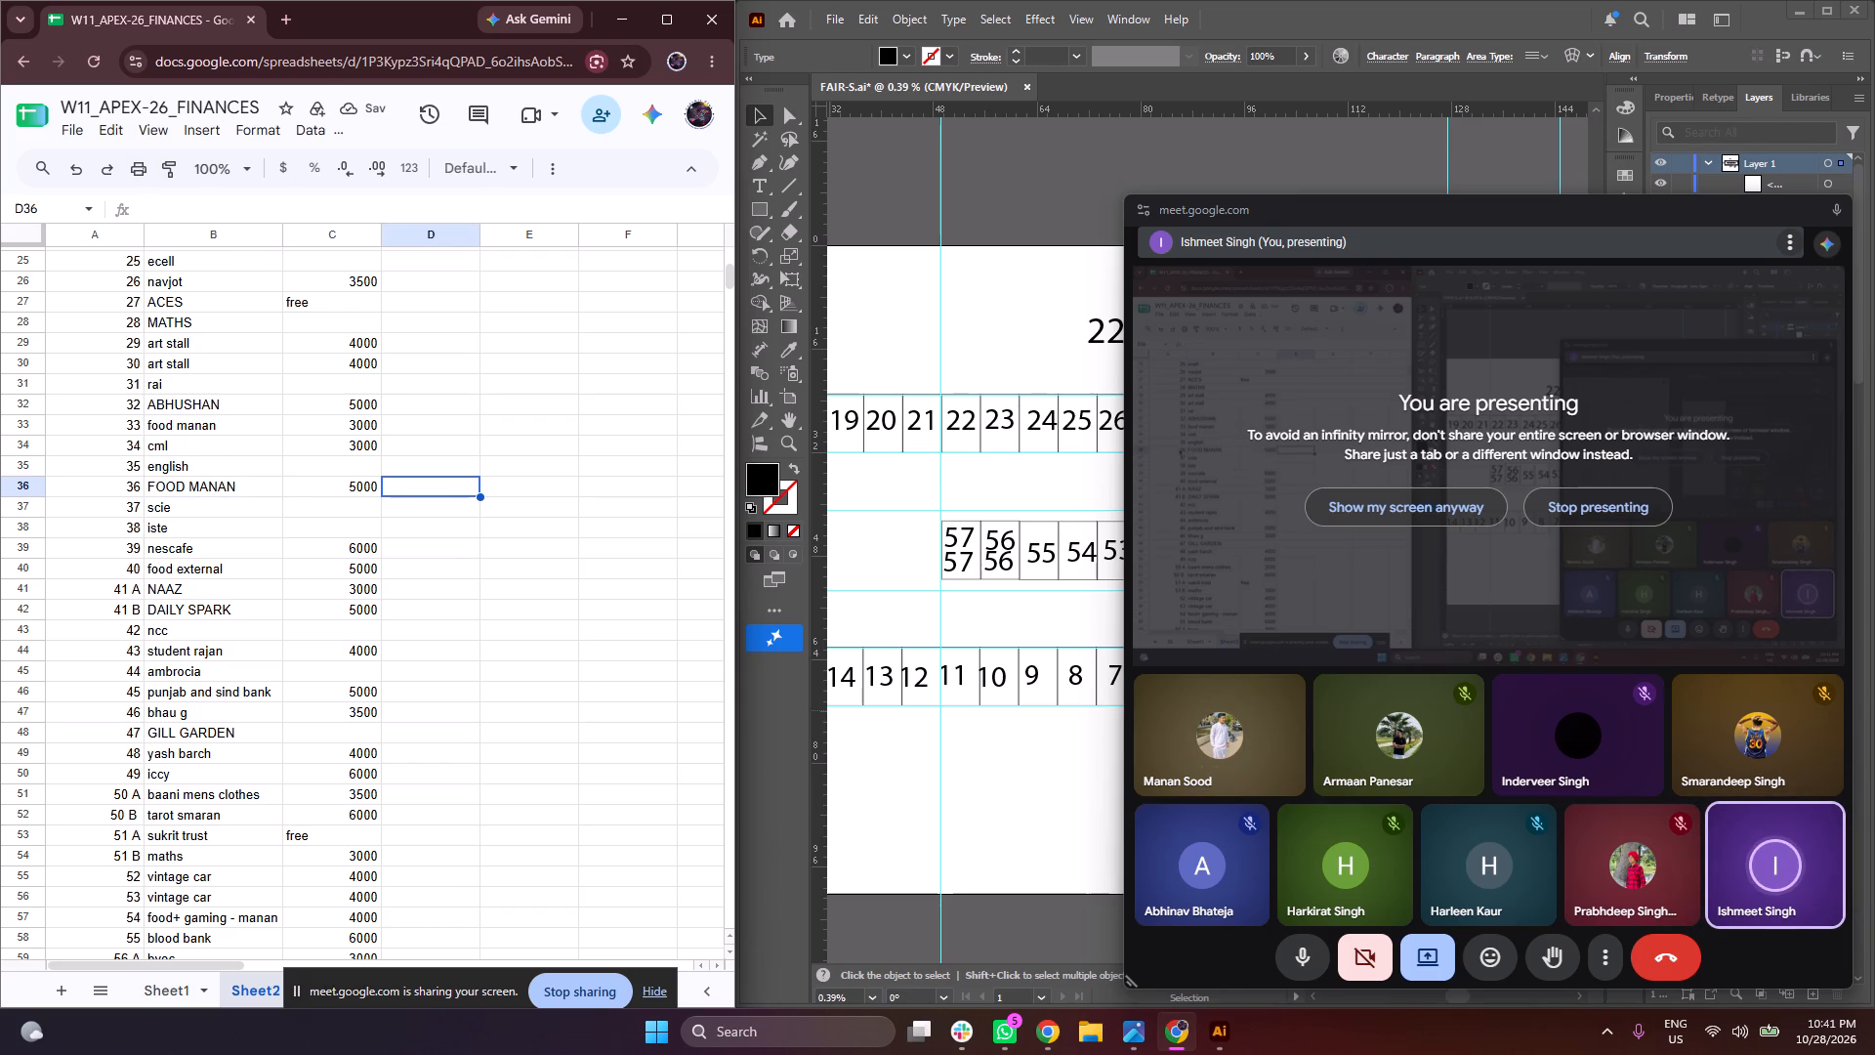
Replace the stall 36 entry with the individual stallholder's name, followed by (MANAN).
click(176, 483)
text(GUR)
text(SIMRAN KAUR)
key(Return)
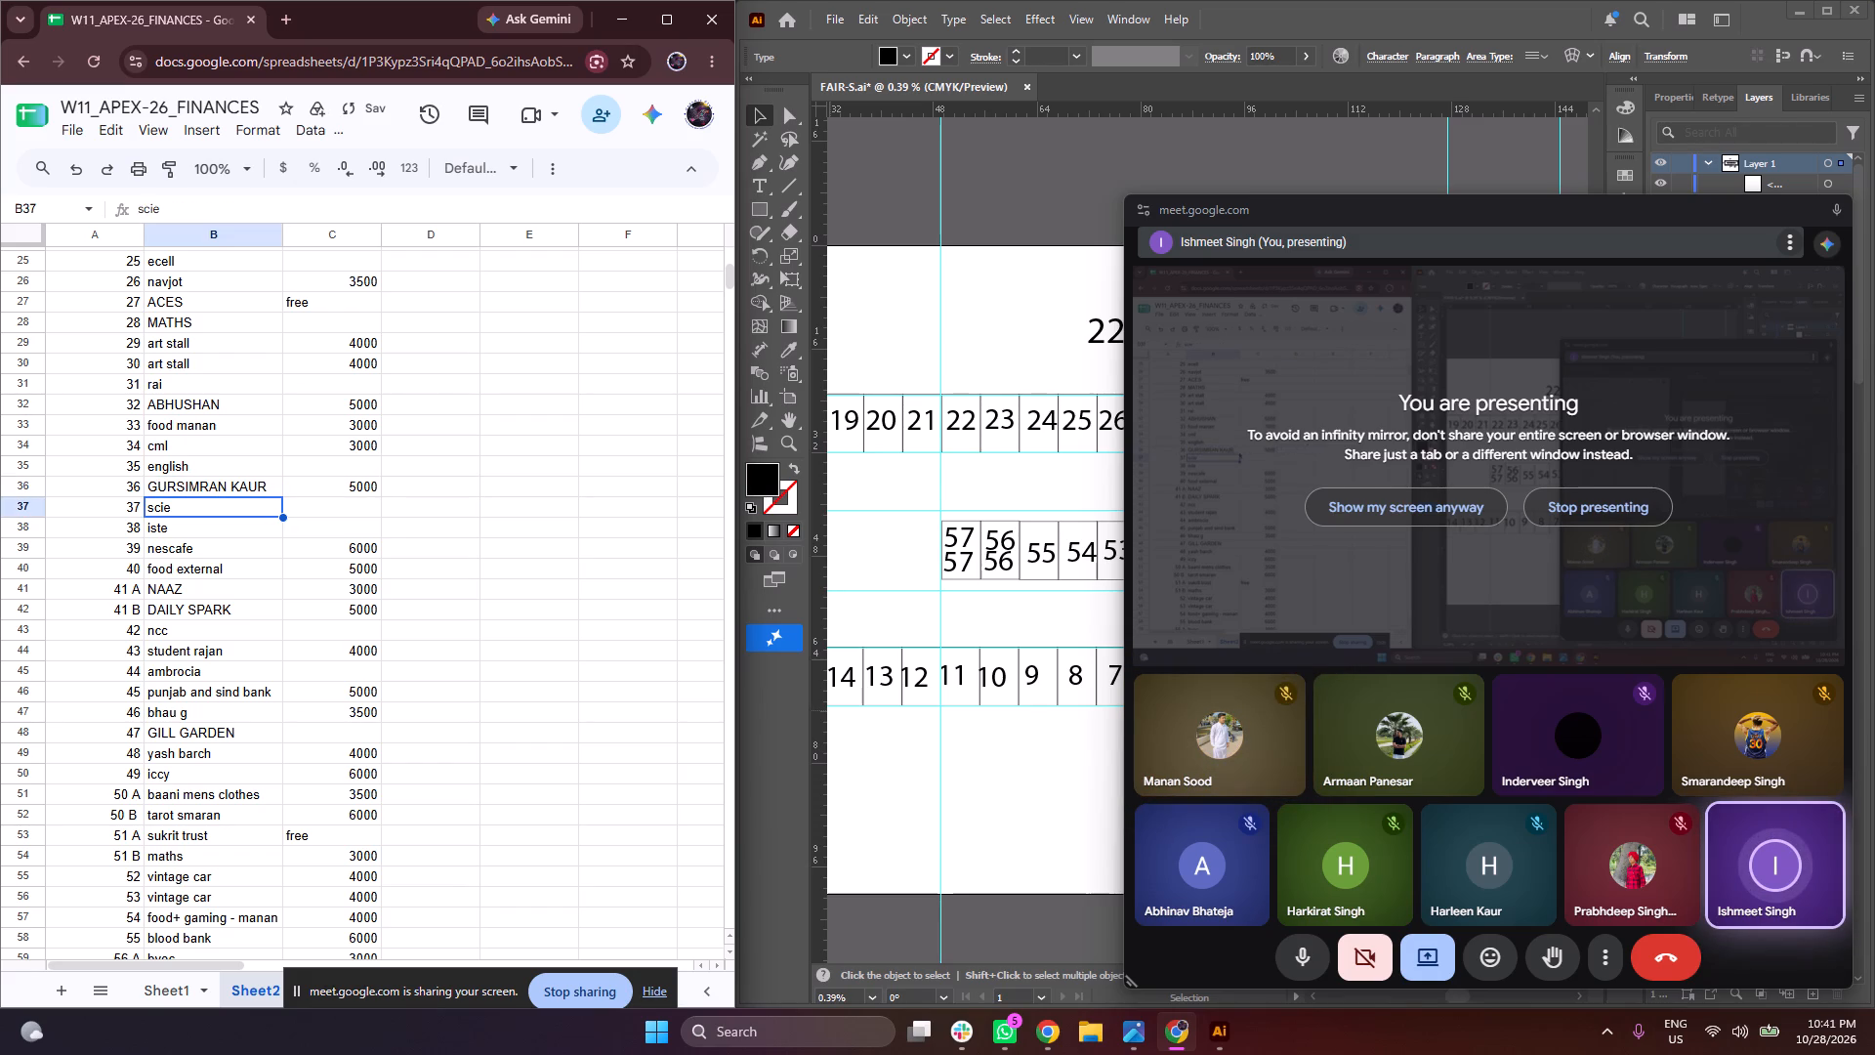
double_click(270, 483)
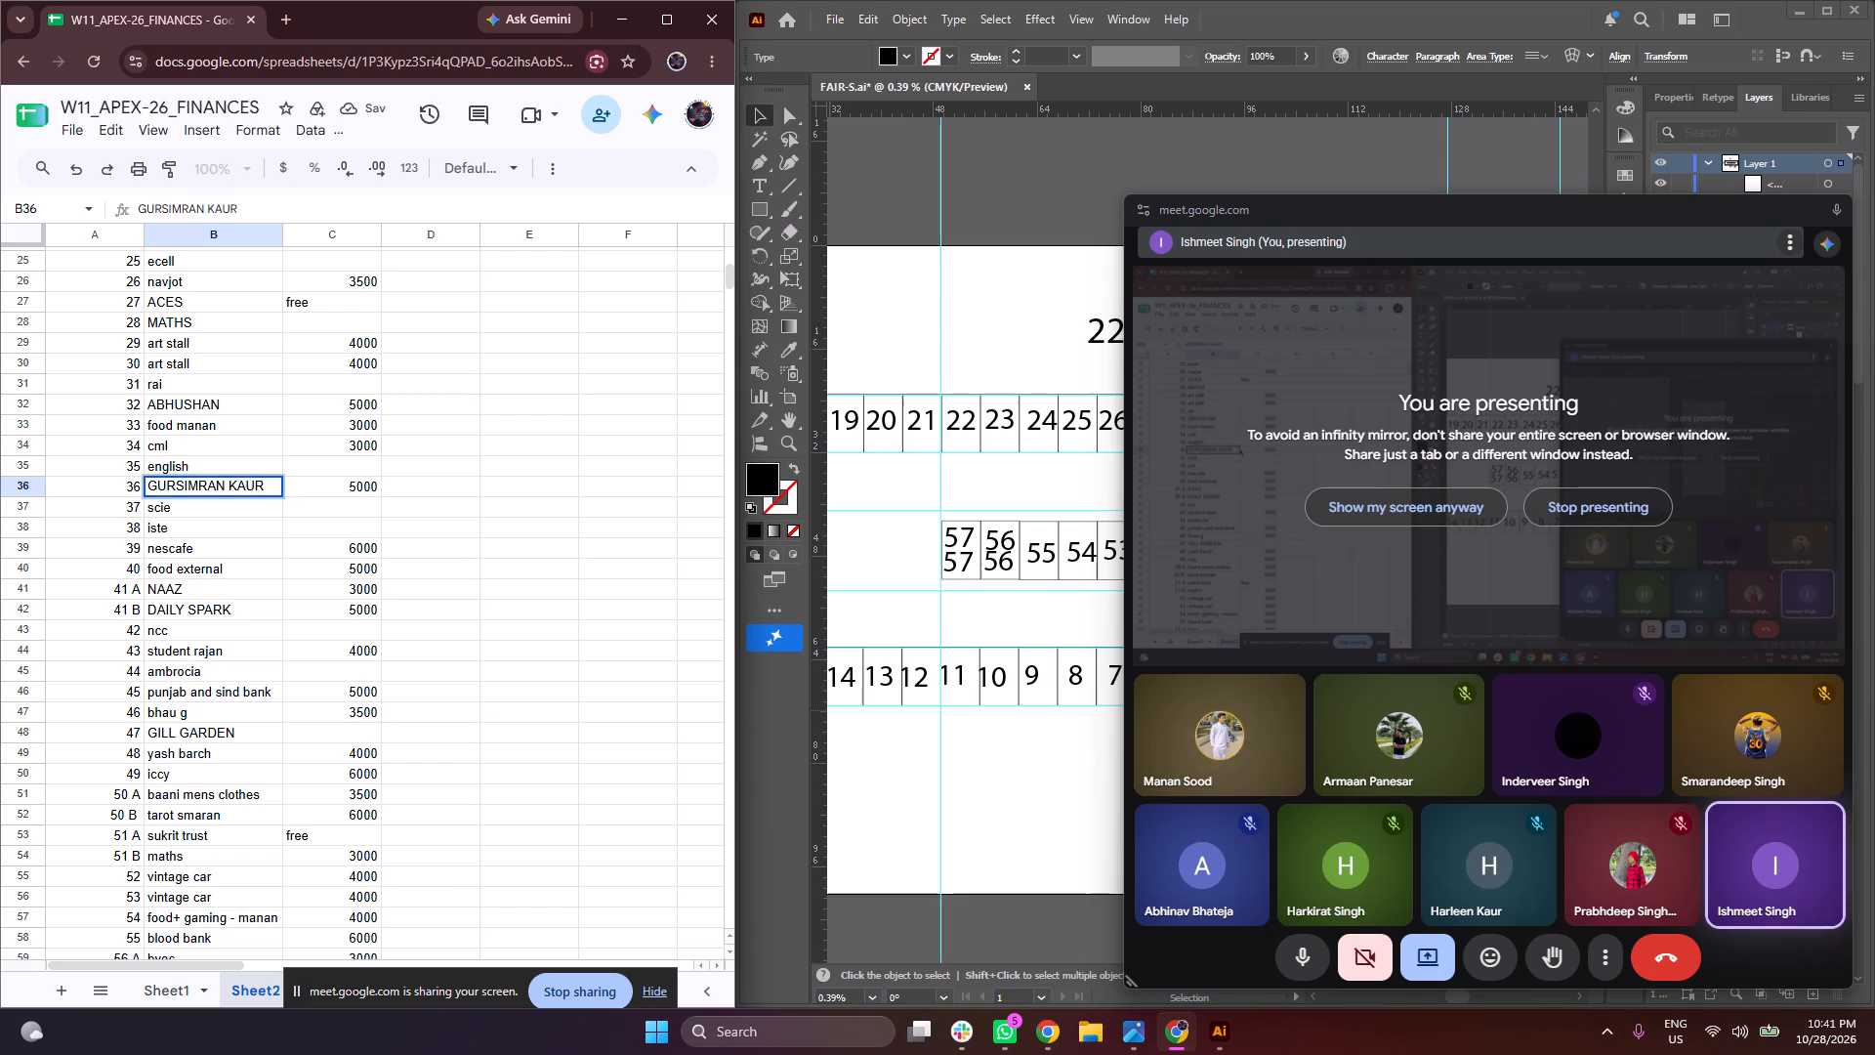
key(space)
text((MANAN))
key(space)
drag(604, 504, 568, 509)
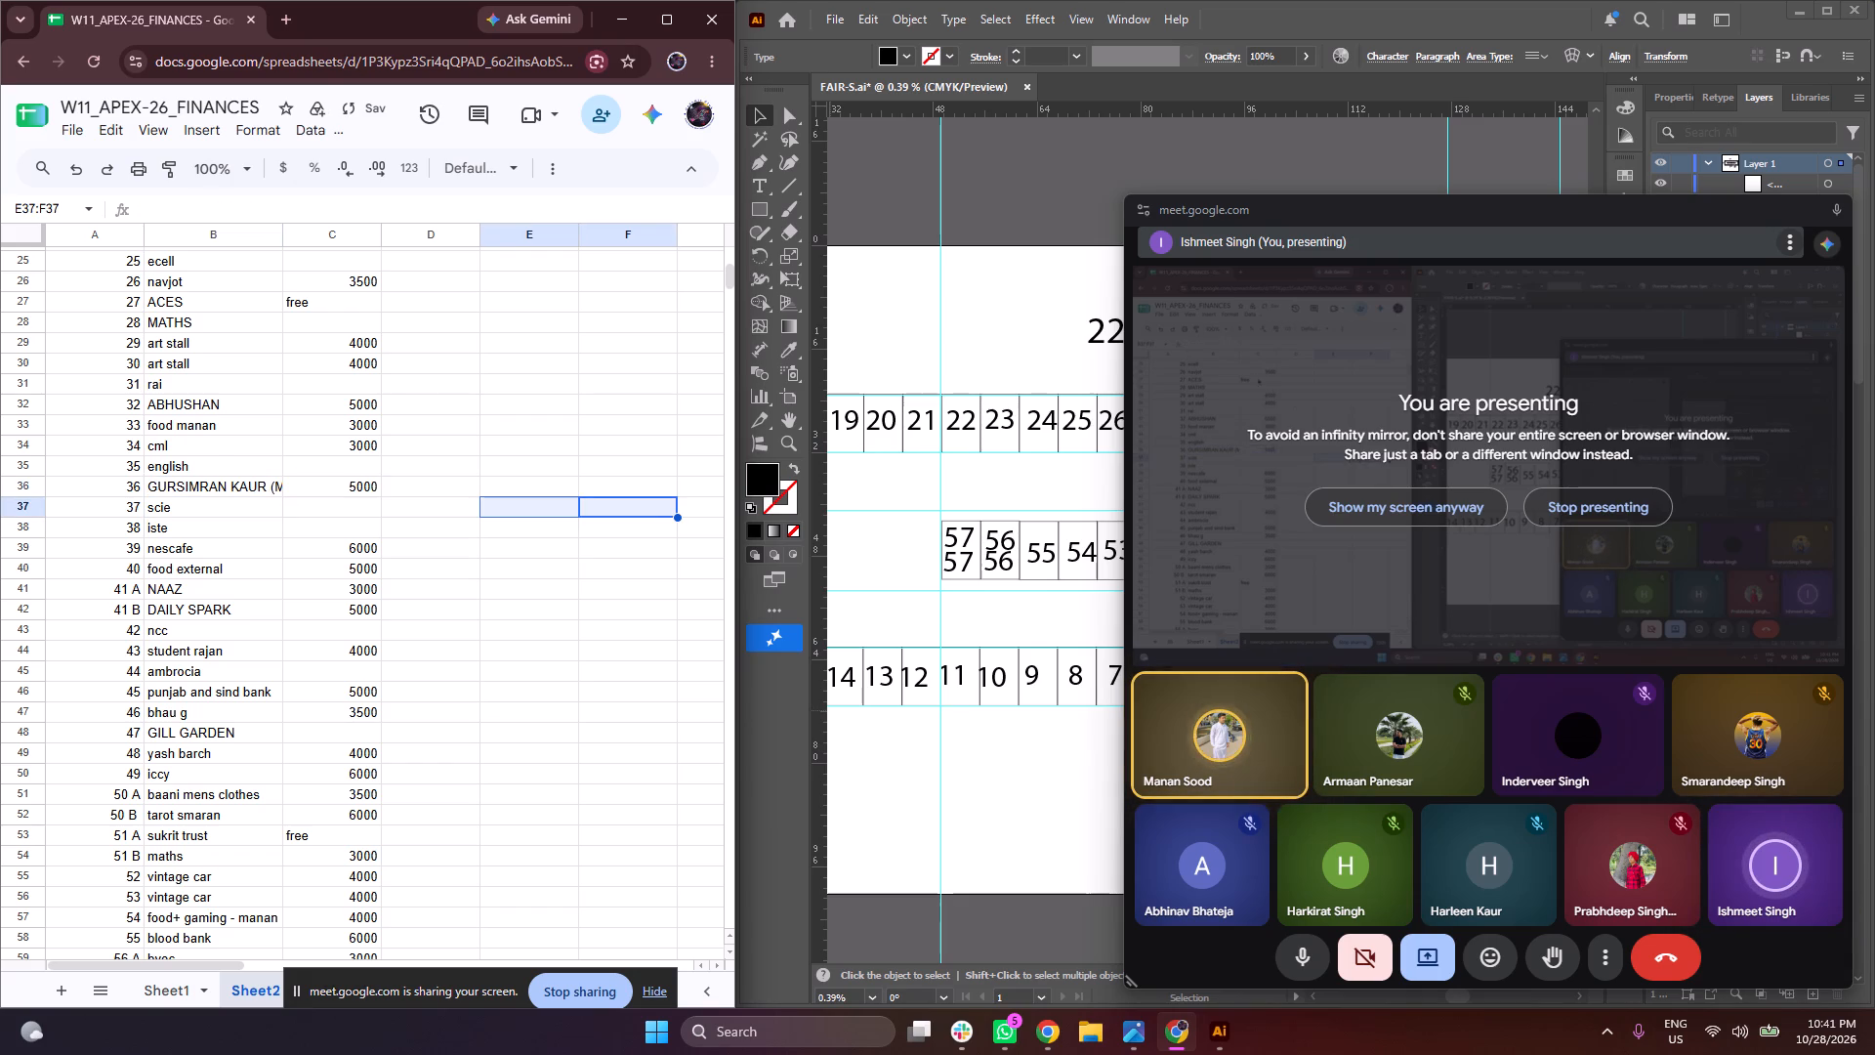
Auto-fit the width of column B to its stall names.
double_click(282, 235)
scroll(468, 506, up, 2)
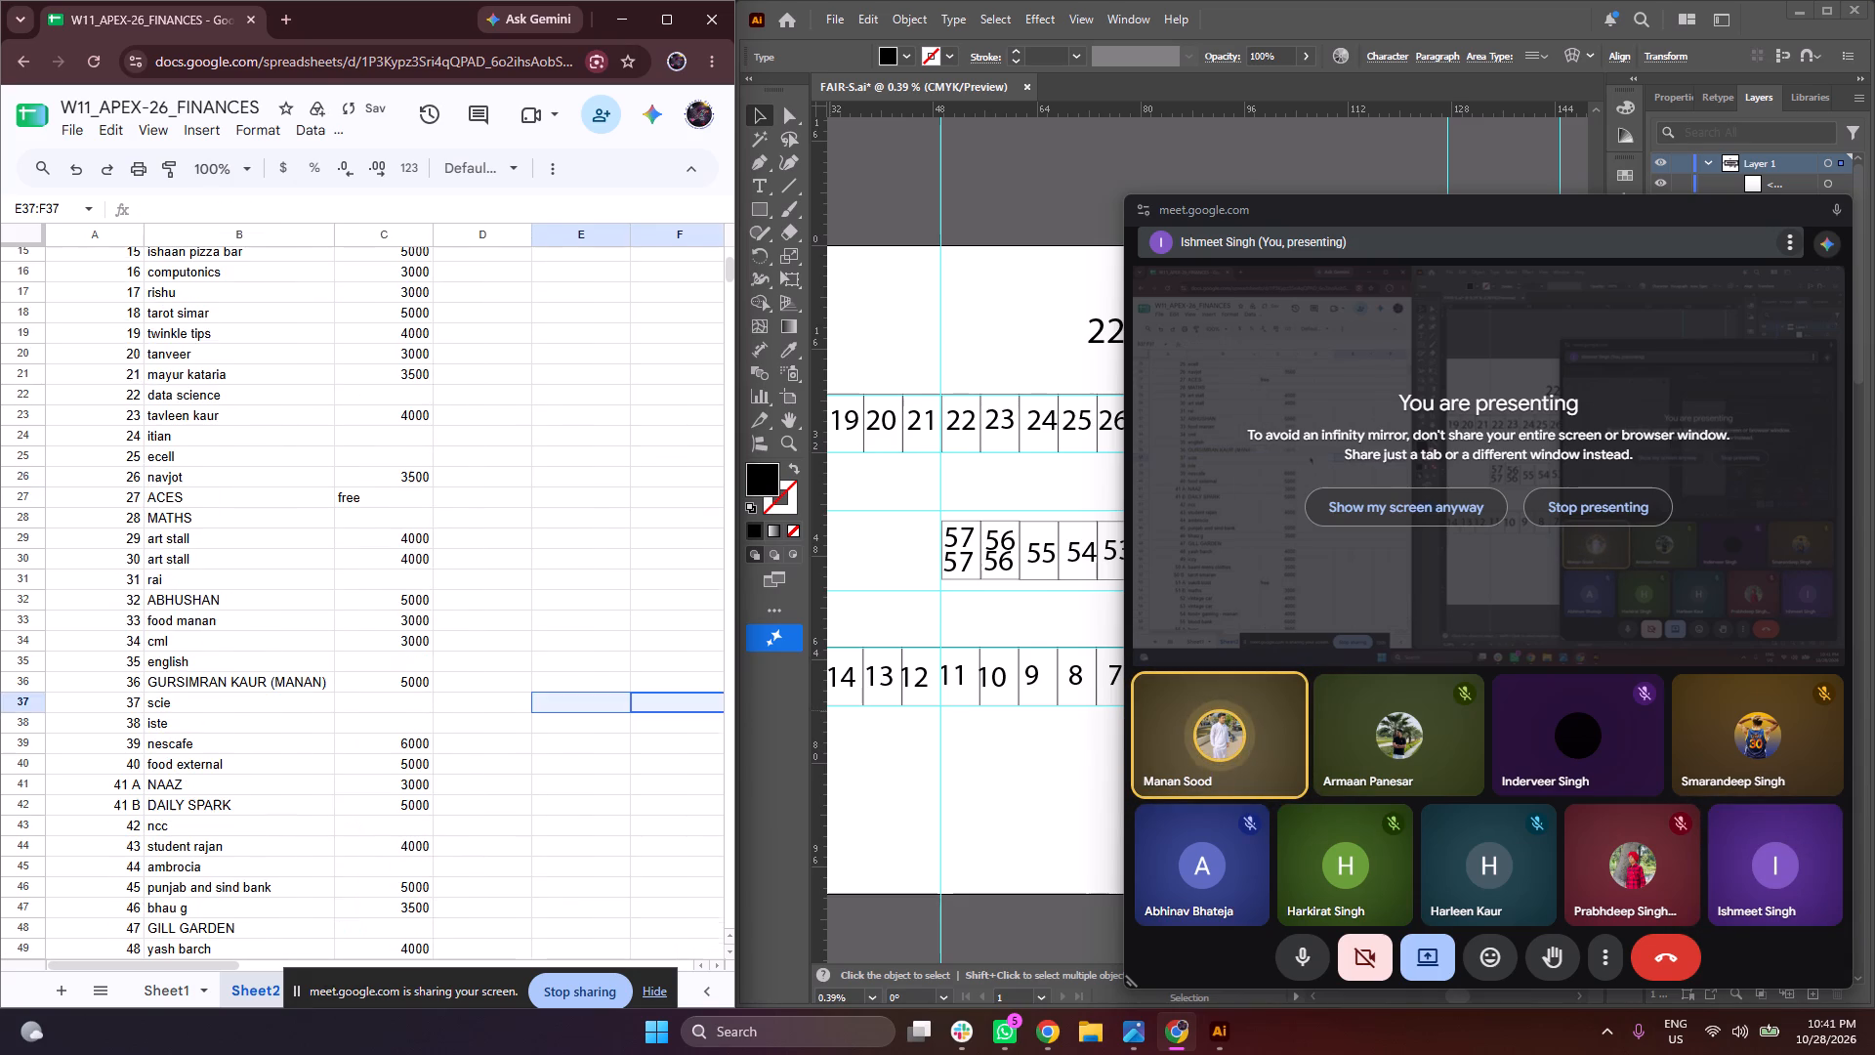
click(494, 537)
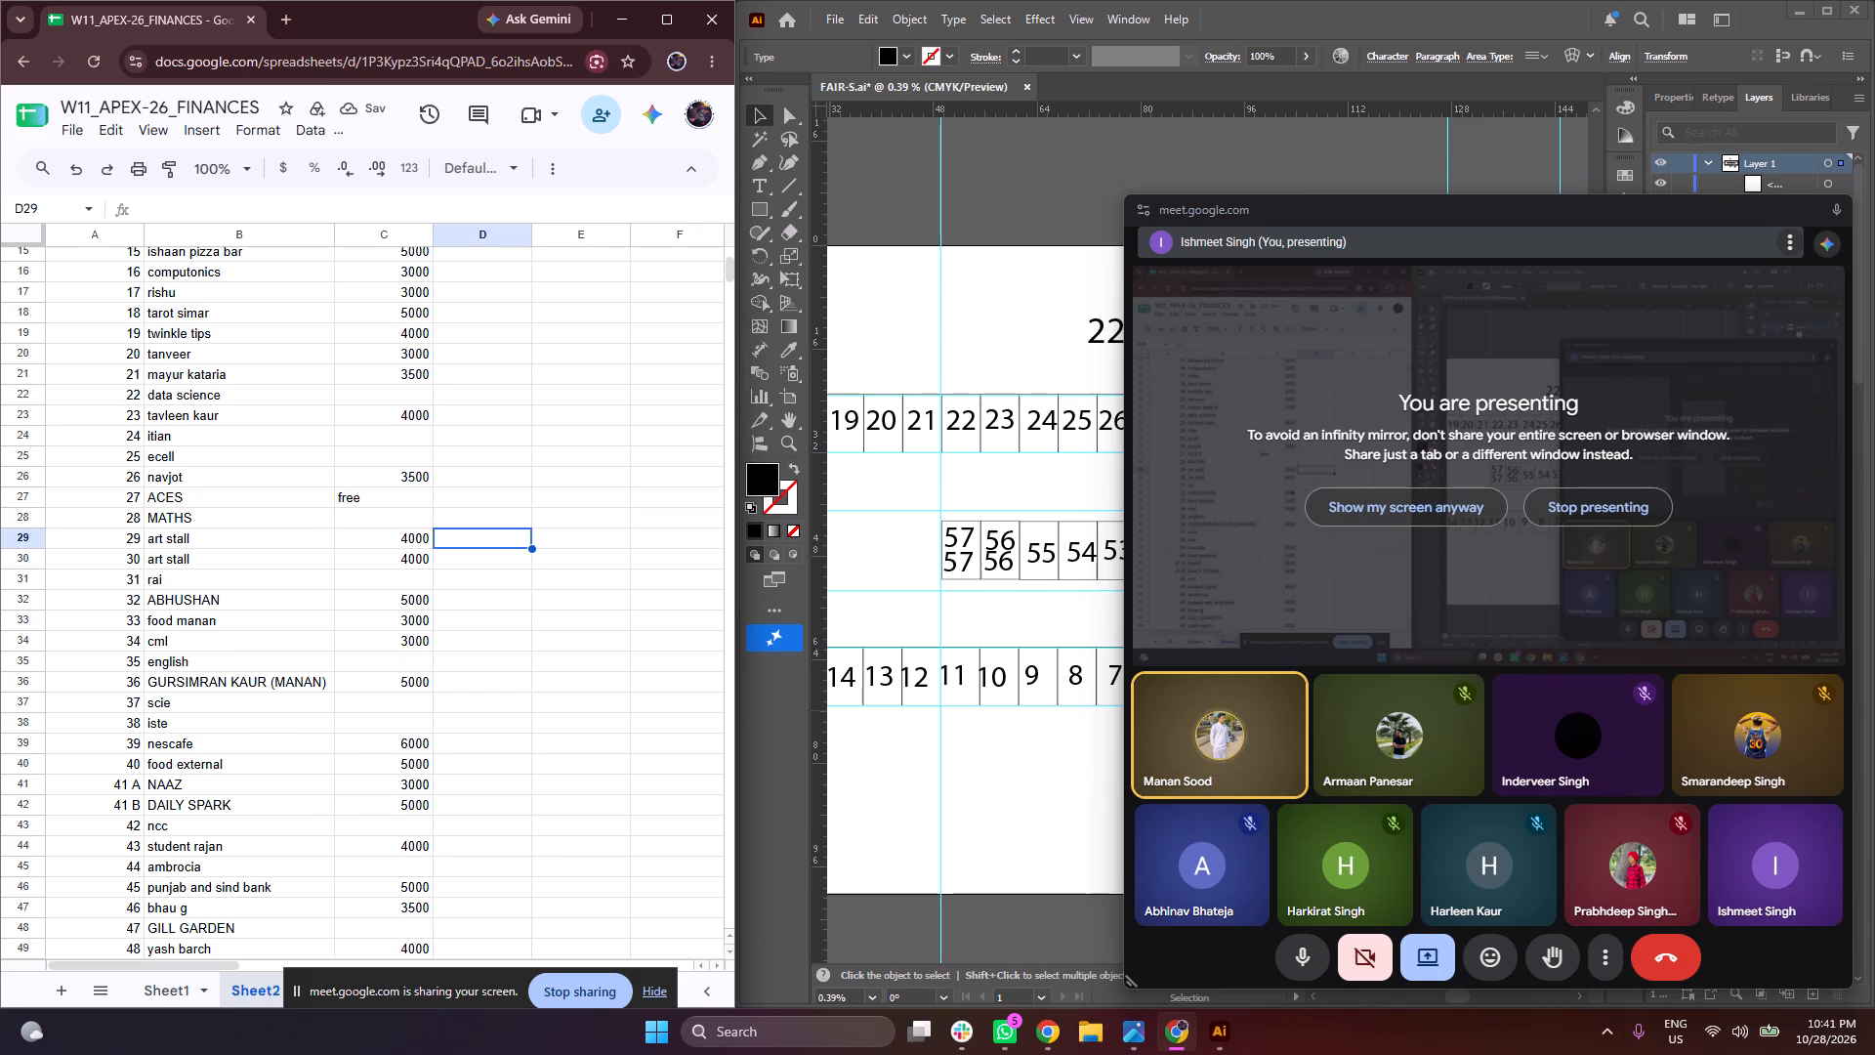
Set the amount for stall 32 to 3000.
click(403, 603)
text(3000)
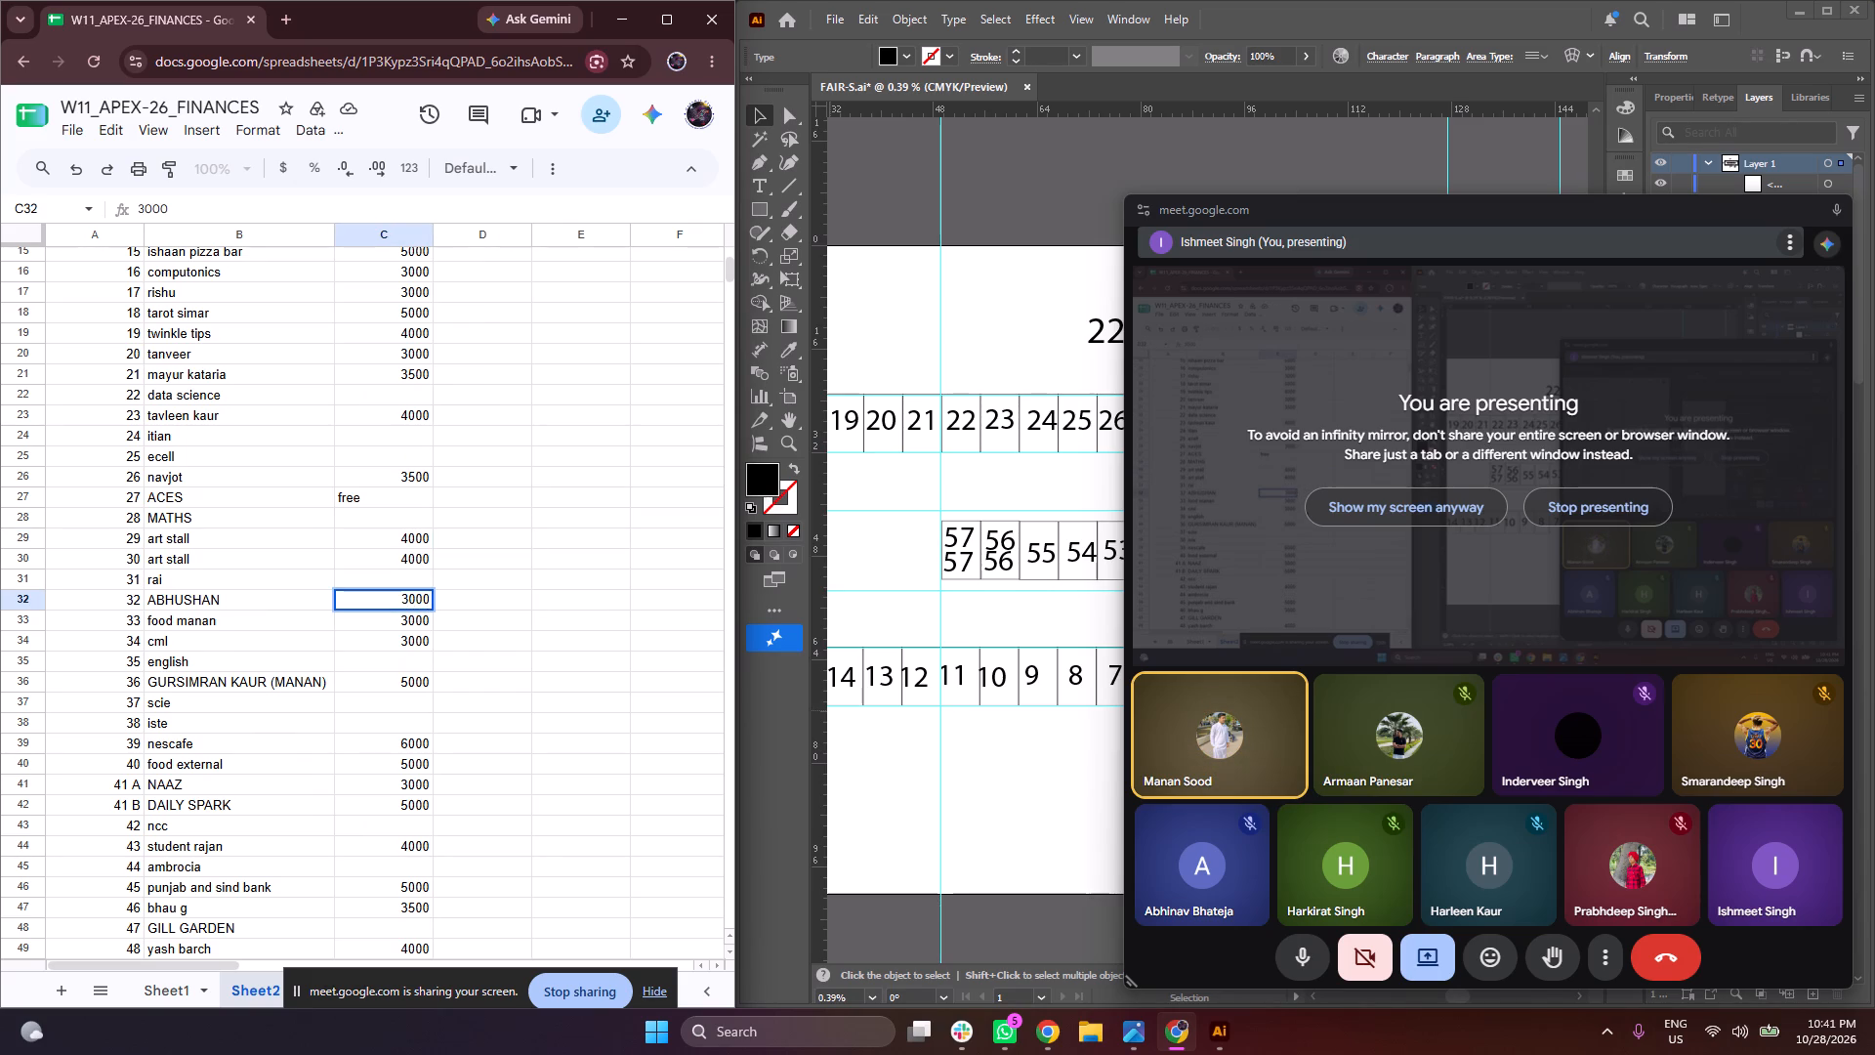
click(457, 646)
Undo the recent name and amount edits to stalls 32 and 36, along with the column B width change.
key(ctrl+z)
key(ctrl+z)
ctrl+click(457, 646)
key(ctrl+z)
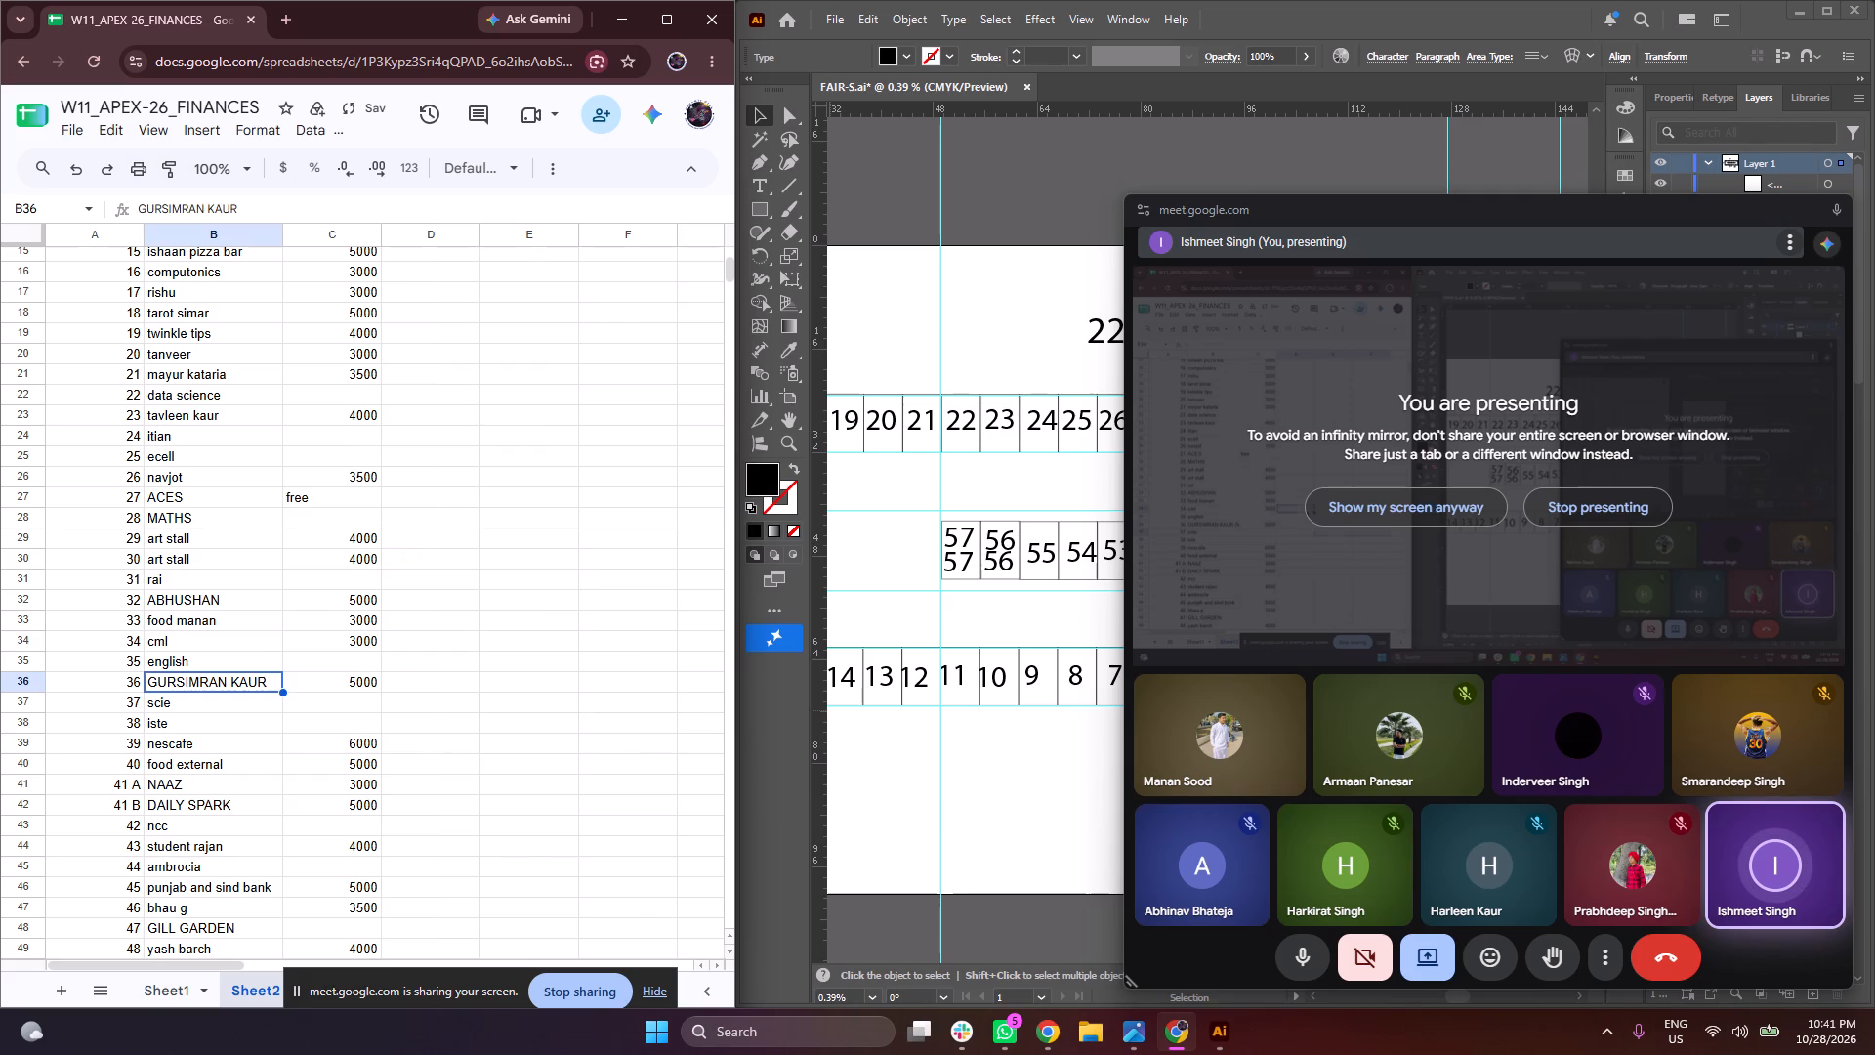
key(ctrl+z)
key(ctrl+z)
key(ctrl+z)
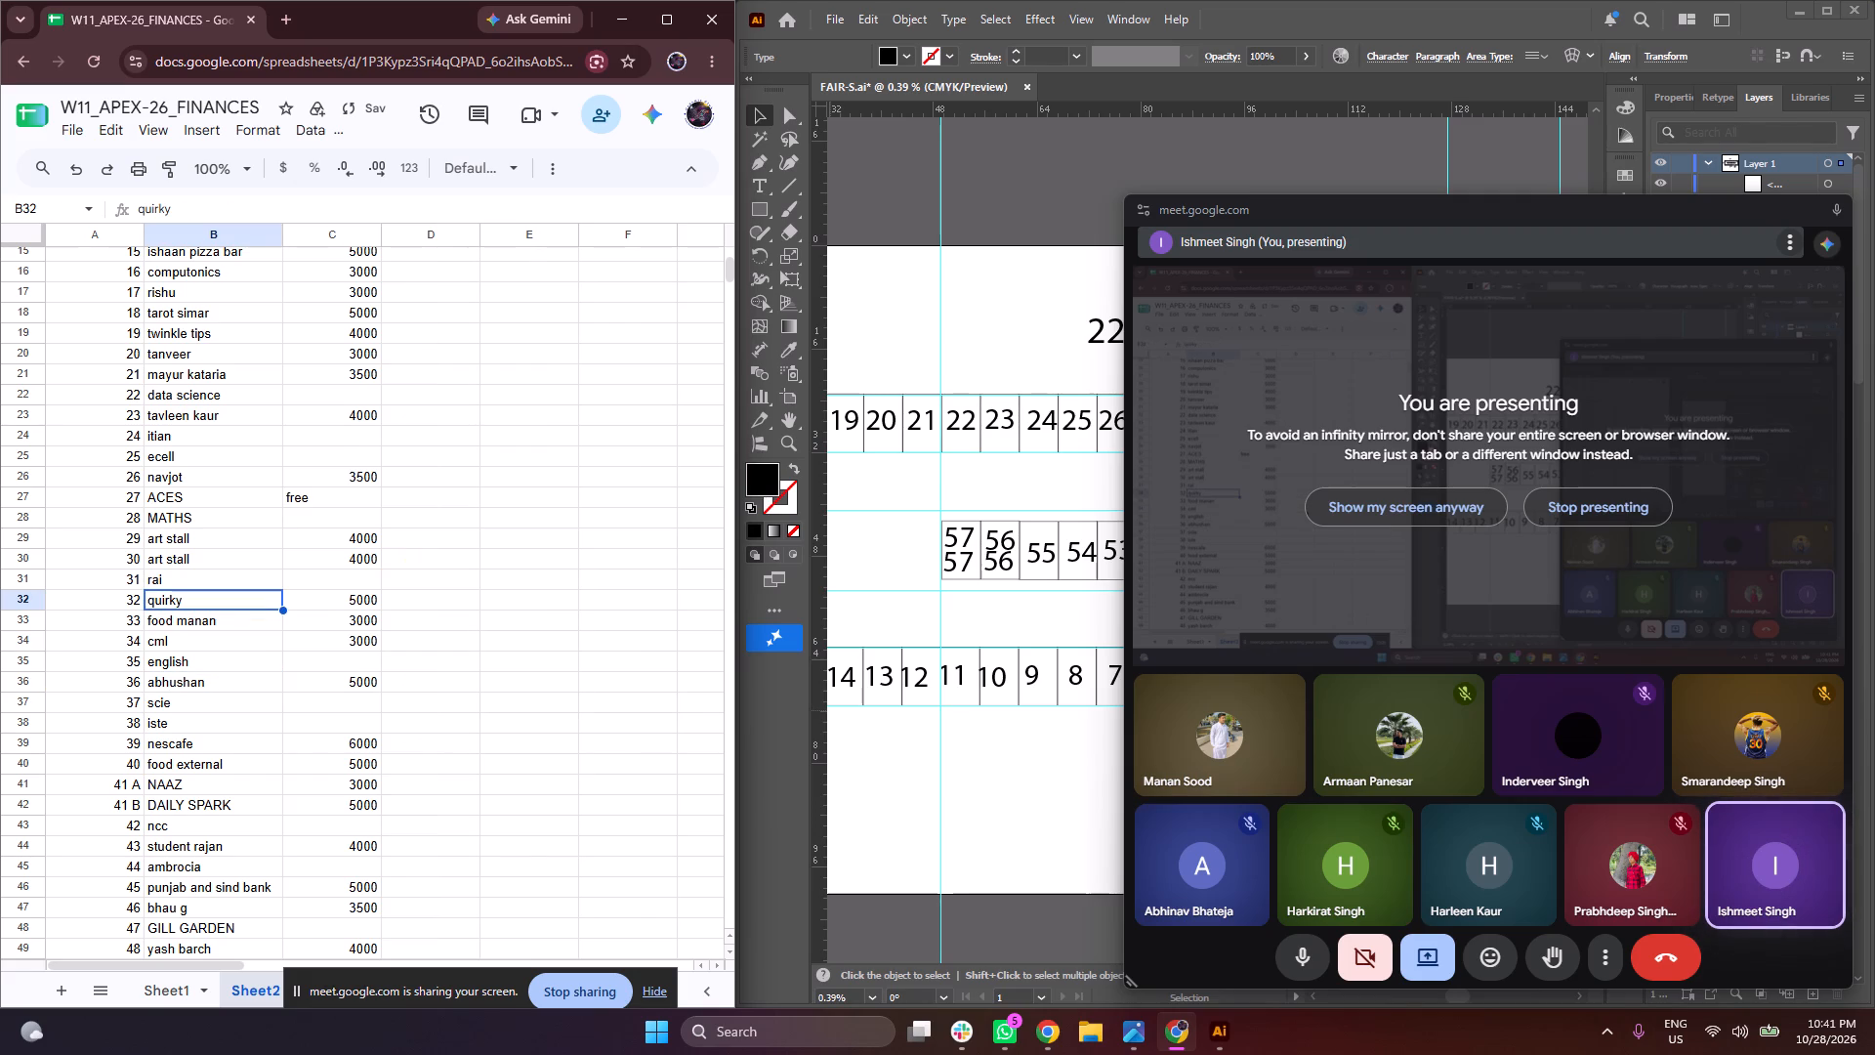
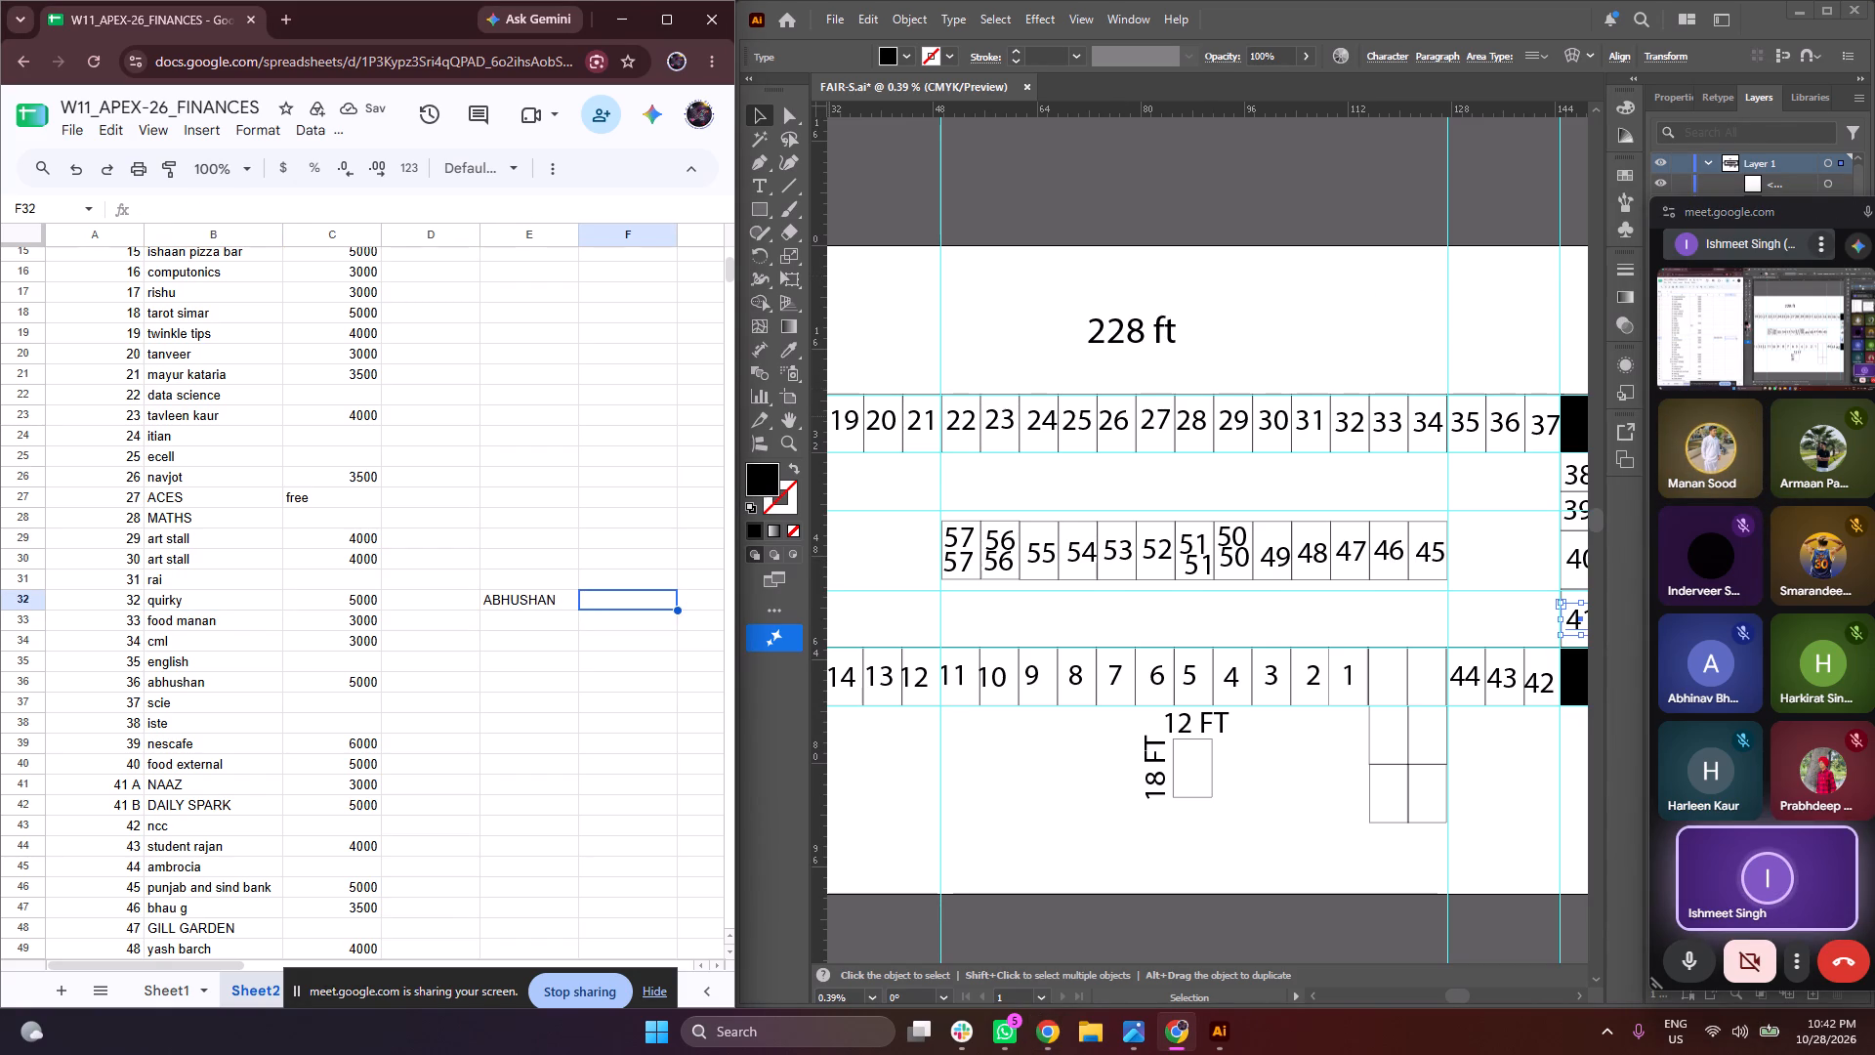
Swap the stall names by entering QUIRKY for stall 36 and ABHUSHAN for stall 32, and clear the temporary ABHUSHAN note beside stall 32.
click(209, 681)
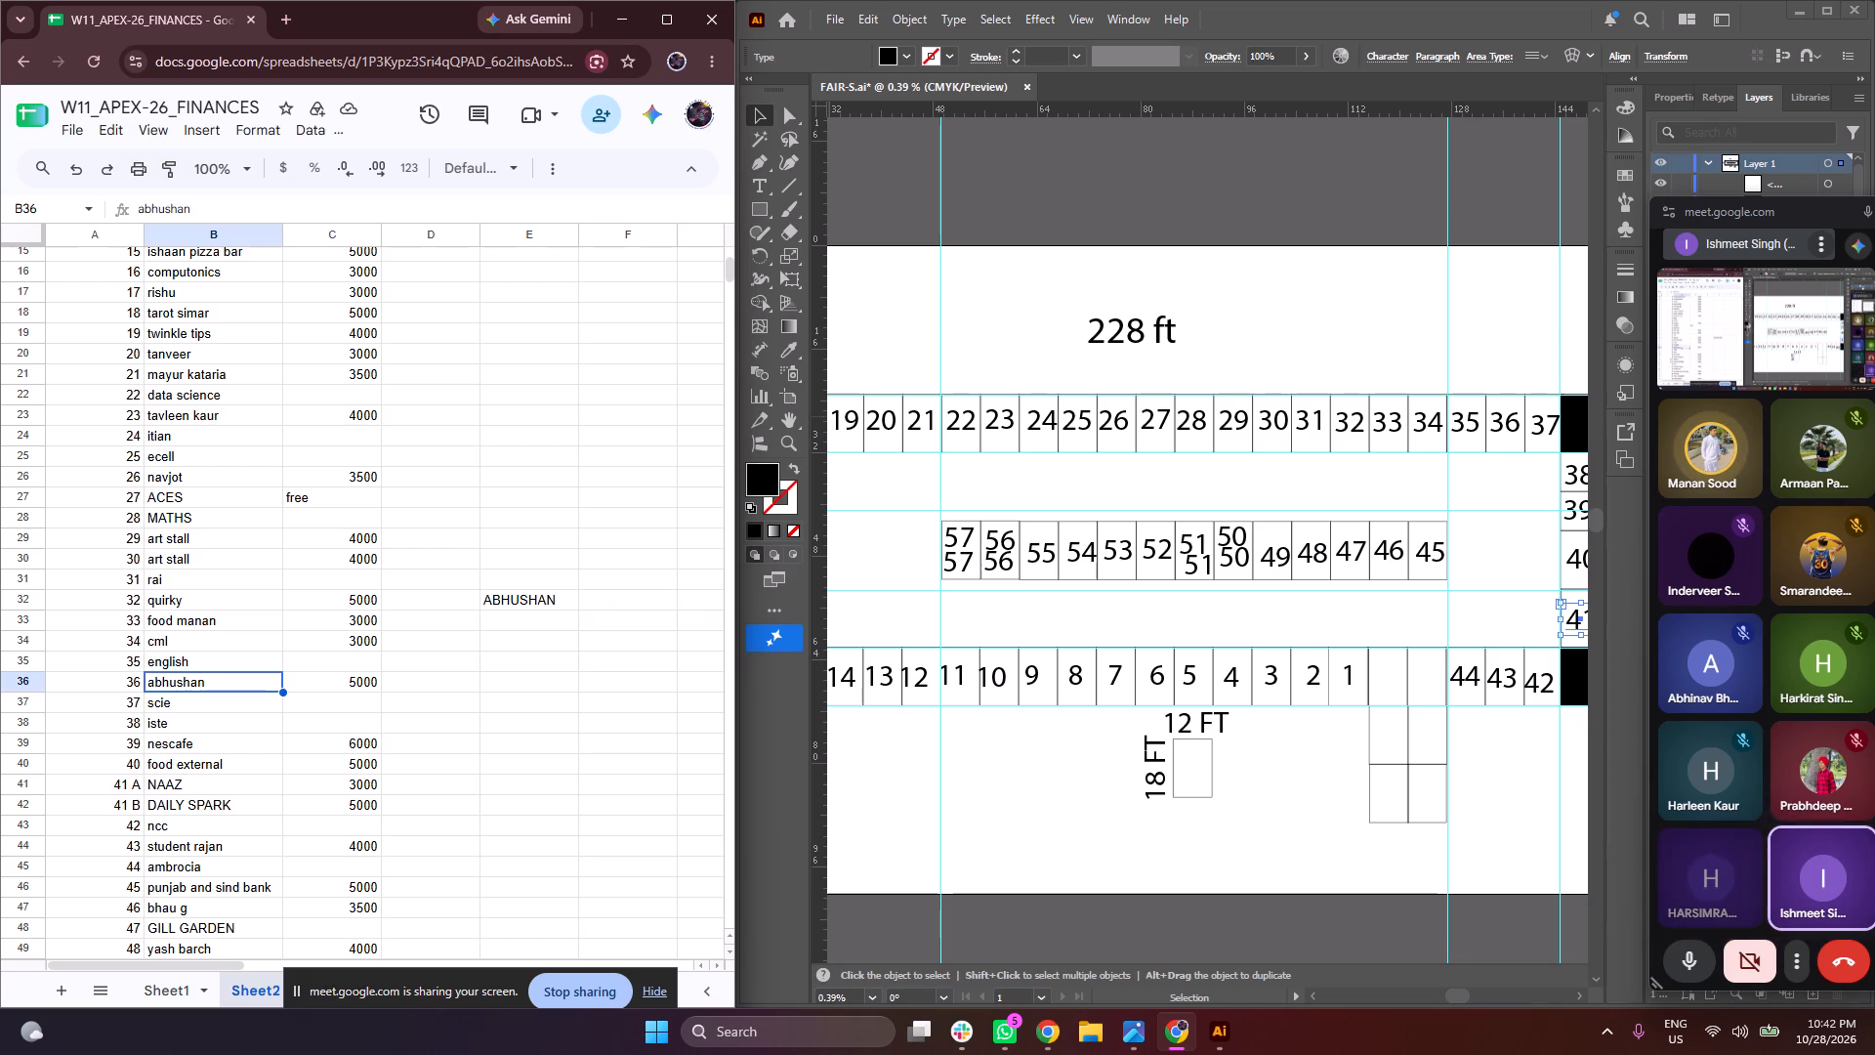
text(QUIRKY)
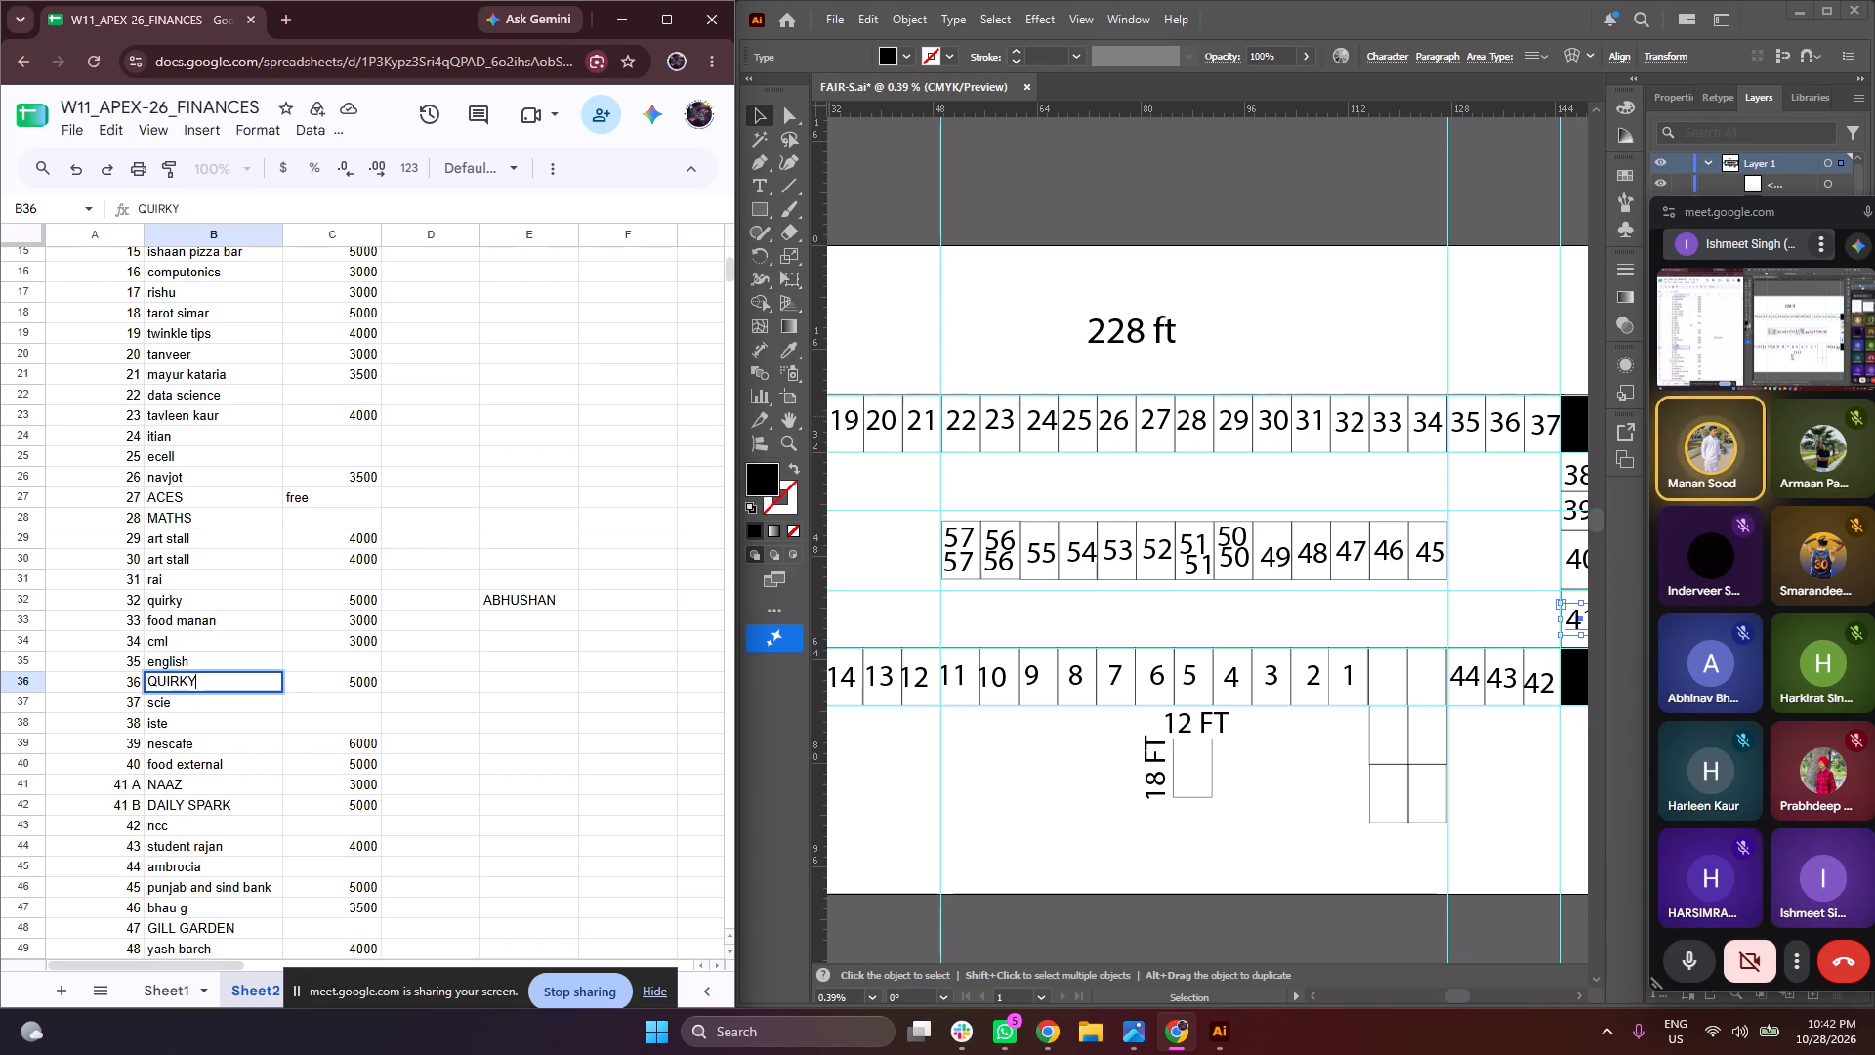
click(210, 594)
text(ABHUSHAN)
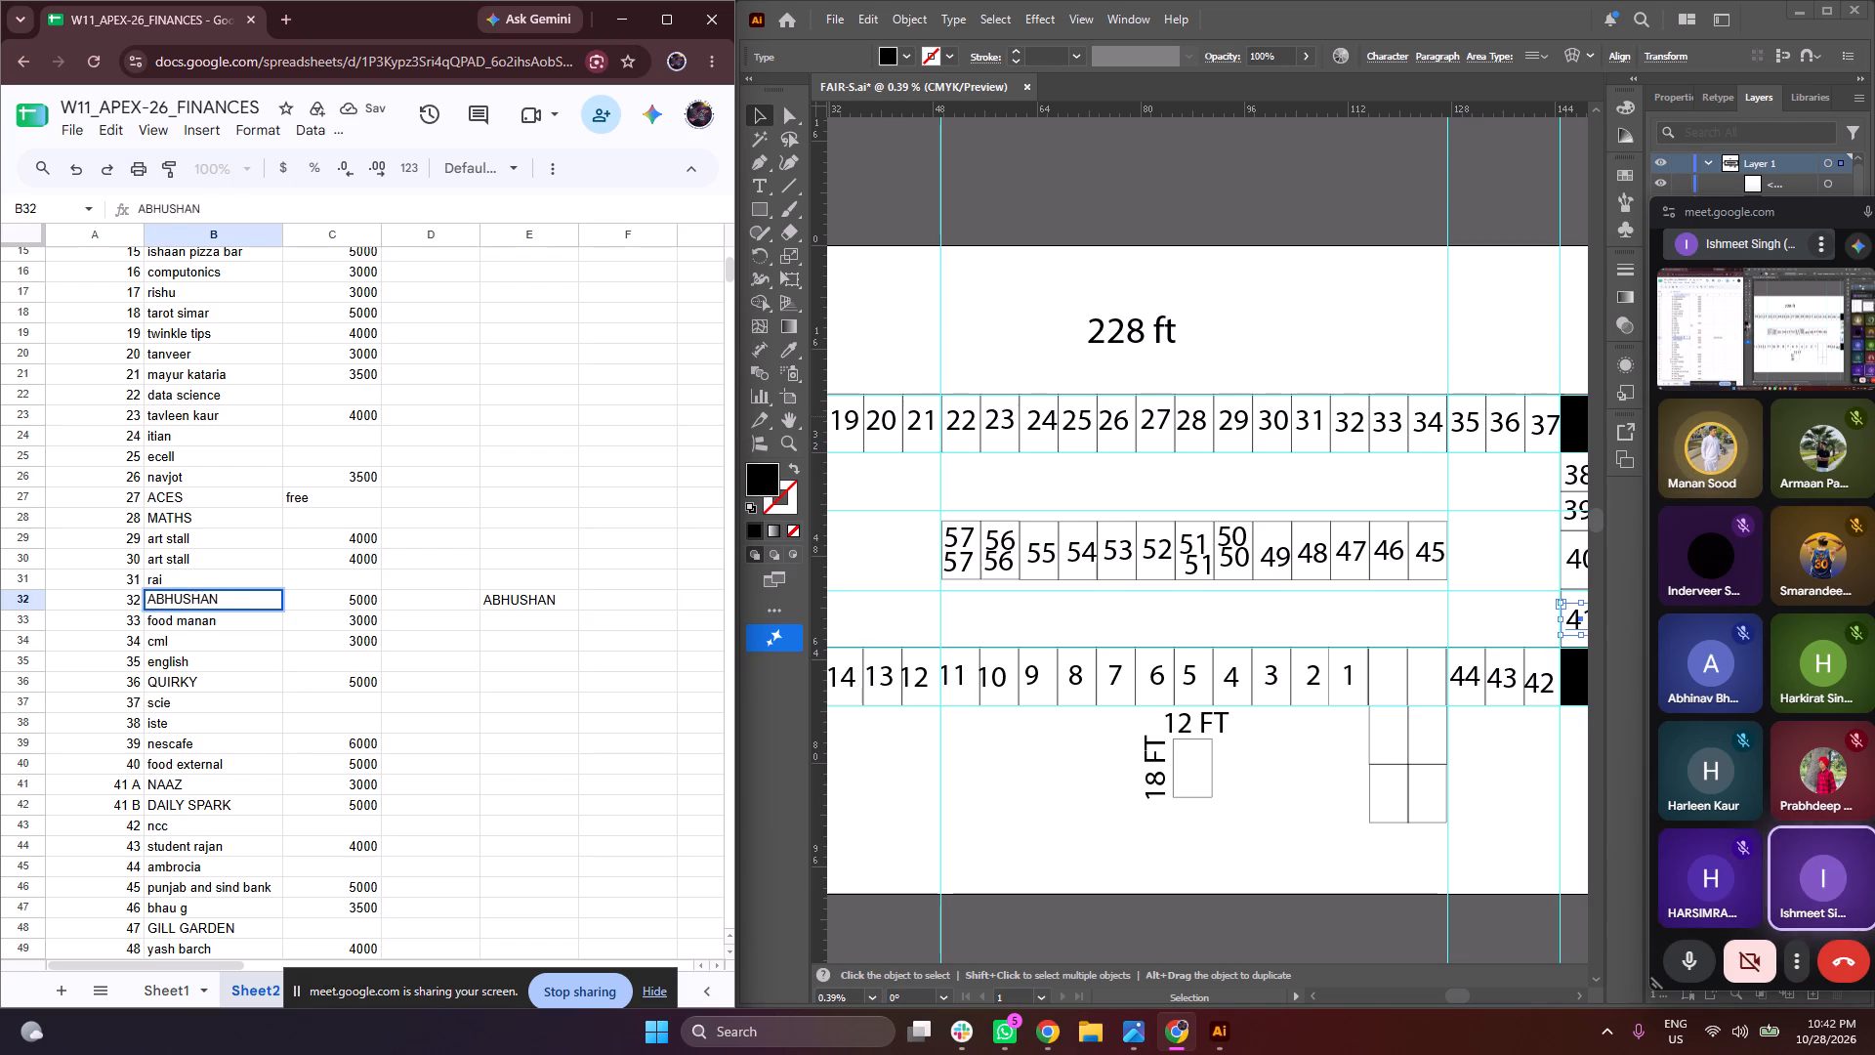
click(499, 600)
key(BackSpace)
Look through the stall list up to its last numbered rows to check the names and amounts.
scroll(499, 600, up, 1)
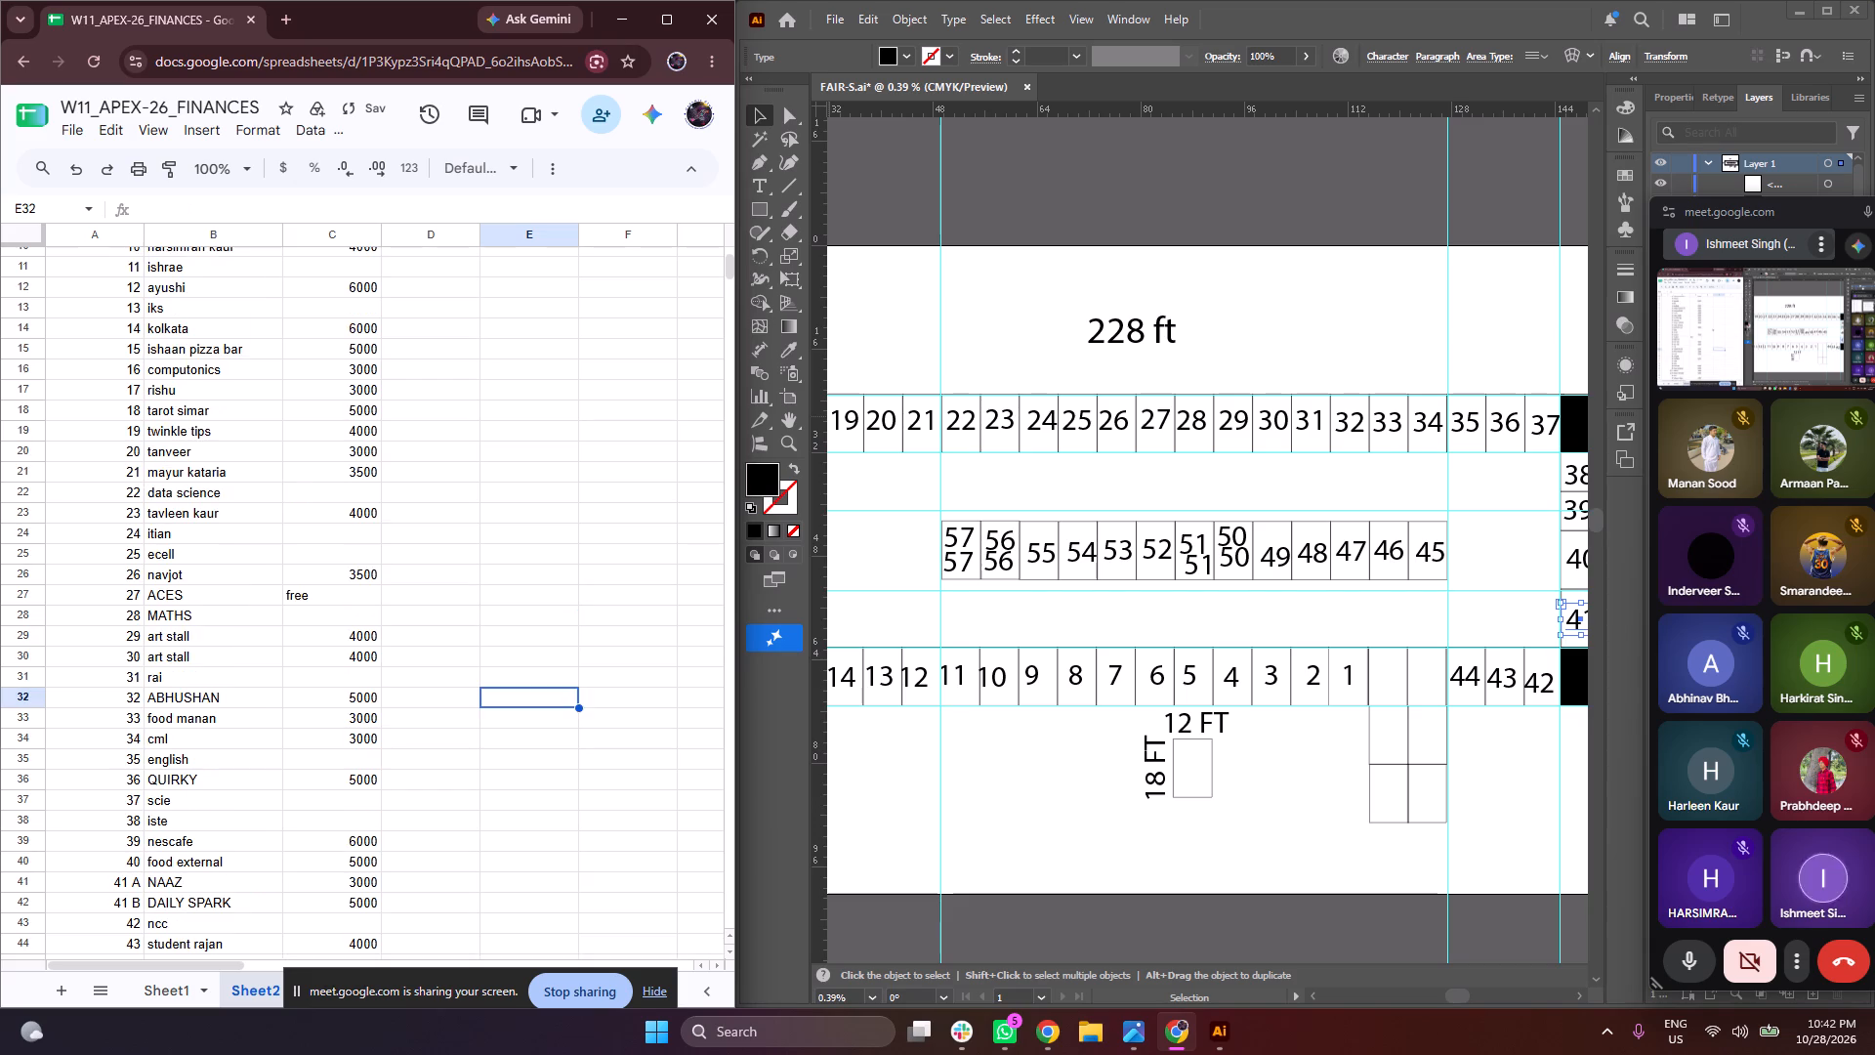
scroll(147, 421, up, 6)
scroll(104, 386, down, 5)
scroll(138, 562, down, 4)
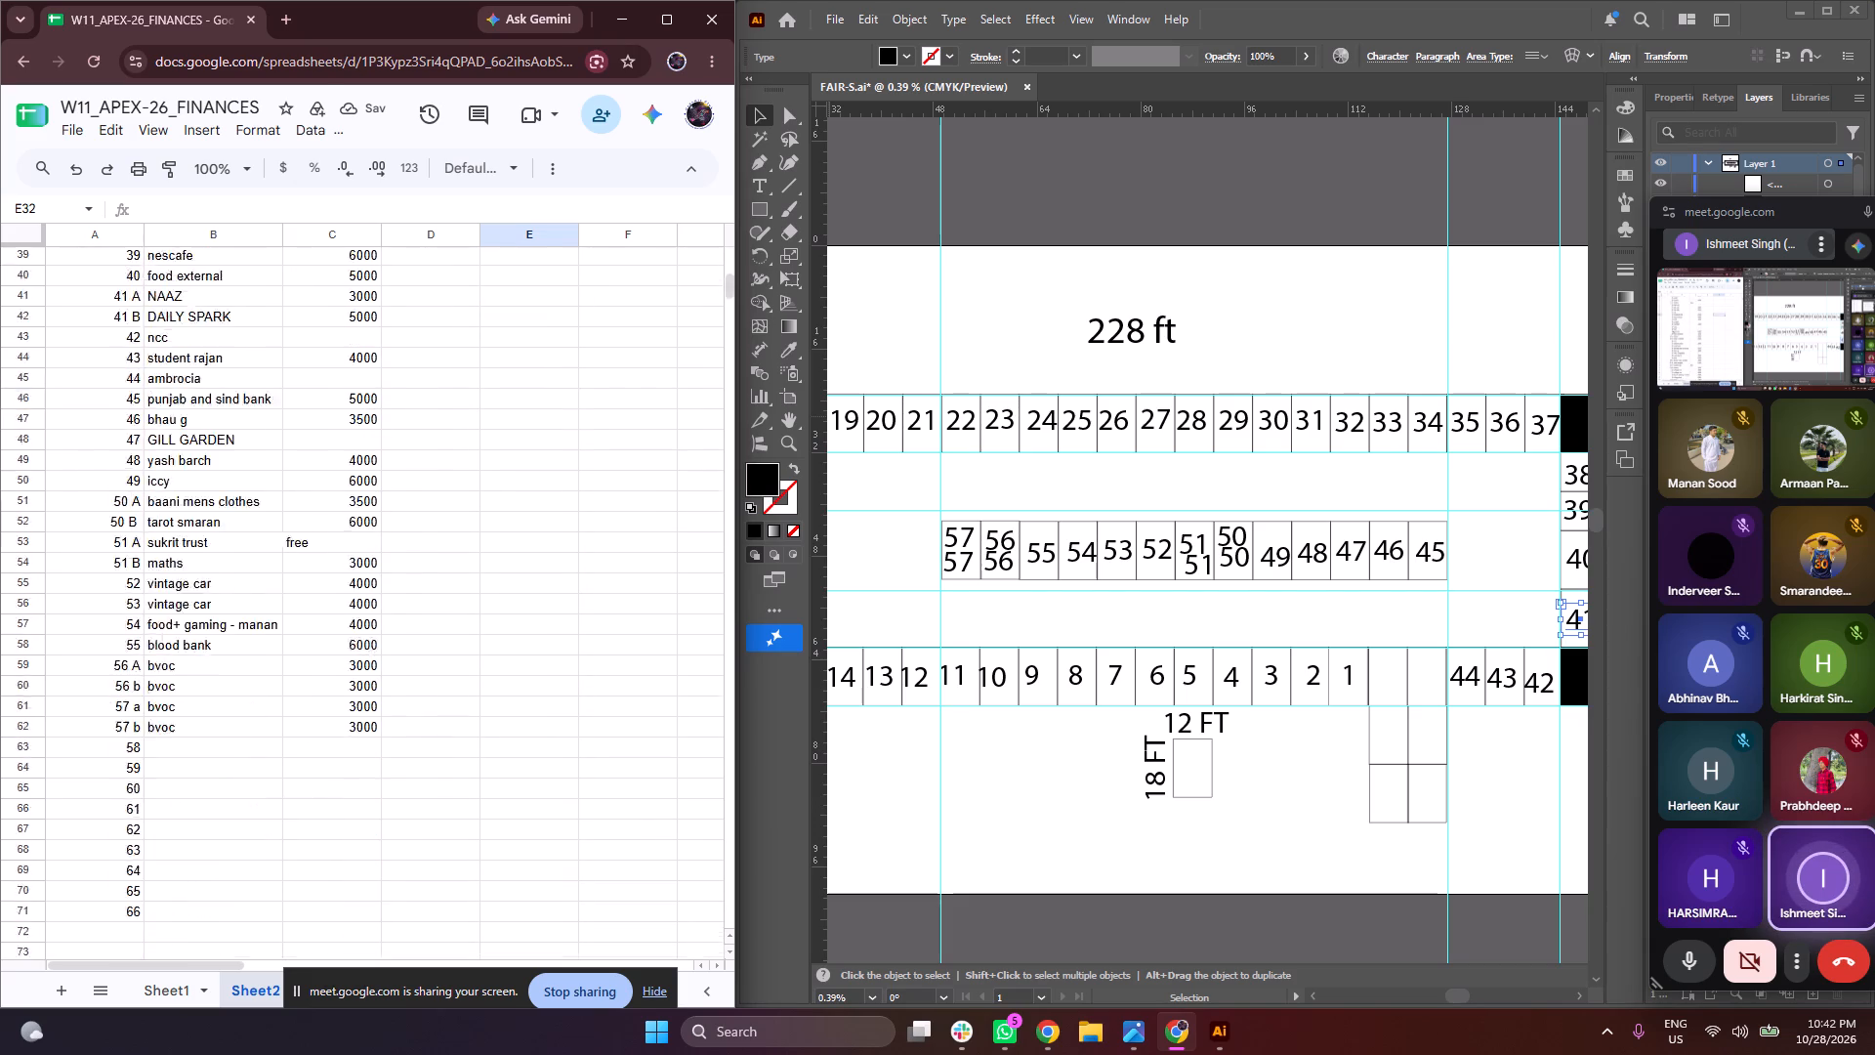